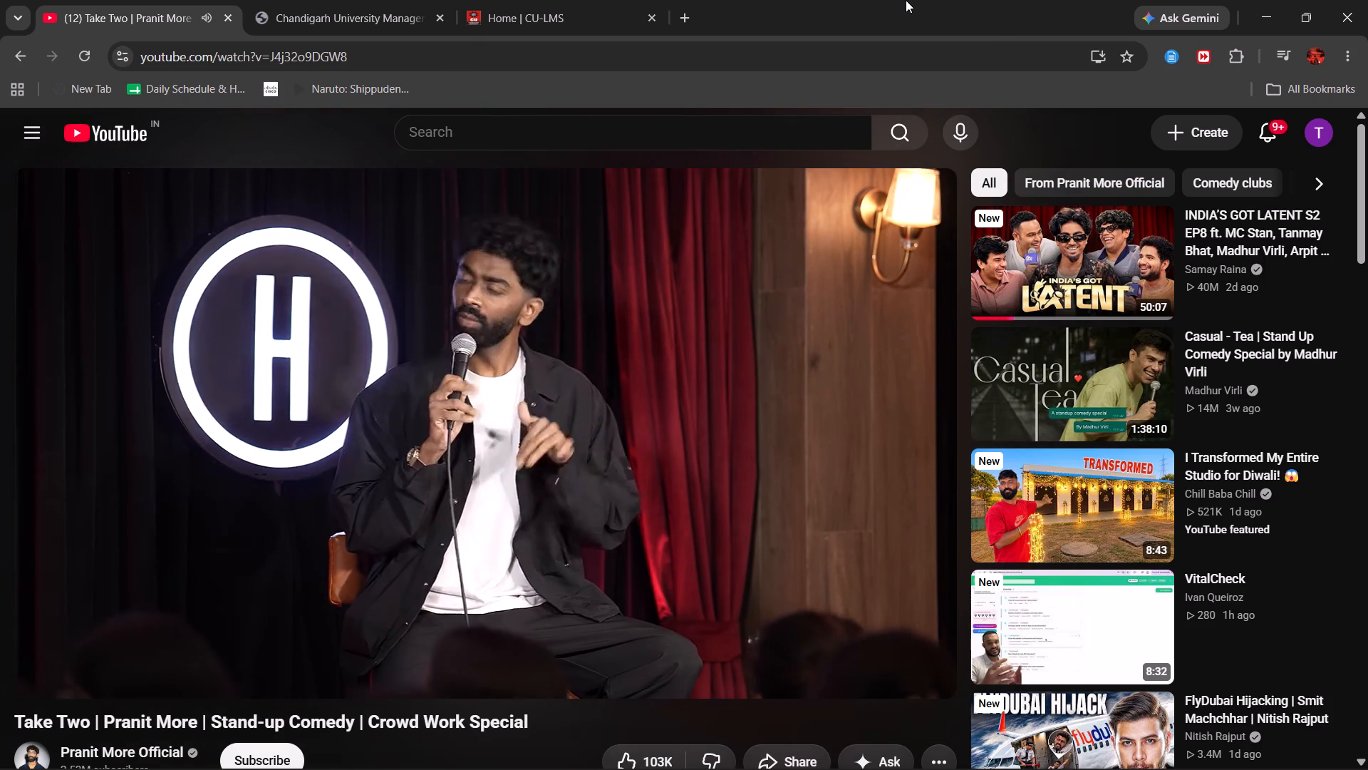
# Open the full course list from the CU-LMS home page.
pyautogui.click(606, 0)
pyautogui.click(201, 0)
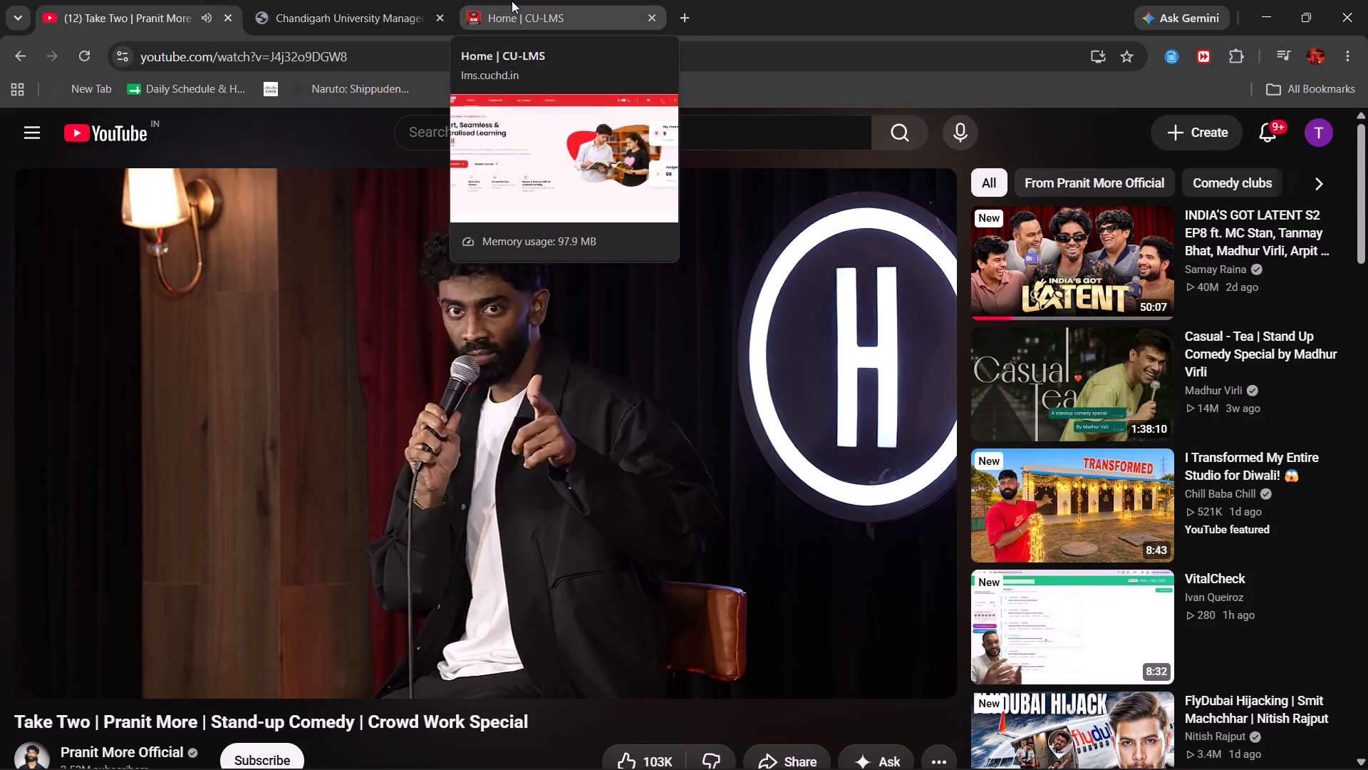
pyautogui.click(512, 1)
pyautogui.scroll(-8, 782, 413)
pyautogui.click(683, 400)
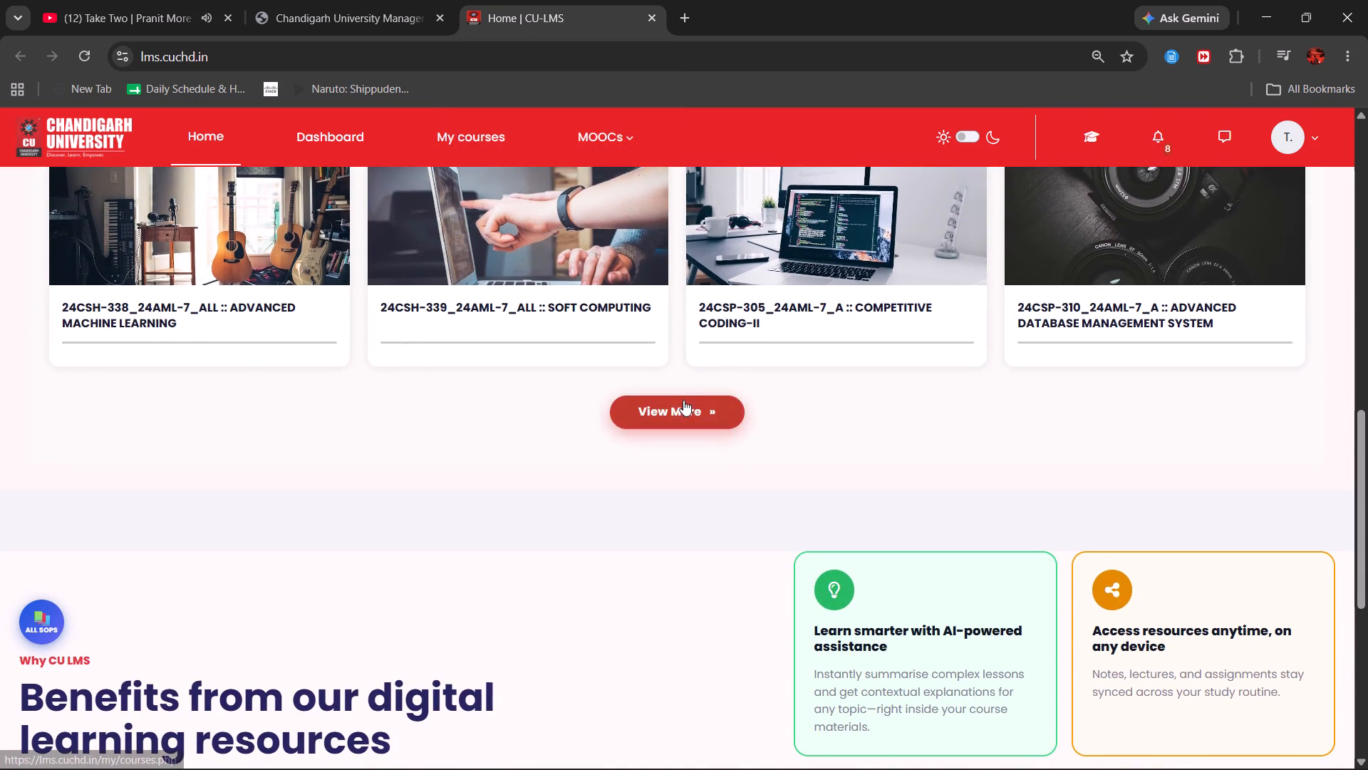
# Open the course CONT_24CSH-338 :: ADVANCED MACHINE LEARNING from the CU-LMS course list.
pyautogui.click(123, 0)
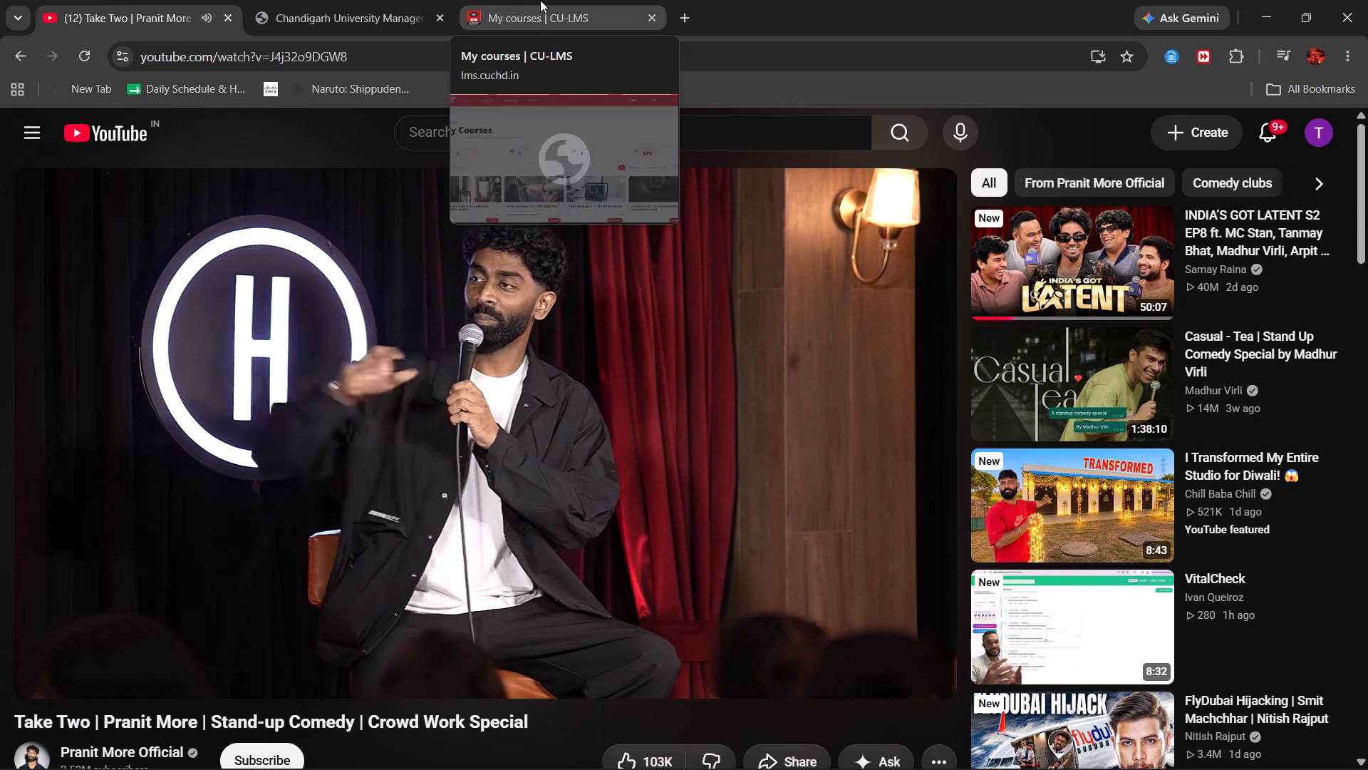
pyautogui.click(540, 0)
pyautogui.scroll(-7, 742, 501)
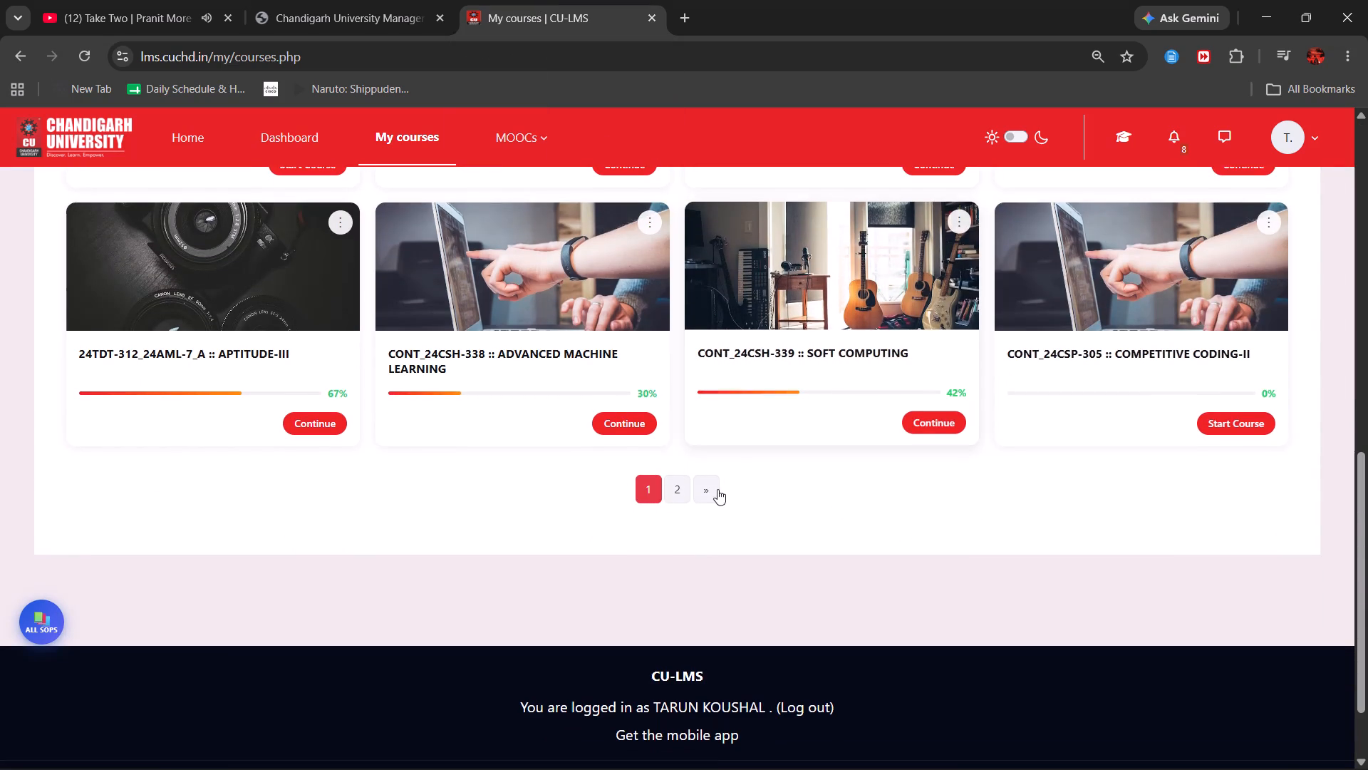
pyautogui.click(197, 16)
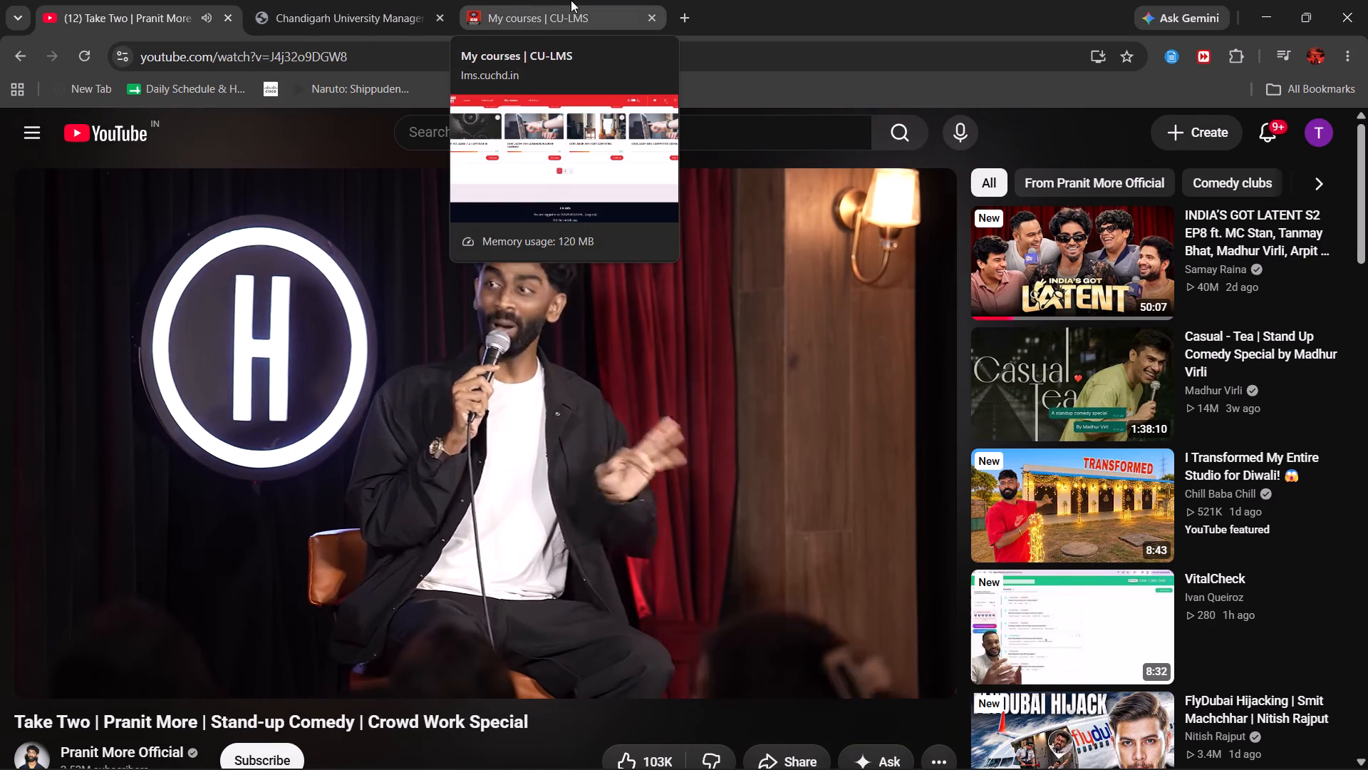
pyautogui.click(571, 0)
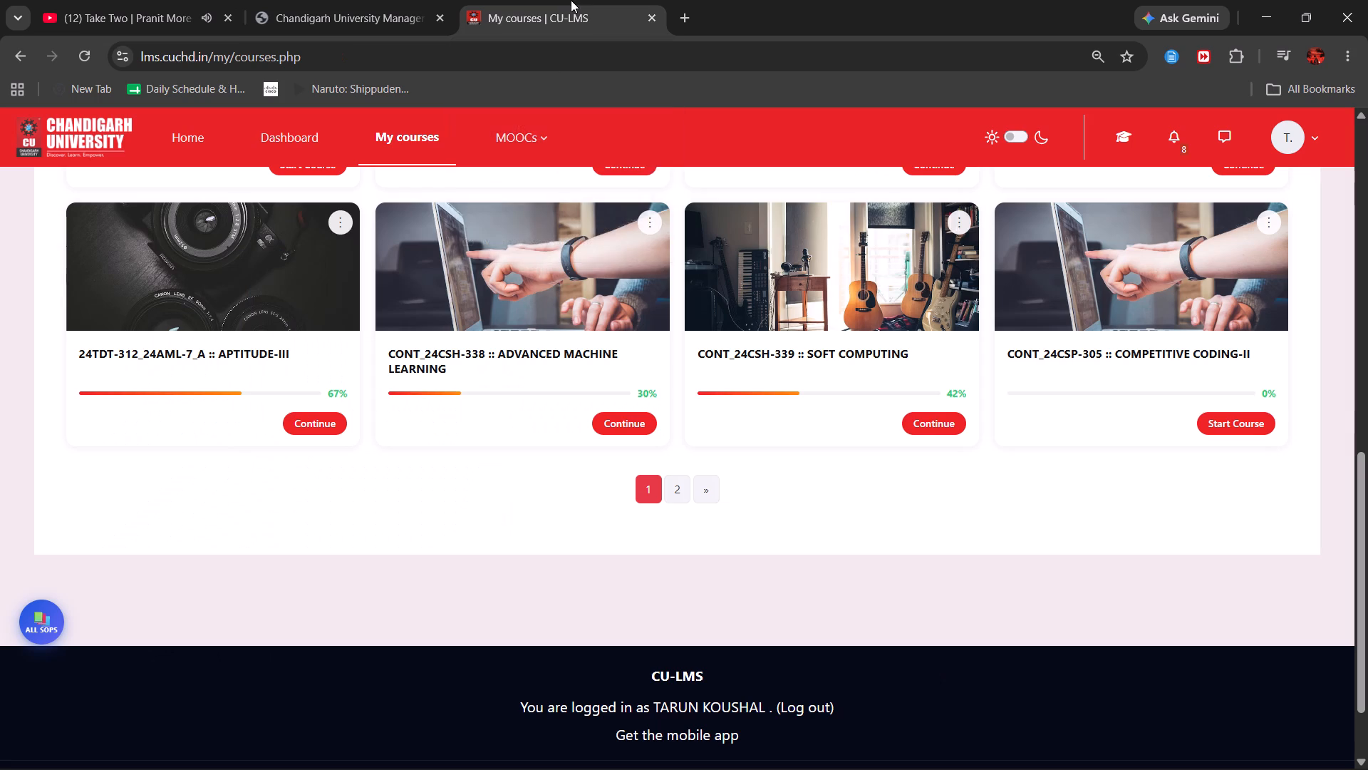
pyautogui.click(566, 354)
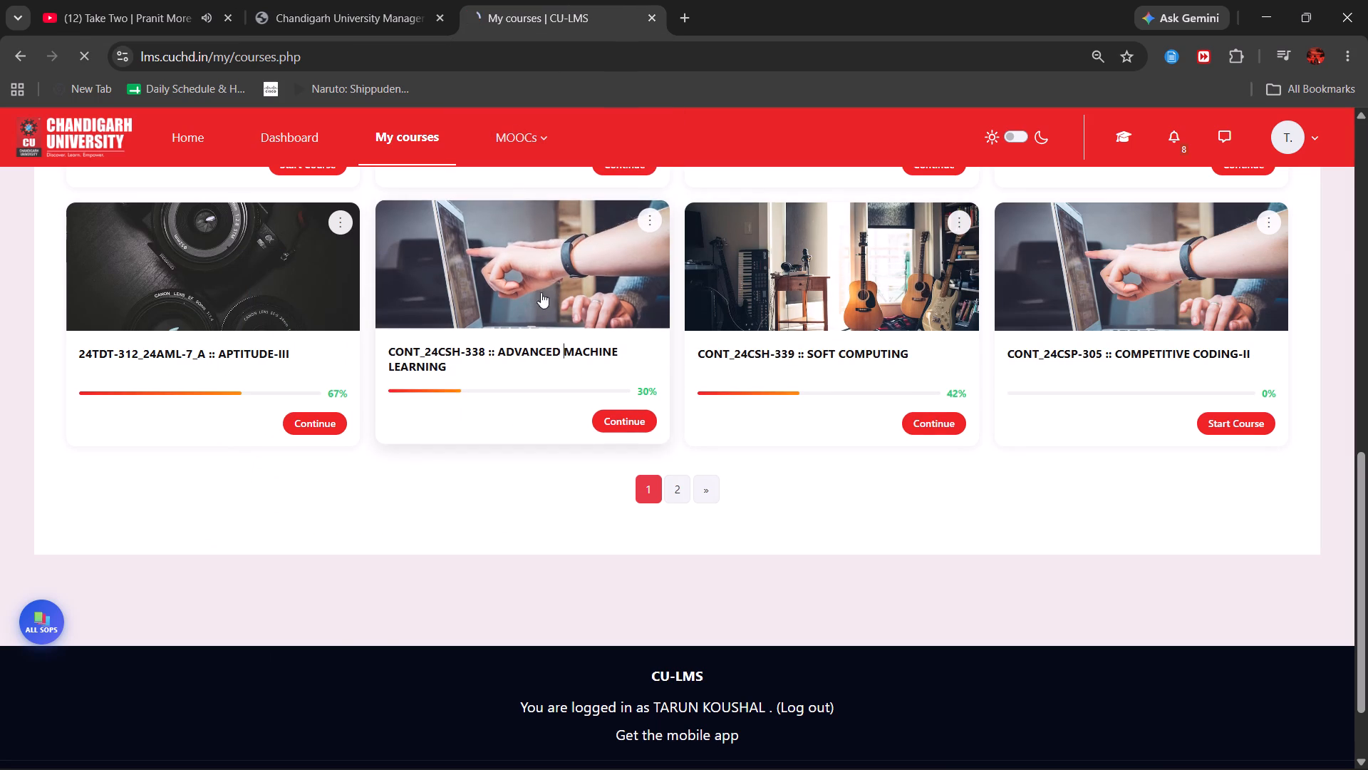
# View the Experiment-3.4 manual under Unit-3 (Practical), and return to its topic page.
pyautogui.click(886, 377)
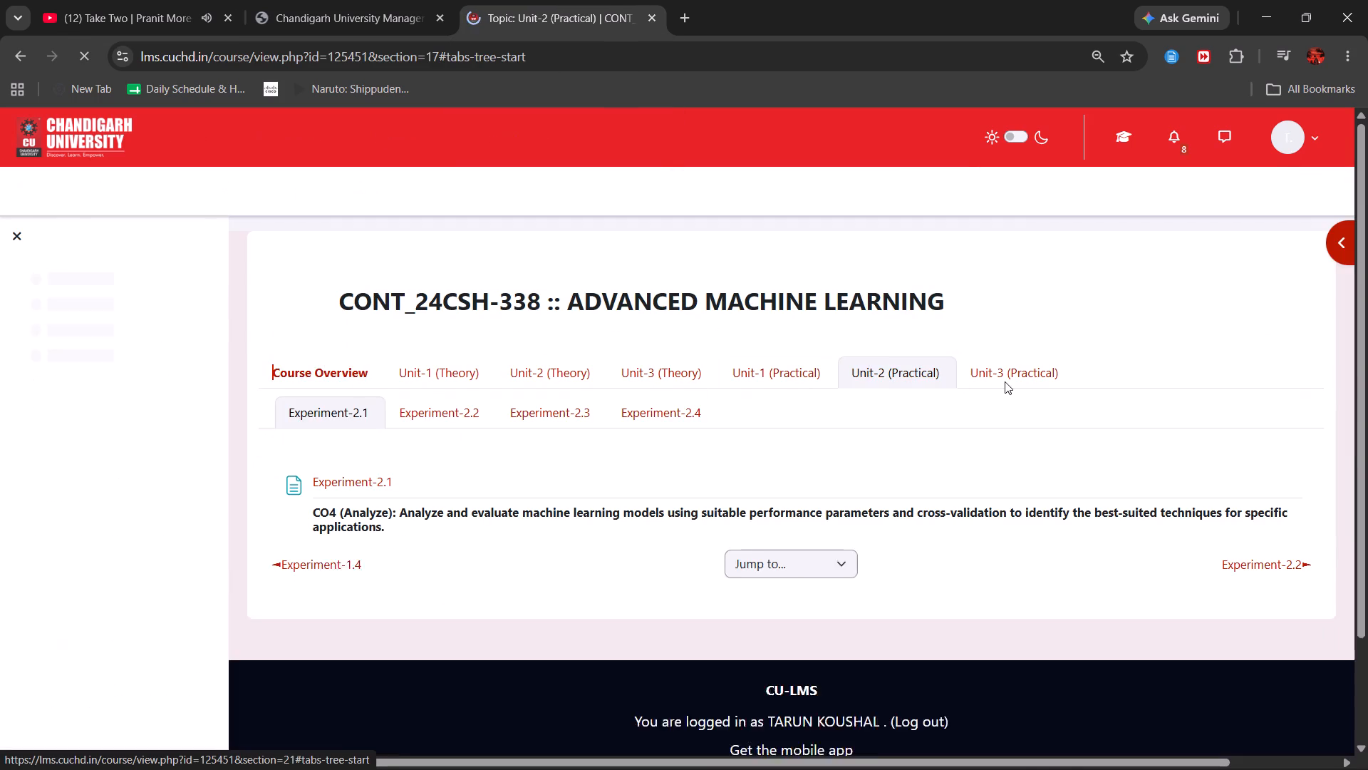
pyautogui.click(987, 246)
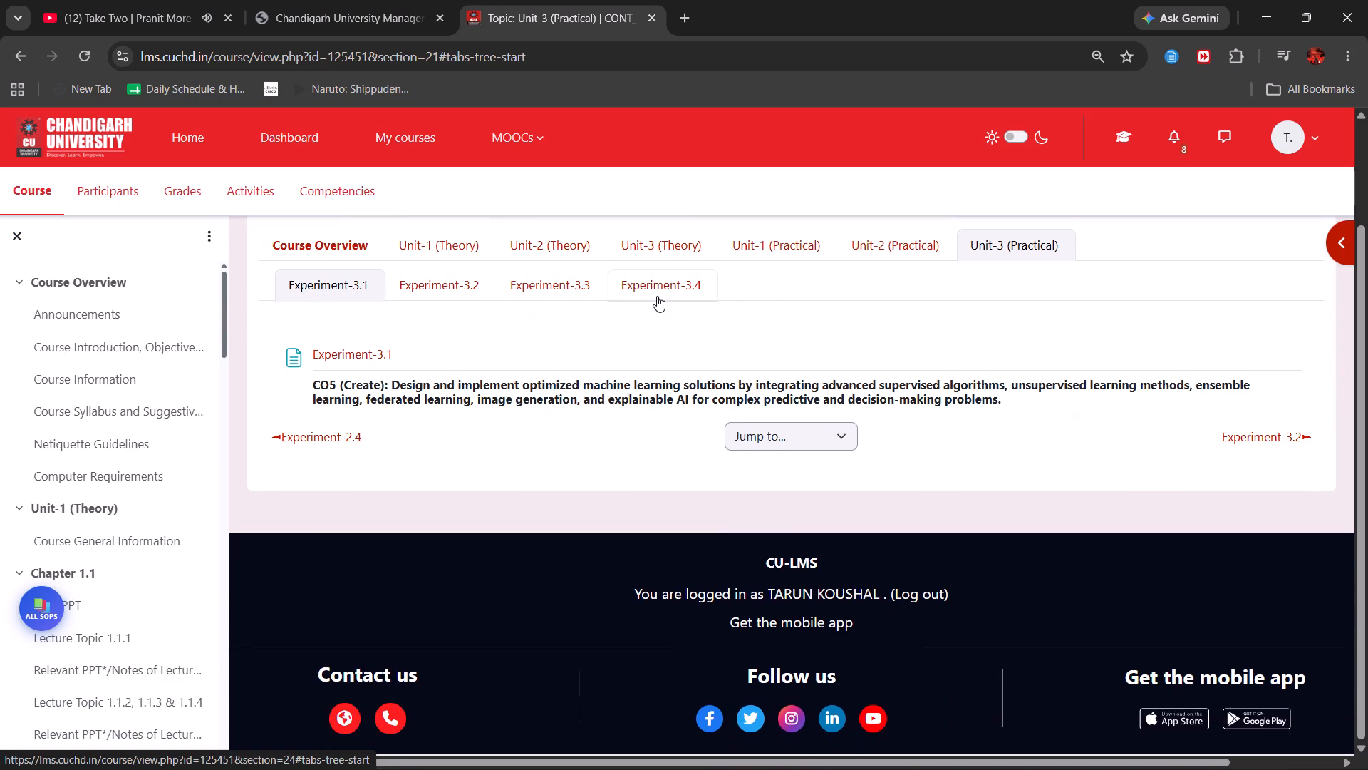
pyautogui.click(657, 296)
pyautogui.click(180, 0)
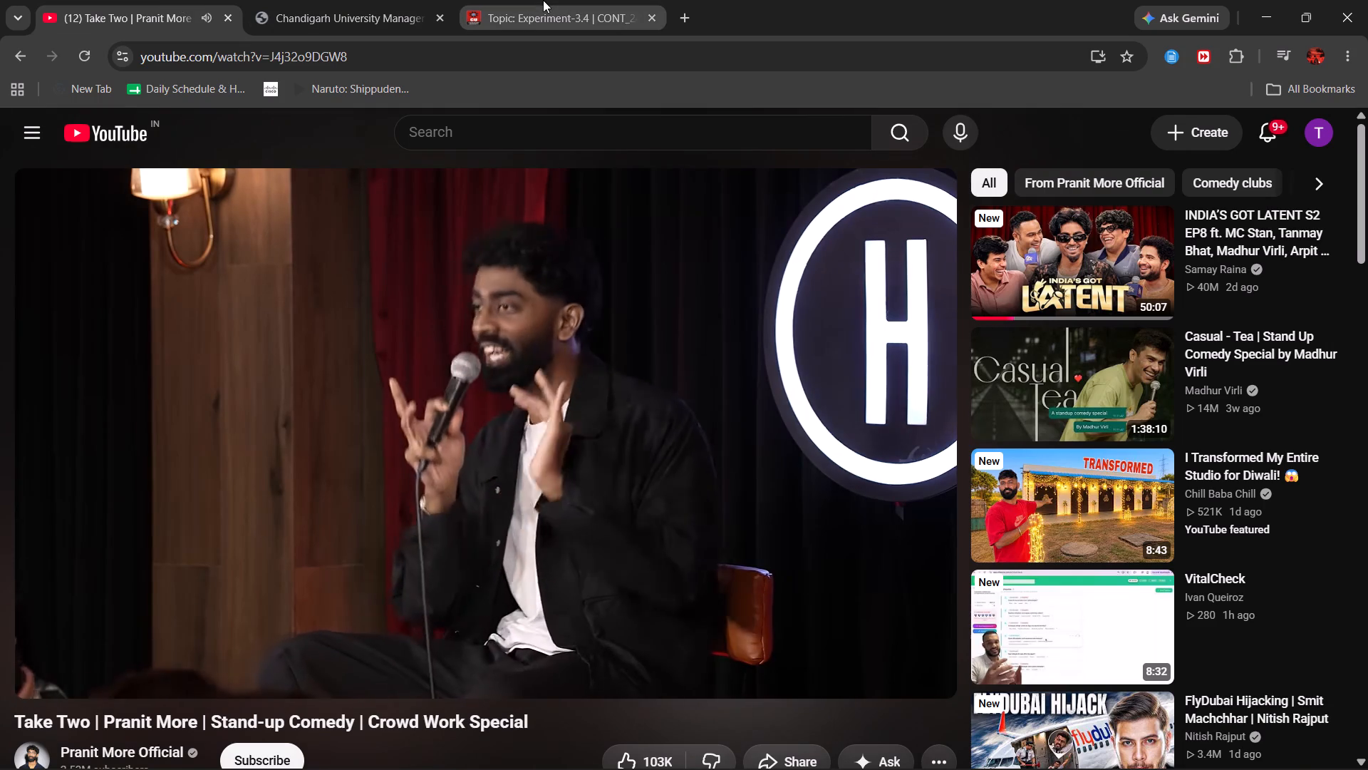
pyautogui.click(543, 0)
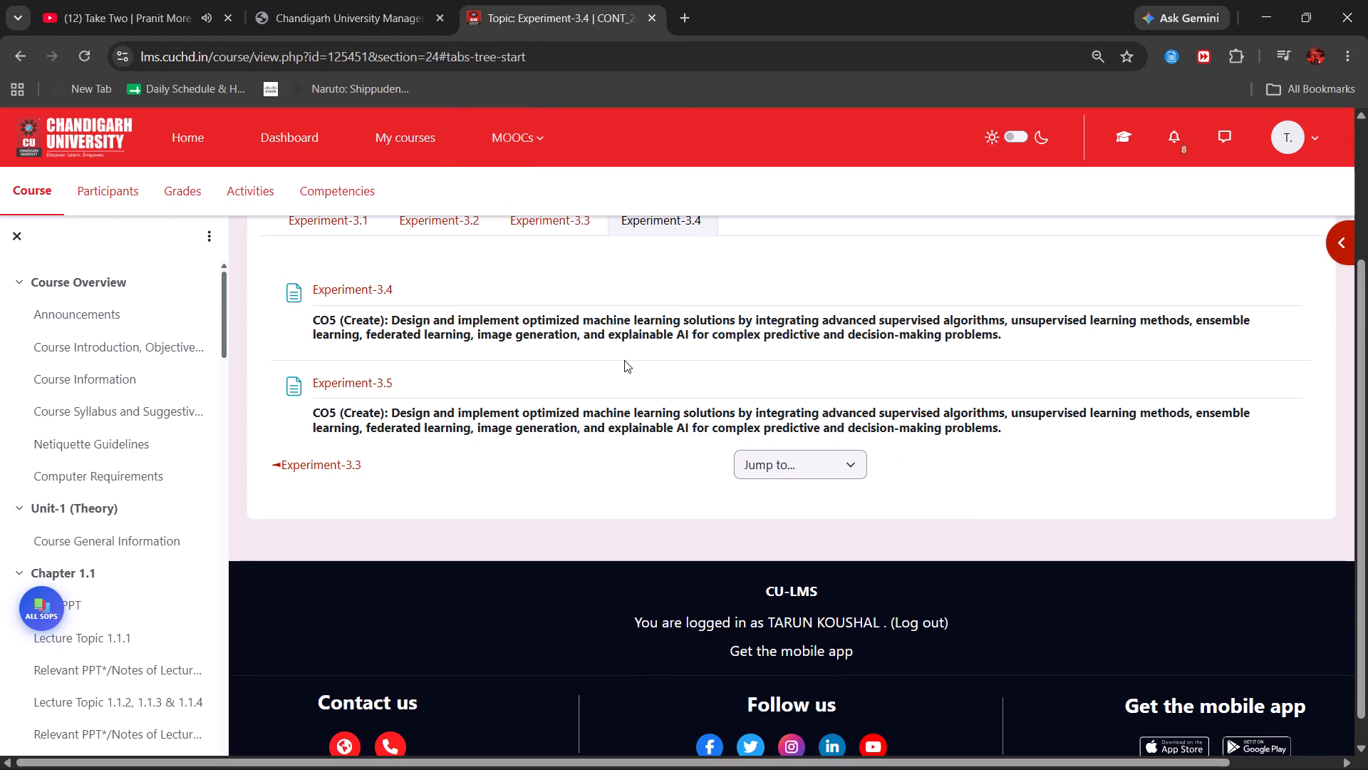
pyautogui.click(118, 0)
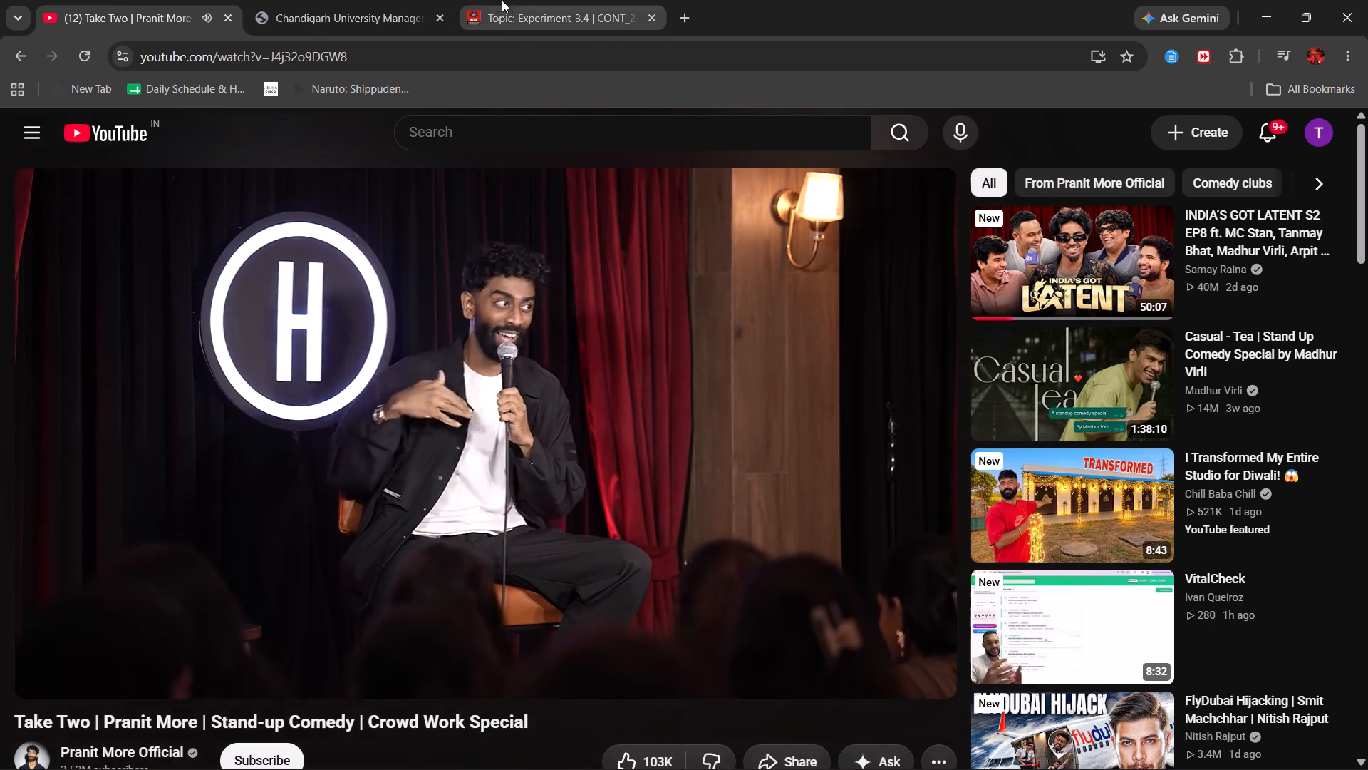
pyautogui.click(525, 0)
pyautogui.click(380, 283)
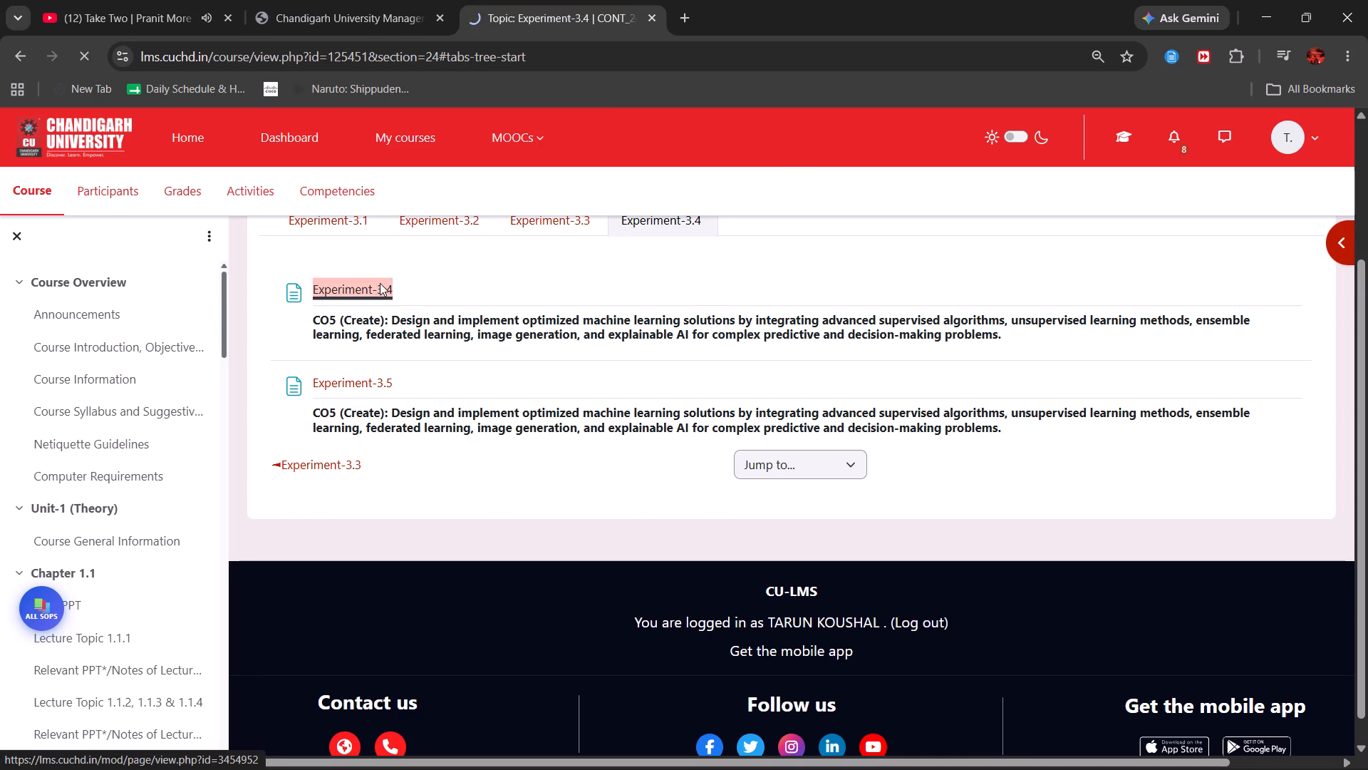
pyautogui.scroll(-4, 437, 379)
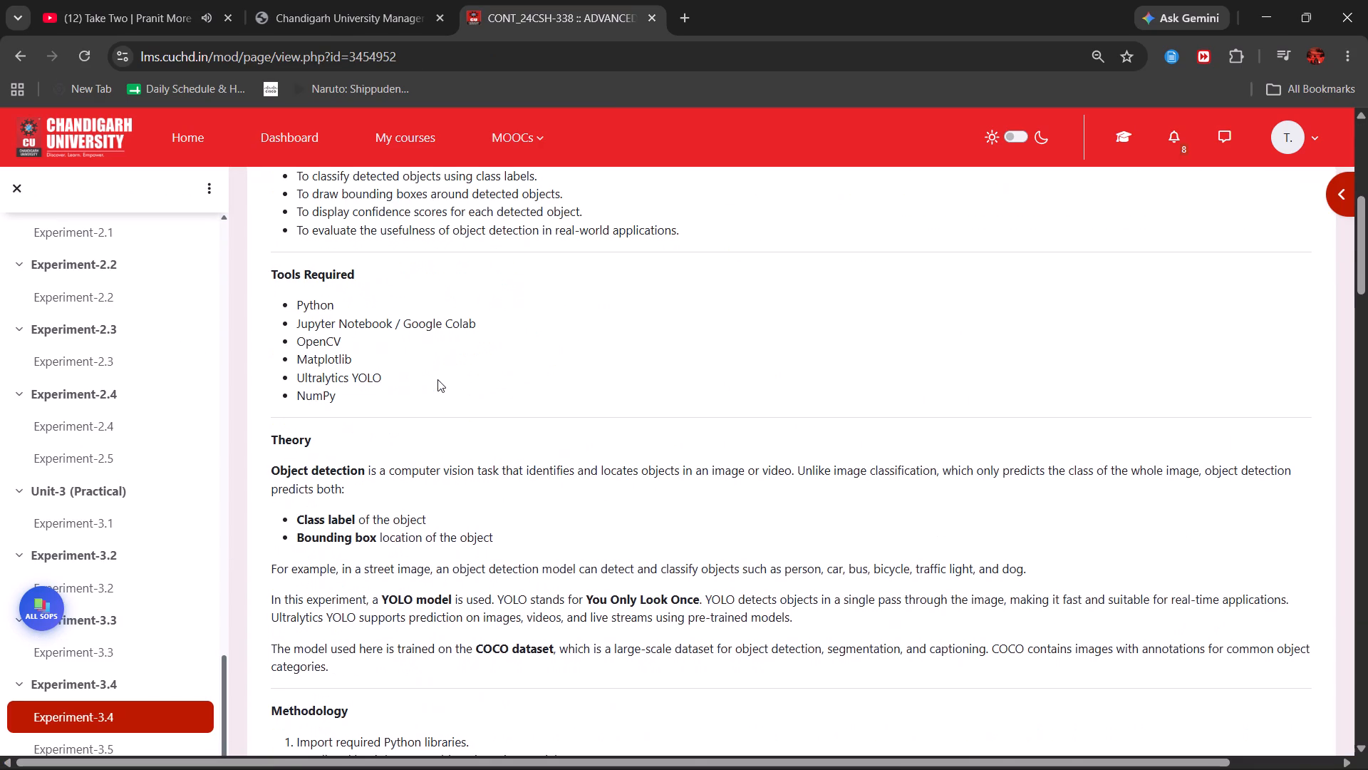
pyautogui.scroll(3, 437, 379)
pyautogui.click(7, 61)
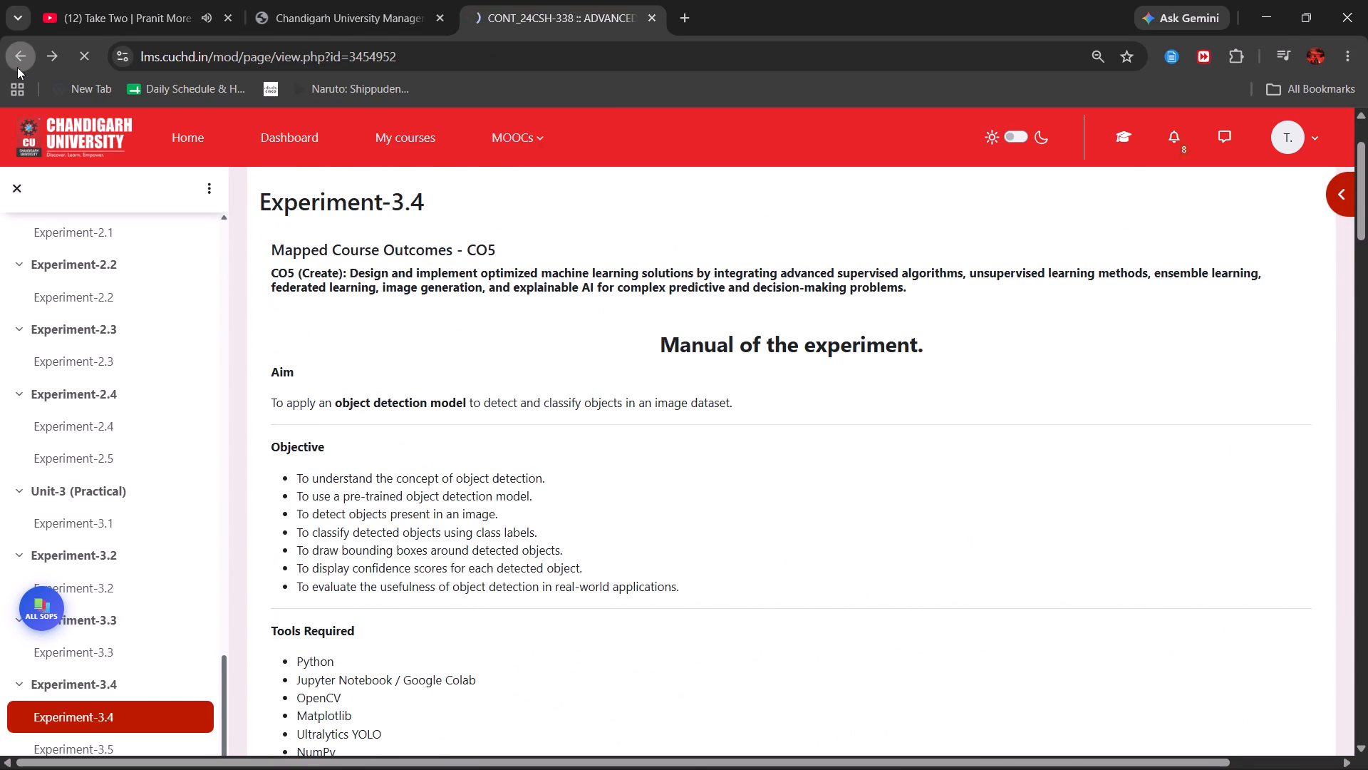
# Check the experiments listed under Unit-2 (Practical), including Experiment-2.4, and under Unit-3 (Practical).
pyautogui.click(155, 0)
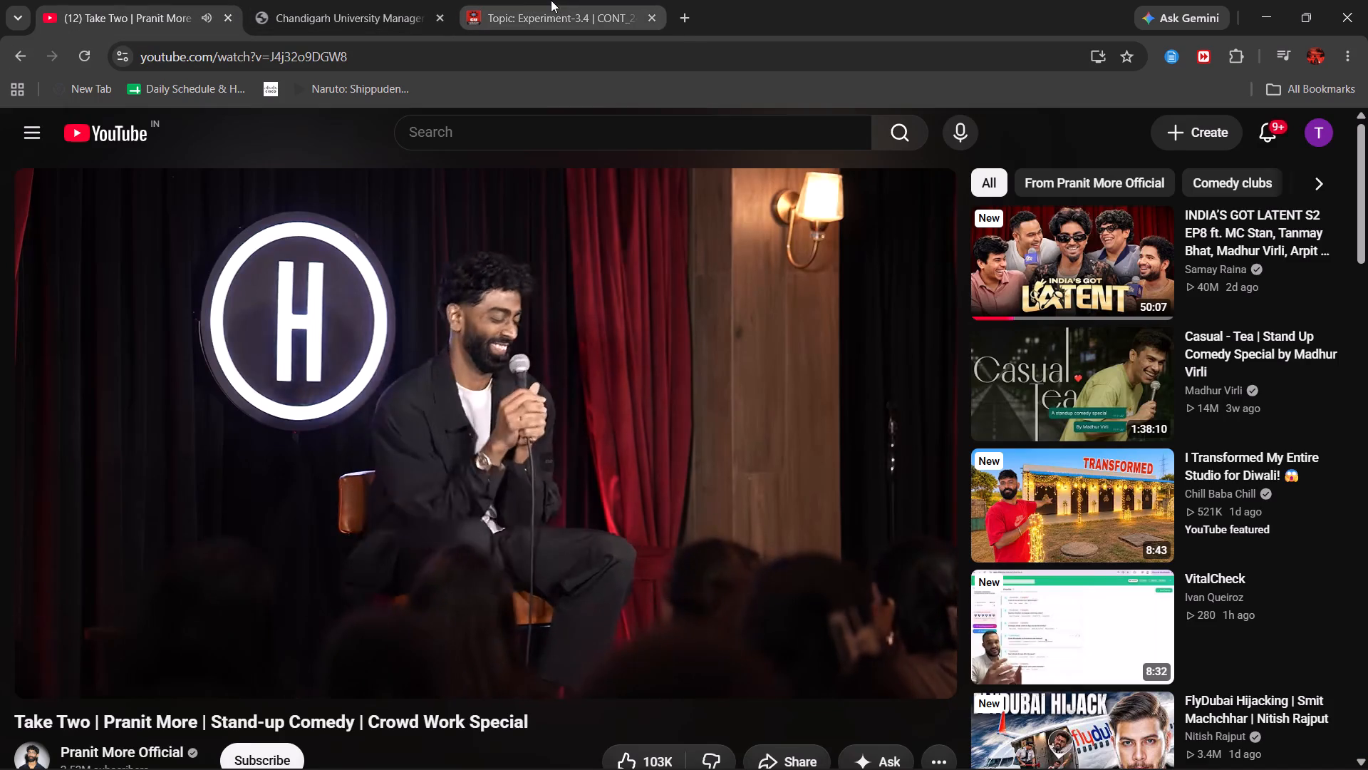
pyautogui.click(551, 0)
pyautogui.scroll(2, 369, 245)
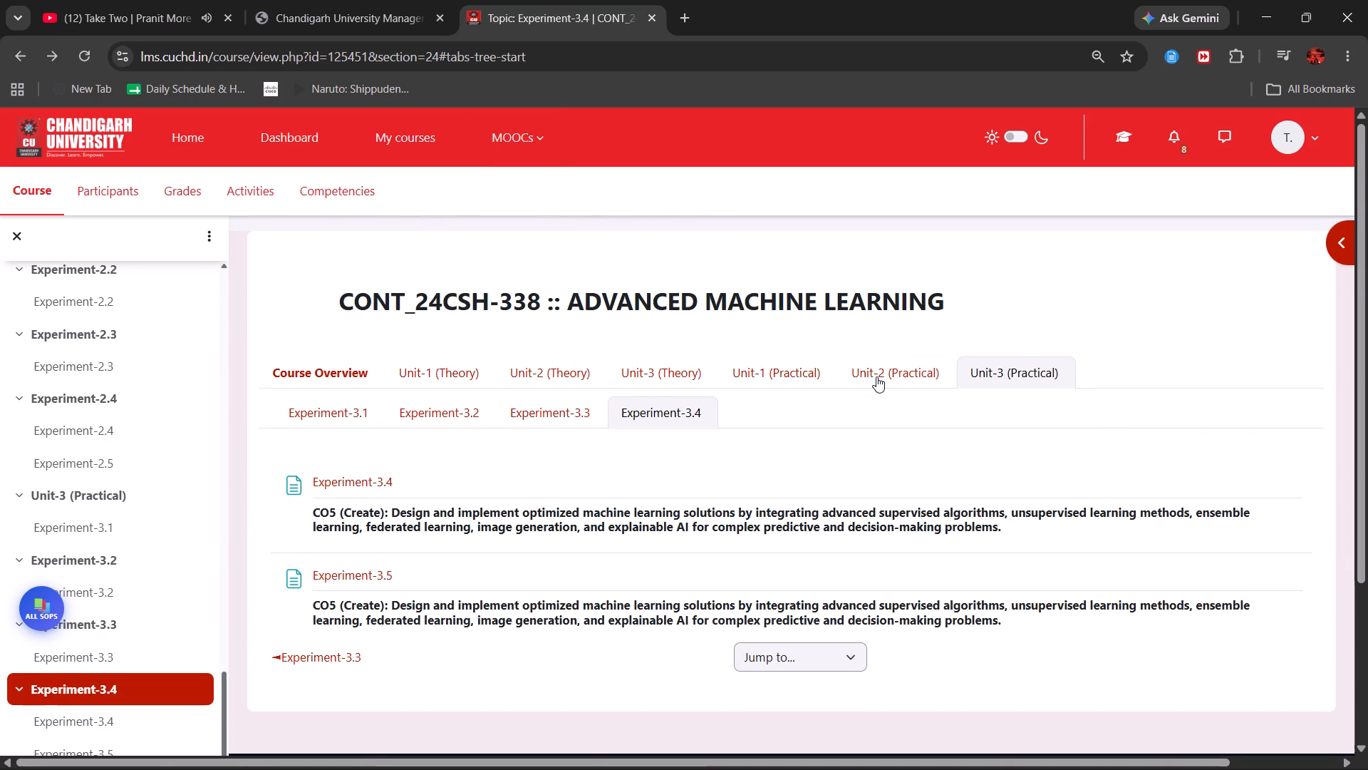
pyautogui.click(876, 376)
pyautogui.click(660, 289)
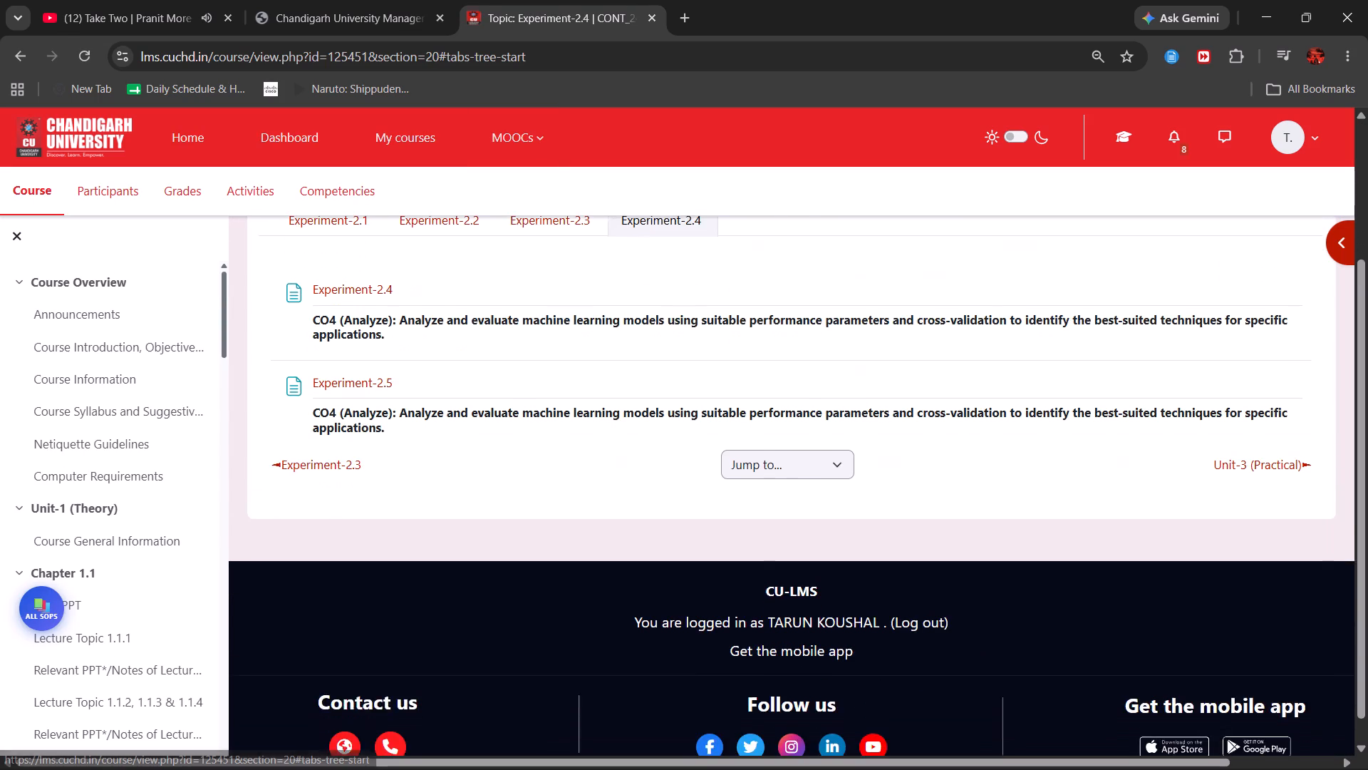
pyautogui.scroll(1, 700, 337)
pyautogui.click(997, 296)
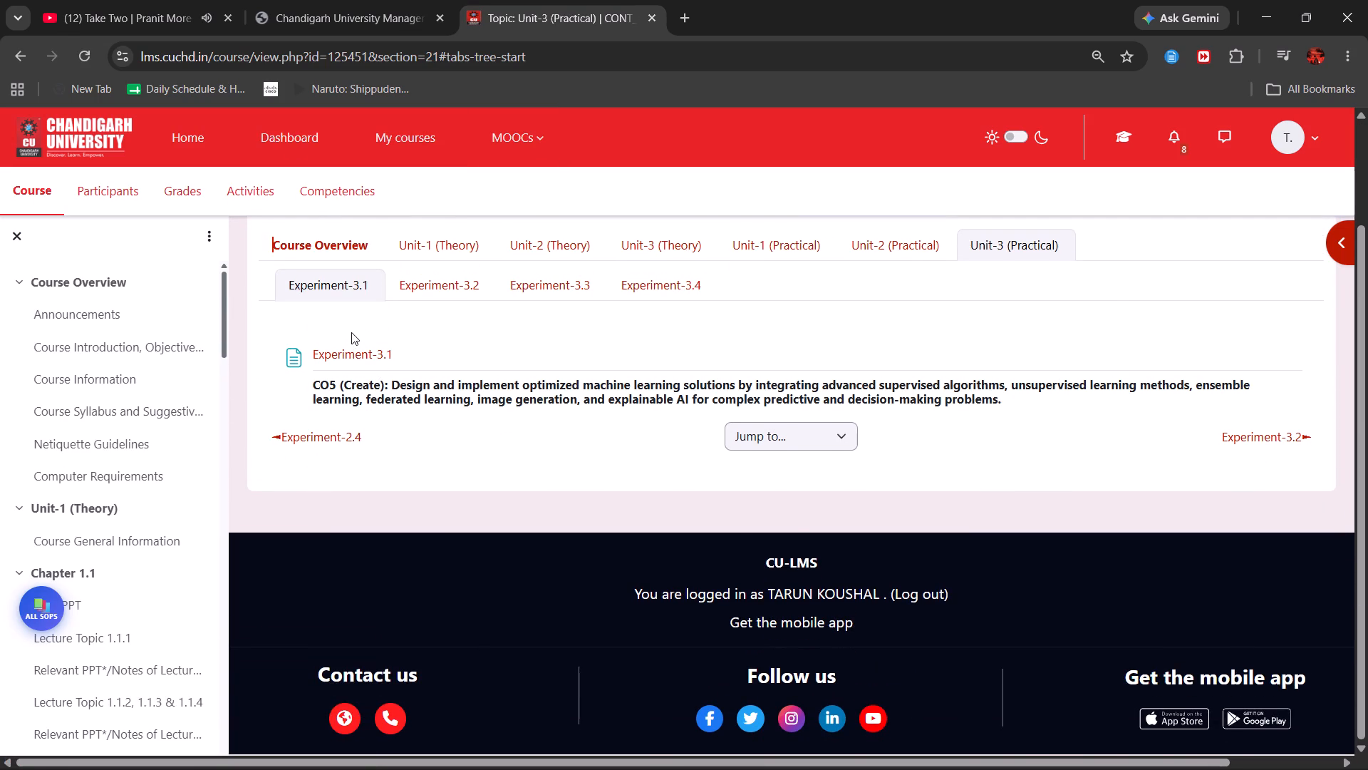
pyautogui.click(123, 0)
pyautogui.click(542, 0)
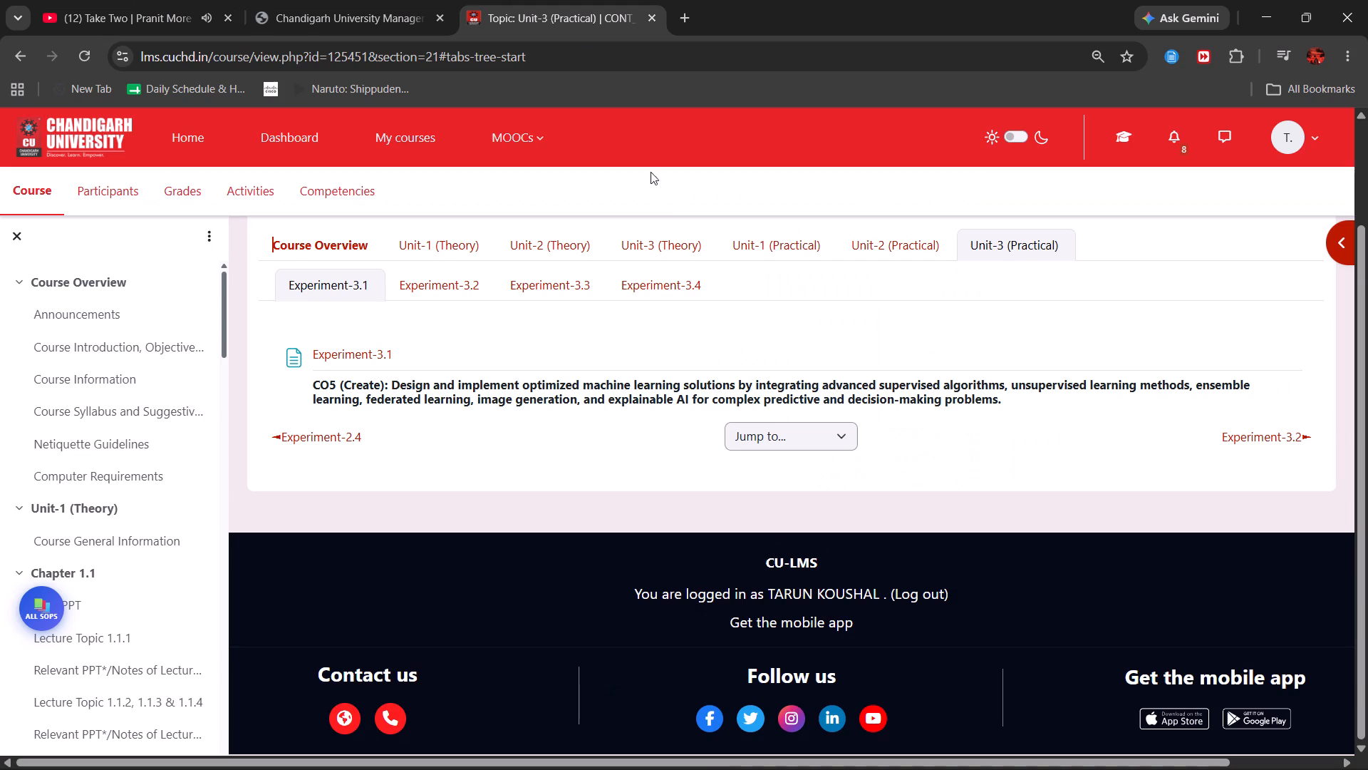
pyautogui.click(895, 247)
pyautogui.scroll(1, 641, 292)
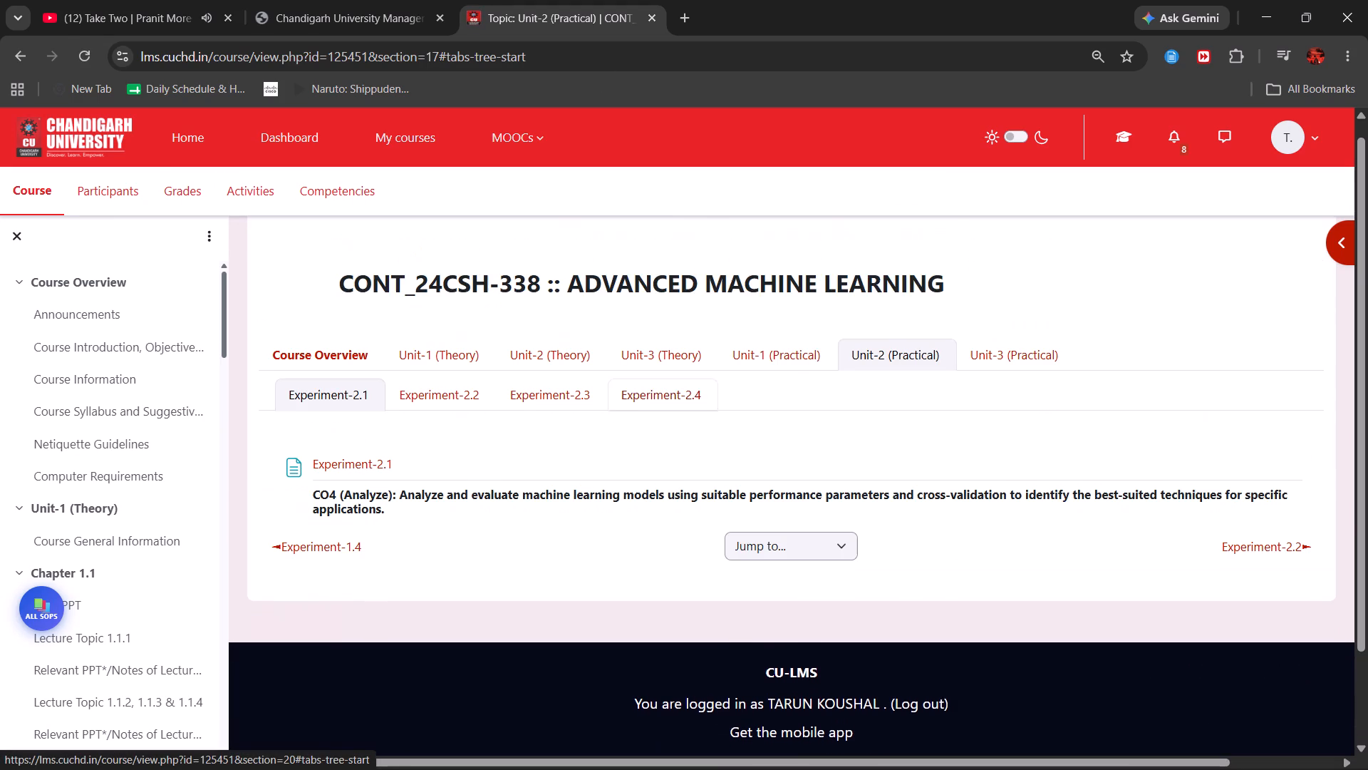
# Look through the Unit-1 (Practical) topics from Experiment-1.1 to Experiment-1.4.
pyautogui.click(809, 364)
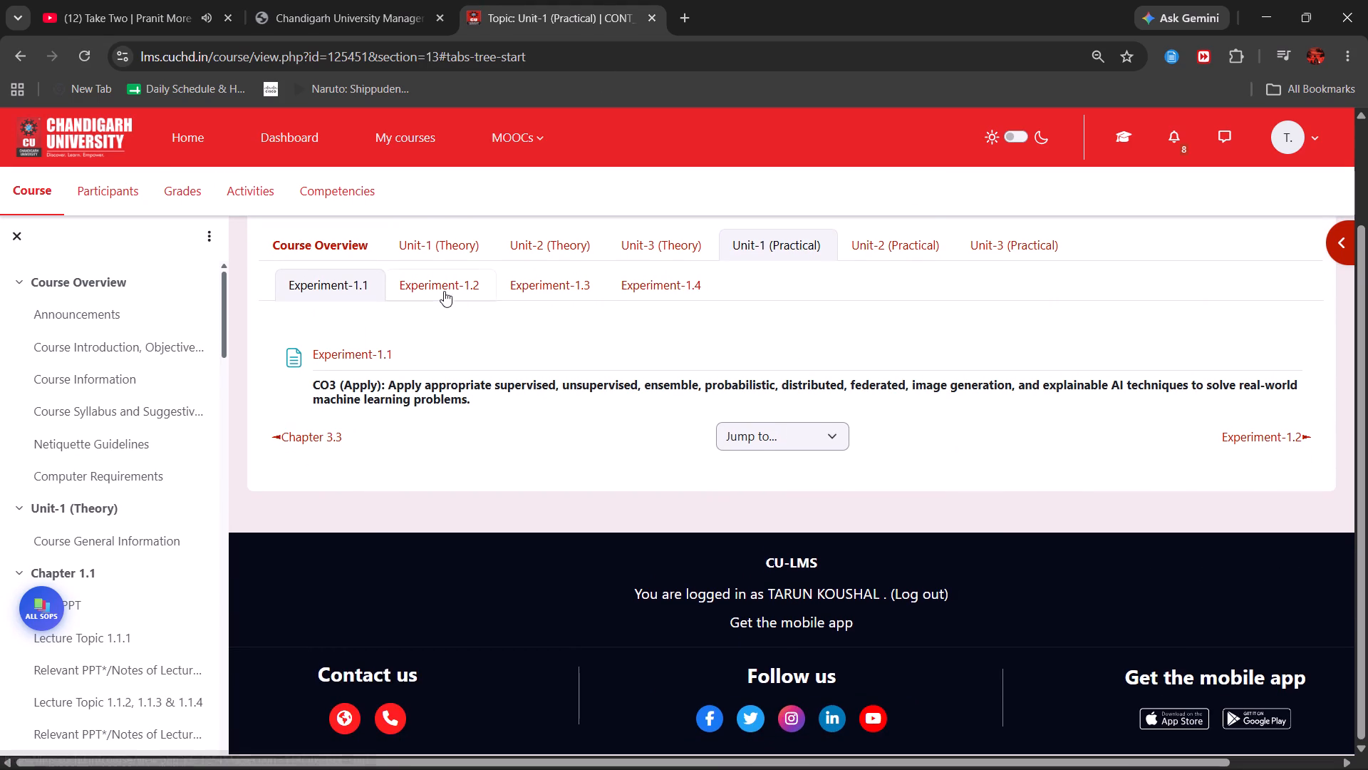
pyautogui.click(444, 291)
pyautogui.click(553, 288)
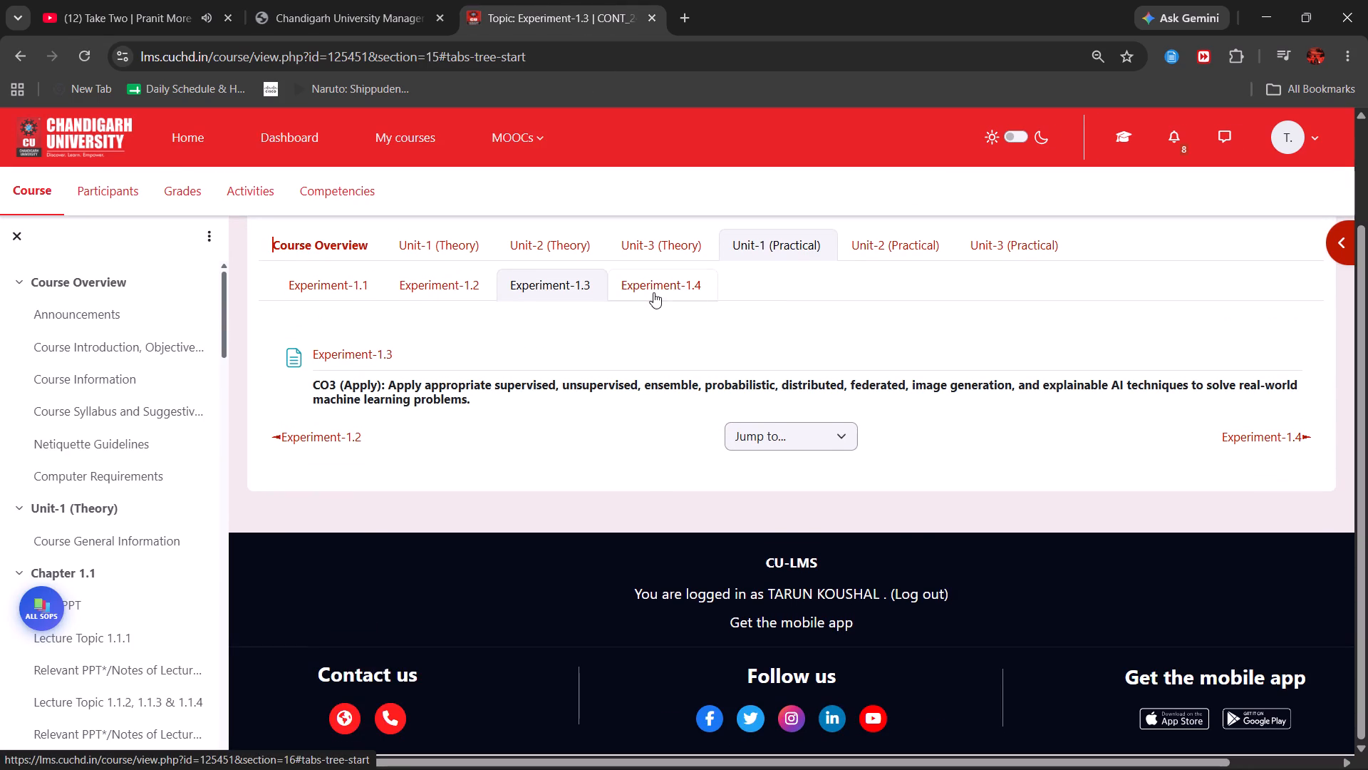
pyautogui.click(654, 289)
pyautogui.scroll(2, 624, 345)
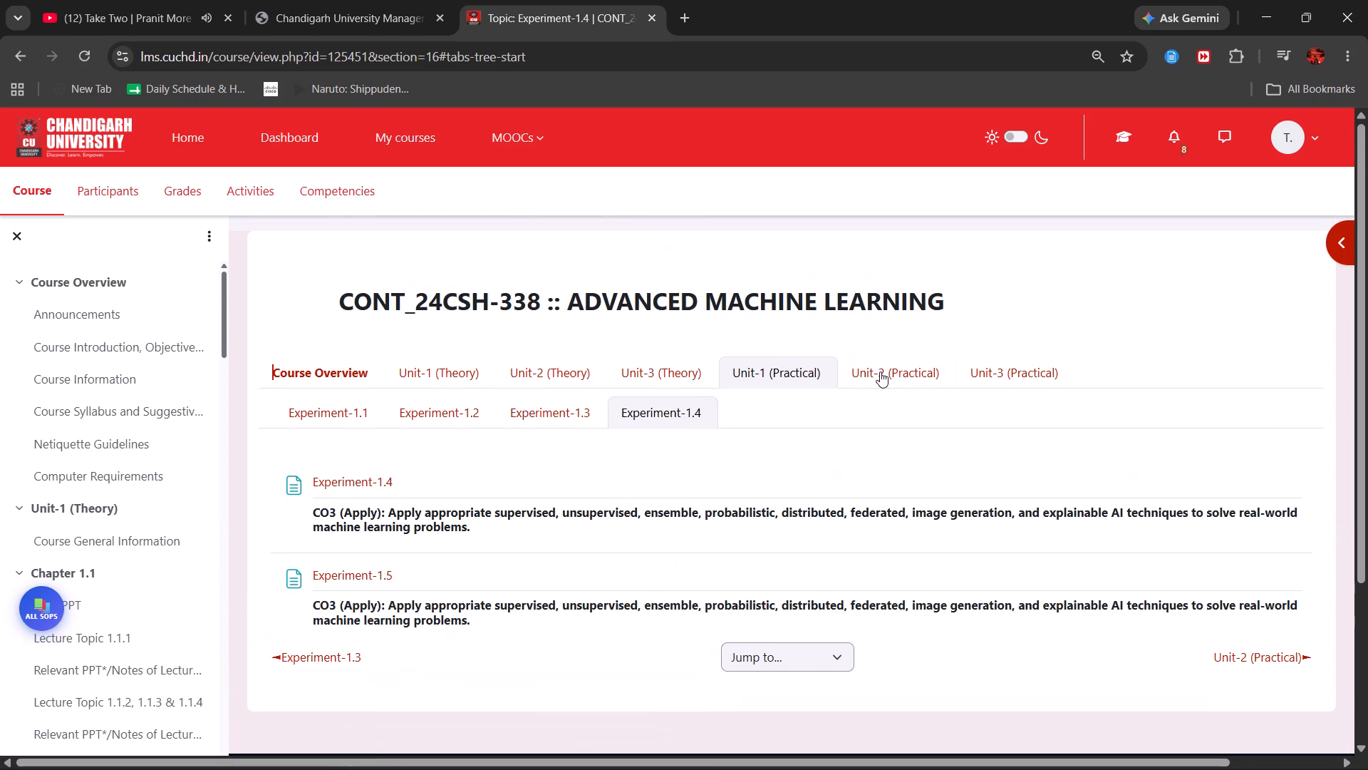
pyautogui.click(880, 371)
pyautogui.click(460, 304)
pyautogui.click(464, 292)
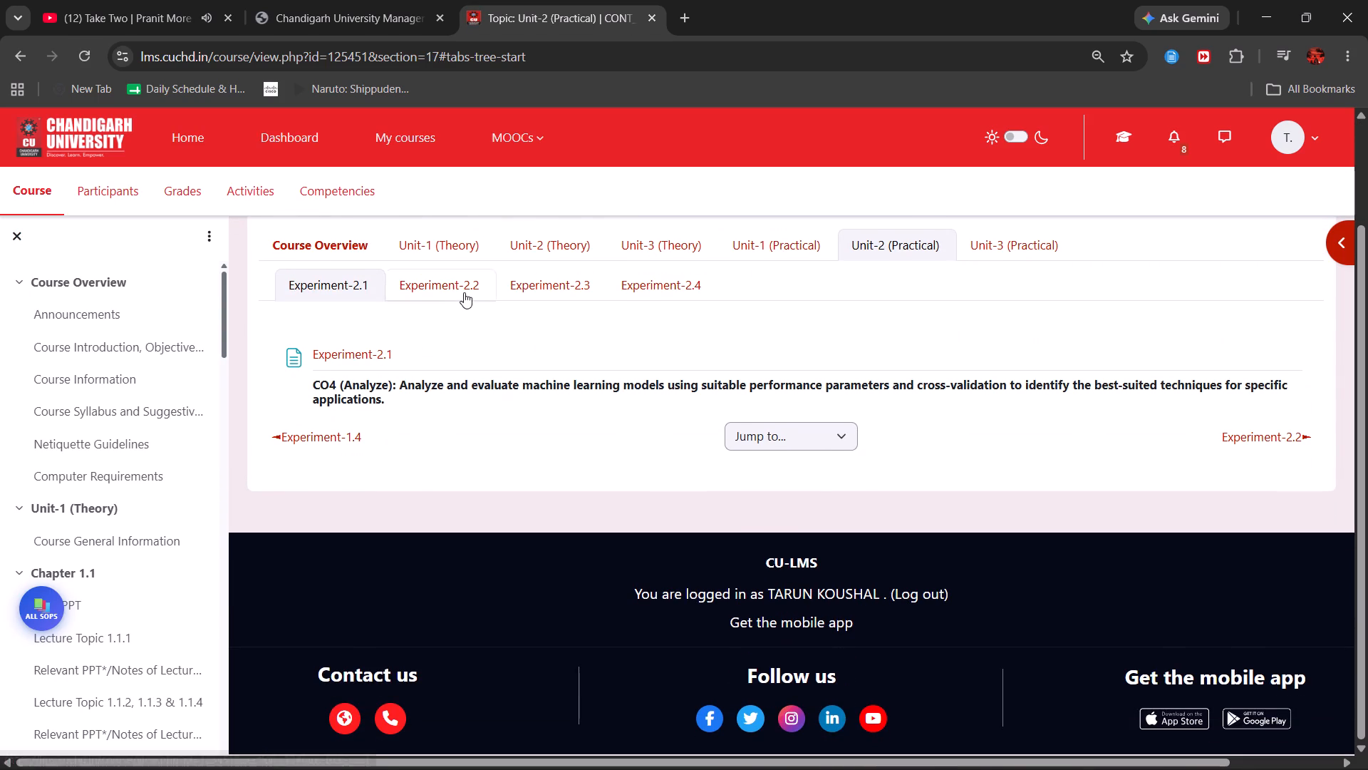
pyautogui.click(566, 297)
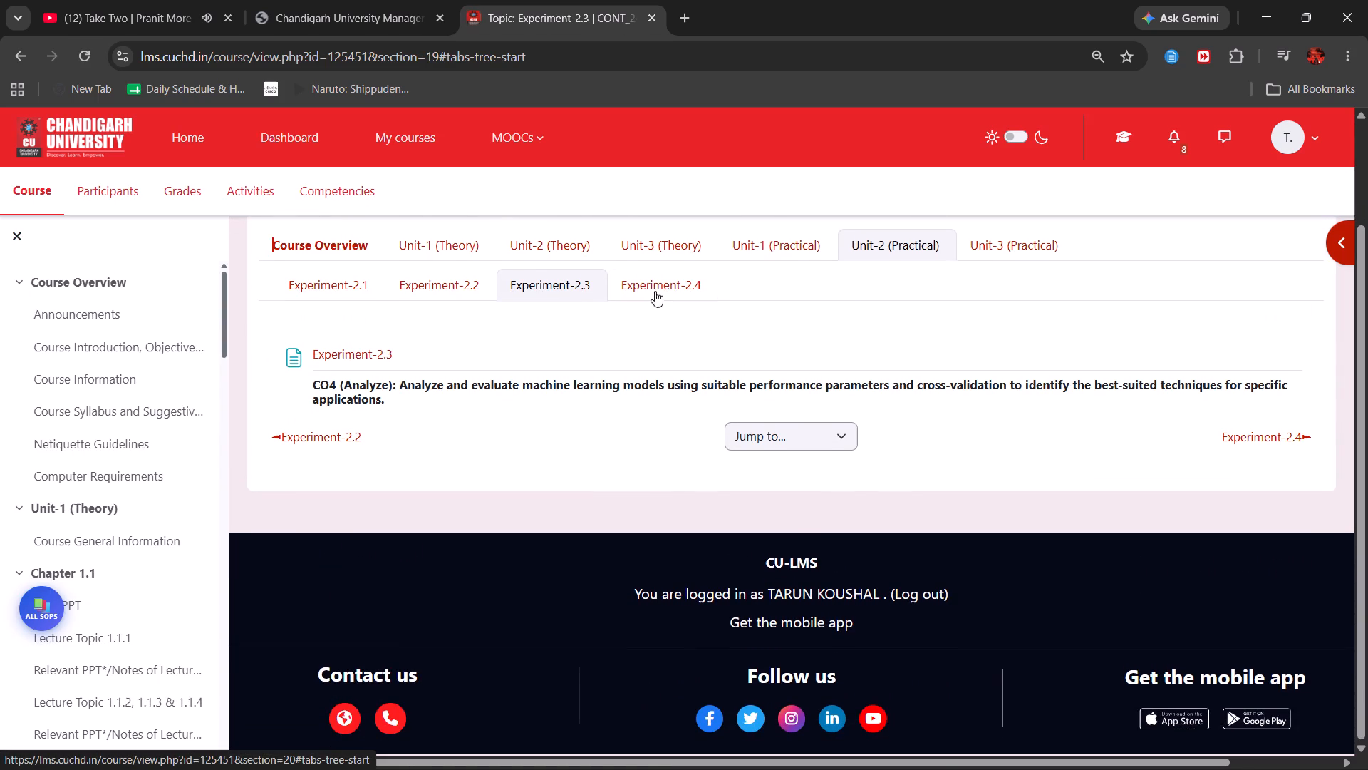
pyautogui.click(663, 289)
pyautogui.scroll(-1, 537, 358)
pyautogui.scroll(2, 537, 358)
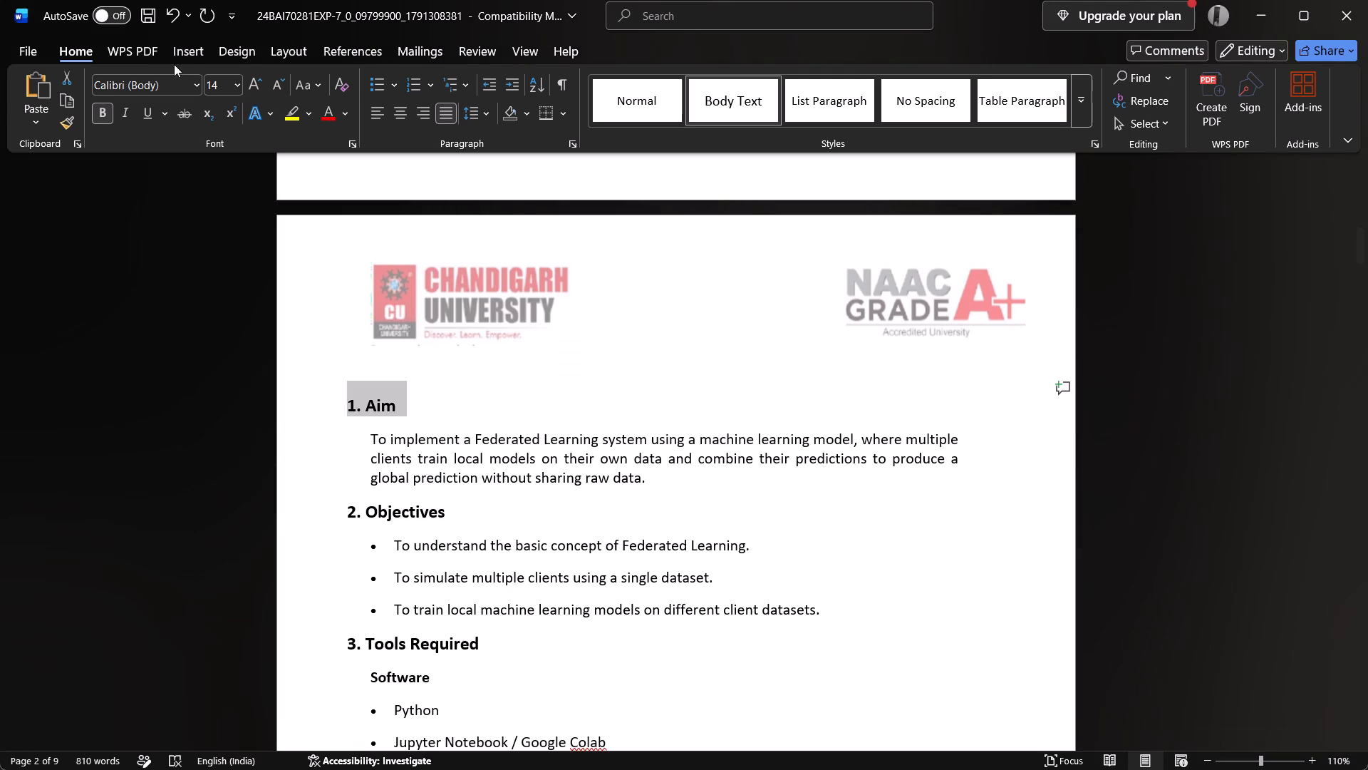
pyautogui.click(103, 118)
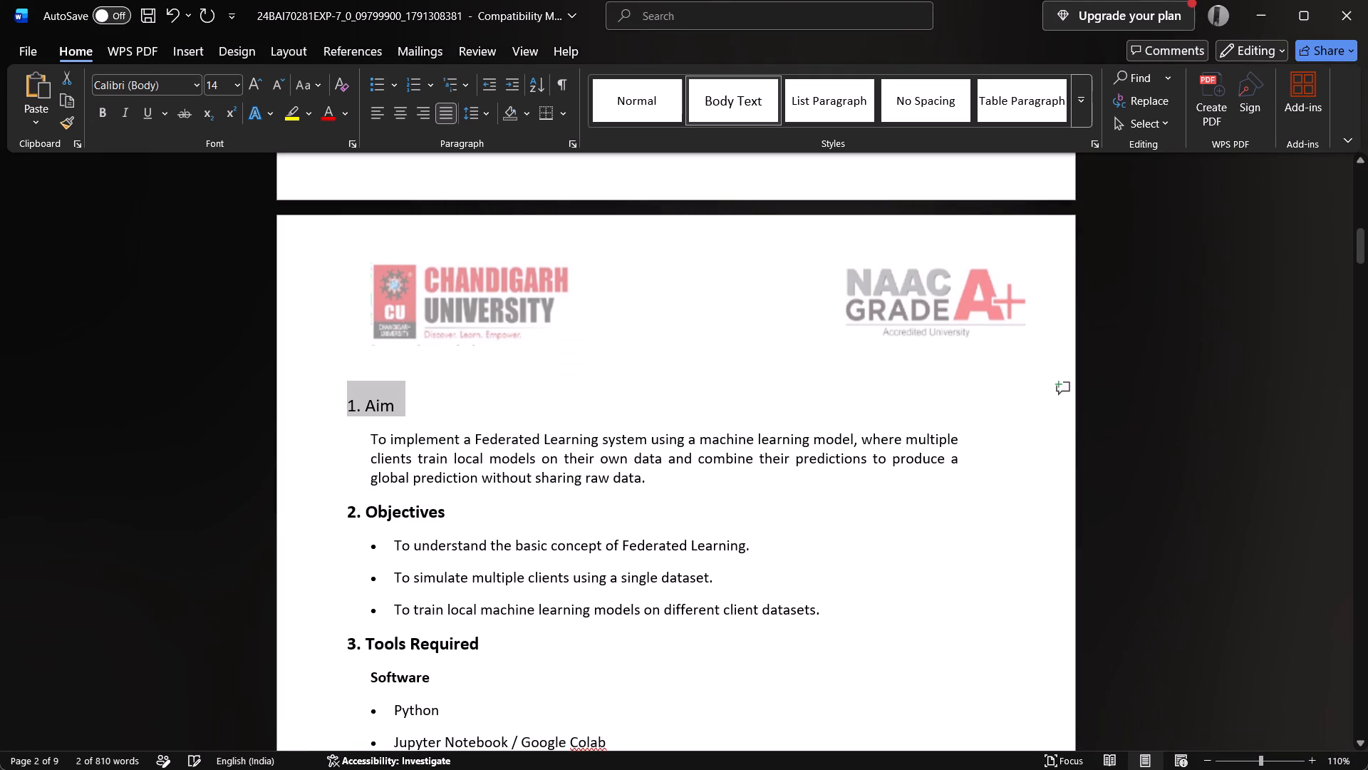
pyautogui.click(343, 399)
pyautogui.moveTo(342, 399); pyautogui.dragTo(388, 416)
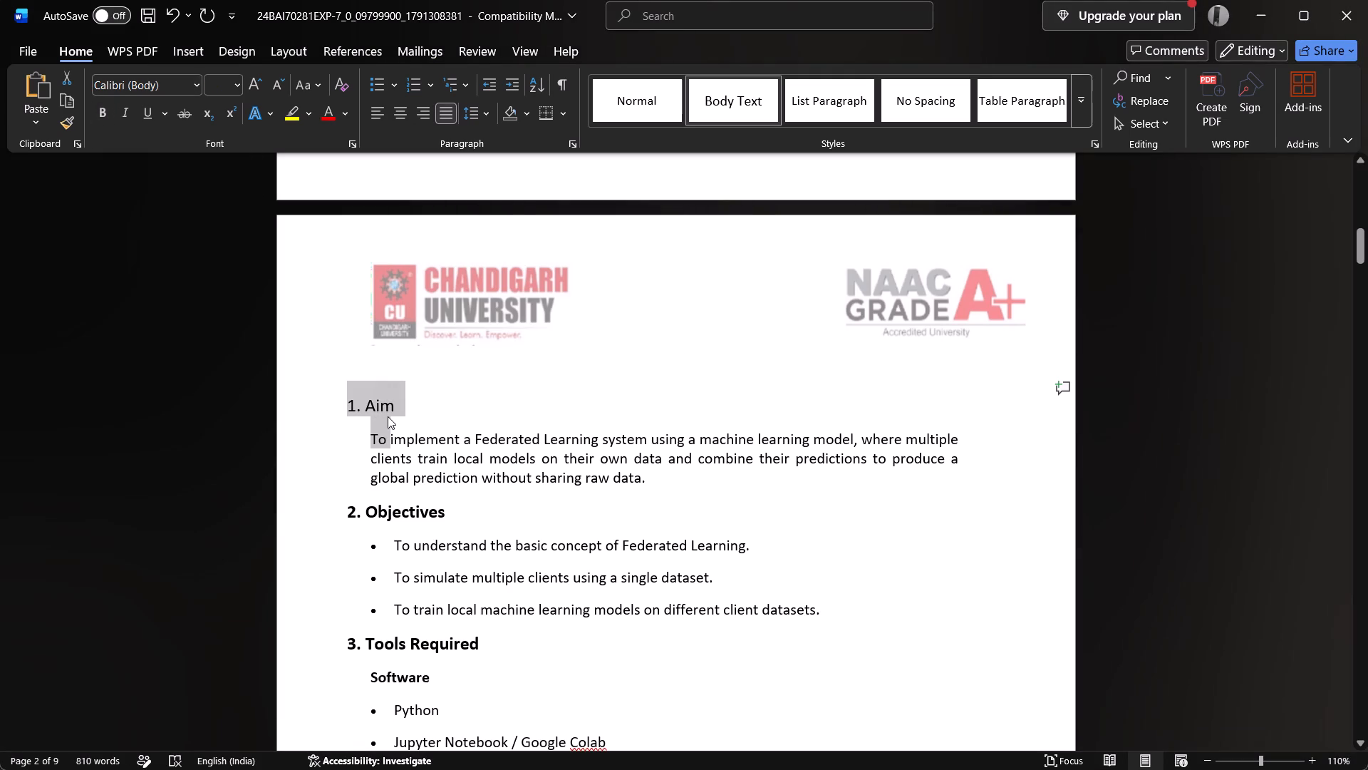
pyautogui.click(339, 390)
pyautogui.moveTo(336, 399); pyautogui.dragTo(399, 402)
pyautogui.hotkey('ctrl', 'v')
# Reduce the font size of the pasted Aim paragraph to 12.
pyautogui.scroll(6, 540, 416)
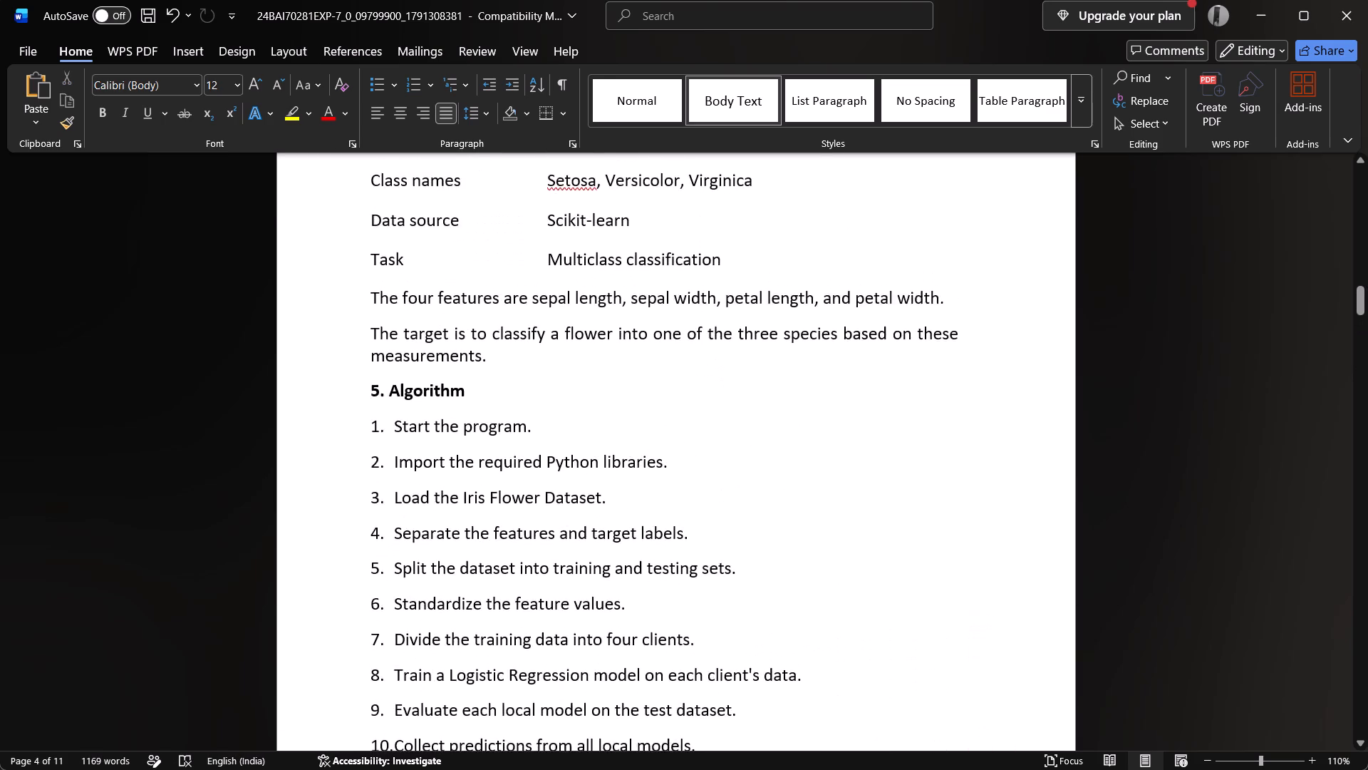
pyautogui.scroll(16, 540, 418)
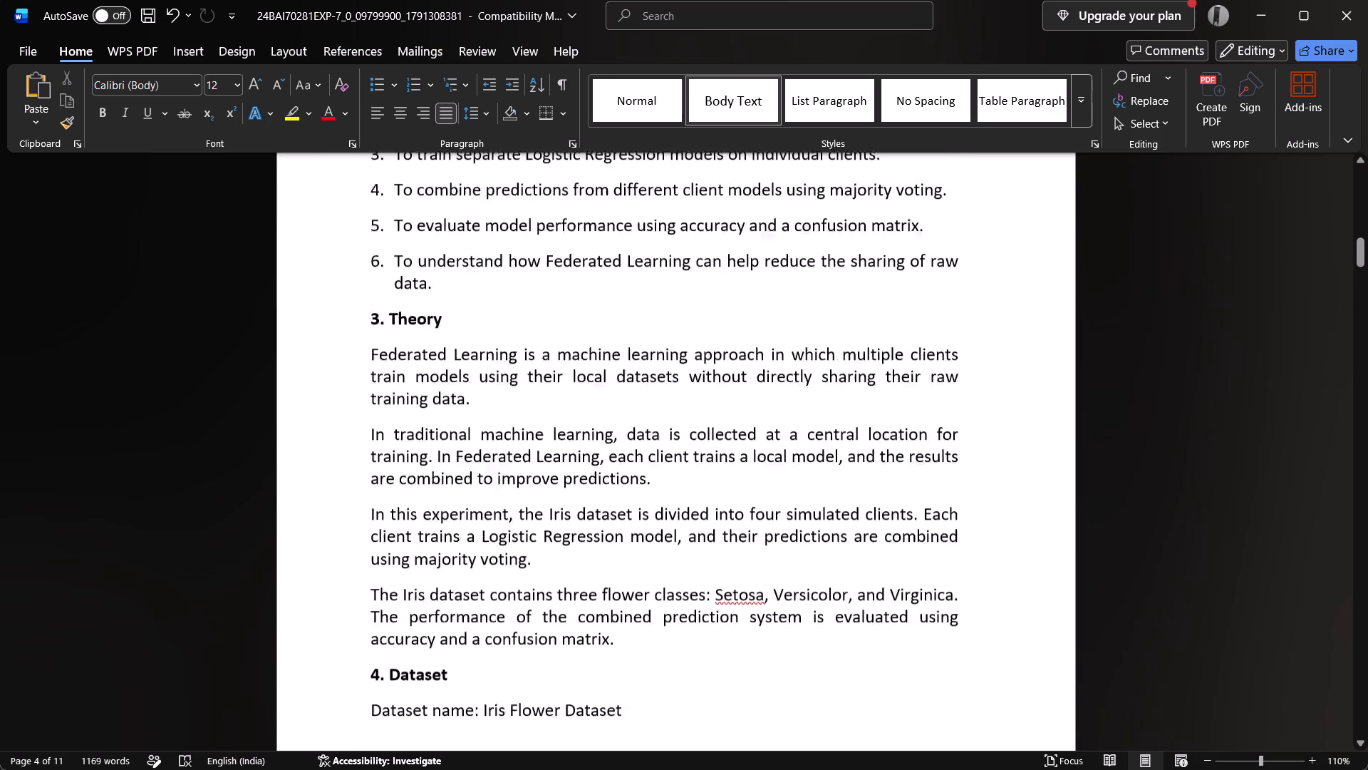
pyautogui.scroll(6, 539, 419)
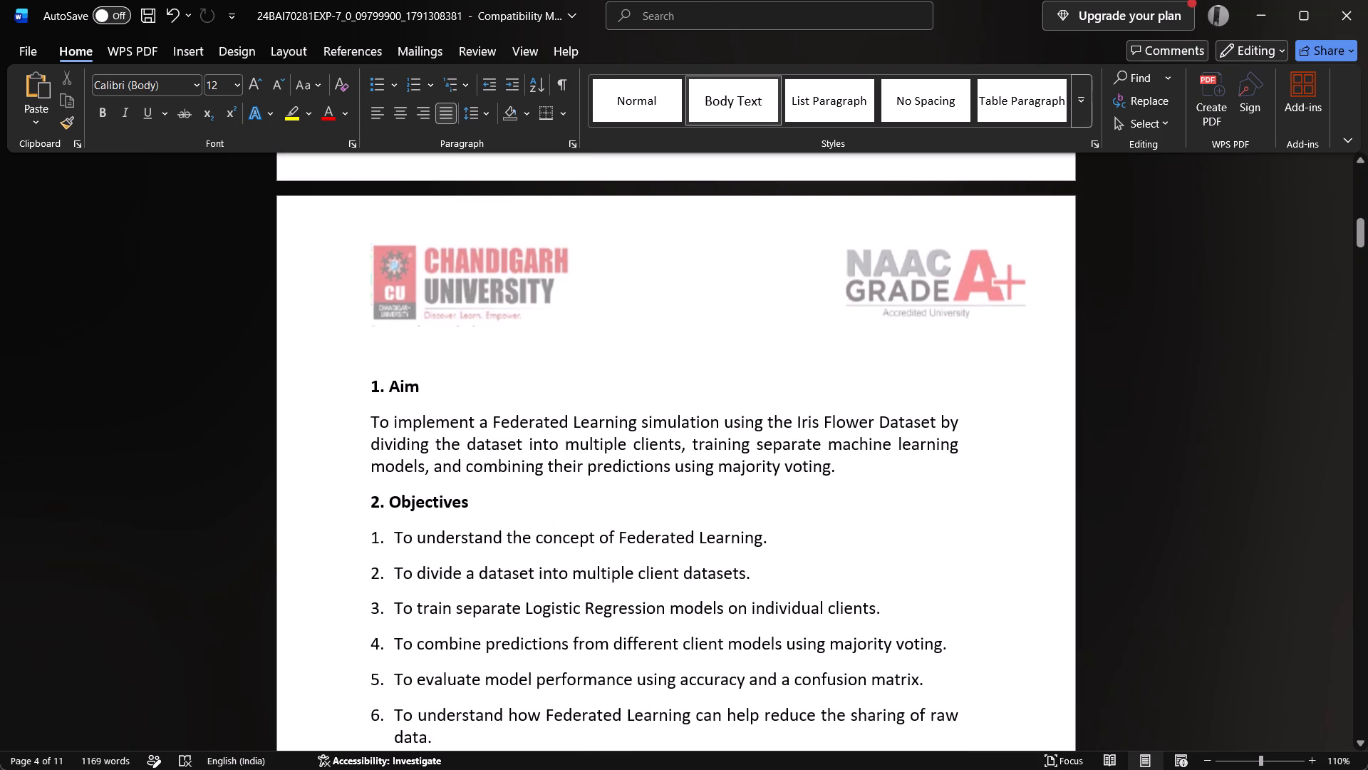
pyautogui.moveTo(859, 473); pyautogui.dragTo(365, 416)
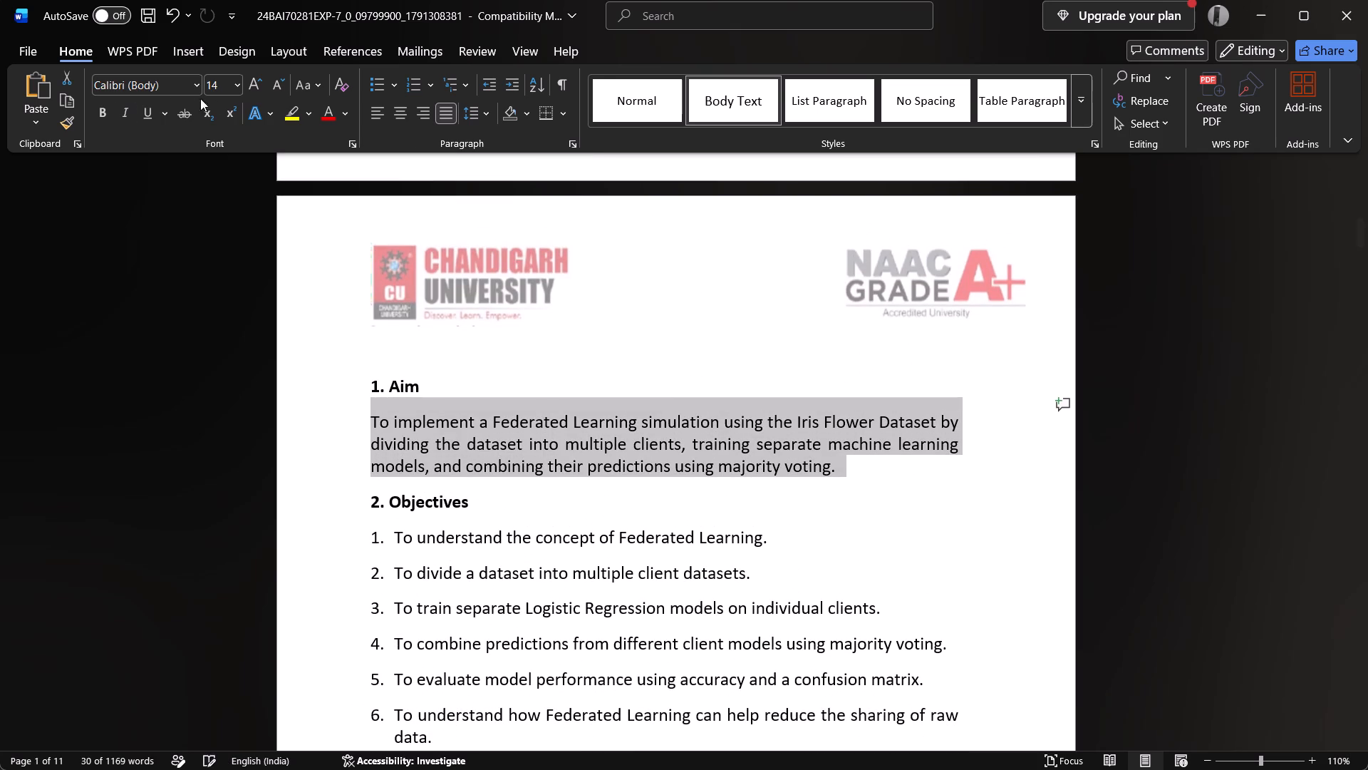
pyautogui.click(270, 78)
# Delete objectives 5 and 6, on evaluating model performance and reducing raw data sharing, from the pasted Objectives list.
pyautogui.scroll(-2, 464, 422)
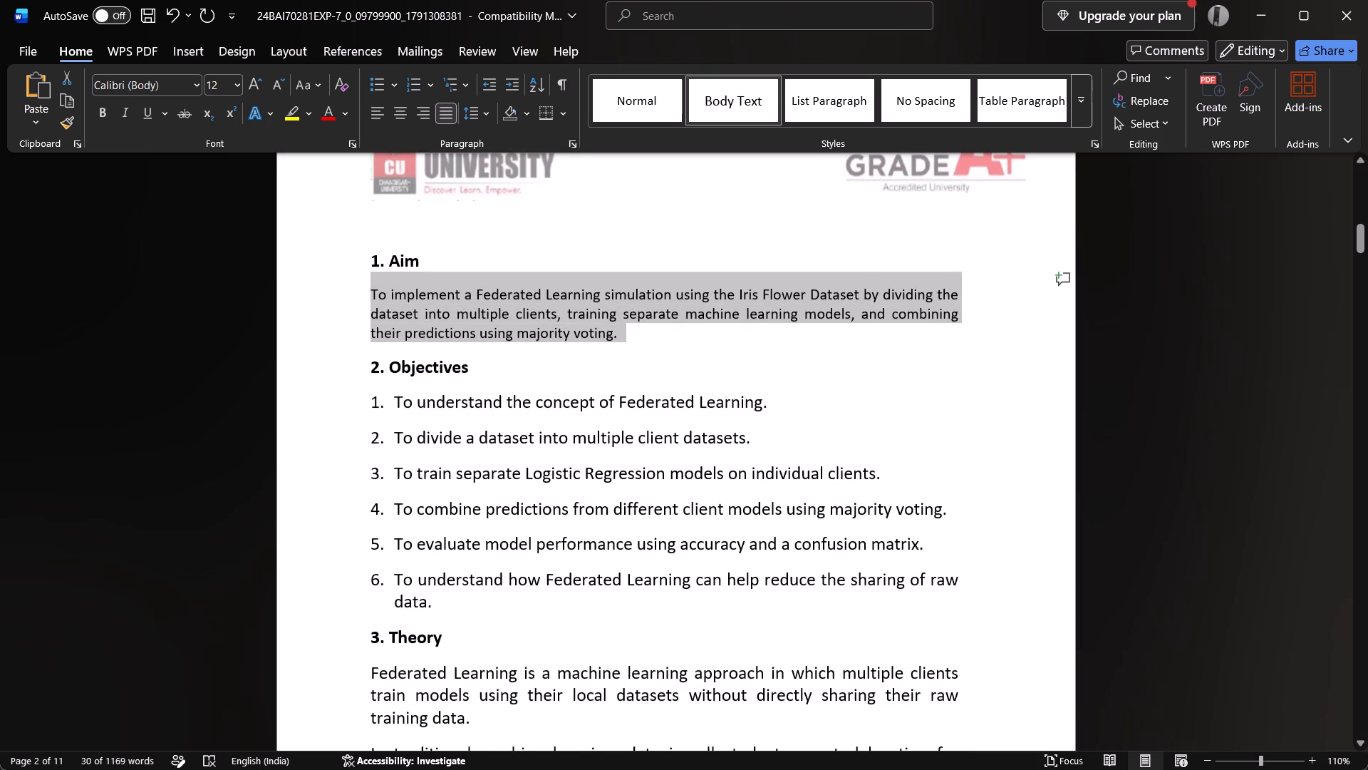
pyautogui.moveTo(465, 602); pyautogui.dragTo(395, 550)
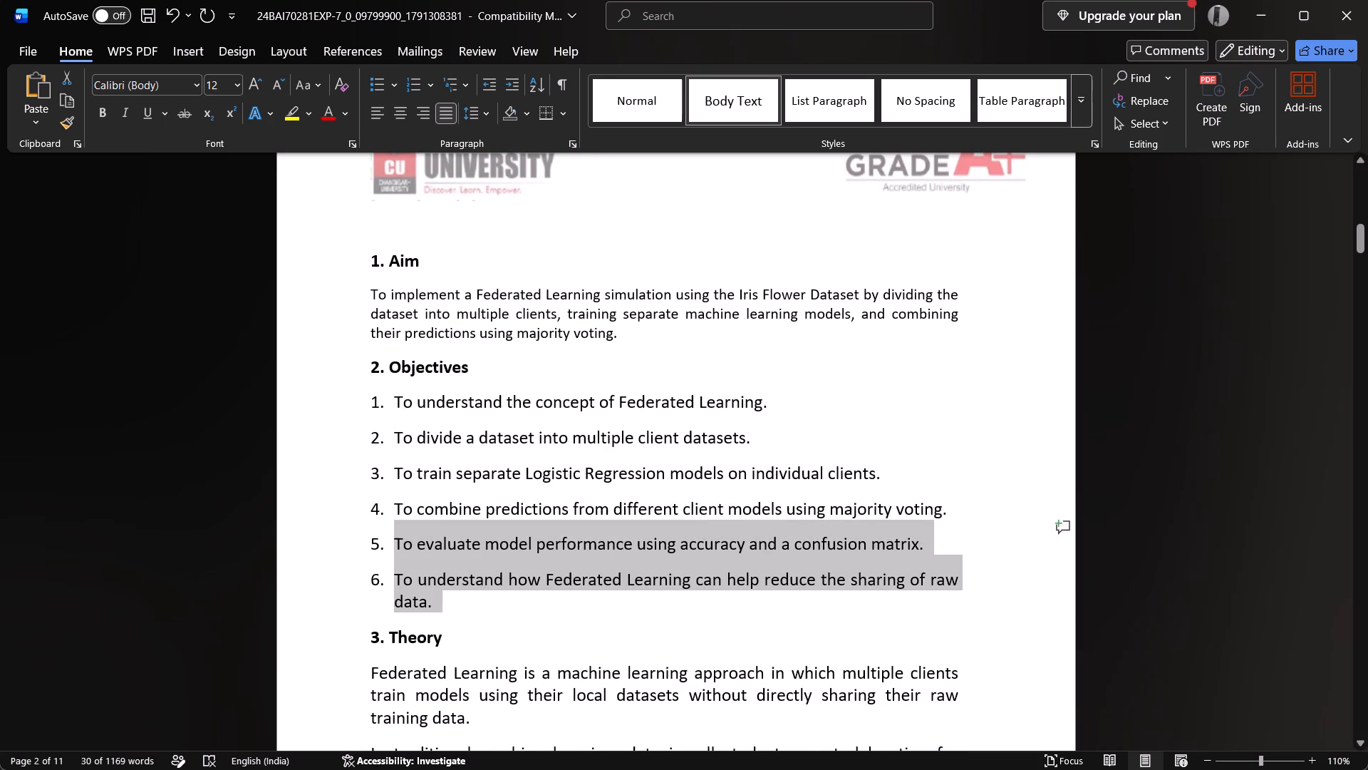
pyautogui.moveTo(395, 550); pyautogui.dragTo(393, 550)
pyautogui.press('BackSpace')
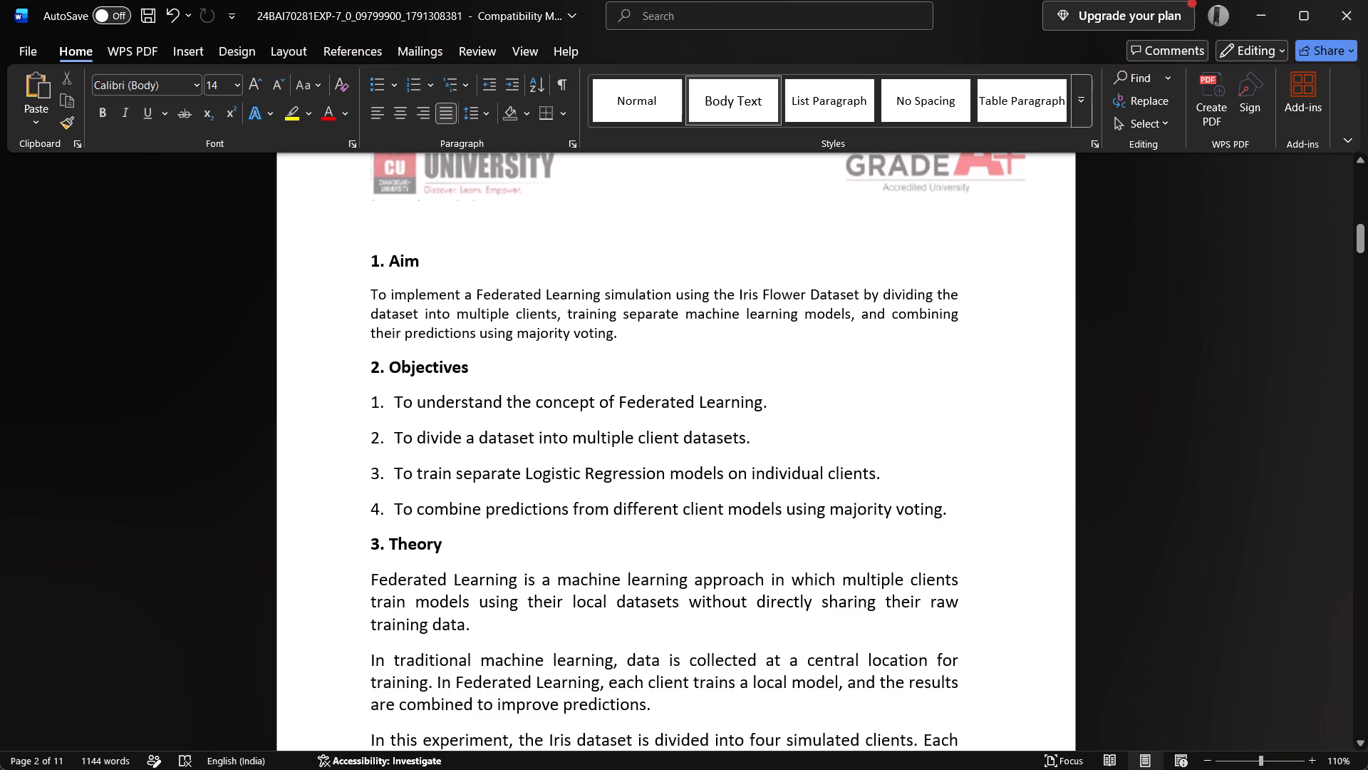
# Reduce the font size of the four remaining objectives to 12.
pyautogui.moveTo(951, 514); pyautogui.dragTo(404, 405)
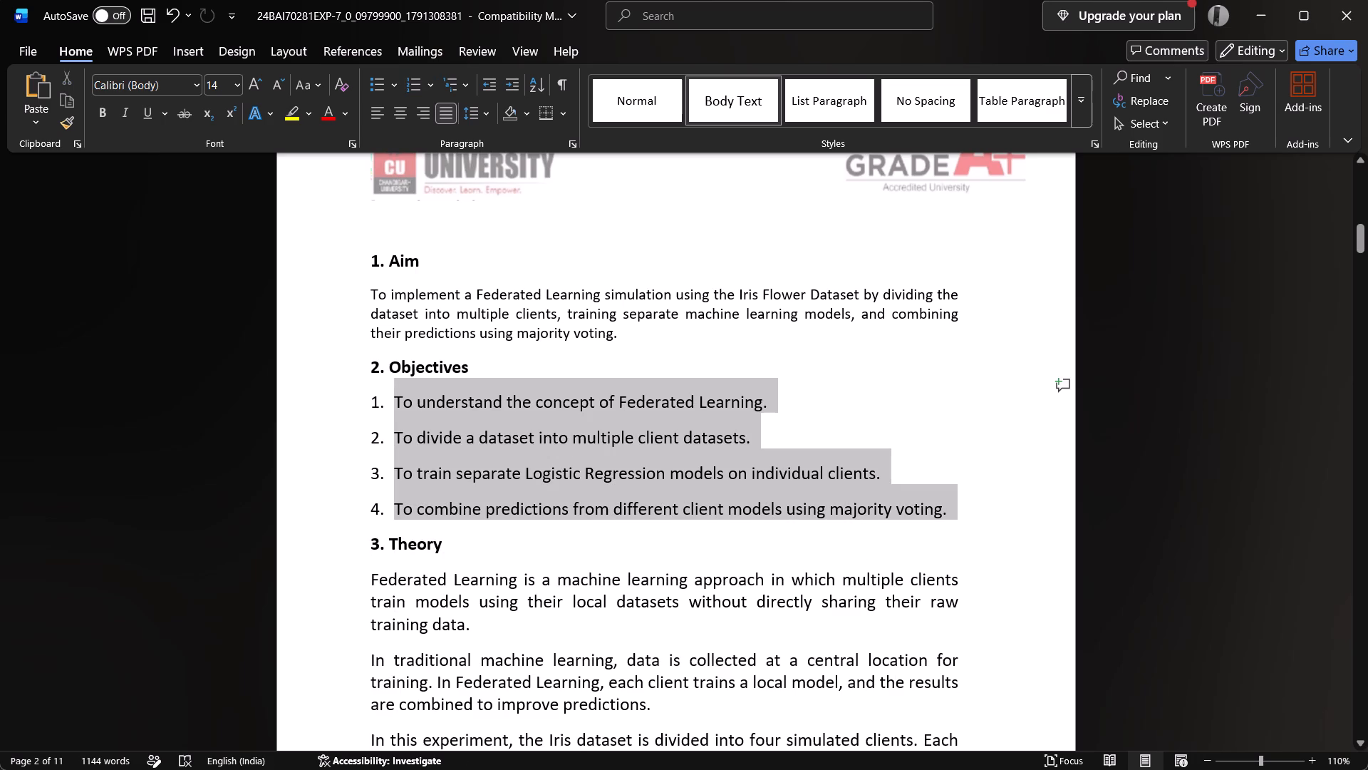
pyautogui.moveTo(404, 405); pyautogui.dragTo(404, 404)
pyautogui.click(279, 81)
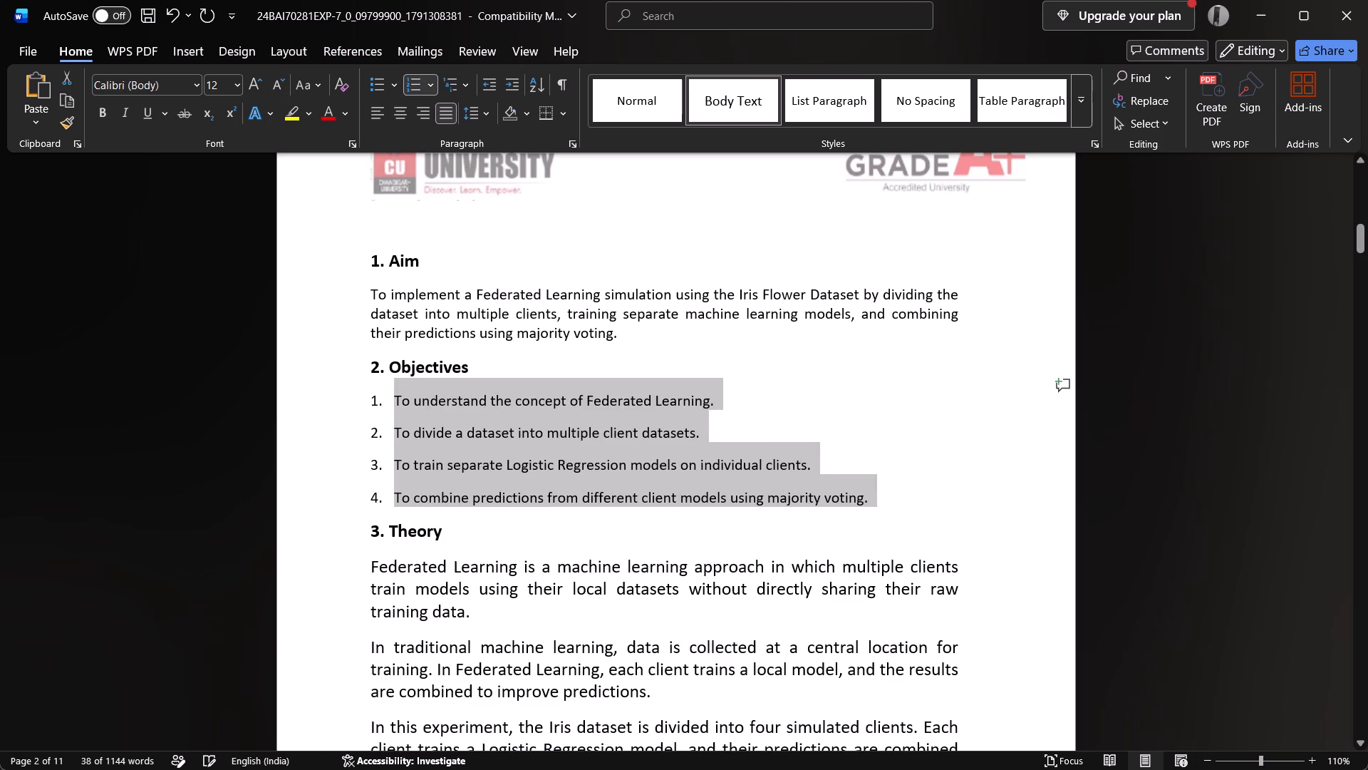
# Reduce the font size of the four paragraphs under "3. Theory" to 12.
pyautogui.scroll(-4, 526, 525)
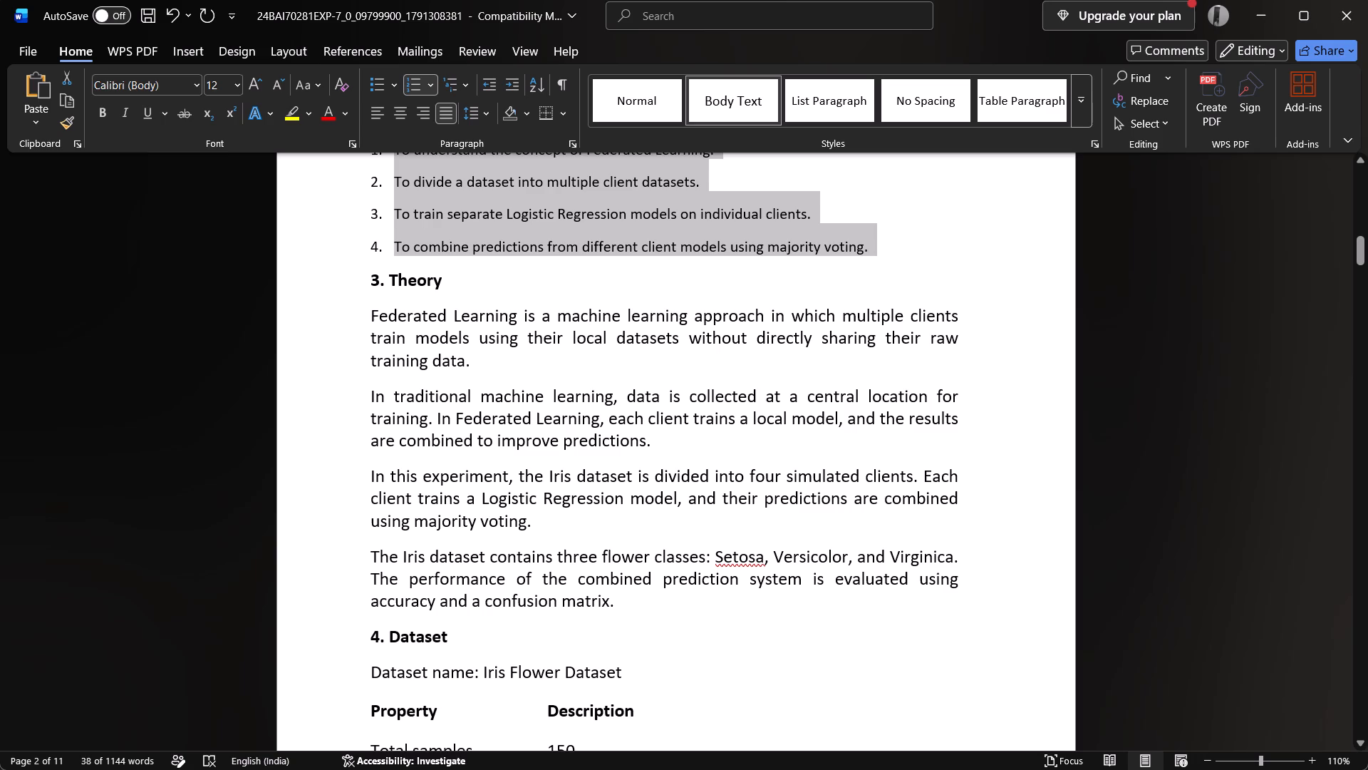
pyautogui.moveTo(624, 610); pyautogui.dragTo(573, 595)
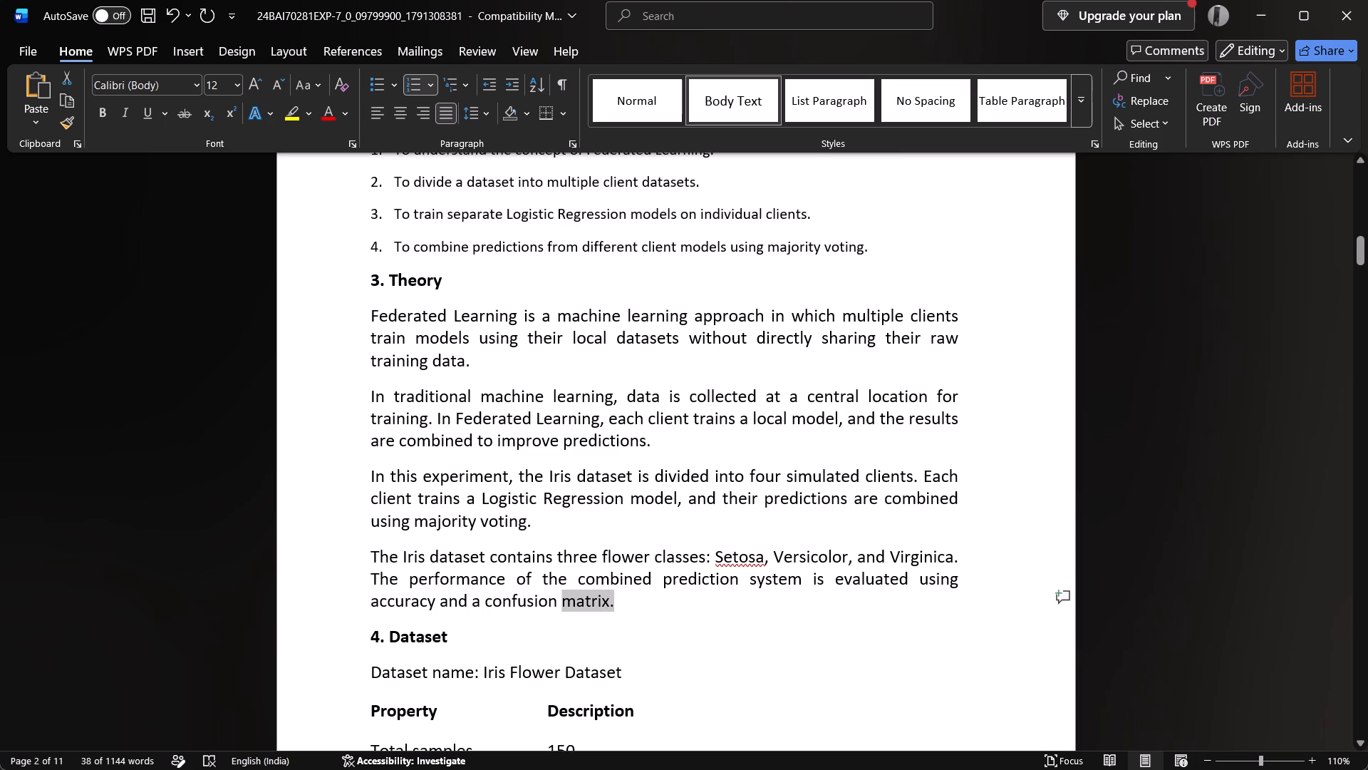
pyautogui.moveTo(573, 595); pyautogui.dragTo(373, 320)
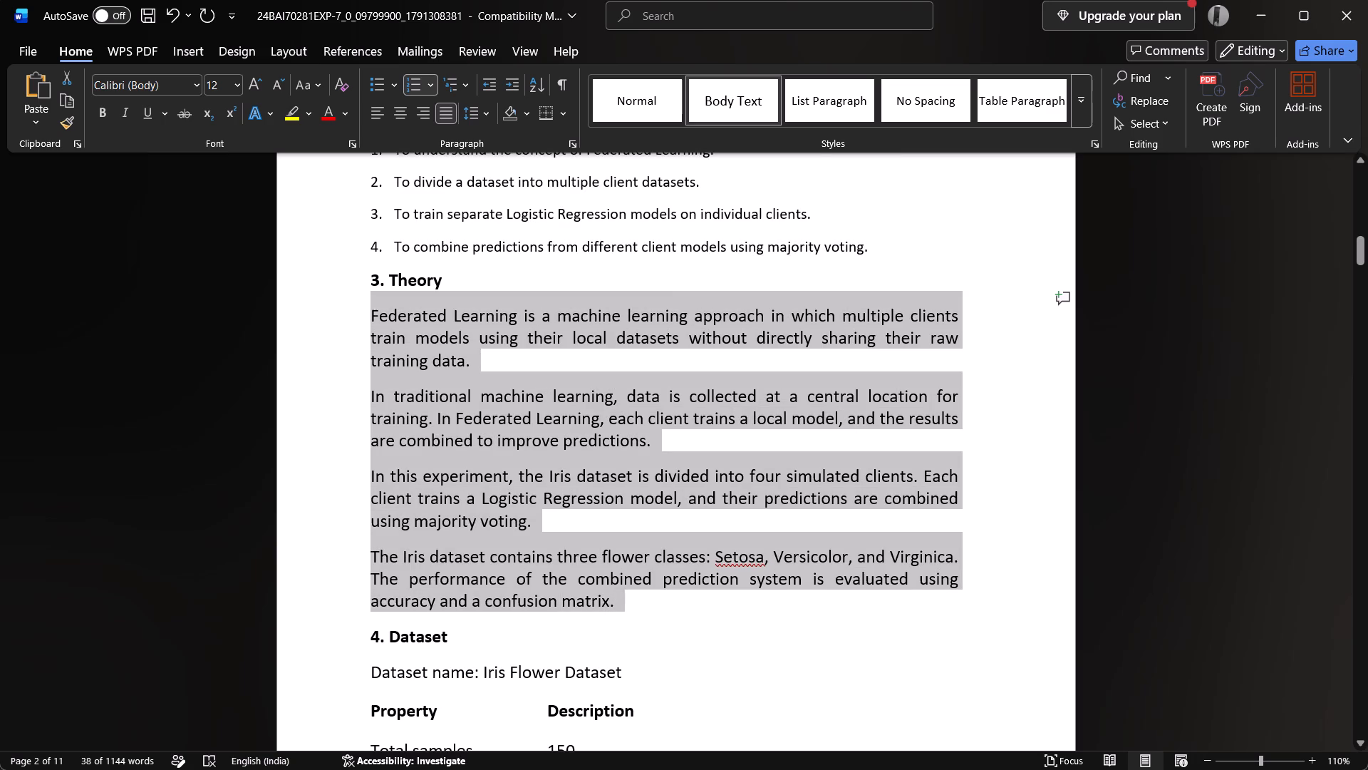
pyautogui.moveTo(373, 320); pyautogui.dragTo(371, 313)
pyautogui.click(276, 81)
# Reduce the Dataset section's body to font size 12, from the dataset name line through the property table and the two closing paragraphs.
pyautogui.scroll(-2, 475, 494)
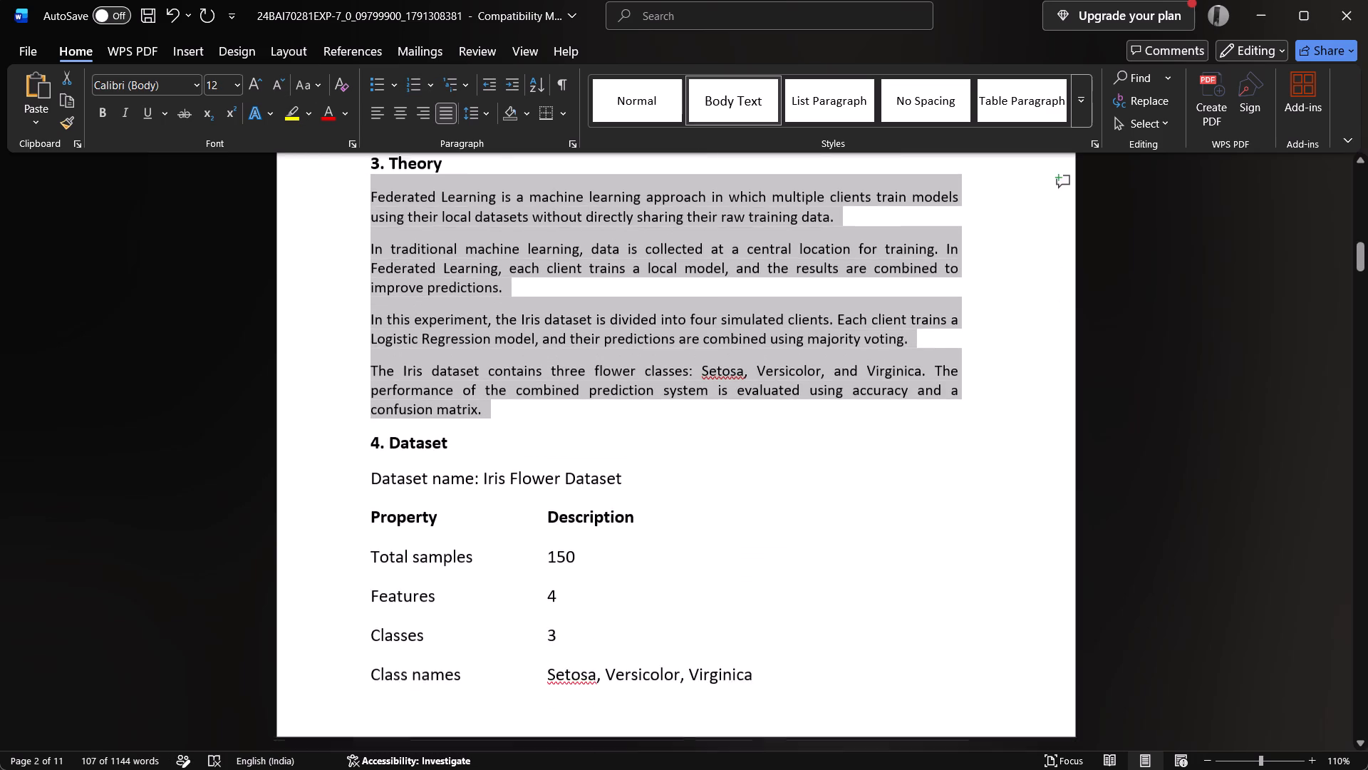
pyautogui.scroll(-2, 470, 493)
pyautogui.scroll(-4, 553, 507)
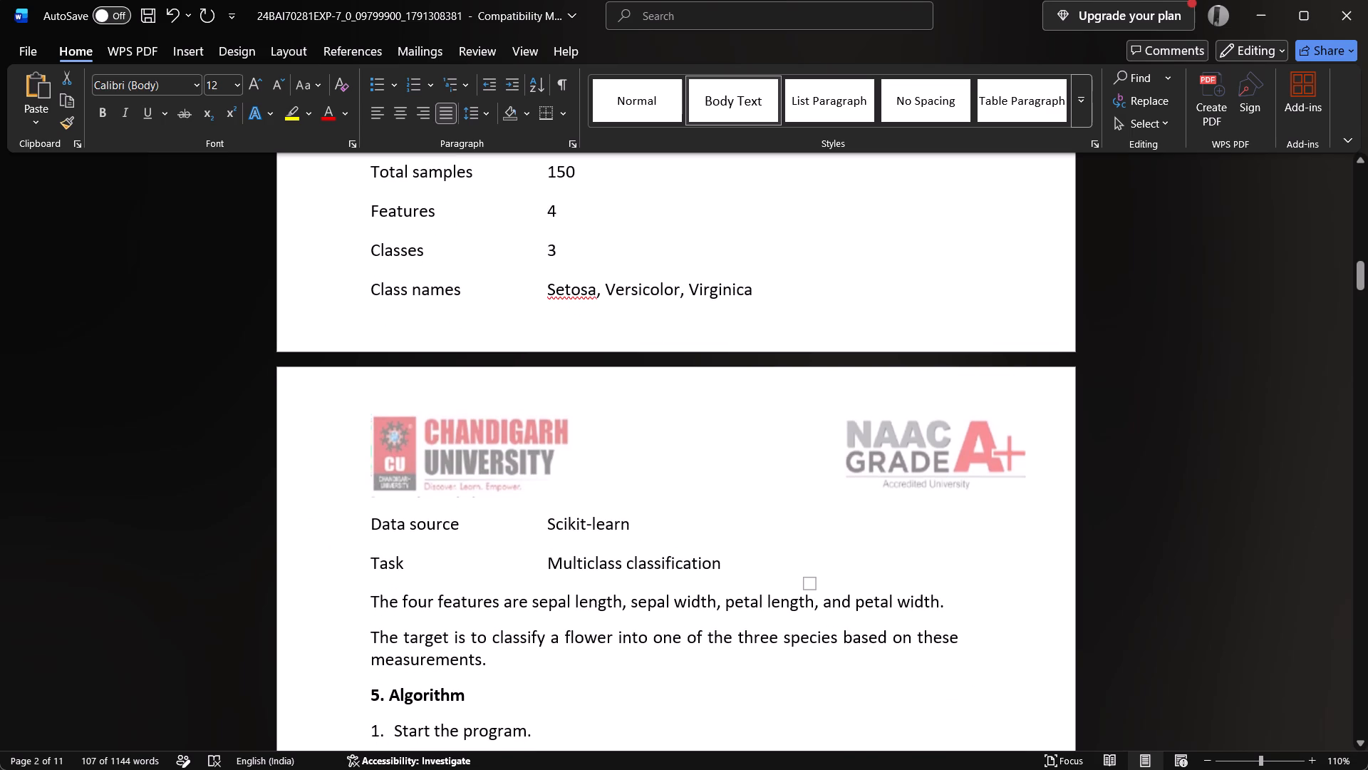
pyautogui.moveTo(499, 662); pyautogui.dragTo(319, 446)
pyautogui.scroll(2, 299, 484)
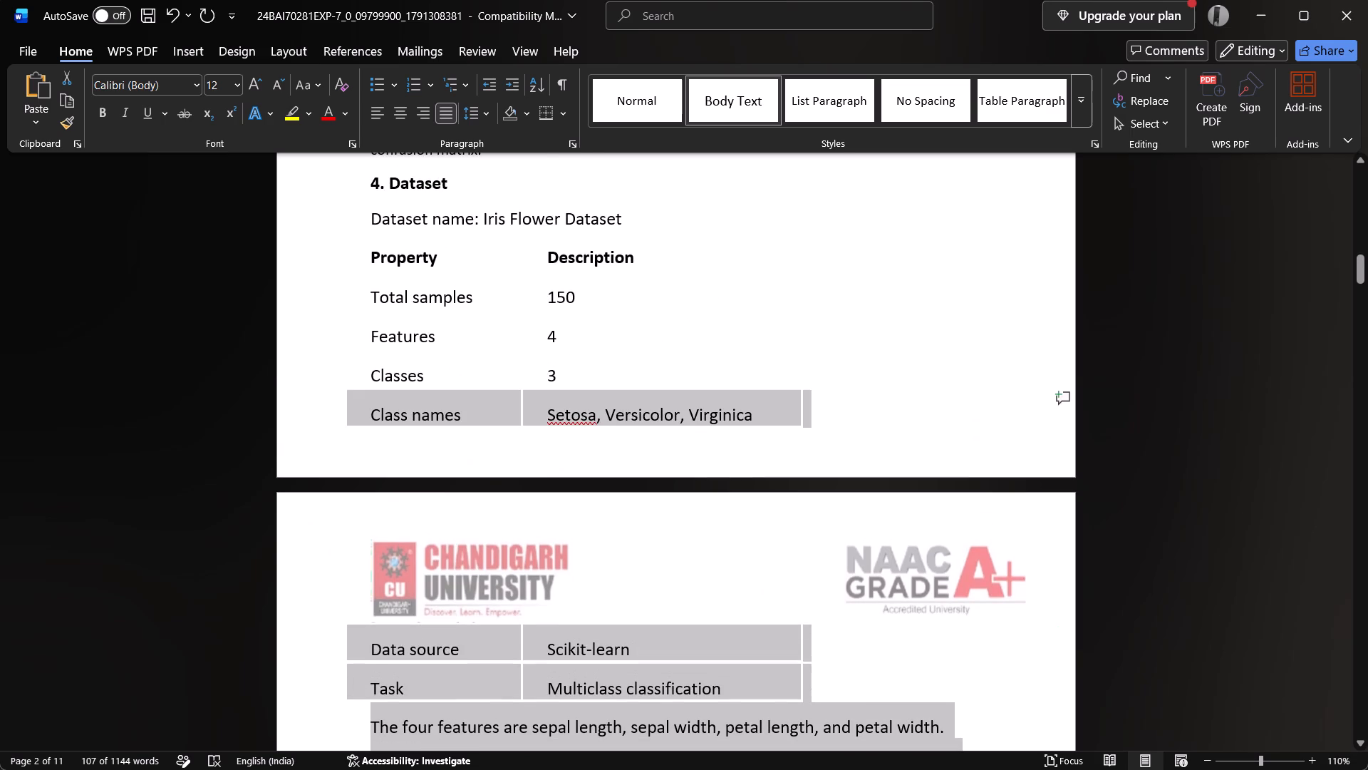
pyautogui.moveTo(319, 446); pyautogui.dragTo(370, 220)
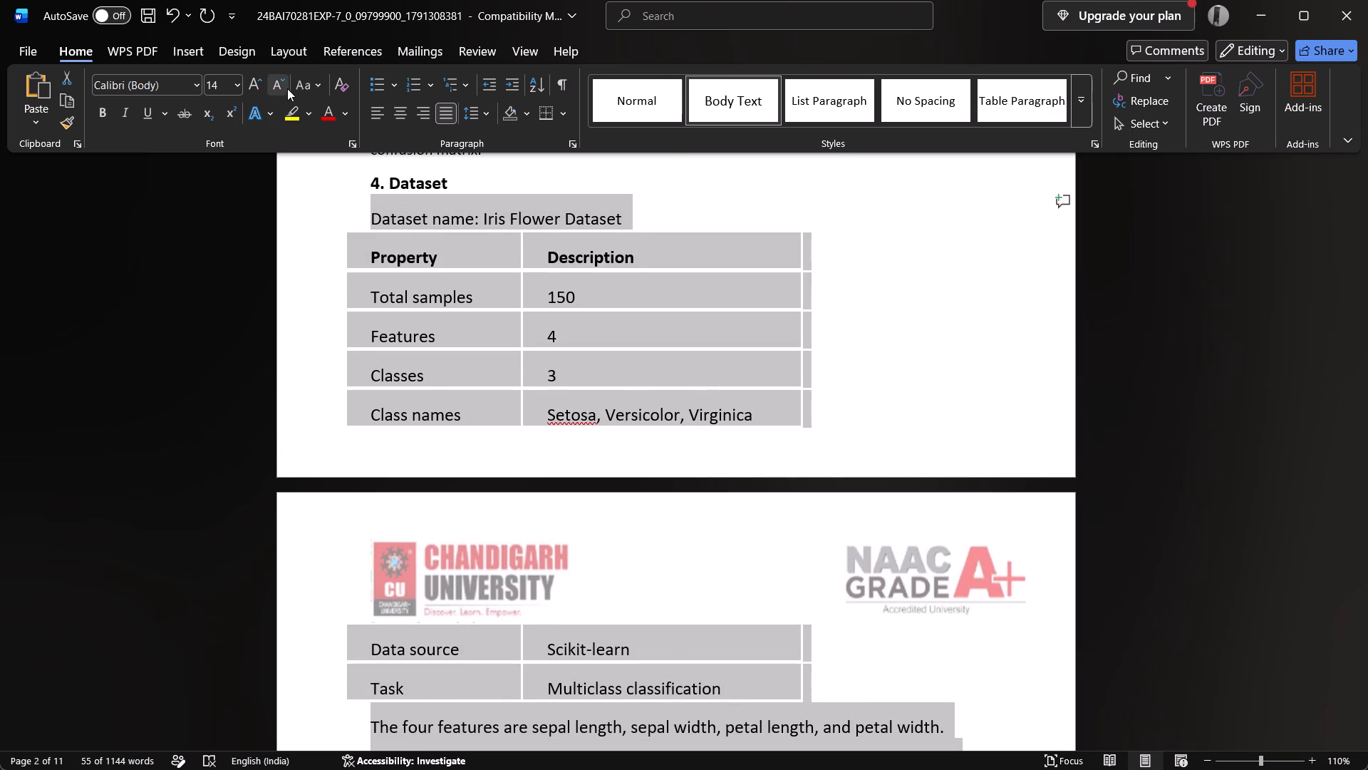
pyautogui.click(287, 88)
# Apply all borders to the Property/Description table in the Dataset section.
pyautogui.click(835, 319)
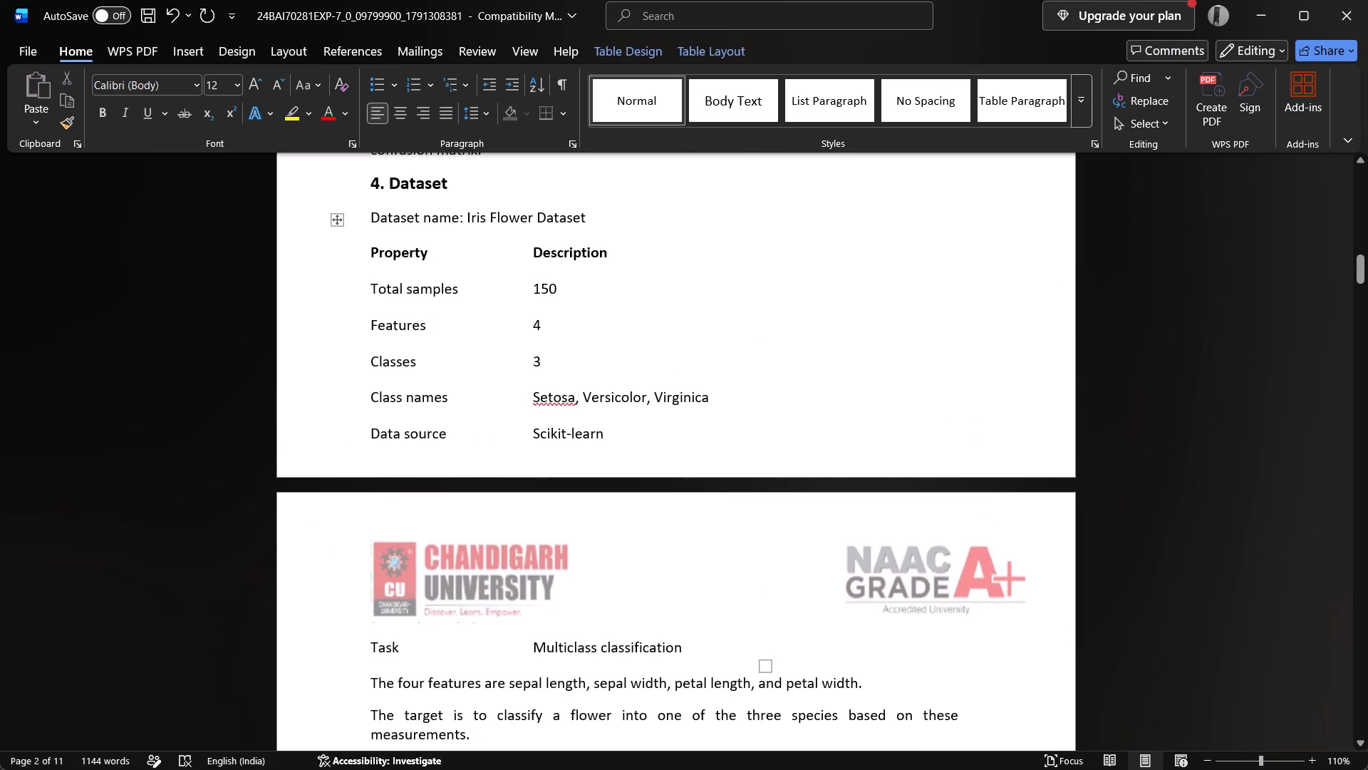
pyautogui.click(338, 215)
pyautogui.click(534, 185)
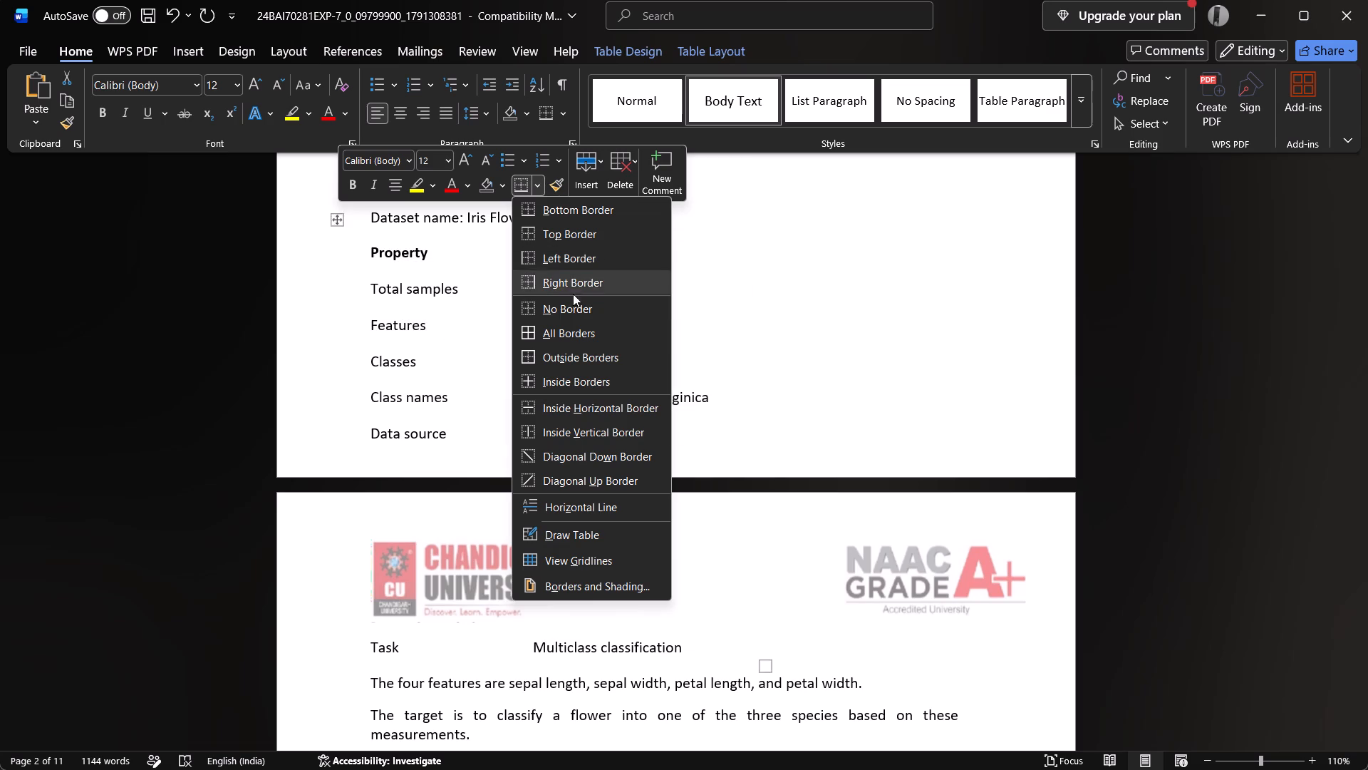
pyautogui.click(569, 323)
pyautogui.click(812, 305)
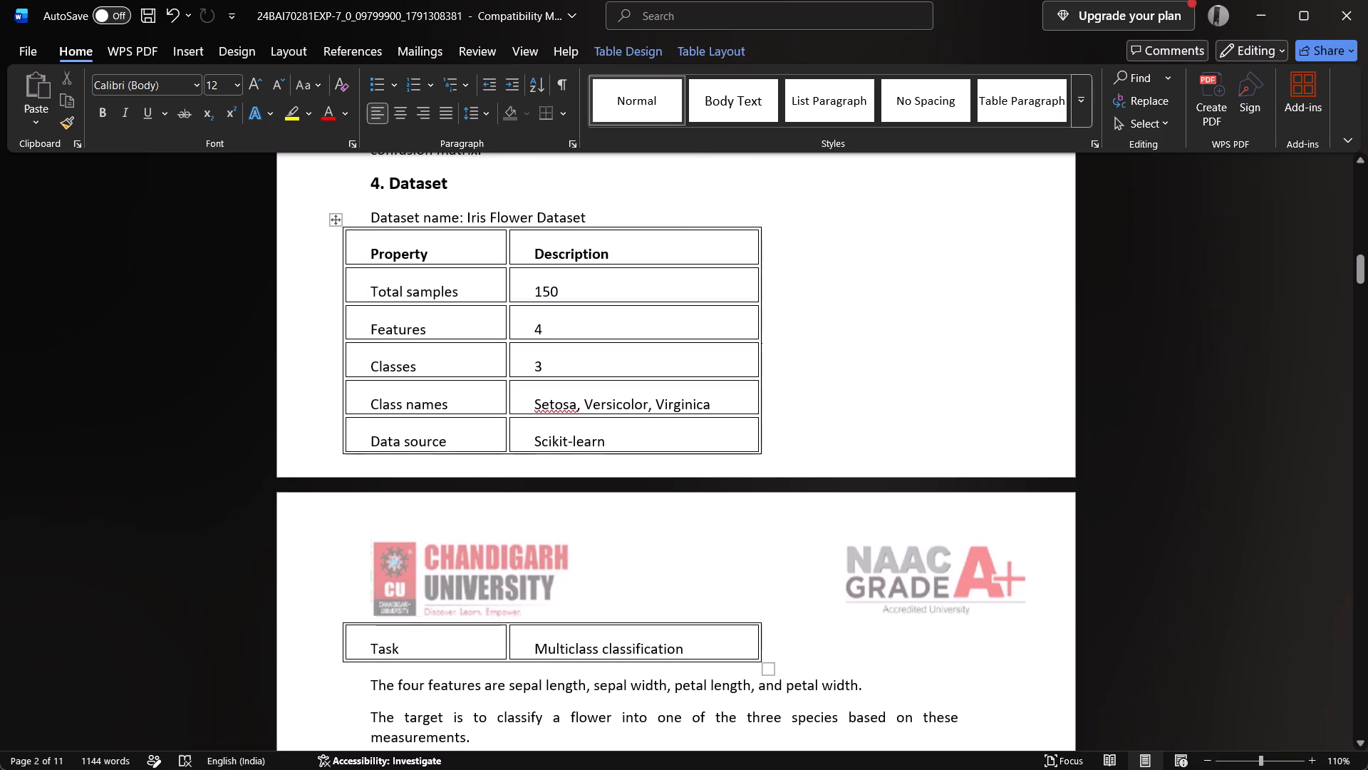
# Remove the left indent from the "4. Dataset", "3. Theory", "2. Objectives" and "1. Aim" headings.
pyautogui.scroll(2, 474, 365)
pyautogui.scroll(2, 429, 414)
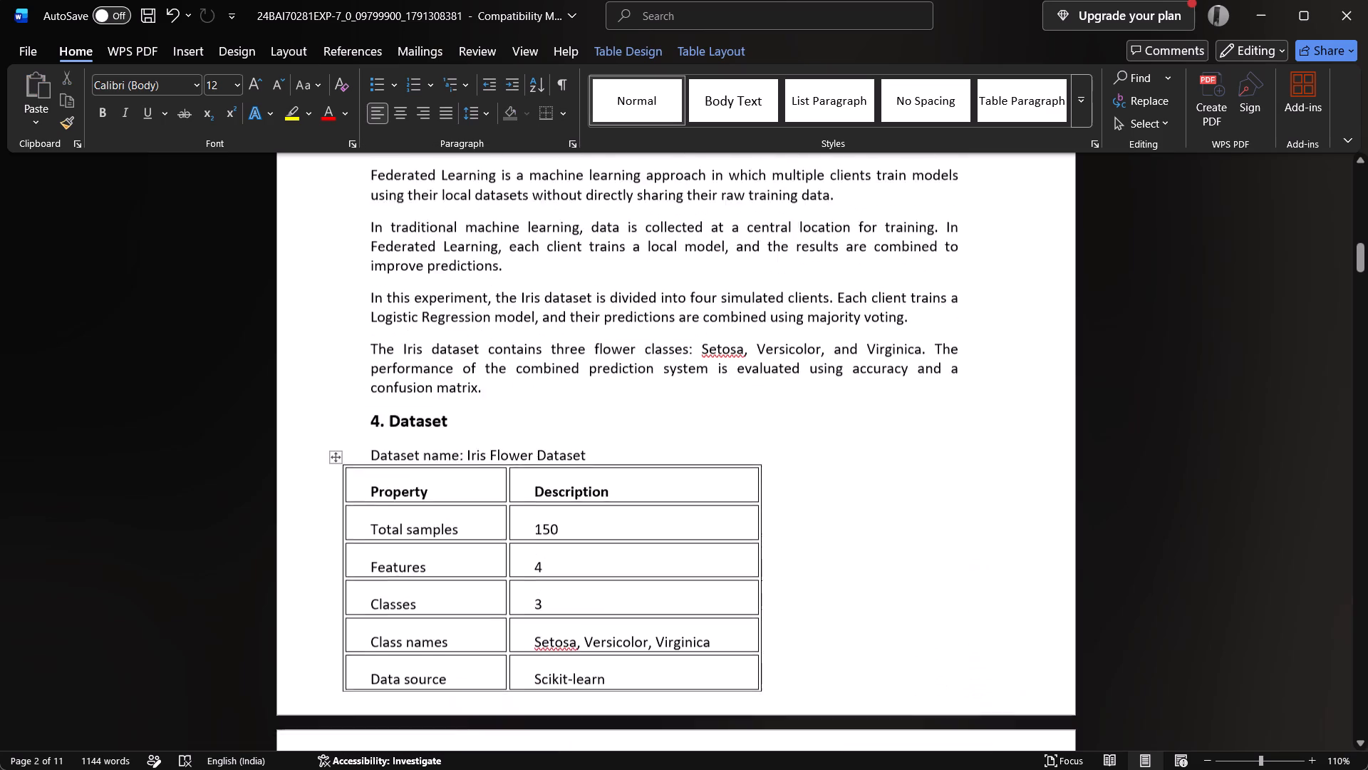
pyautogui.scroll(2, 429, 414)
pyautogui.click(365, 561)
pyautogui.press('BackSpace')
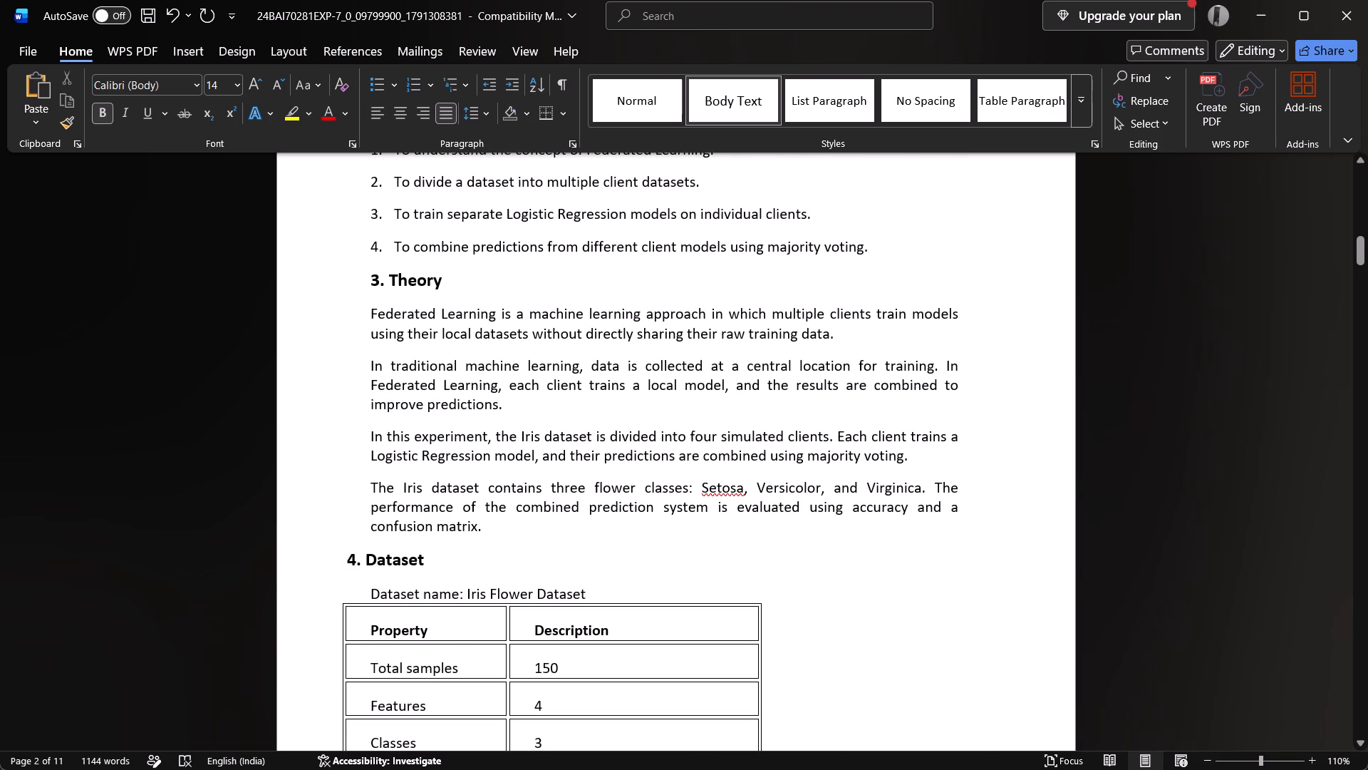
pyautogui.press('BackSpace')
pyautogui.hotkey('ctrl', 'z')
pyautogui.click(356, 284)
pyautogui.press('BackSpace')
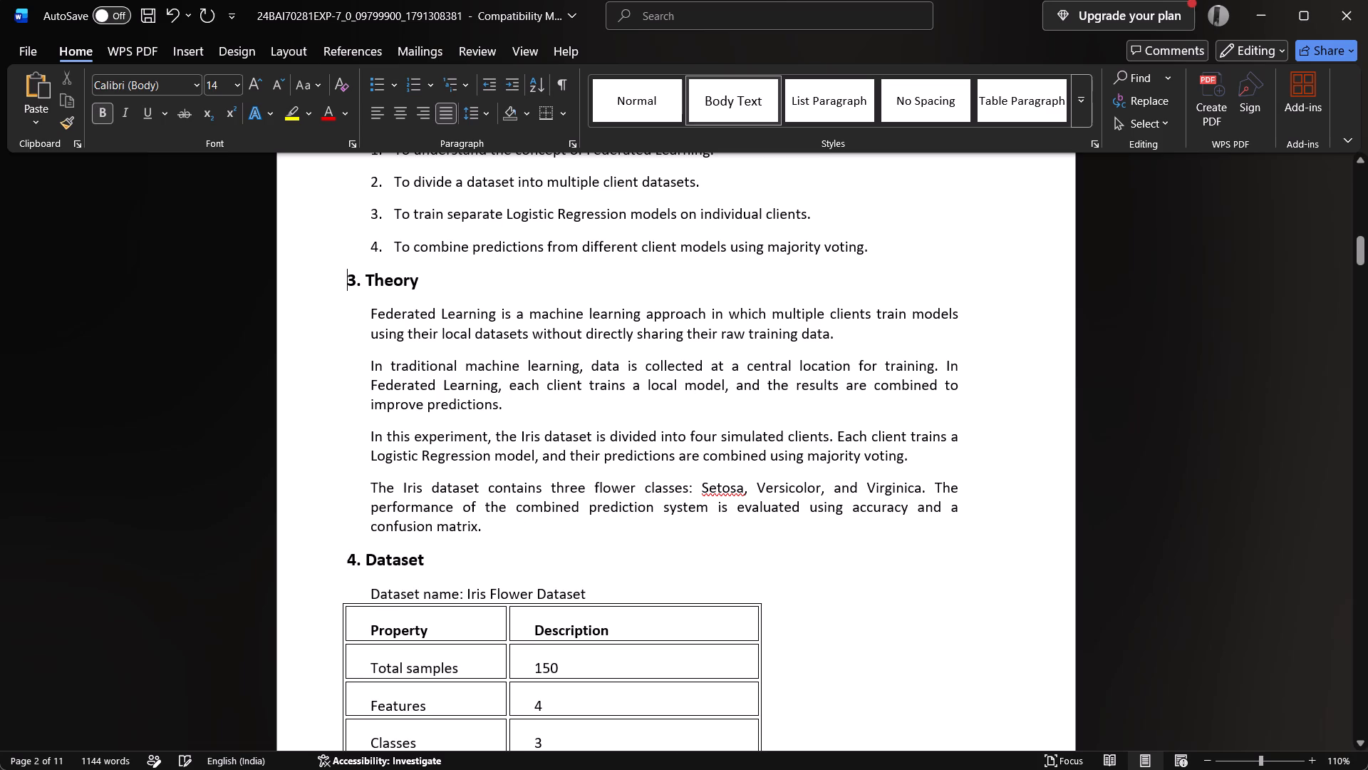
pyautogui.scroll(3, 357, 284)
pyautogui.click(367, 307)
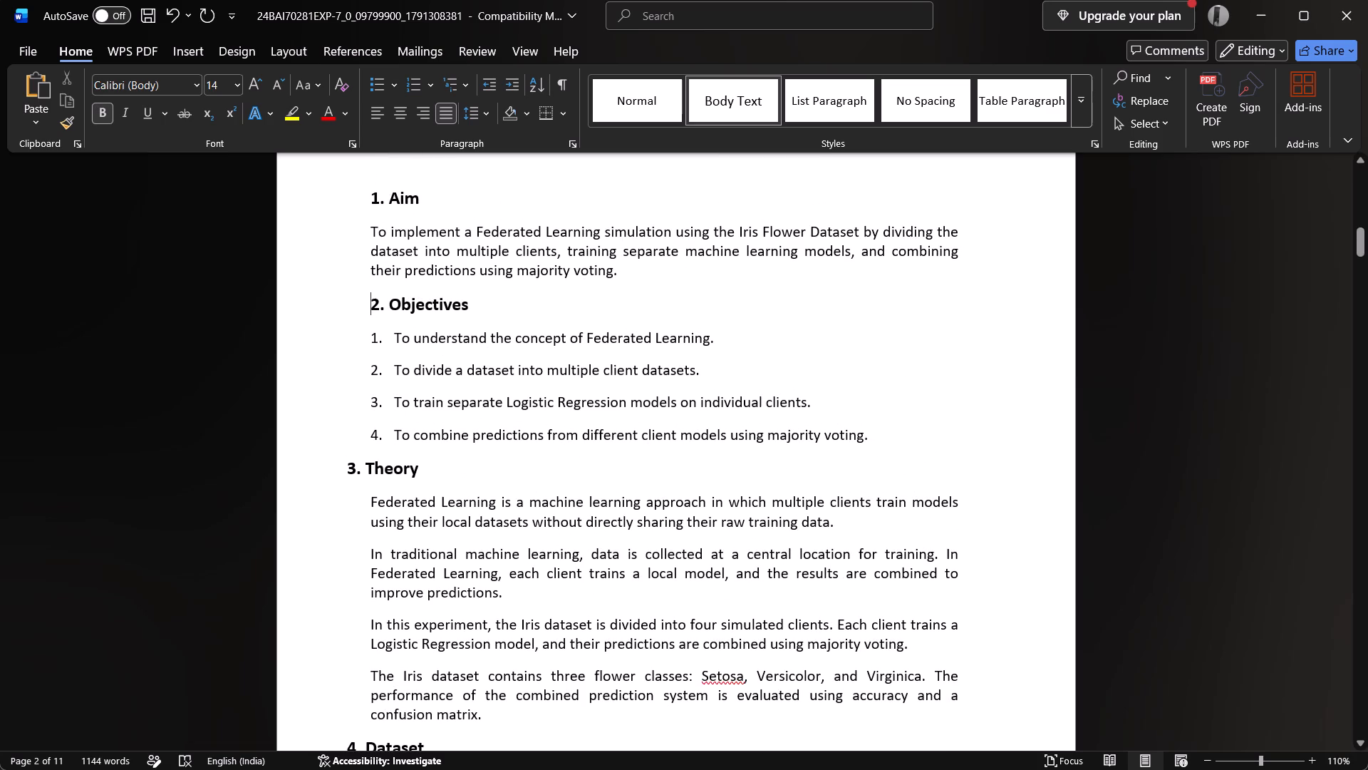
pyautogui.press('BackSpace')
pyautogui.click(367, 209)
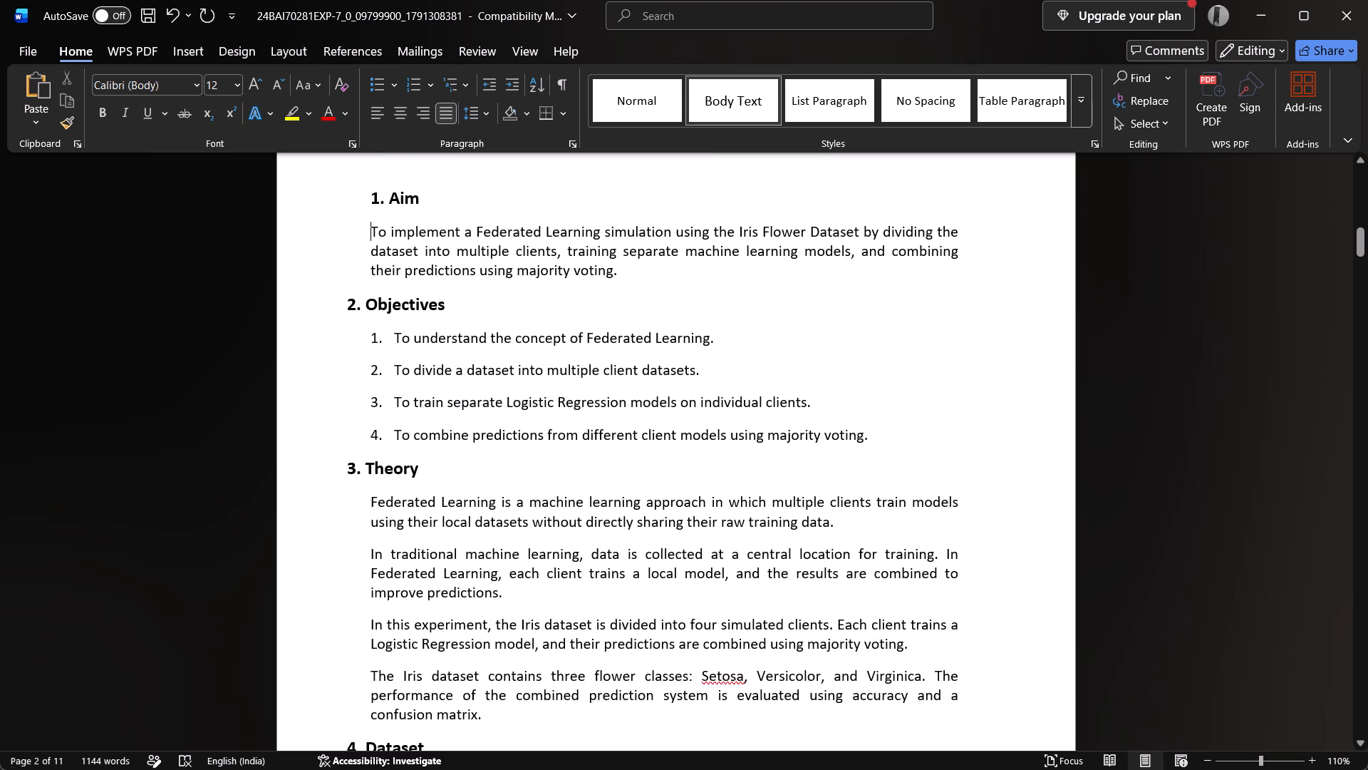
pyautogui.click(370, 185)
pyautogui.press('BackSpace')
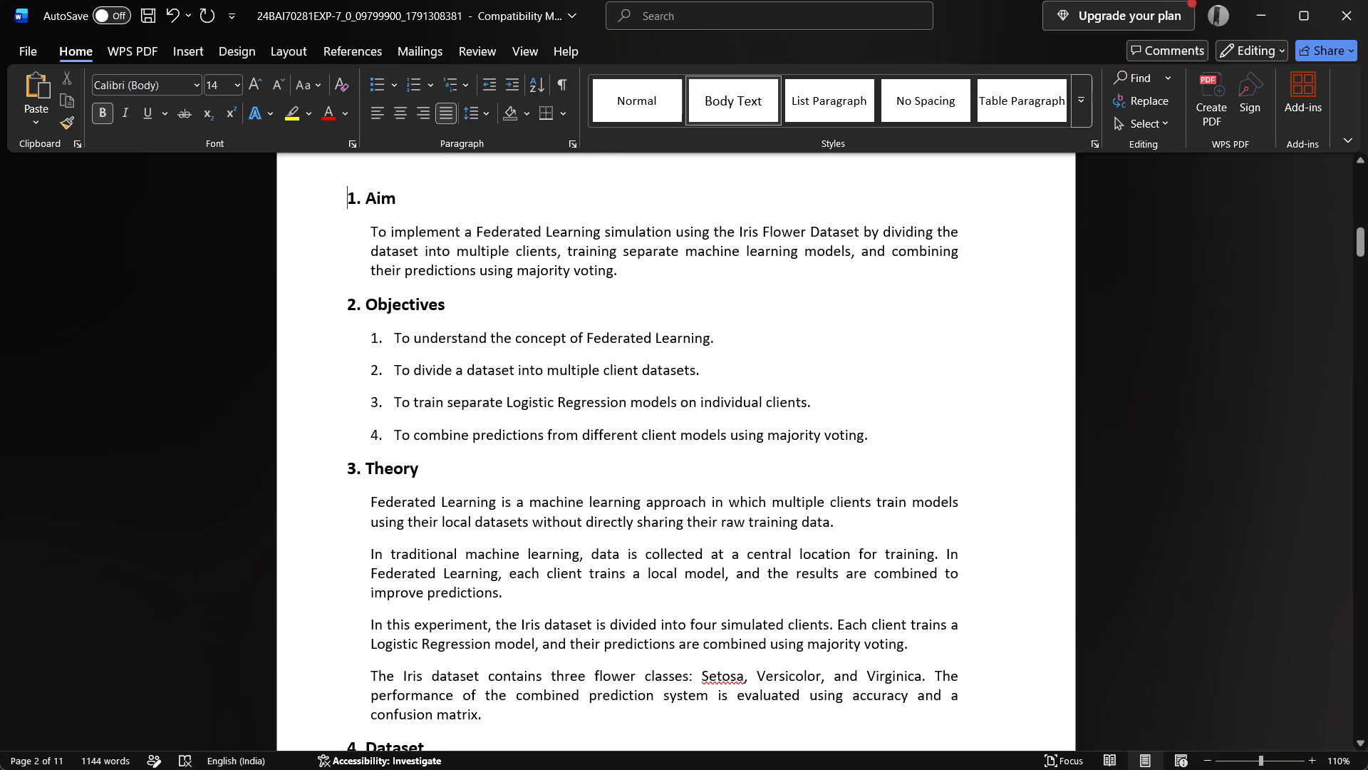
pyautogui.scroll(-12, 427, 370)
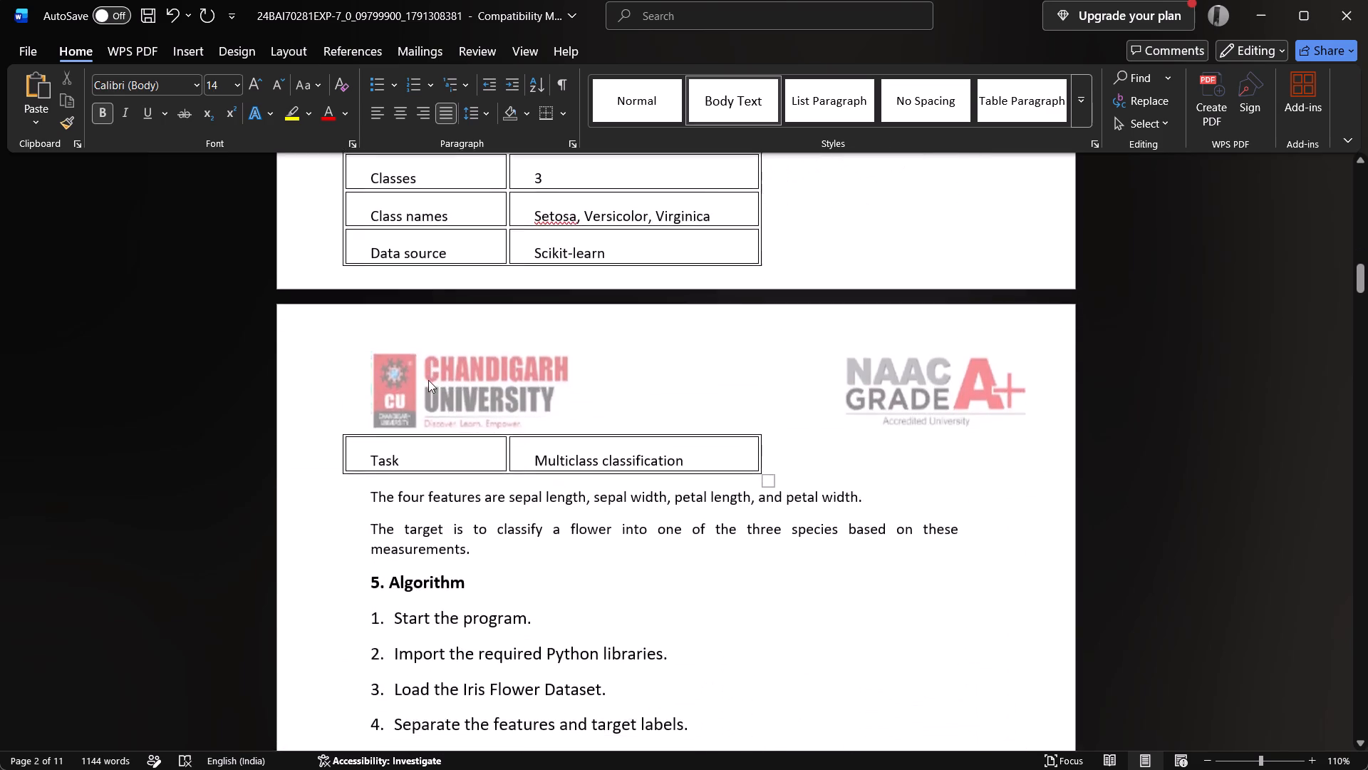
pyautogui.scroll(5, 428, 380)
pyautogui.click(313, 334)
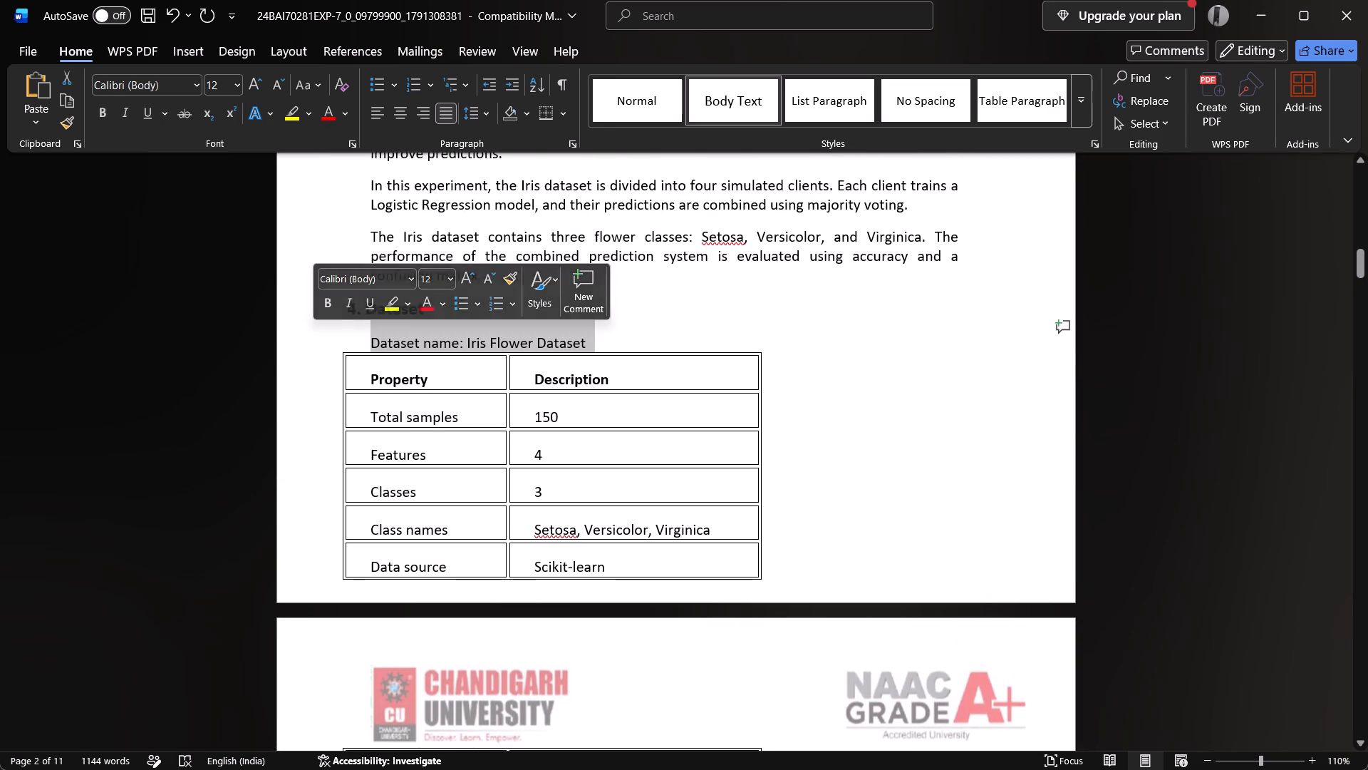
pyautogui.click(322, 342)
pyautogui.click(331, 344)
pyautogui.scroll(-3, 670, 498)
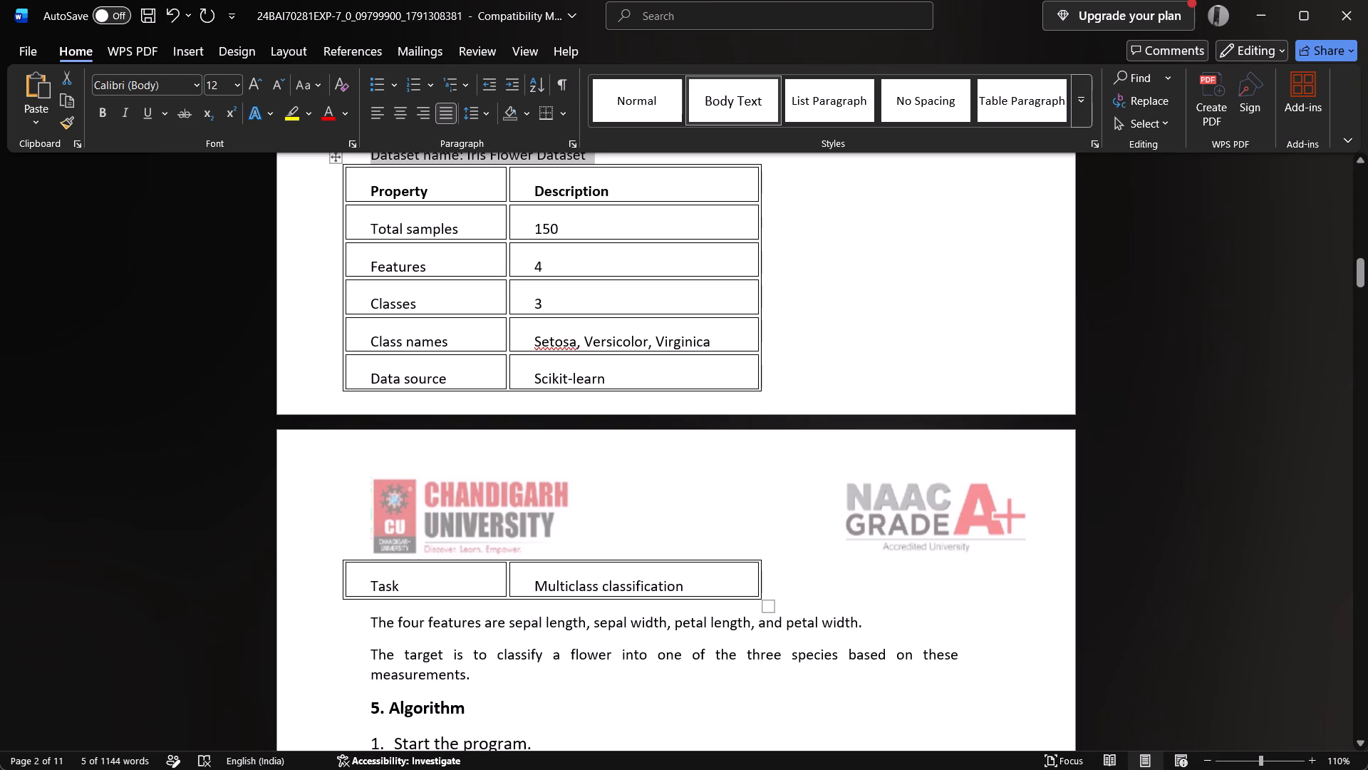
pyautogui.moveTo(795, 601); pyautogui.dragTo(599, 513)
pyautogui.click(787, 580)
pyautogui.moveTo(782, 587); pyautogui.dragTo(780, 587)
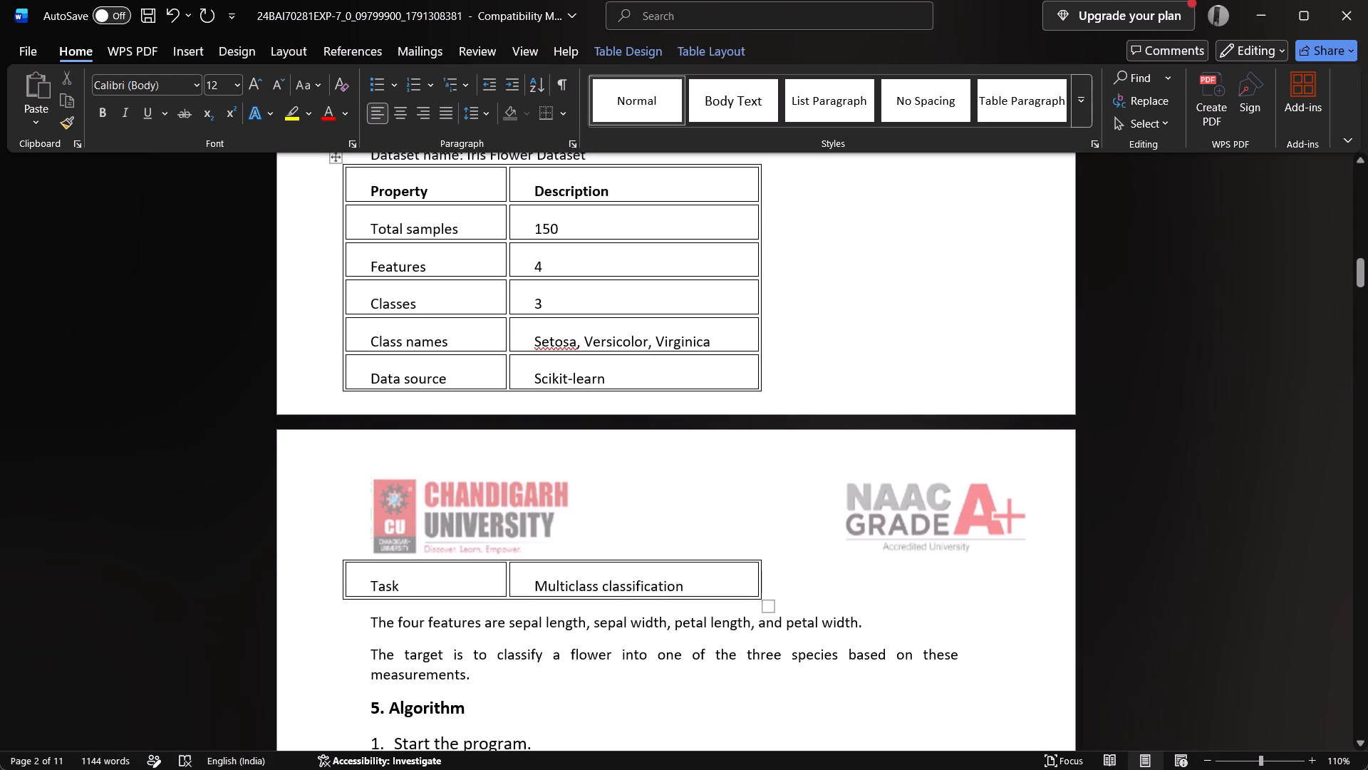
# Increase the left indent of the whole Property/Description table in the Dataset section by one level.
pyautogui.moveTo(780, 587); pyautogui.dragTo(338, 306)
pyautogui.scroll(2, 630, 520)
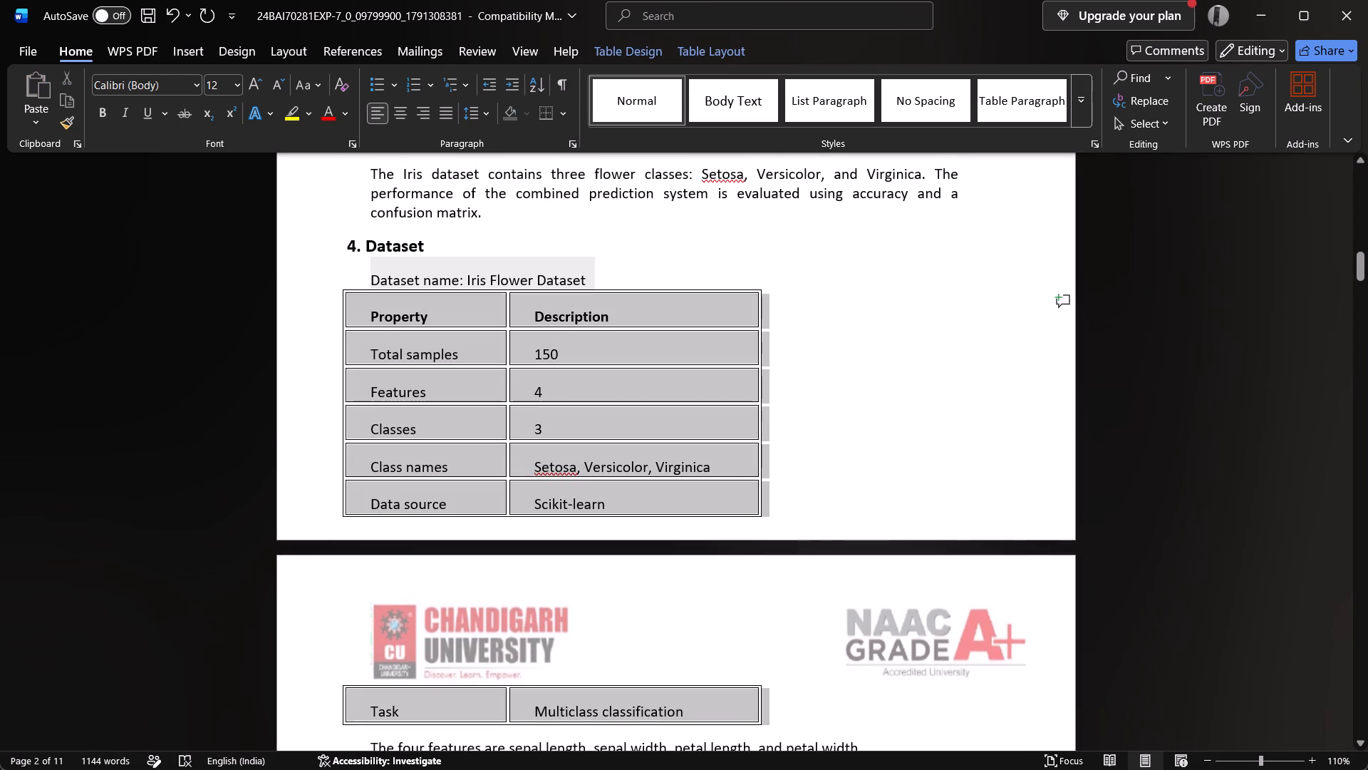
pyautogui.moveTo(338, 306); pyautogui.dragTo(338, 311)
pyautogui.click(512, 83)
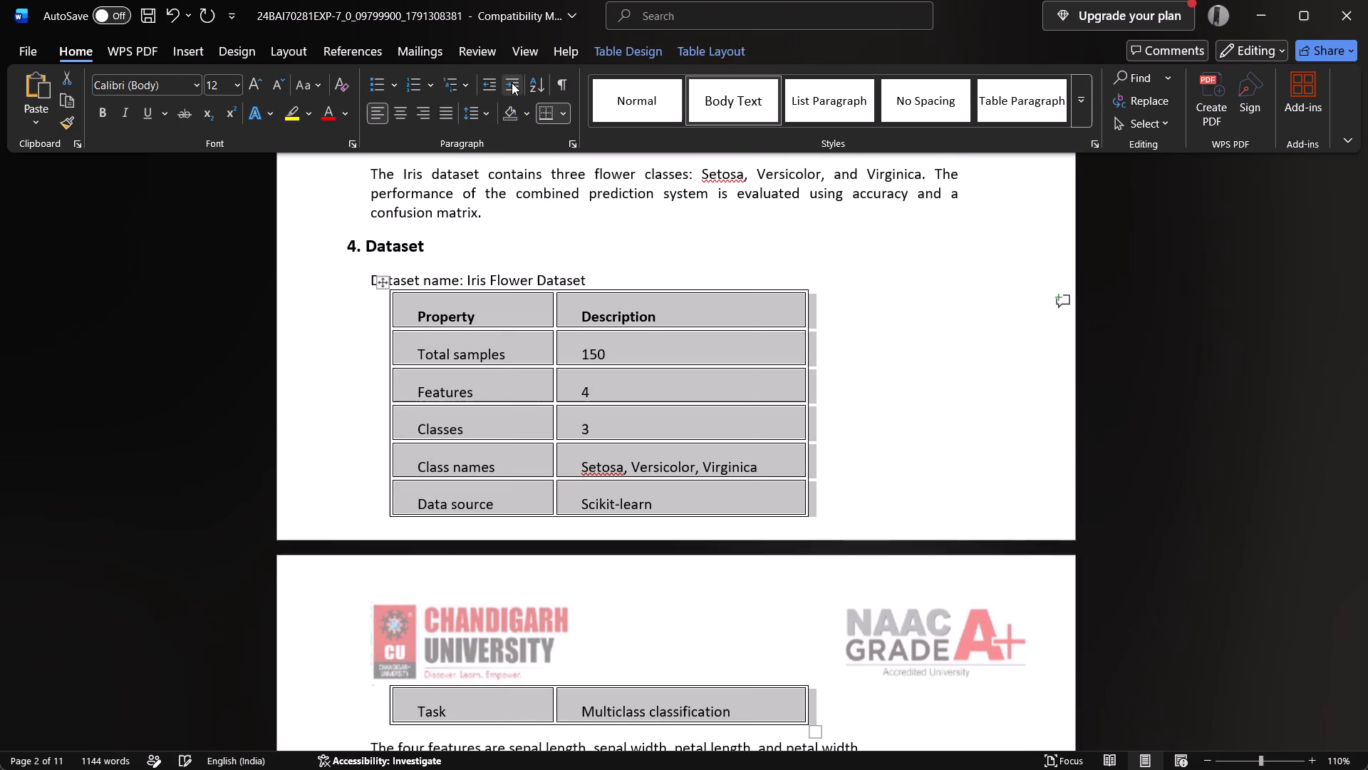
pyautogui.click(356, 331)
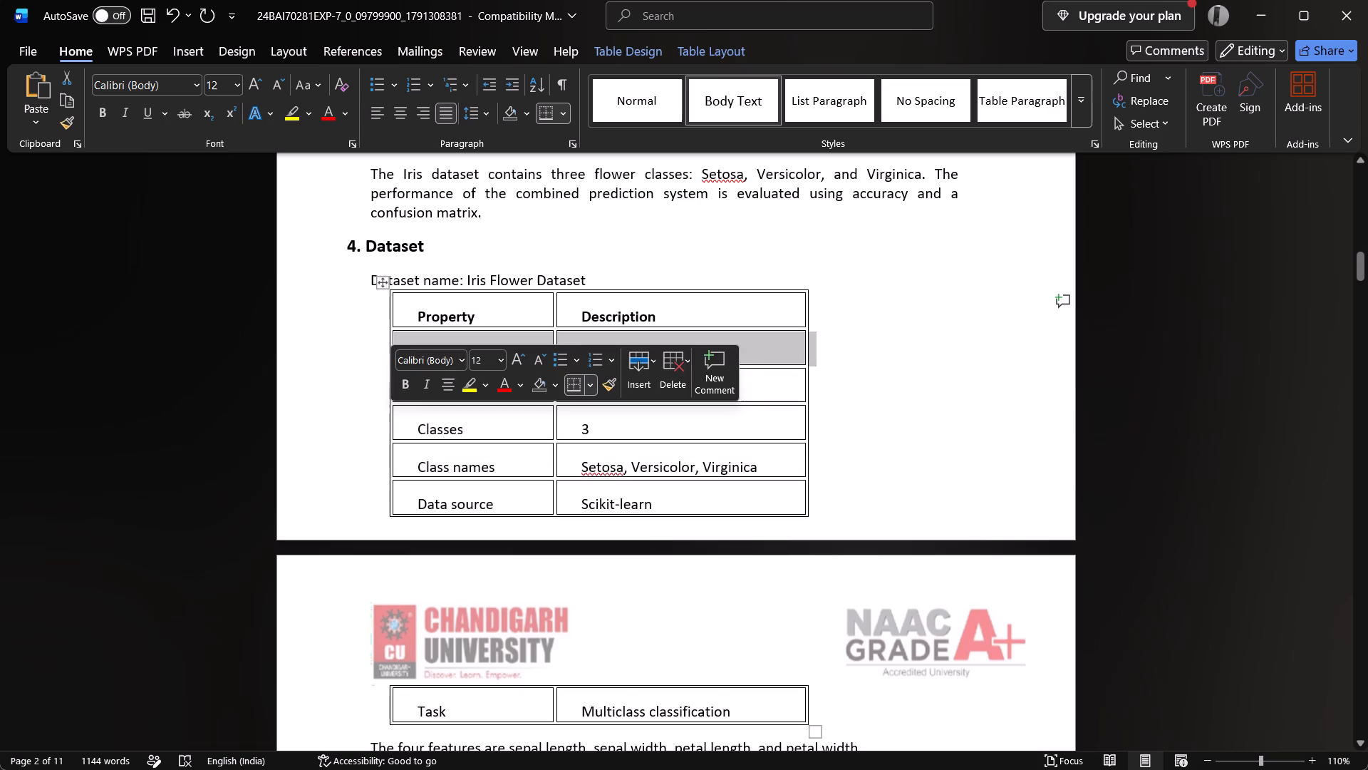
pyautogui.click(928, 278)
# Reduce the fourteen numbered steps under "5. Algorithm" to font size 12.
pyautogui.scroll(-8, 873, 356)
pyautogui.scroll(-2, 509, 383)
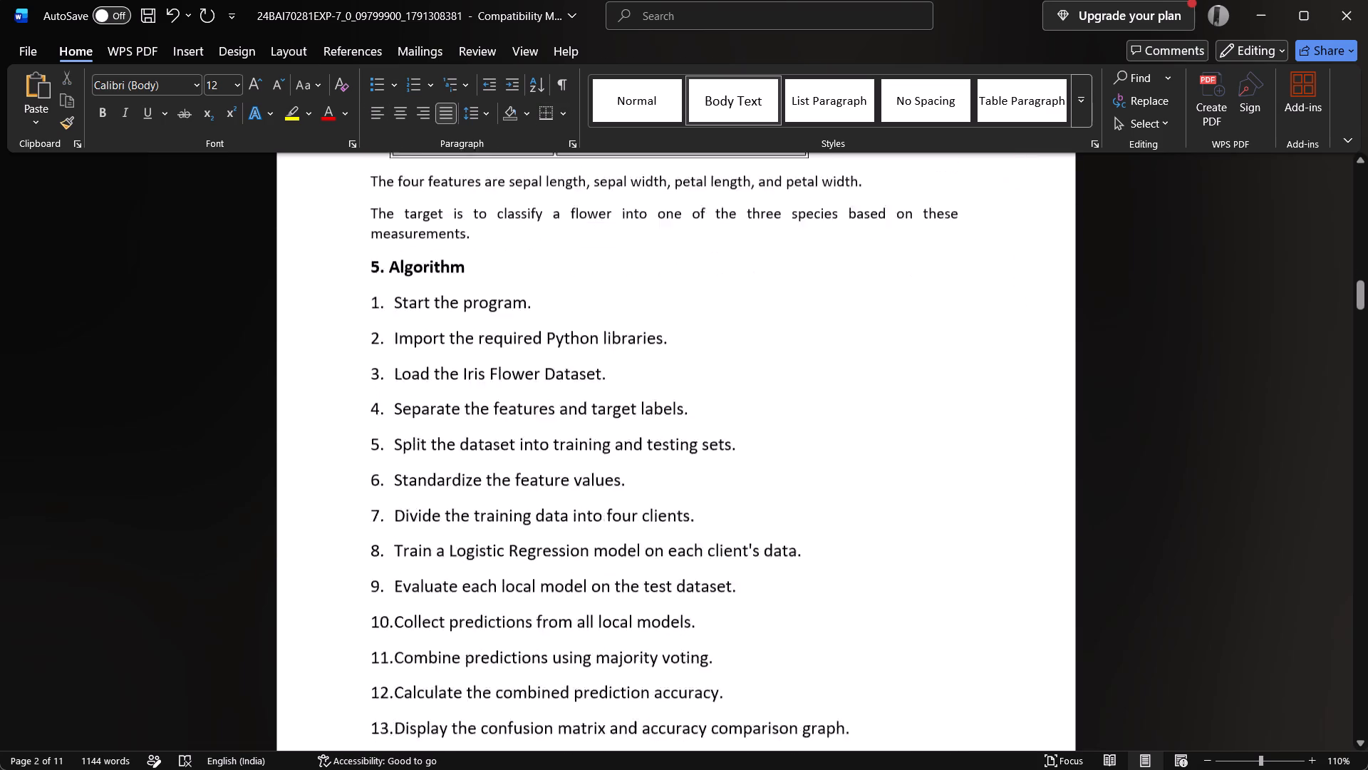
pyautogui.scroll(-1, 509, 383)
pyautogui.scroll(-3, 572, 571)
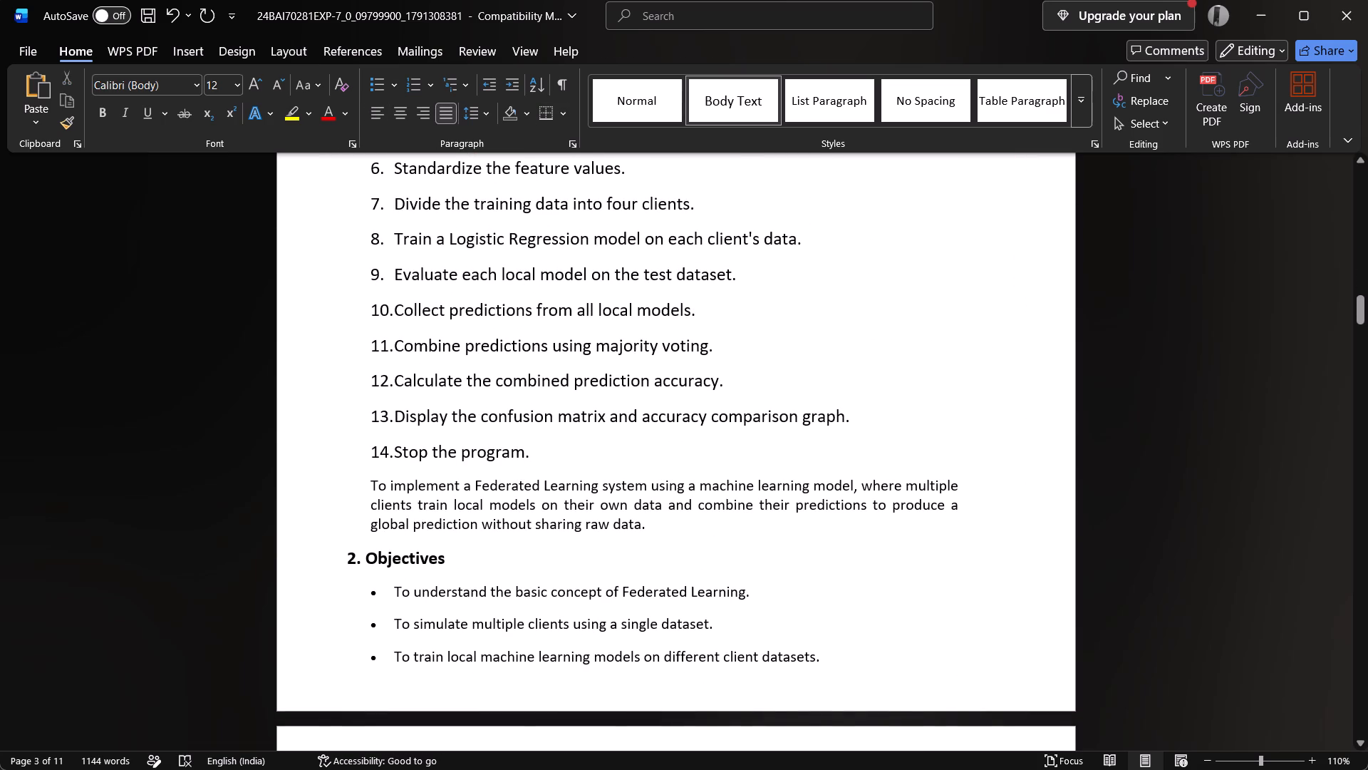
pyautogui.click(368, 493)
pyautogui.moveTo(556, 476); pyautogui.dragTo(548, 462)
pyautogui.click(550, 454)
pyautogui.moveTo(546, 454); pyautogui.dragTo(393, 419)
pyautogui.scroll(3, 470, 405)
pyautogui.scroll(4, 414, 360)
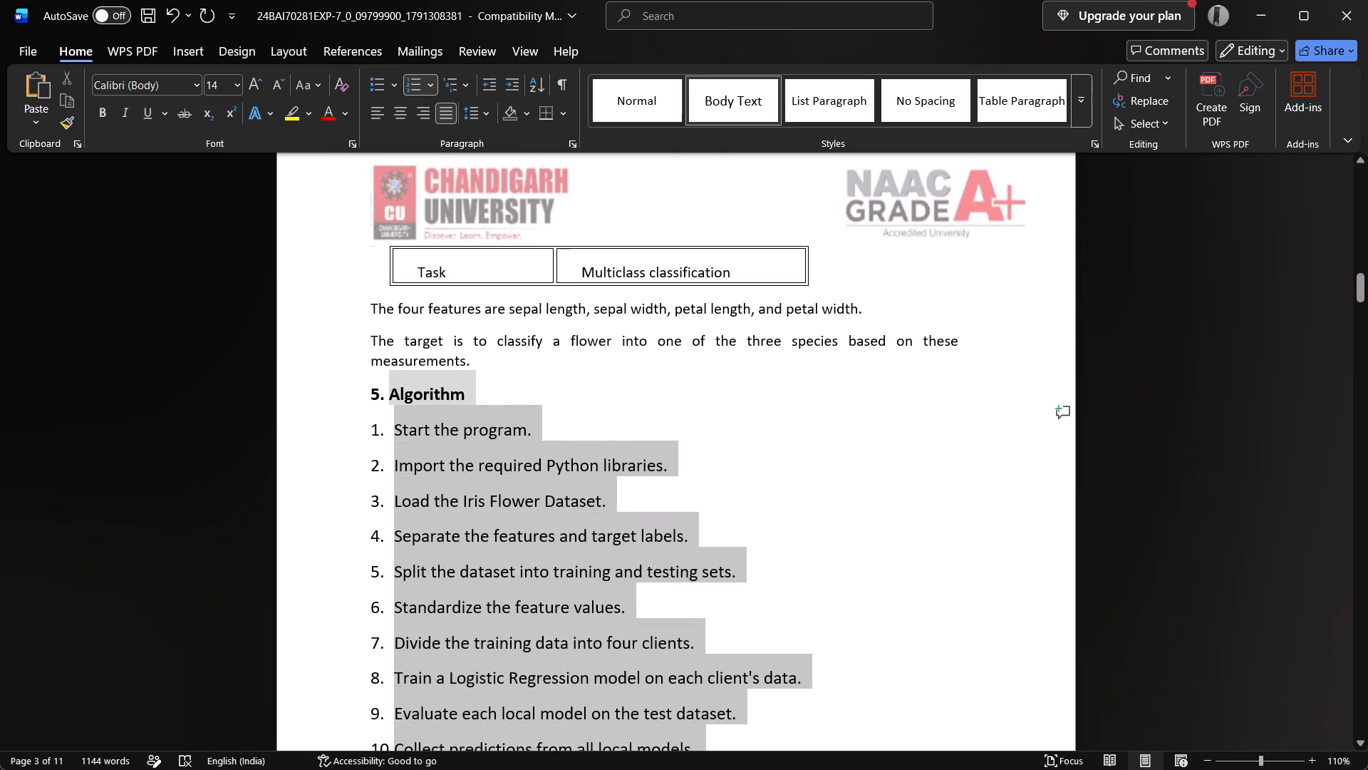
pyautogui.moveTo(393, 419); pyautogui.dragTo(392, 419)
pyautogui.click(275, 91)
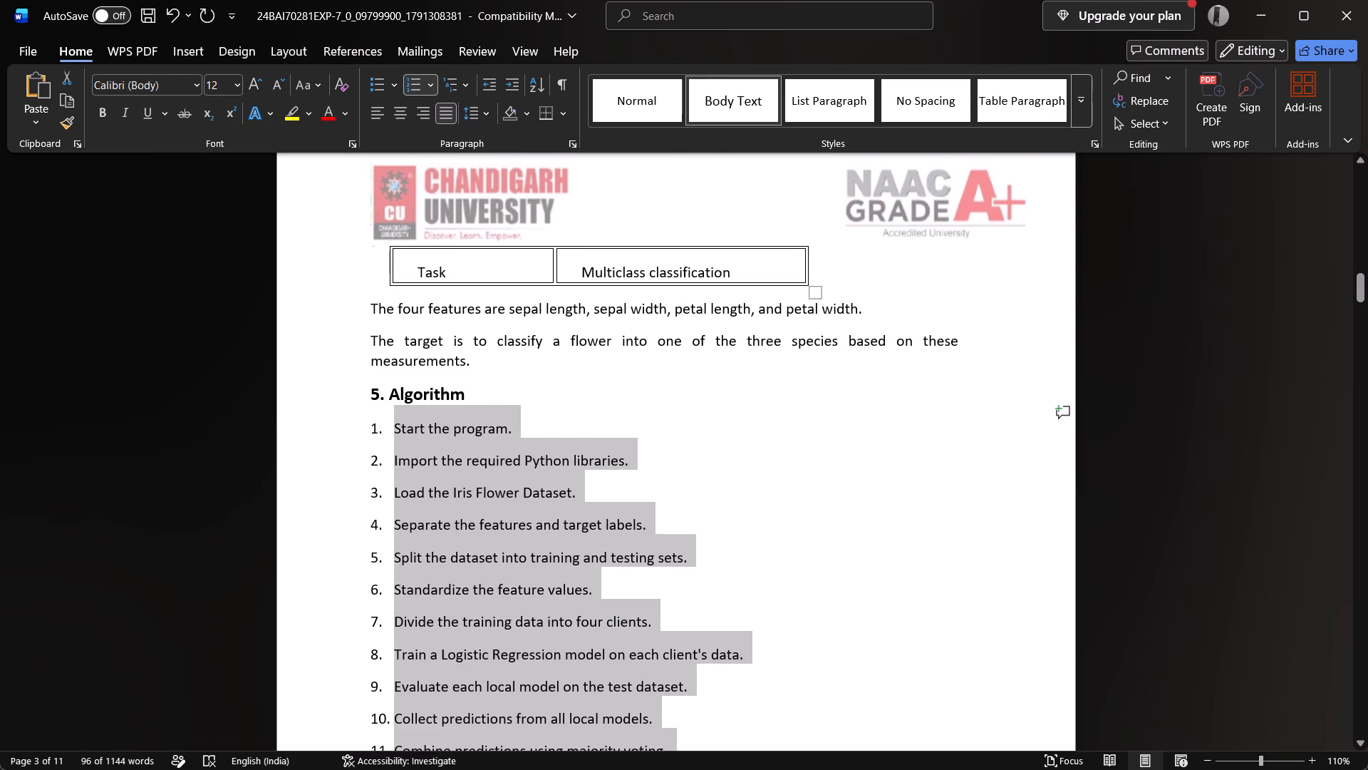
# Remove the left indent from the "5. Algorithm" heading.
pyautogui.click(520, 383)
pyautogui.moveTo(487, 358); pyautogui.dragTo(387, 301)
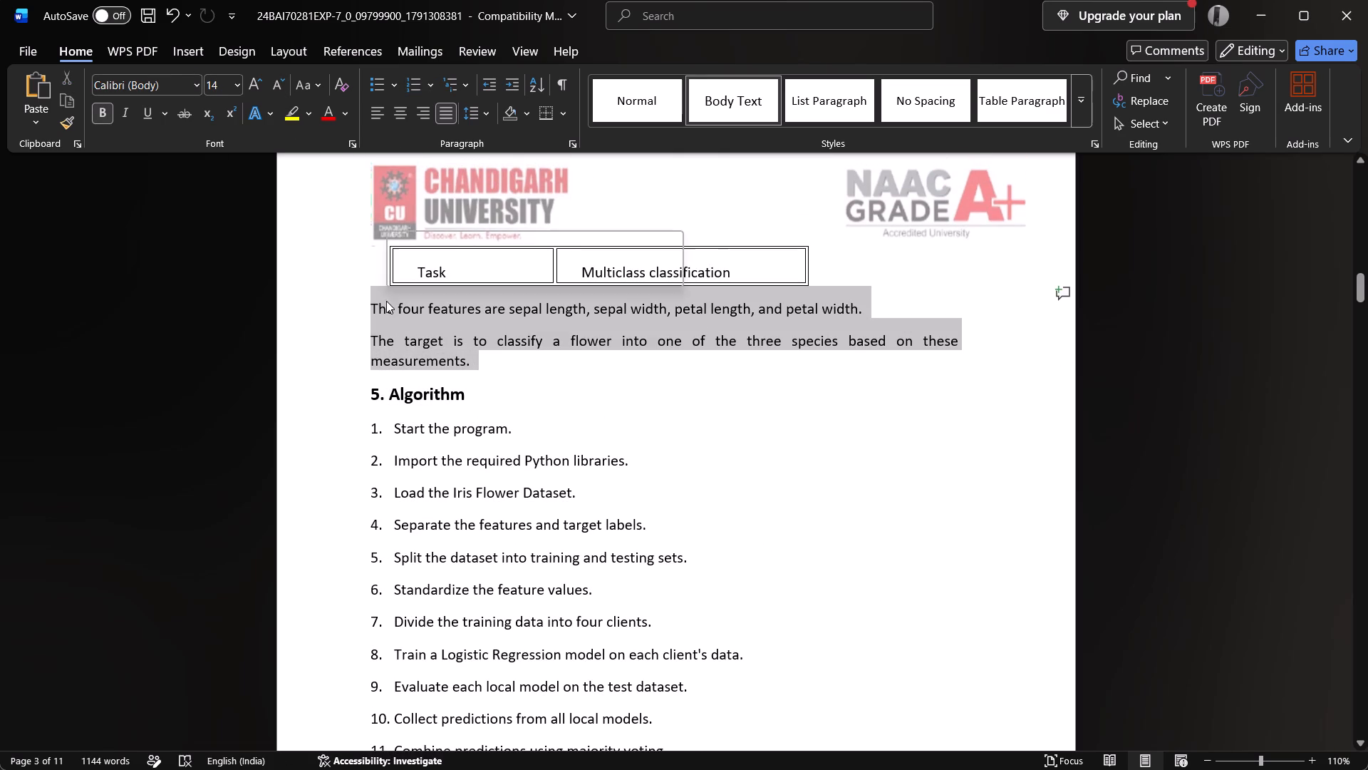
pyautogui.click(474, 383)
pyautogui.scroll(3, 592, 389)
pyautogui.scroll(-4, 588, 389)
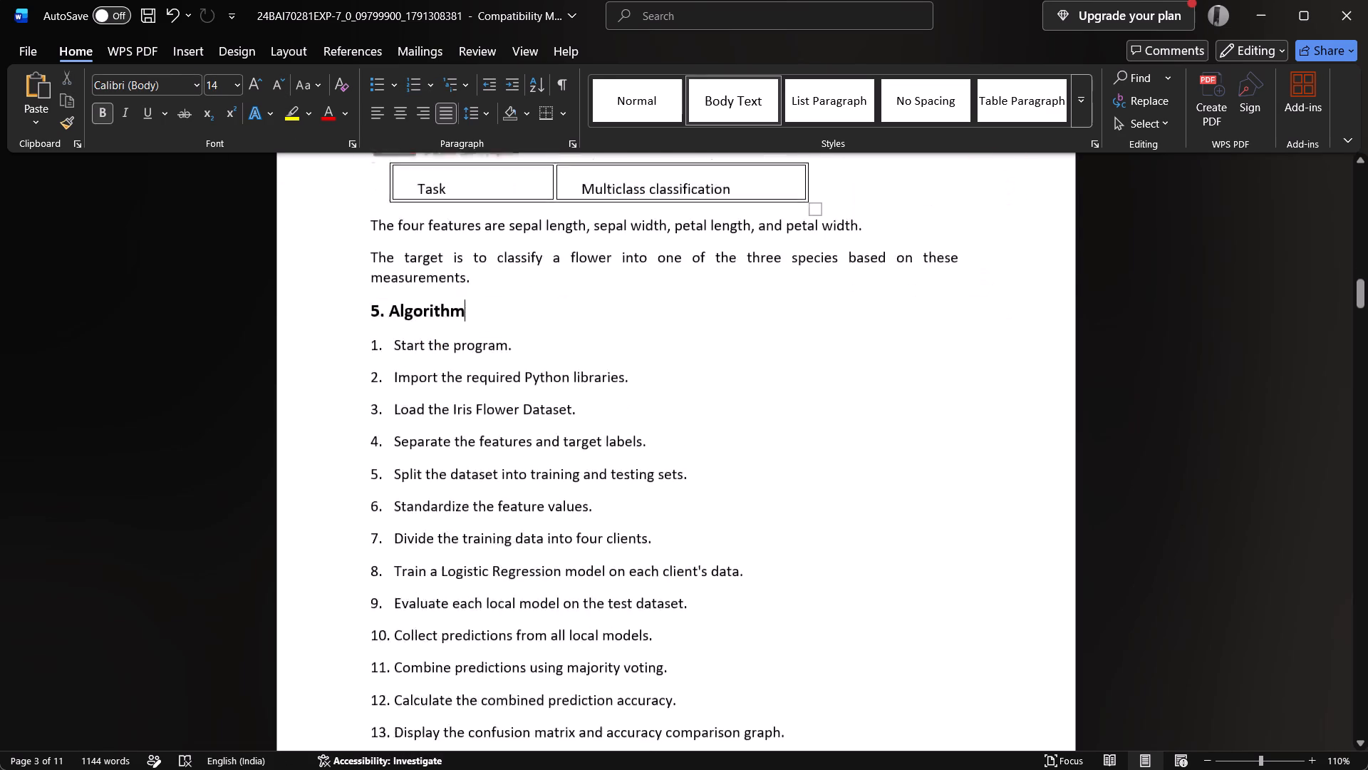
pyautogui.scroll(-3, 588, 389)
pyautogui.scroll(3, 582, 390)
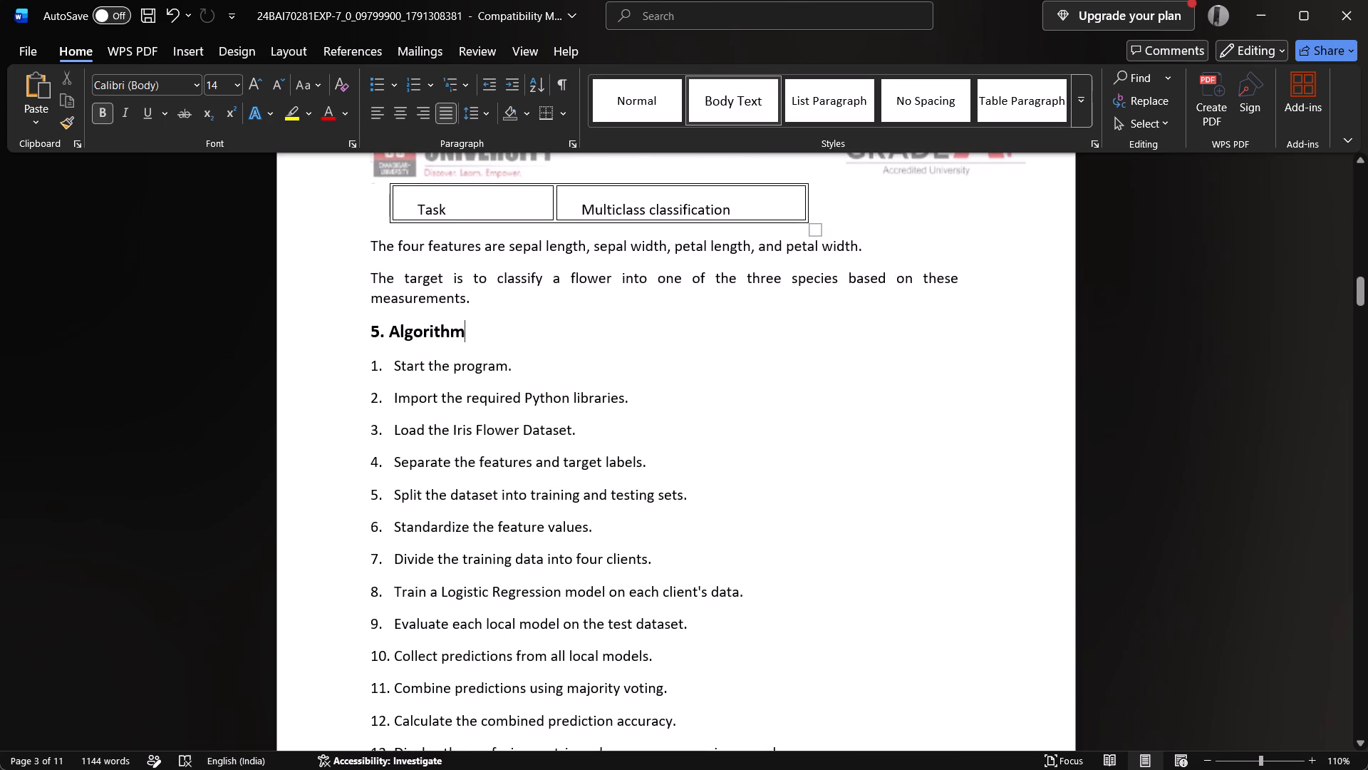
pyautogui.click(371, 333)
pyautogui.press('BackSpace')
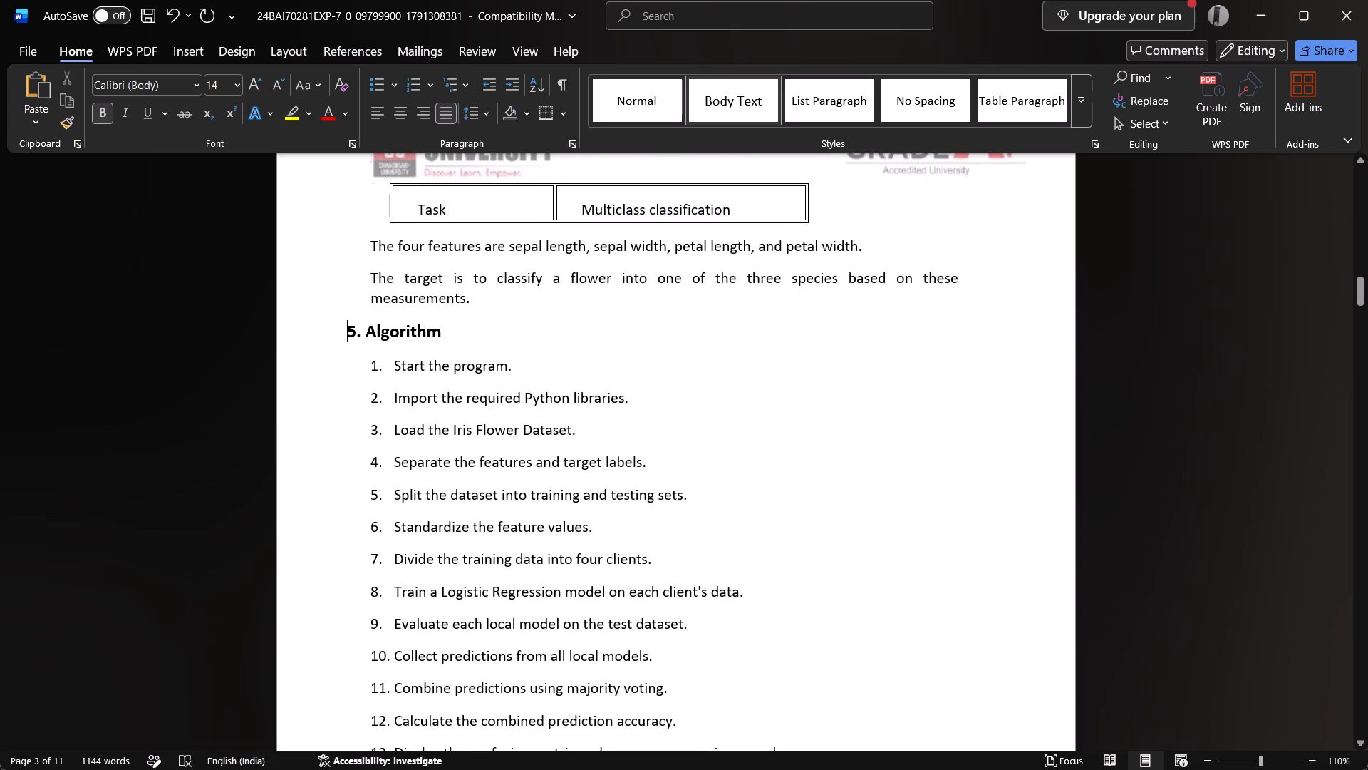
# Delete the old experiment text after "Stop the program.", from the "To implement a Federated Learning system" paragraph through the "7. Code" heading.
pyautogui.click(457, 384)
pyautogui.scroll(-5, 579, 442)
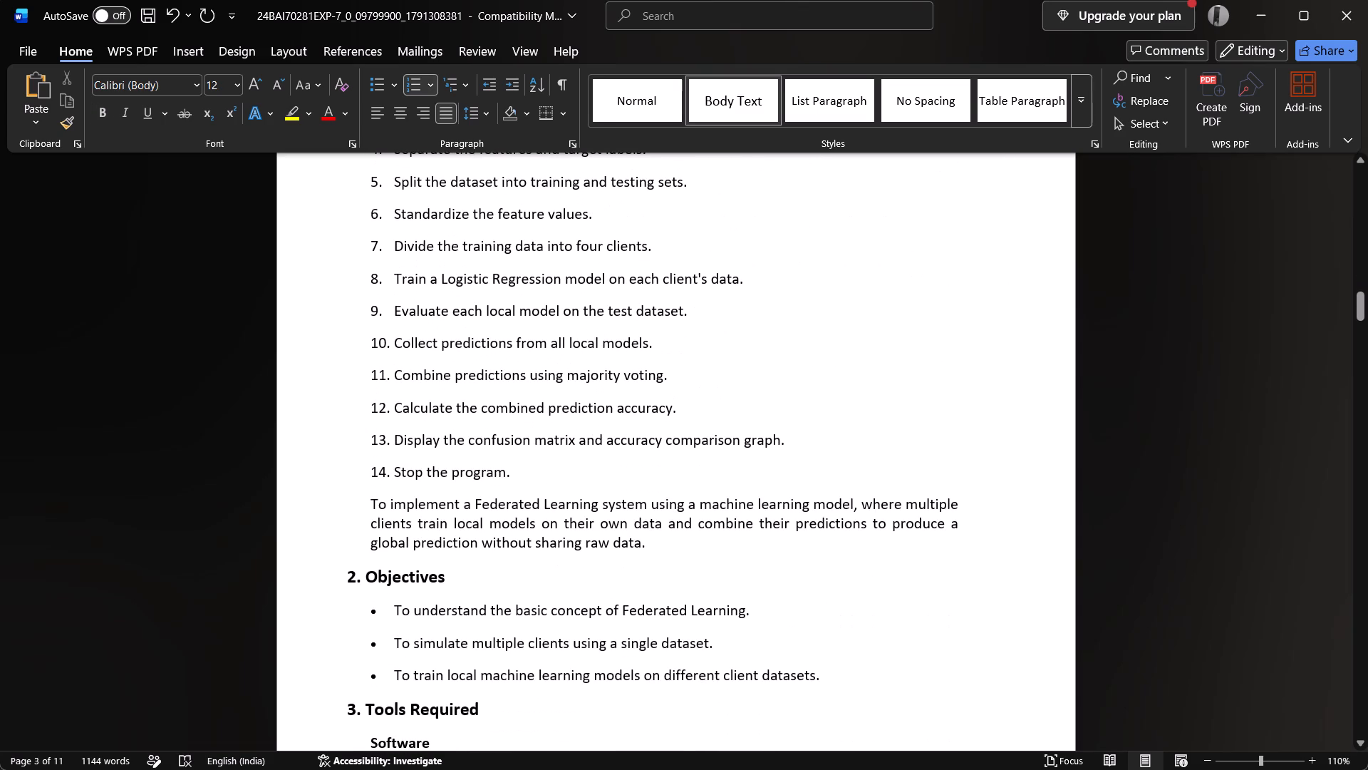
pyautogui.moveTo(356, 499); pyautogui.dragTo(591, 584)
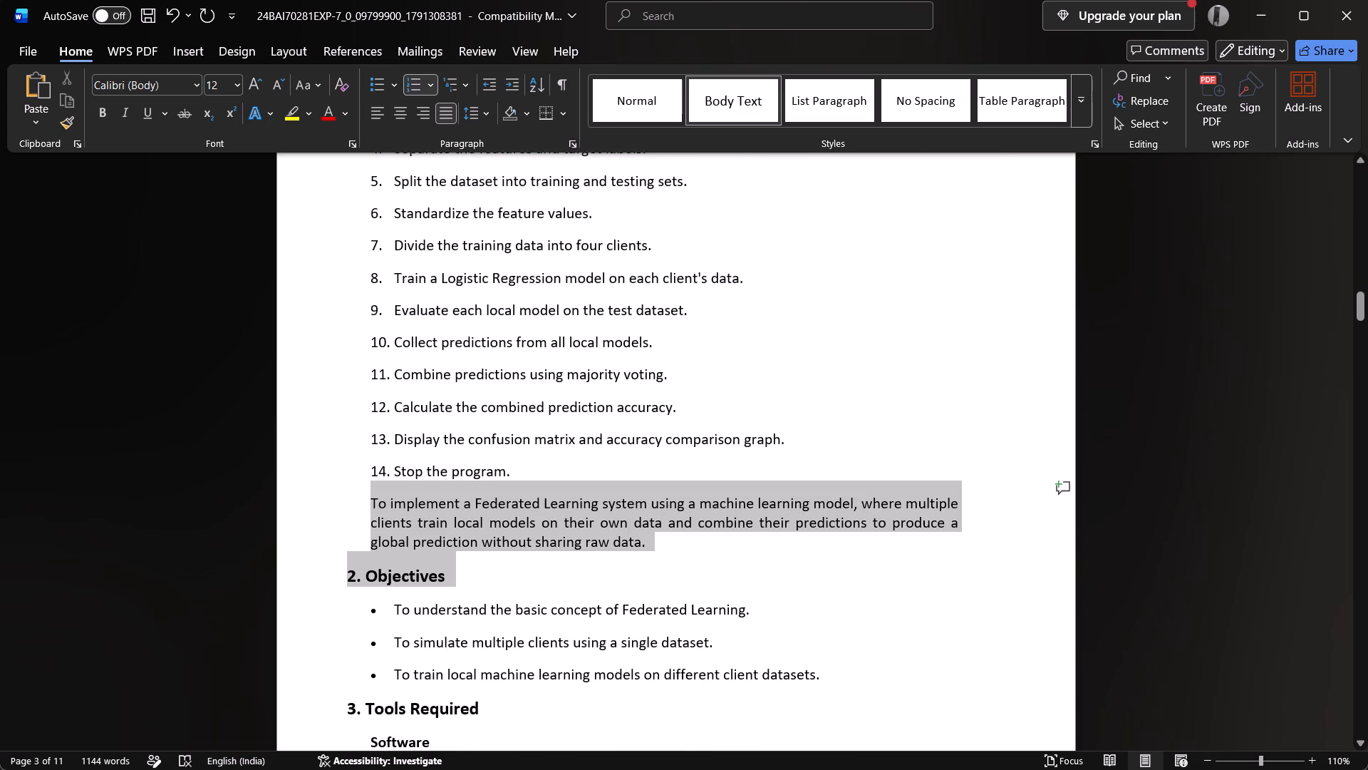
pyautogui.moveTo(591, 584); pyautogui.dragTo(641, 600)
pyautogui.scroll(-13, 636, 627)
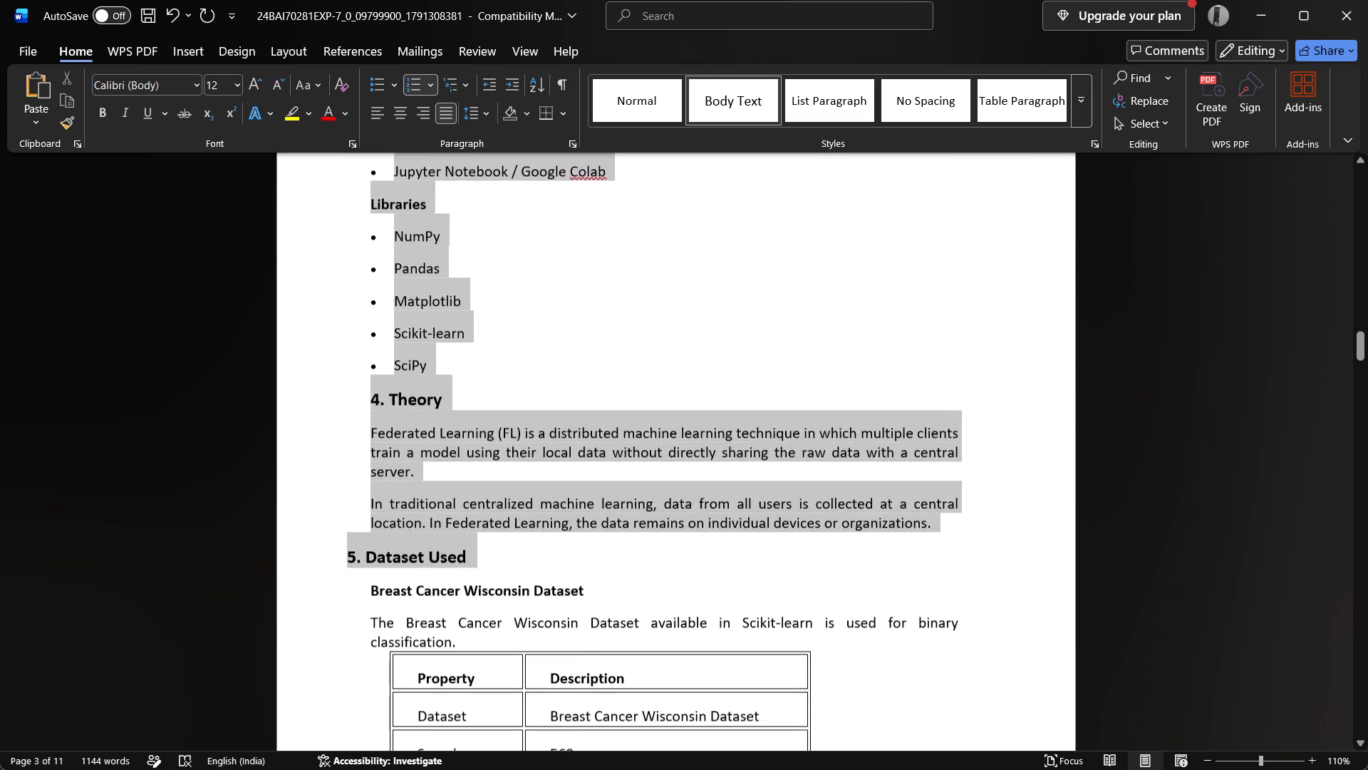
pyautogui.moveTo(641, 600); pyautogui.dragTo(672, 601)
pyautogui.scroll(-16, 641, 598)
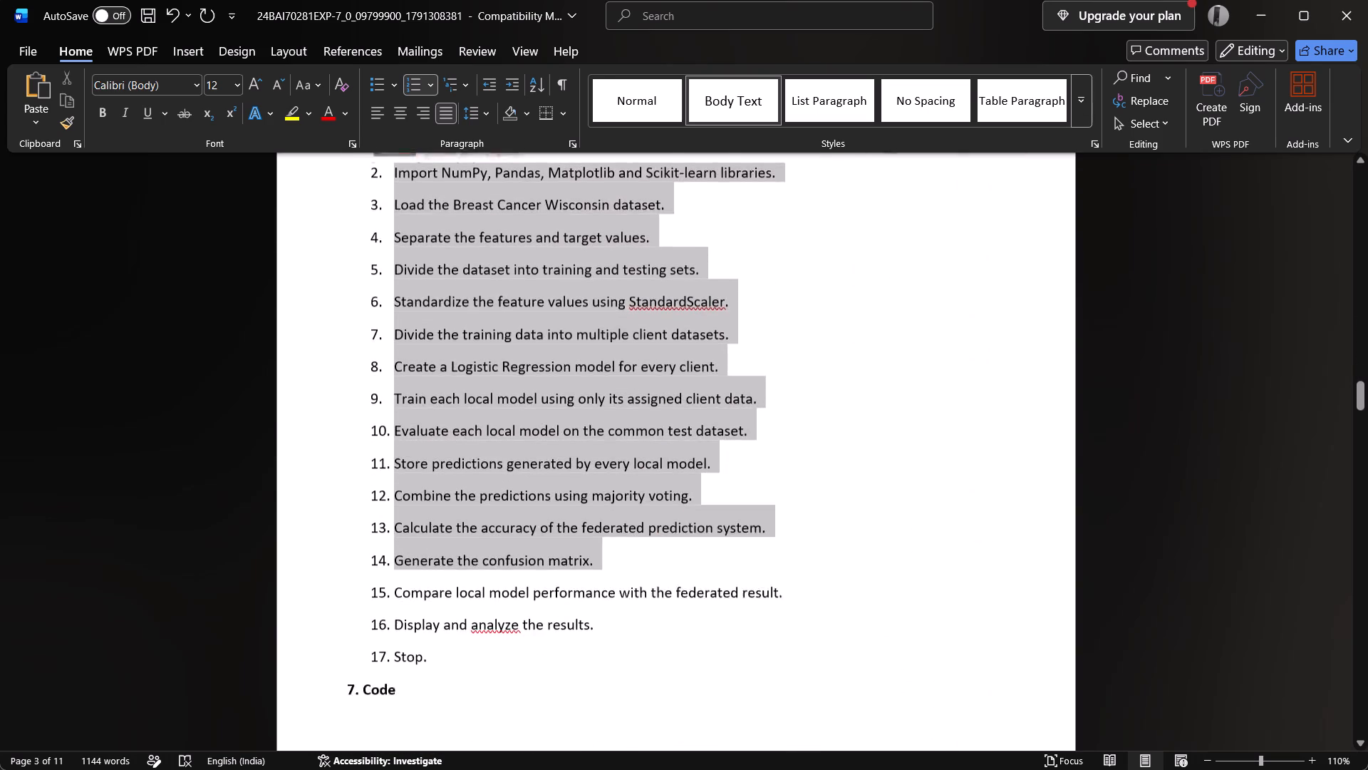
pyautogui.moveTo(672, 601); pyautogui.dragTo(654, 541)
pyautogui.scroll(-4, 672, 600)
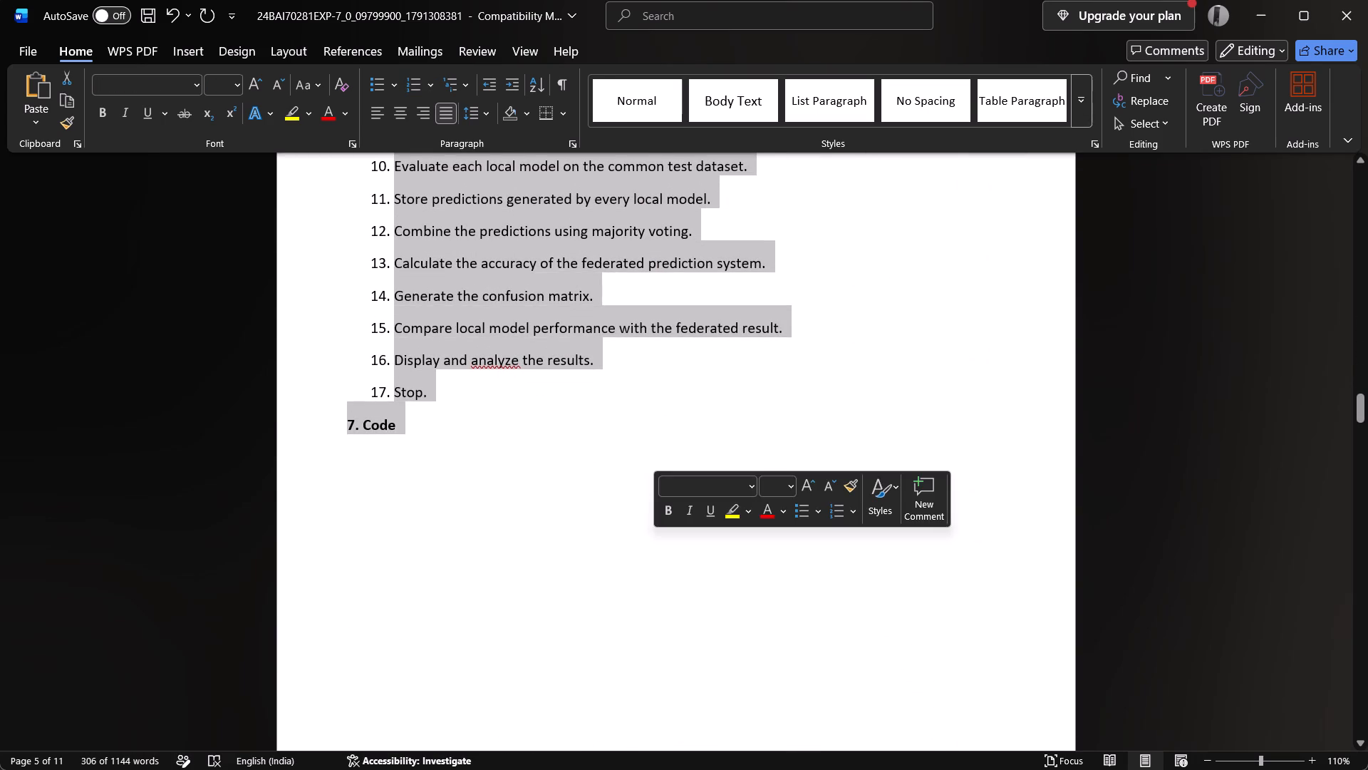
pyautogui.press('BackSpace')
# Insert a blank line between the last Theory paragraph and the "4. Dataset" heading.
pyautogui.scroll(2, 659, 540)
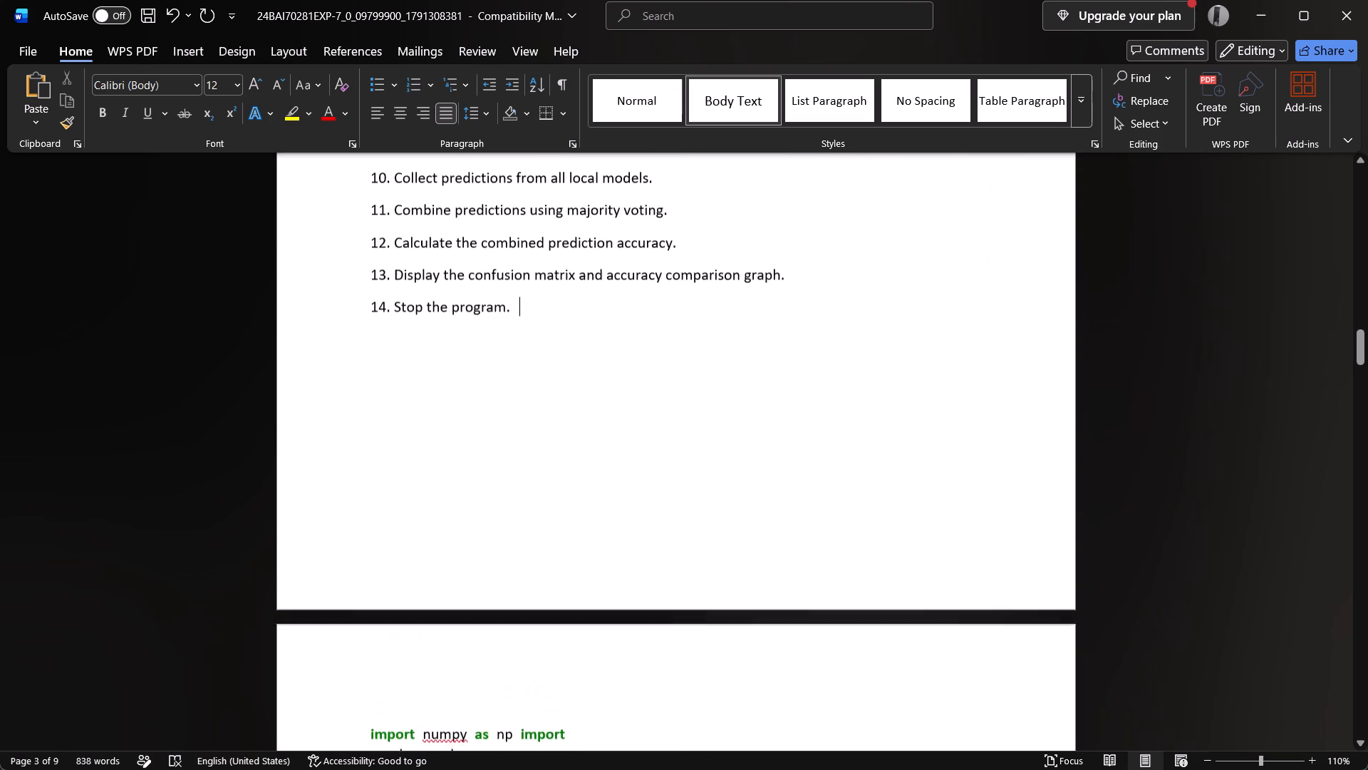
pyautogui.scroll(13, 659, 540)
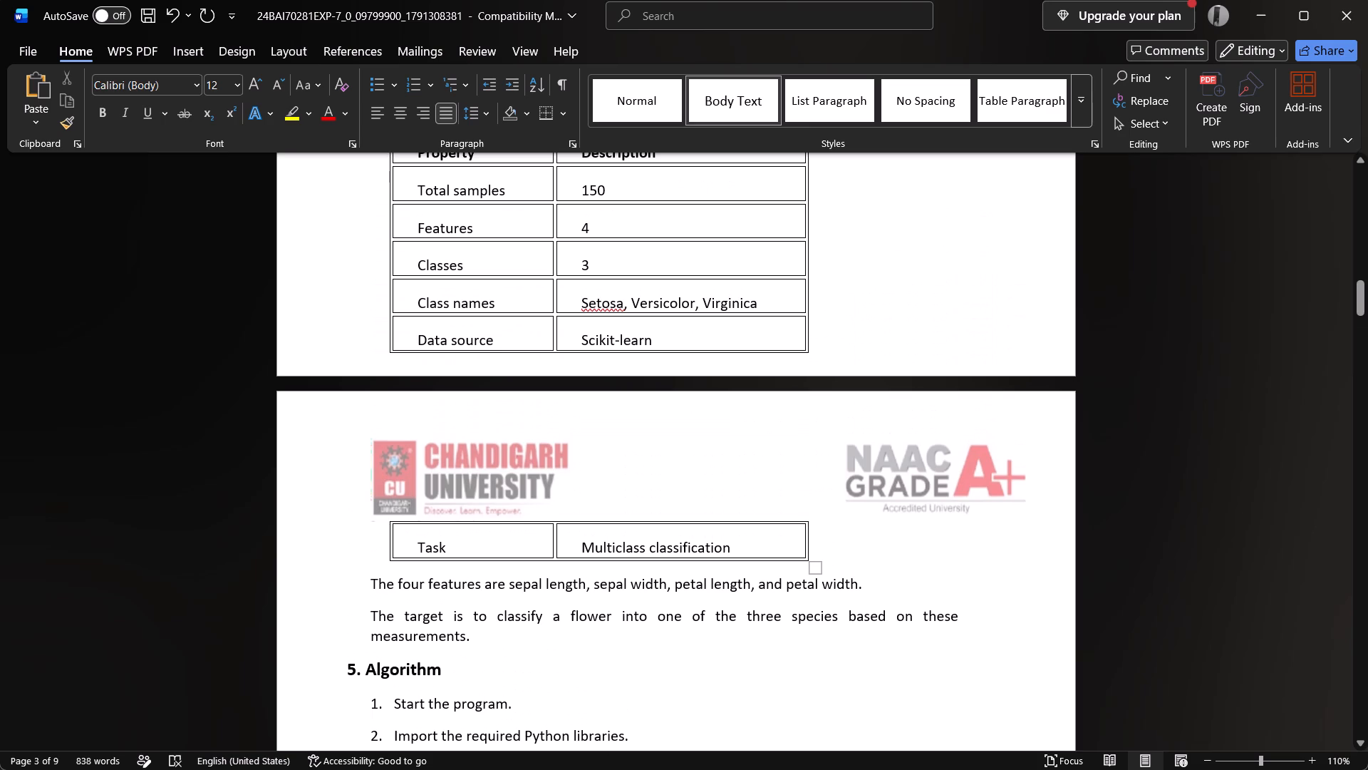
pyautogui.scroll(3, 556, 565)
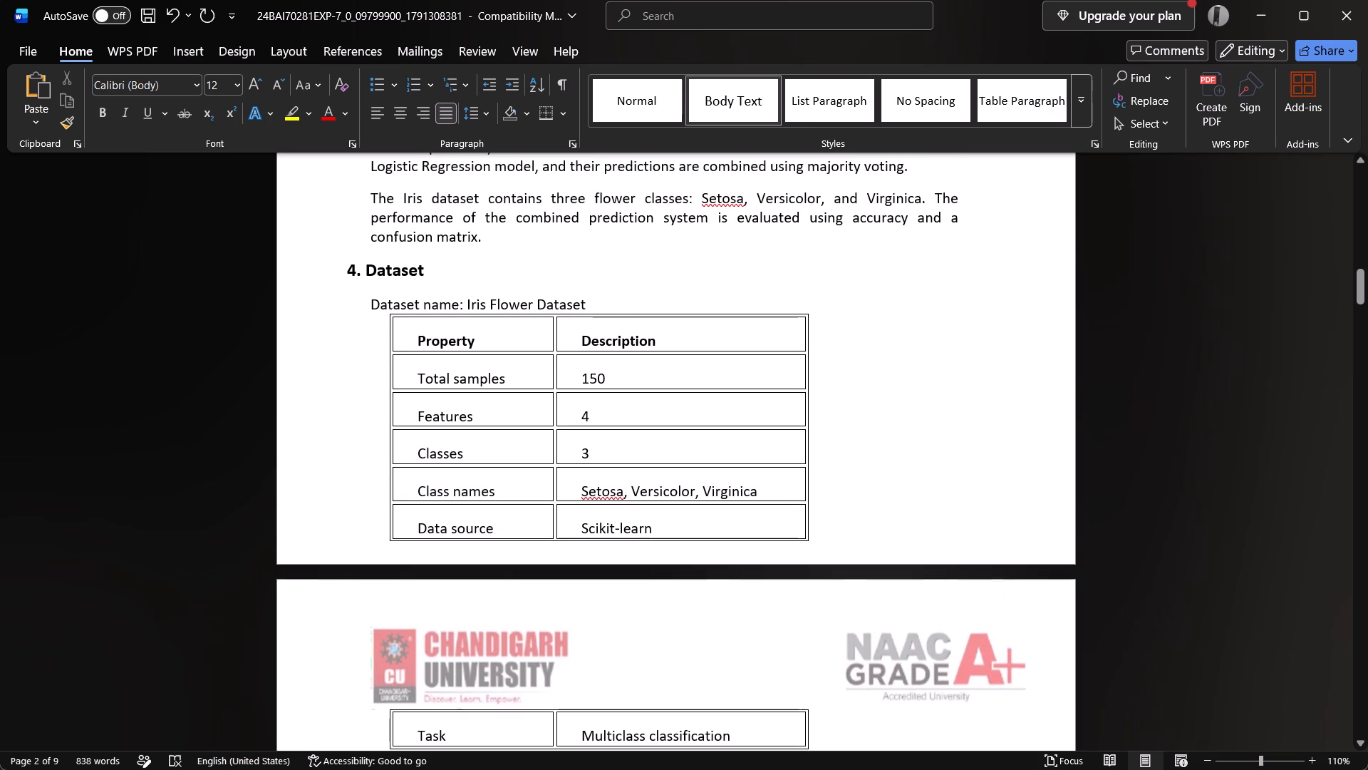
pyautogui.click(356, 717)
pyautogui.click(368, 284)
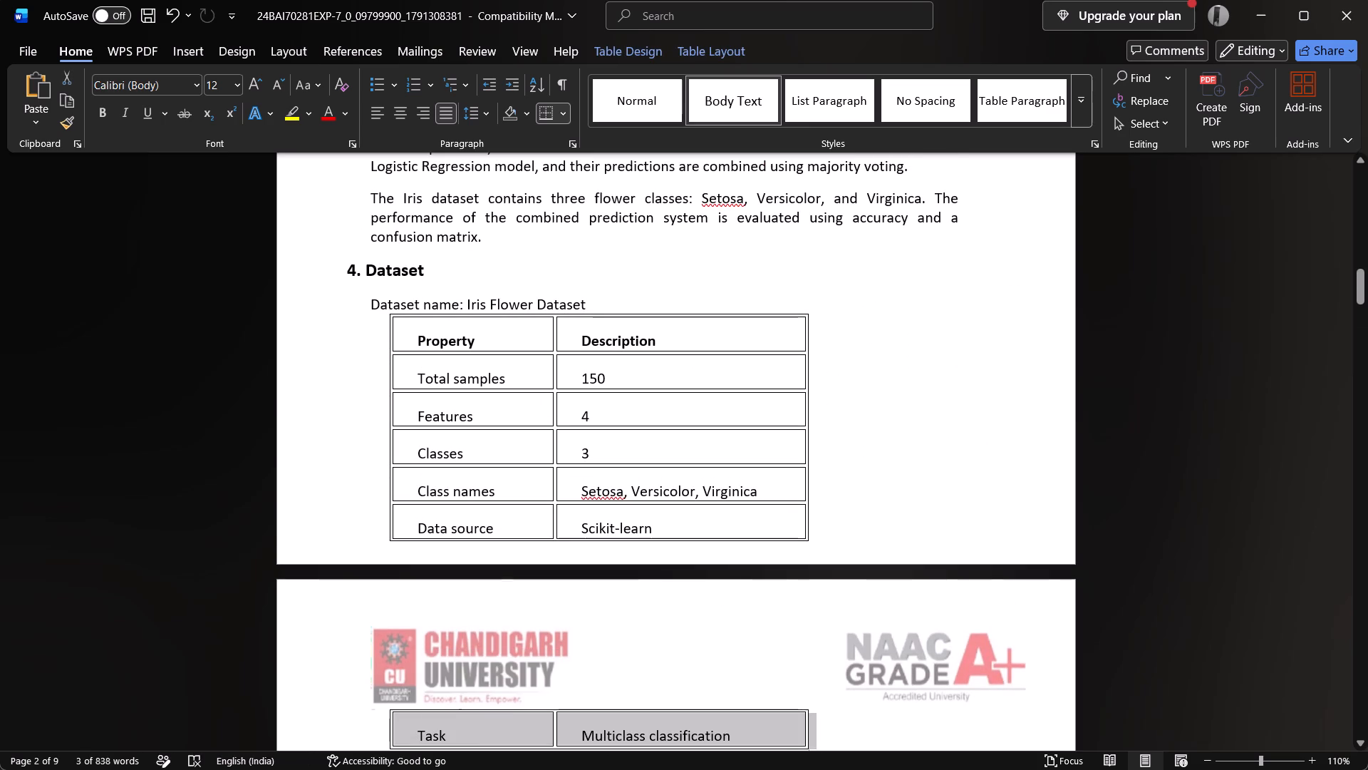
pyautogui.scroll(3, 370, 269)
pyautogui.click(487, 436)
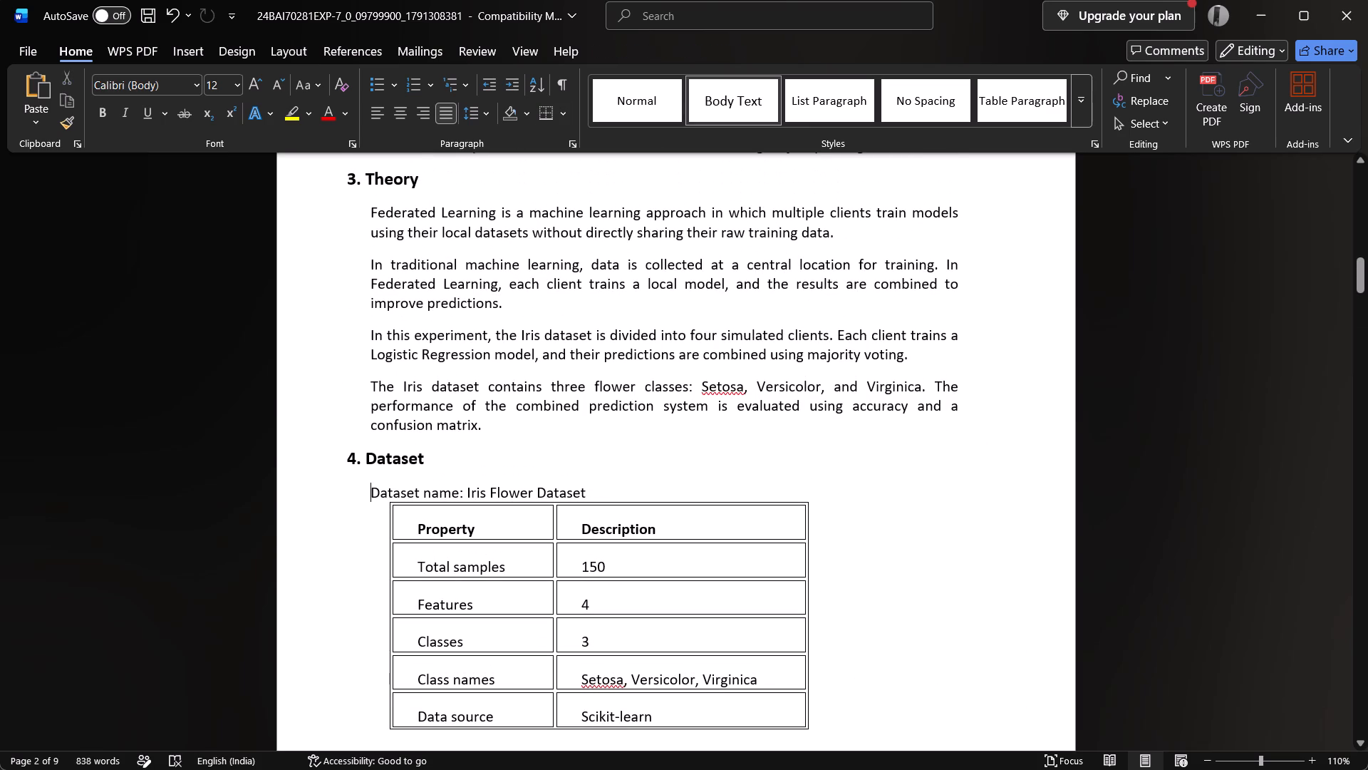
pyautogui.click(497, 424)
pyautogui.press('Return')
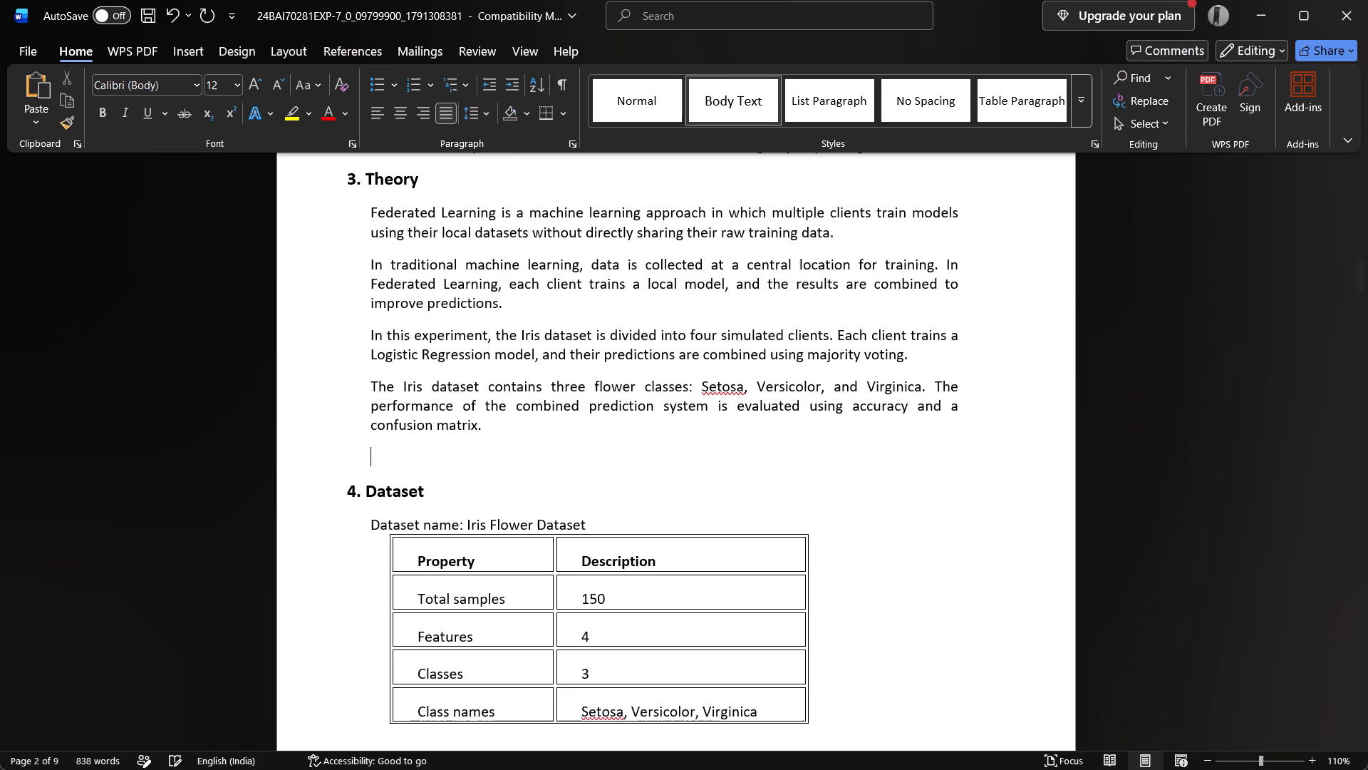
# Insert an unnumbered blank line before the "3. Theory" heading and a blank line before the "2. Objectives" heading.
pyautogui.scroll(3, 497, 424)
pyautogui.click(886, 329)
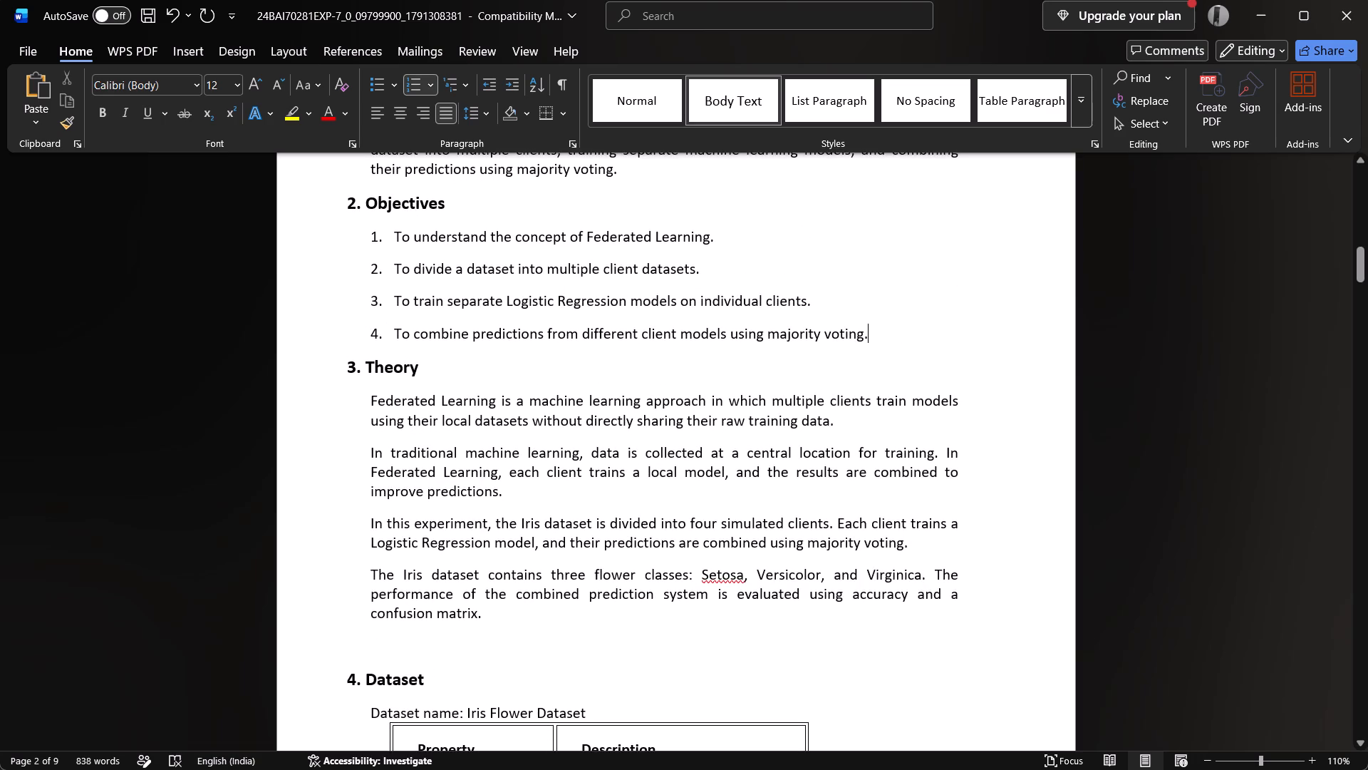
pyautogui.press('Return')
pyautogui.press('BackSpace')
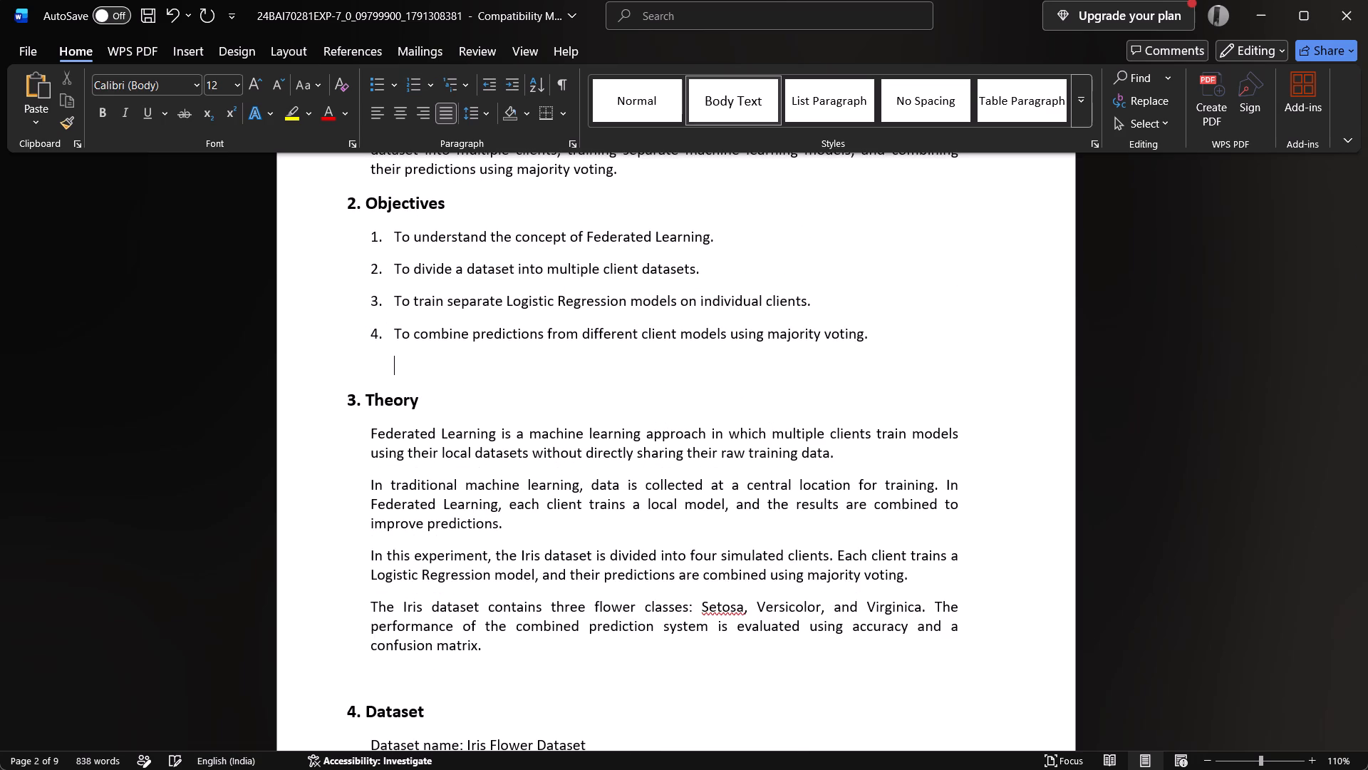
pyautogui.scroll(2, 850, 335)
pyautogui.click(668, 300)
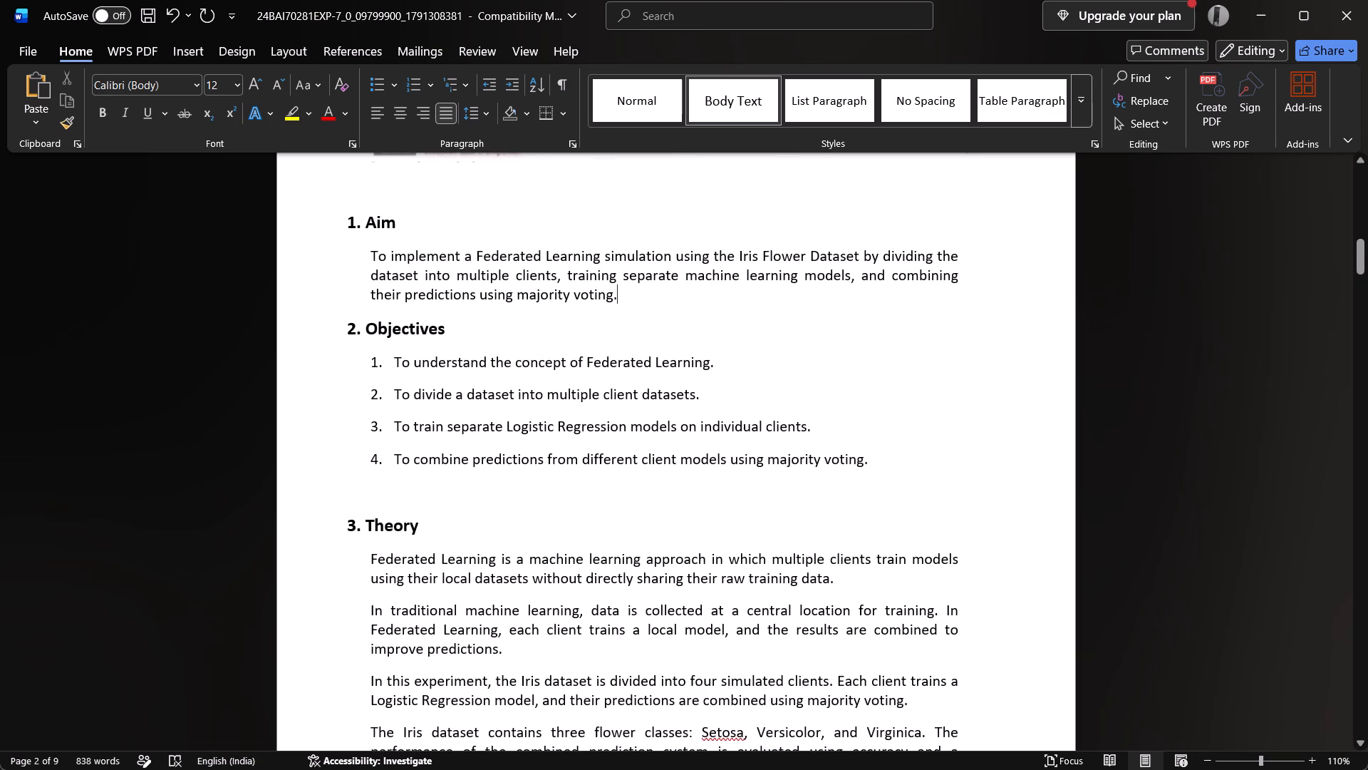
pyautogui.press('Return')
# Insert a blank line between the closing Dataset paragraph and the "5. Algorithm" heading.
pyautogui.scroll(-3, 666, 300)
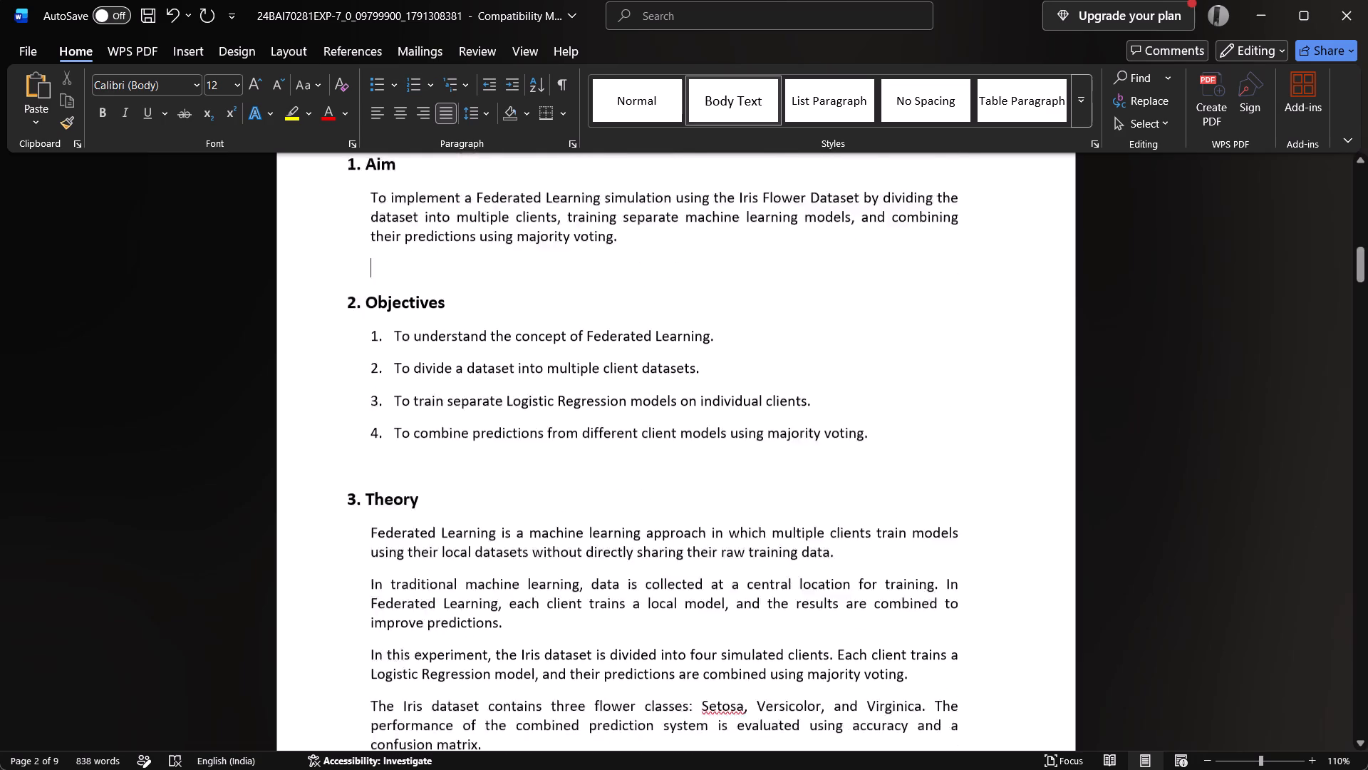
pyautogui.scroll(-10, 666, 300)
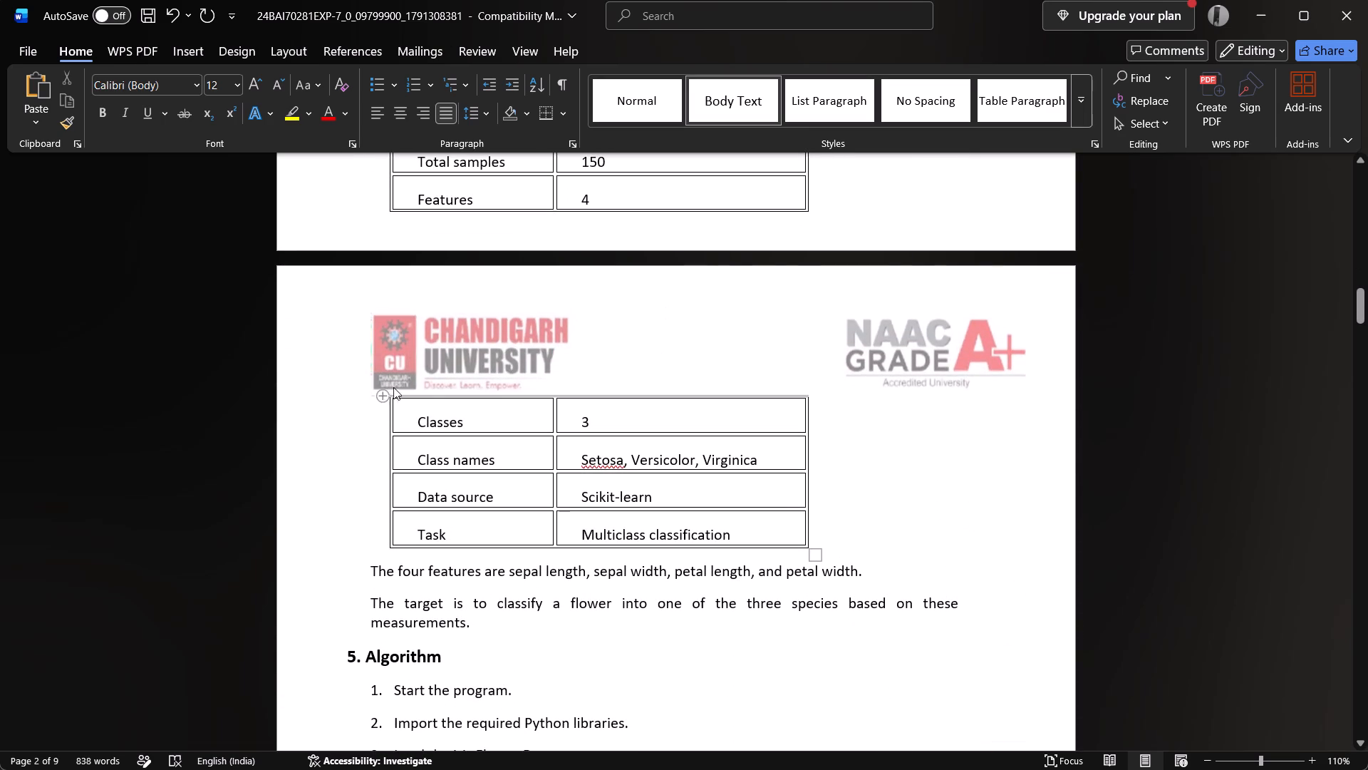
pyautogui.click(864, 205)
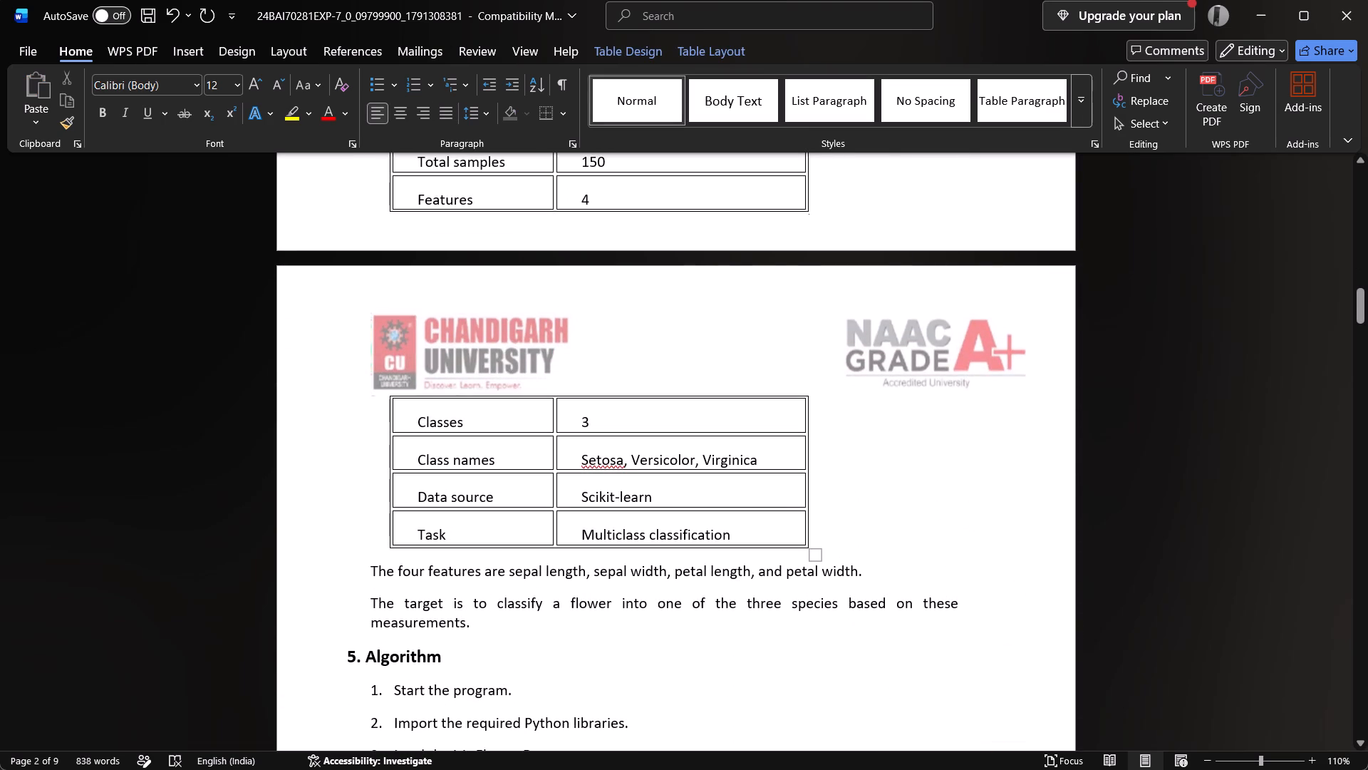
pyautogui.scroll(-3, 453, 649)
pyautogui.click(496, 429)
pyautogui.press('Return')
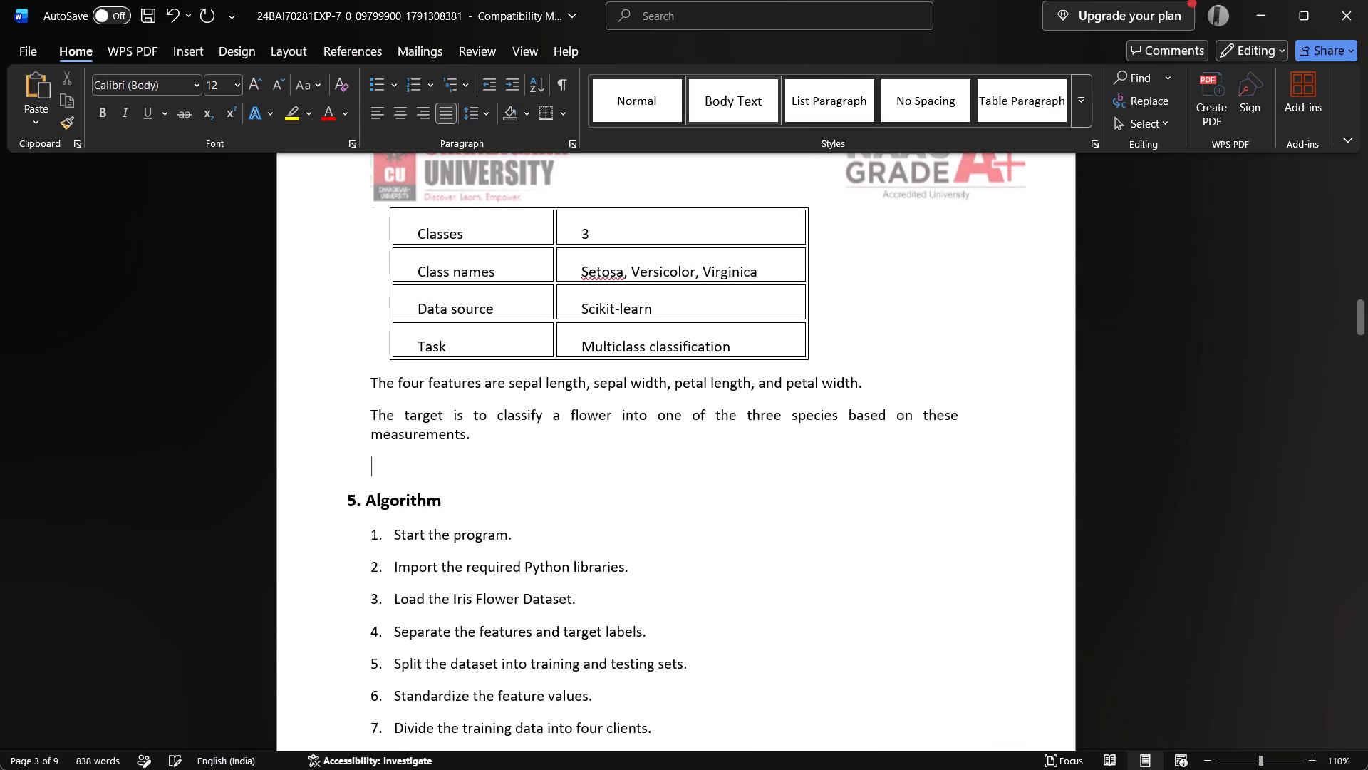
# Justify all the text from the "1. Aim" heading through the last Algorithm step, "Stop the program.".
pyautogui.scroll(-7, 495, 428)
pyautogui.moveTo(531, 528); pyautogui.dragTo(492, 501)
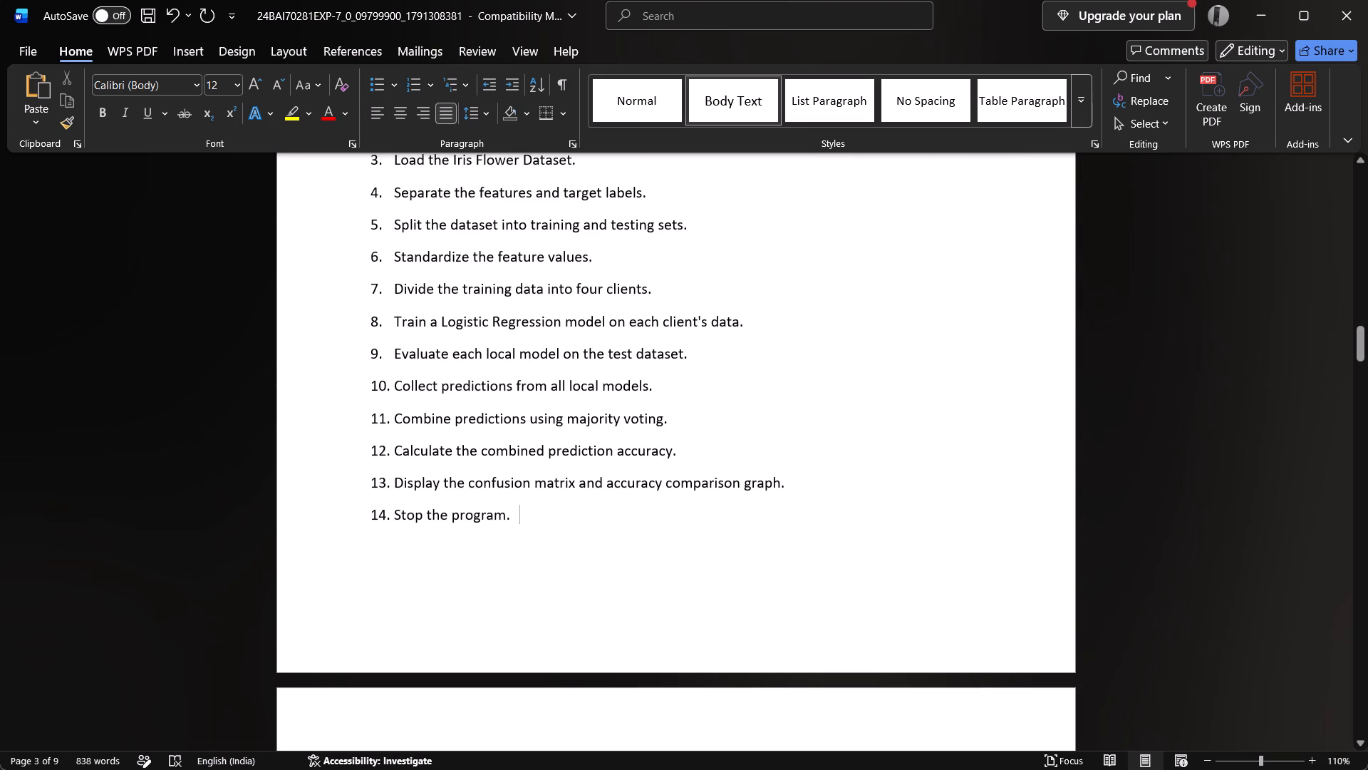
pyautogui.moveTo(492, 501); pyautogui.dragTo(336, 290)
pyautogui.scroll(13, 433, 437)
pyautogui.scroll(3, 336, 292)
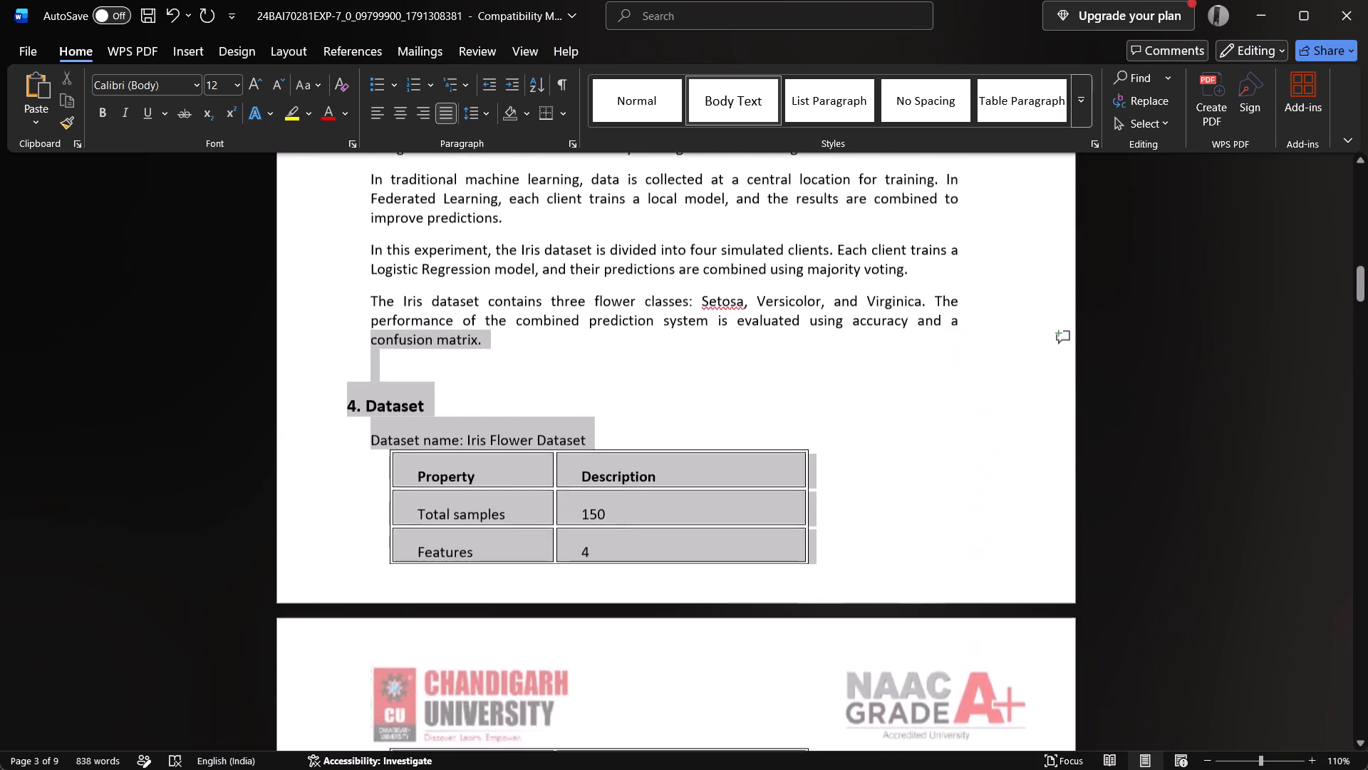
pyautogui.scroll(9, 336, 290)
pyautogui.moveTo(336, 290); pyautogui.dragTo(324, 344)
pyautogui.hotkey('ctrl', 'j')
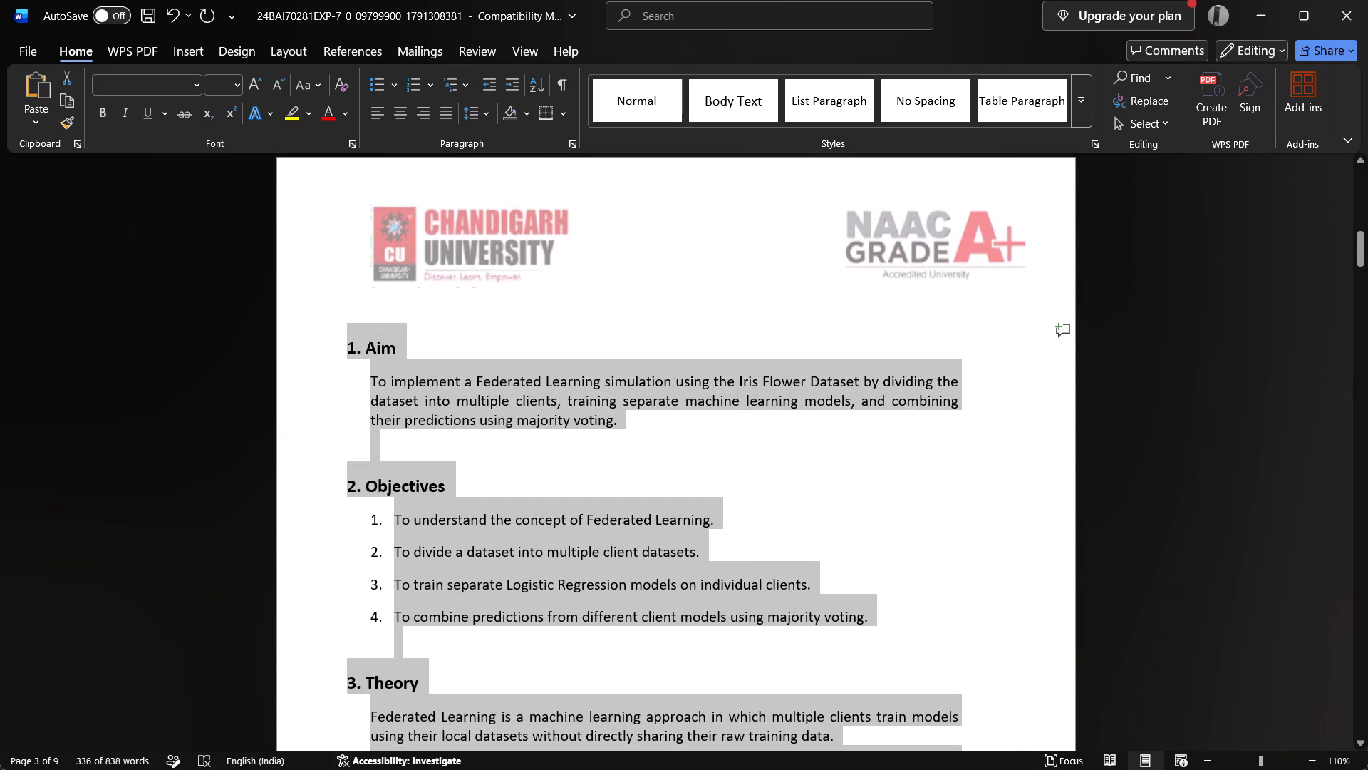
# Apply the Calibri (Body) font to all the text from the "1. Aim" heading through the last Algorithm step, "Stop the program.".
pyautogui.click(737, 440)
pyautogui.moveTo(333, 344); pyautogui.dragTo(339, 350)
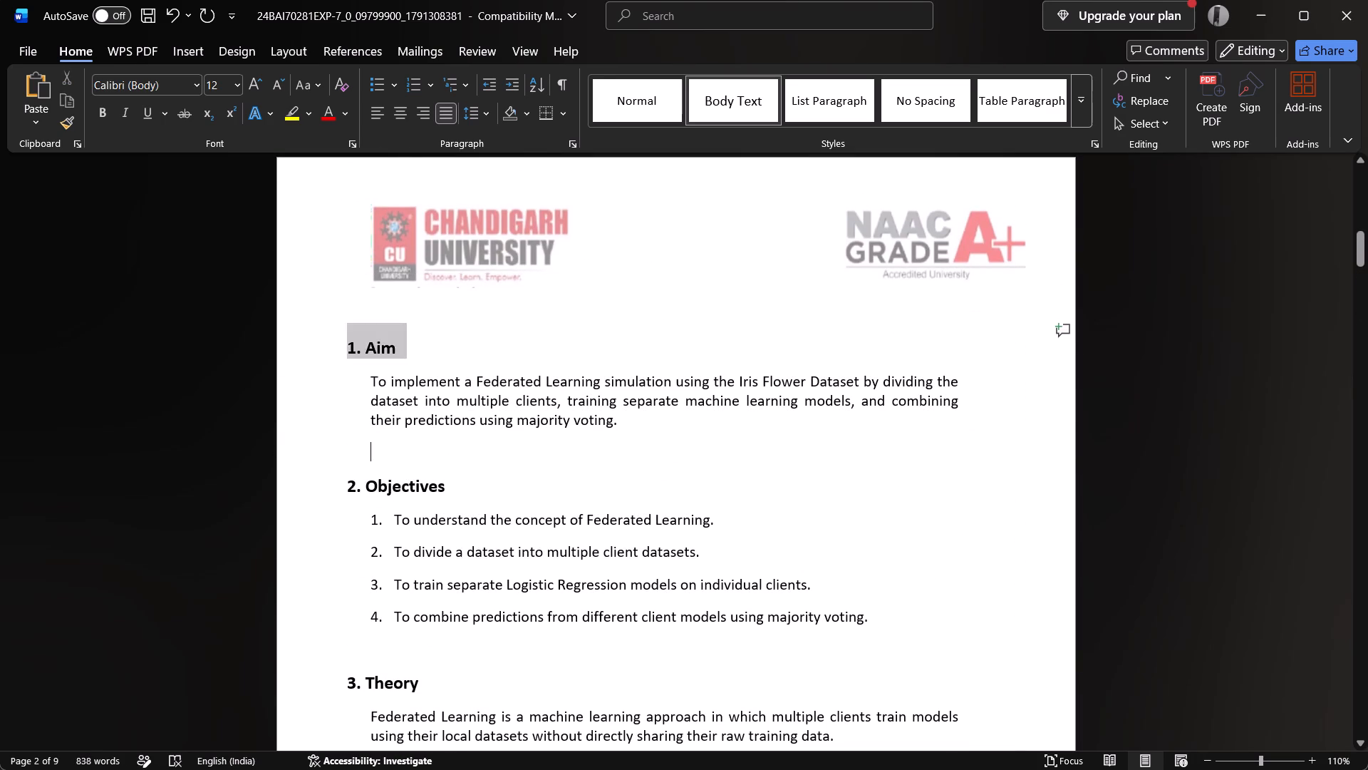
pyautogui.moveTo(339, 350); pyautogui.dragTo(509, 458)
pyautogui.scroll(-20, 375, 378)
pyautogui.scroll(-1, 375, 378)
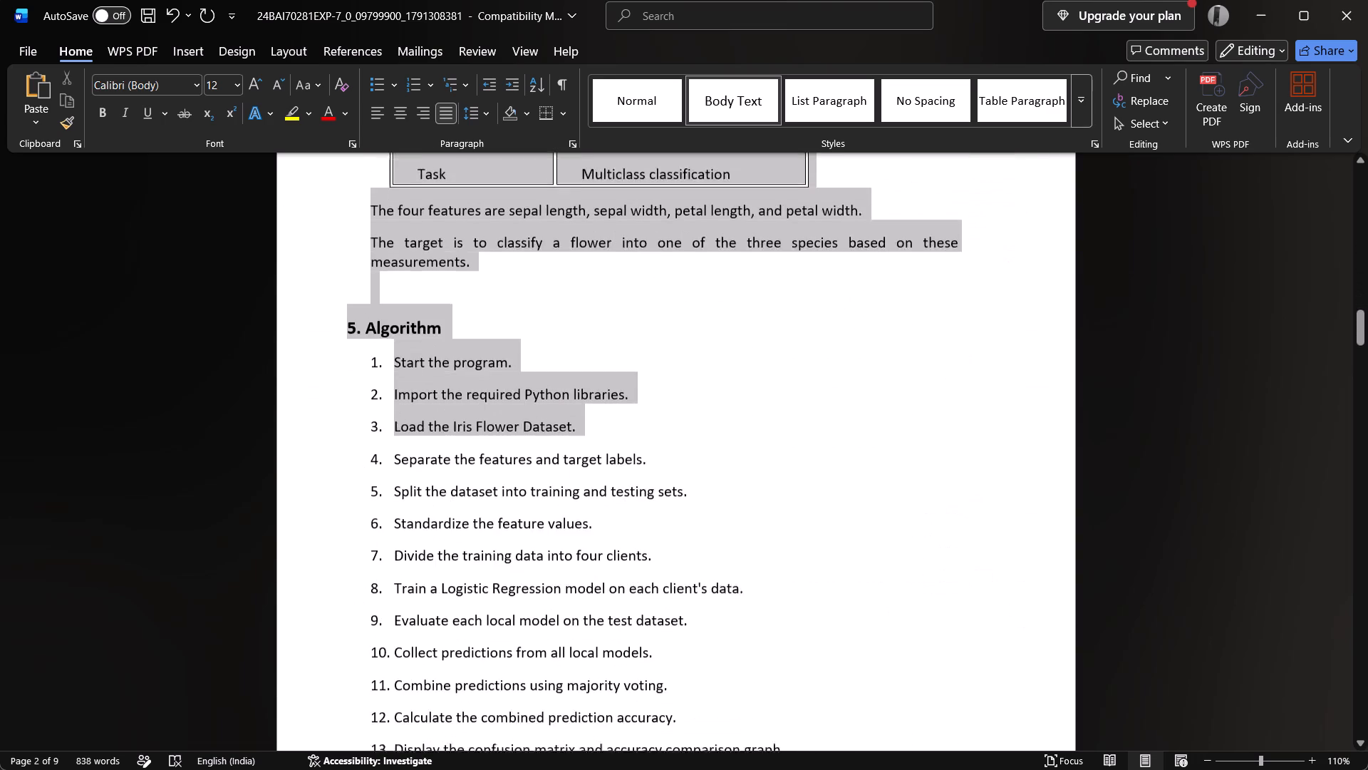
pyautogui.moveTo(509, 458); pyautogui.dragTo(556, 519)
pyautogui.scroll(-4, 564, 523)
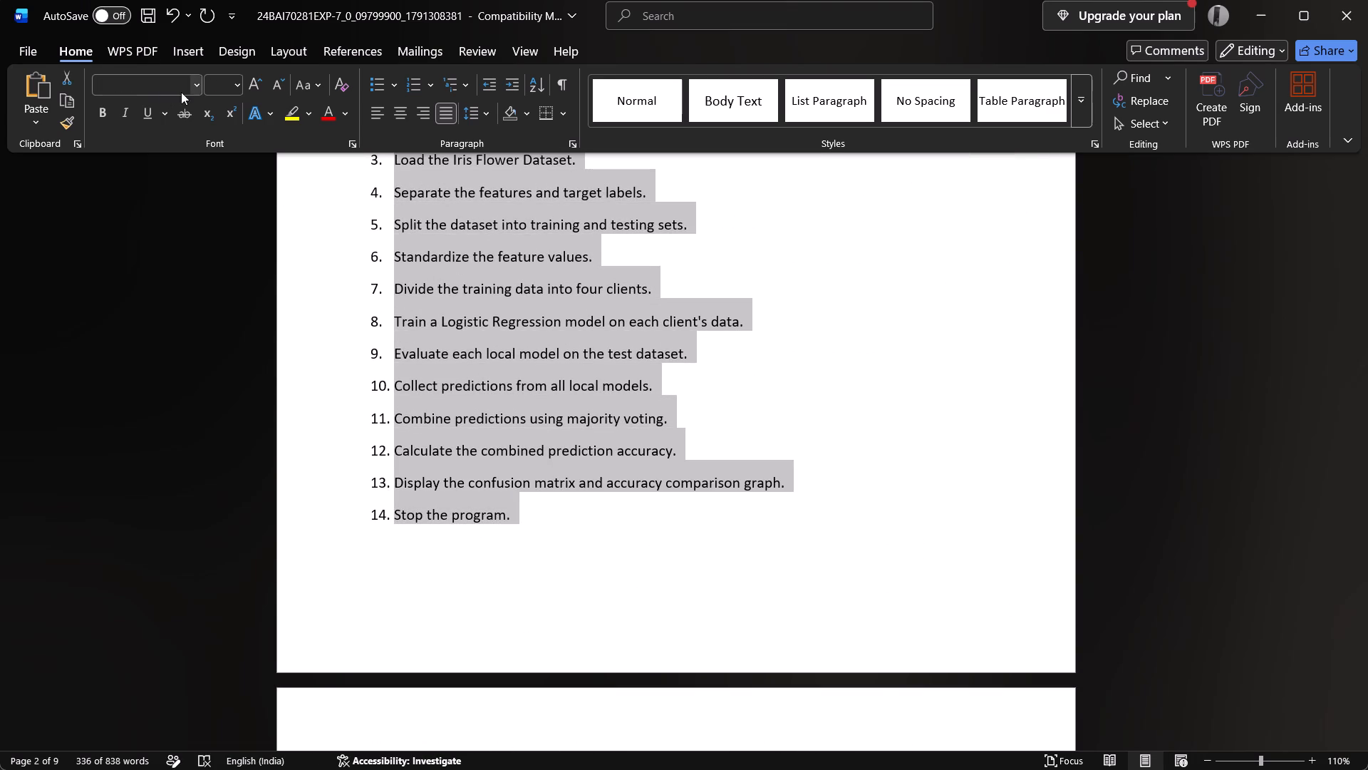
pyautogui.click(190, 89)
pyautogui.click(167, 151)
# Review the formatted write-up from the Algorithm steps back to the Objectives section, checking its layout and consistency.
pyautogui.click(555, 519)
pyautogui.scroll(7, 546, 518)
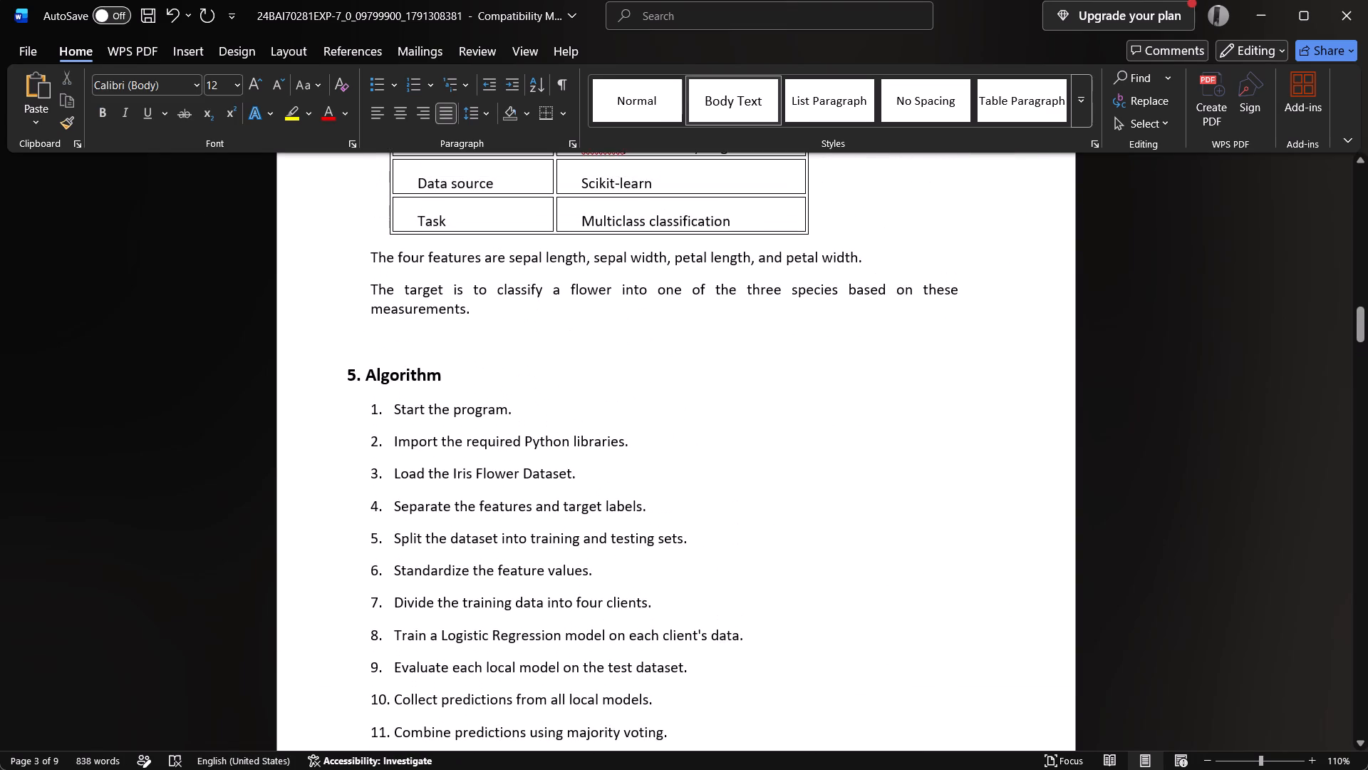
pyautogui.scroll(13, 546, 518)
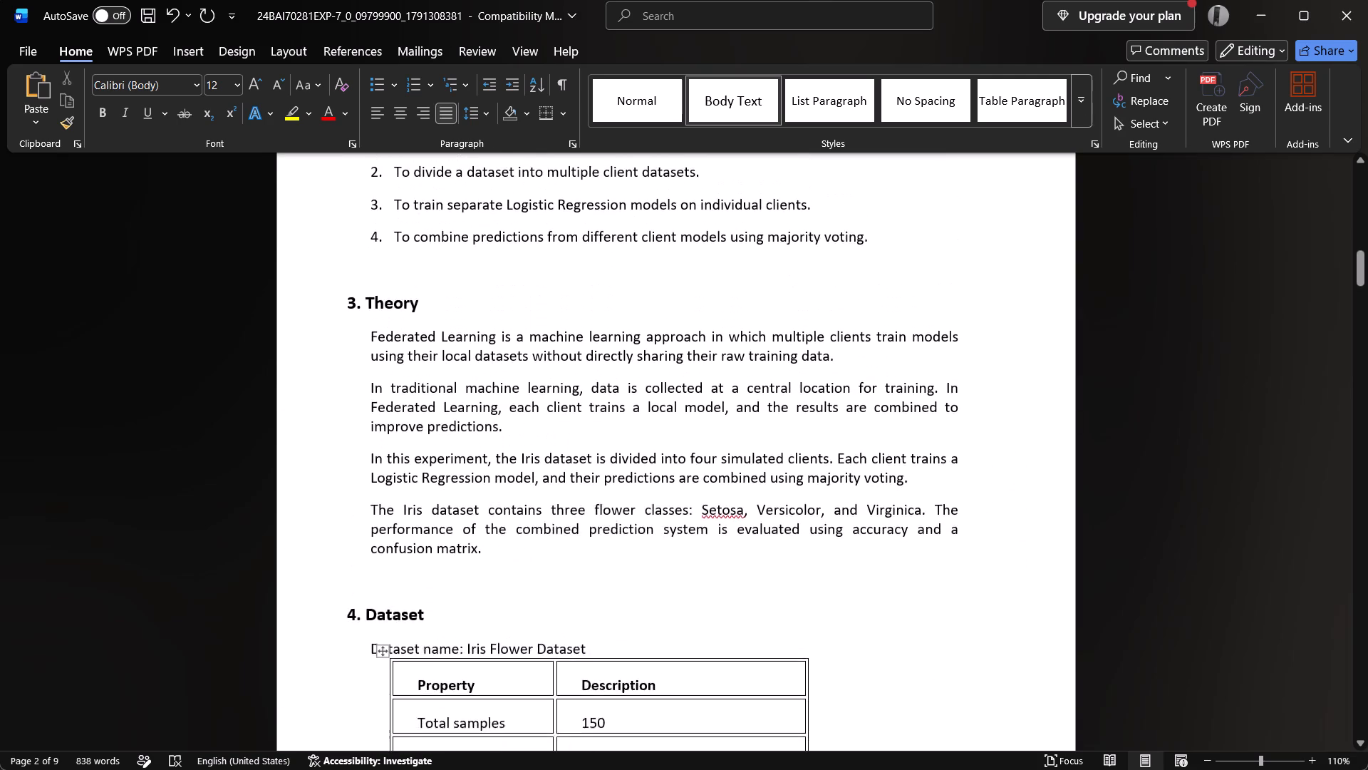
pyautogui.scroll(1, 545, 517)
pyautogui.scroll(-3, 545, 517)
pyautogui.scroll(6, 545, 517)
pyautogui.scroll(-5, 545, 517)
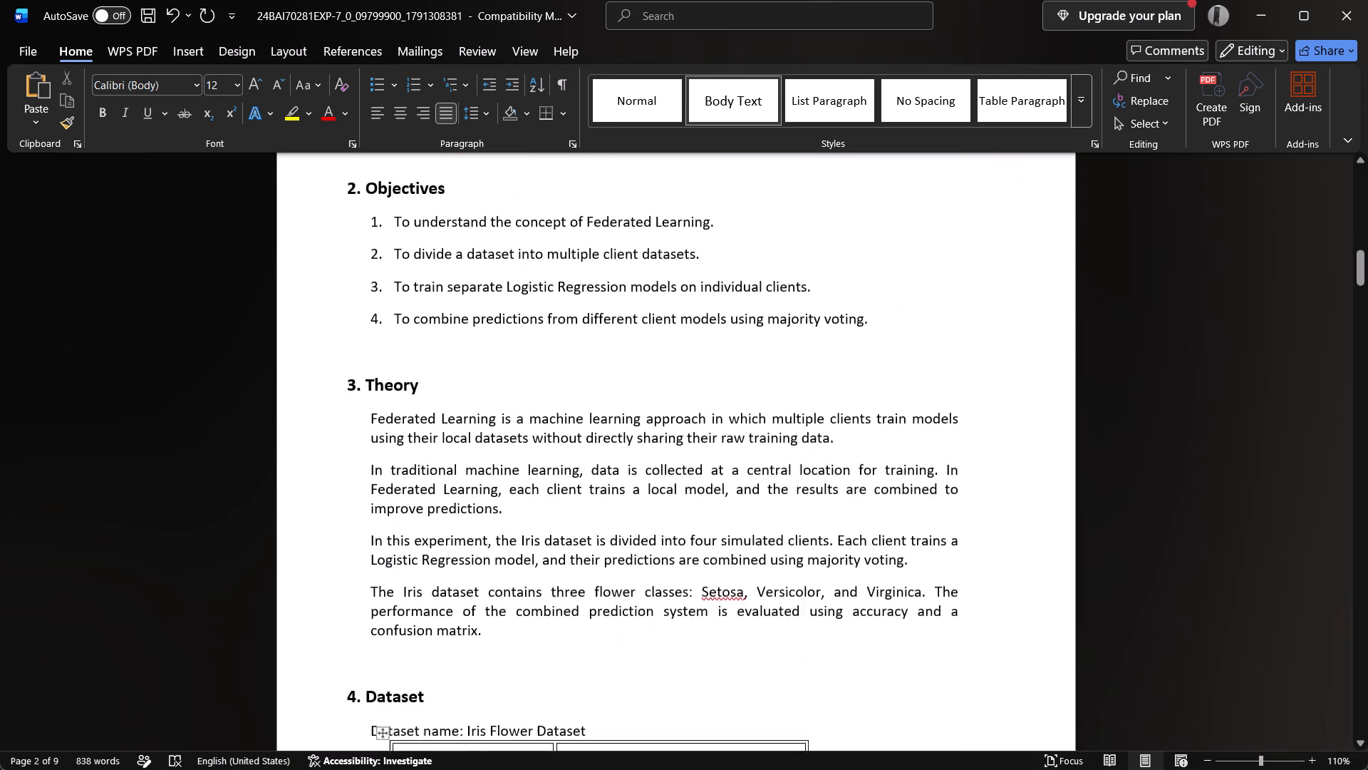
pyautogui.scroll(-20, 545, 517)
pyautogui.scroll(-2, 545, 517)
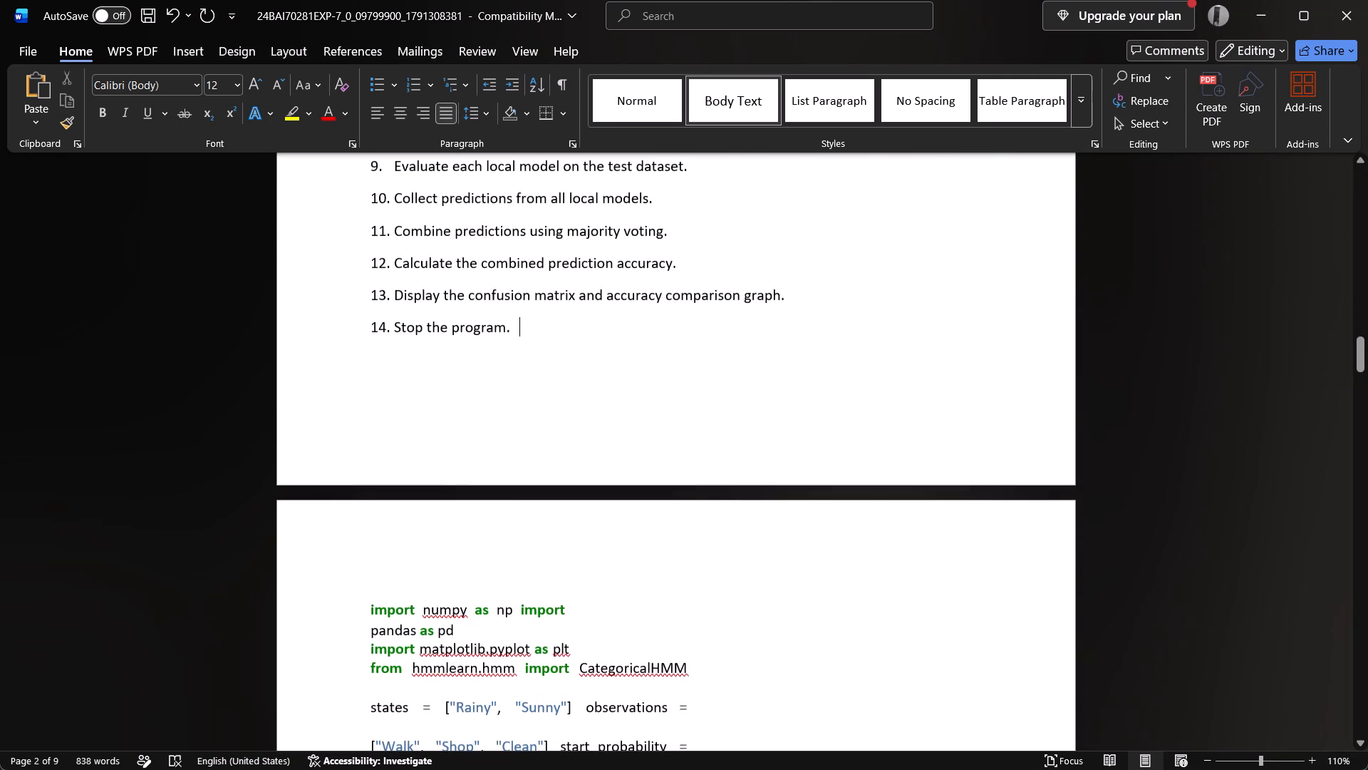
pyautogui.hotkey('shift', 'Return')
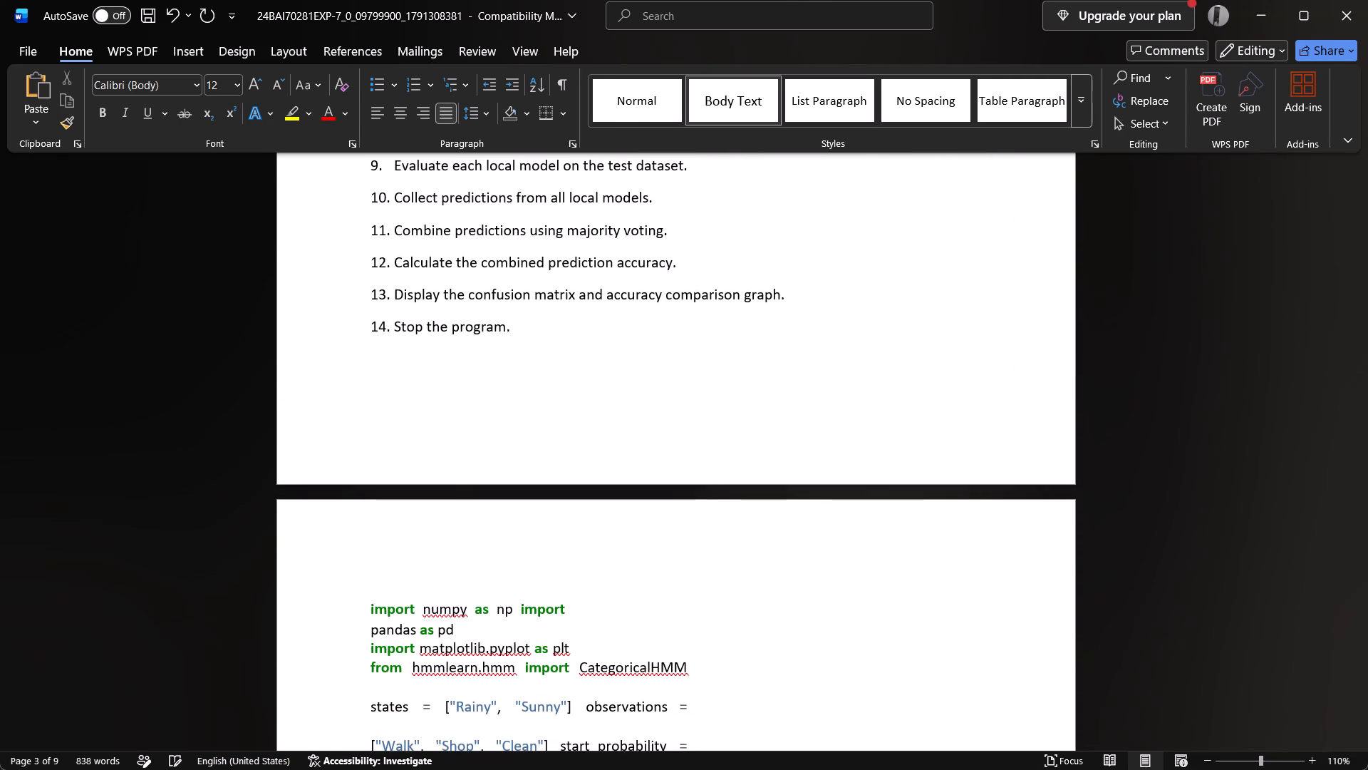
pyautogui.press('c')
pyautogui.press('BackSpace')
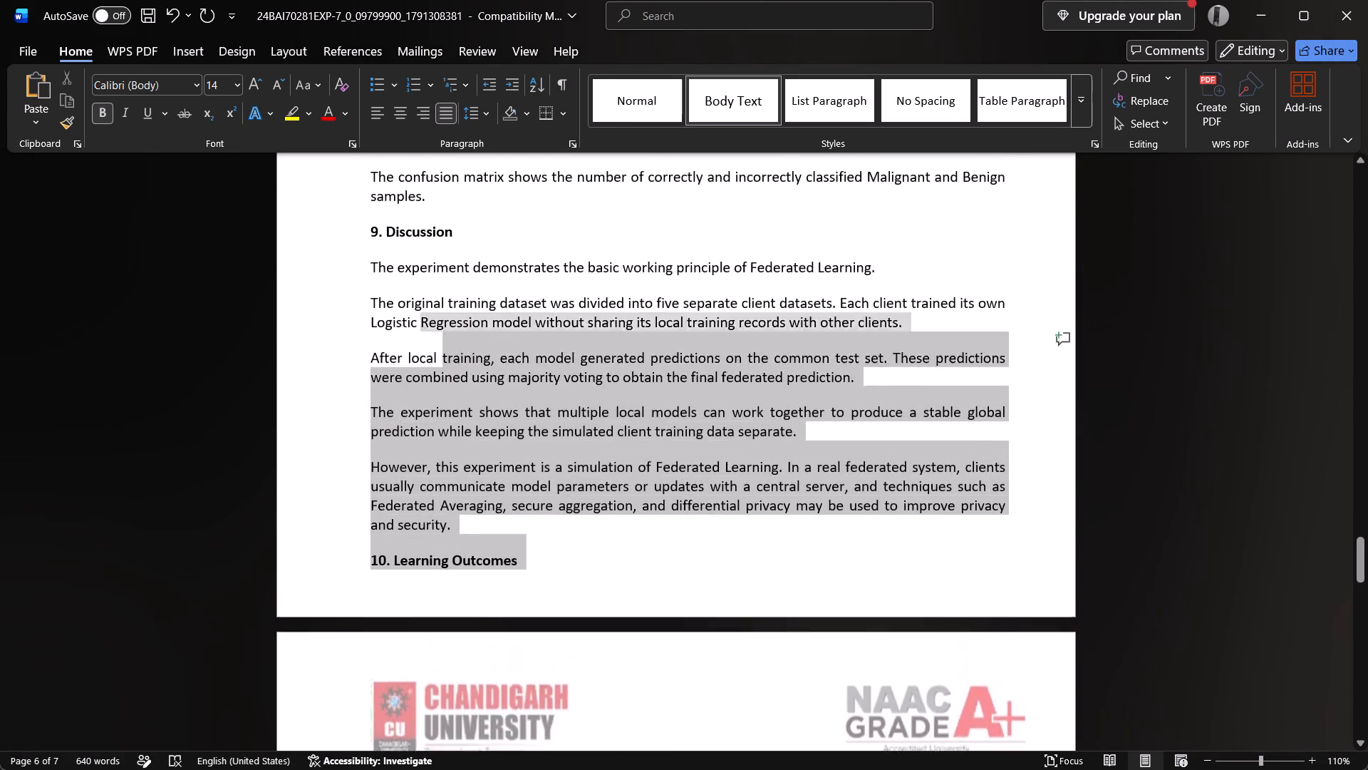
pyautogui.moveTo(450, 334); pyautogui.dragTo(372, 351)
pyautogui.scroll(10, 450, 334)
pyautogui.scroll(2, 373, 351)
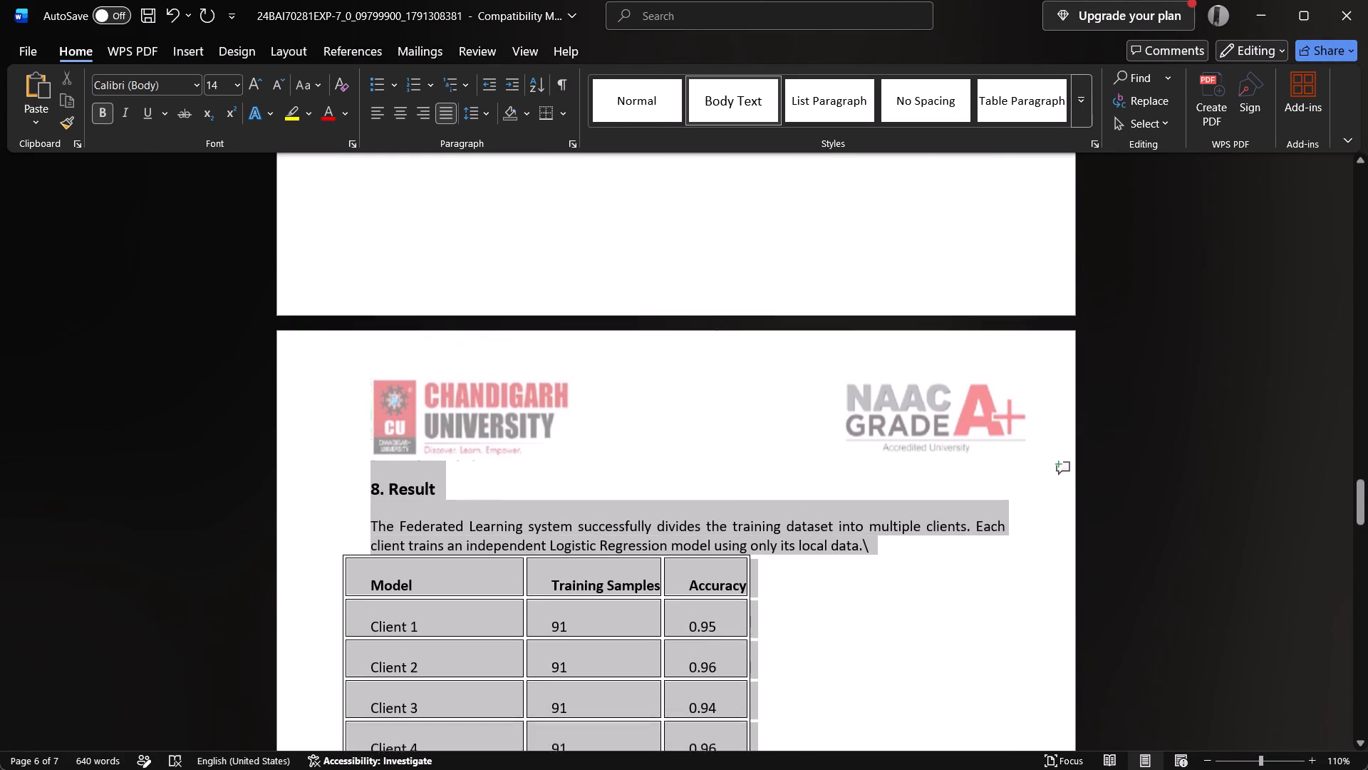
pyautogui.moveTo(372, 351); pyautogui.dragTo(362, 355)
pyautogui.click(449, 491)
pyautogui.moveTo(449, 491); pyautogui.dragTo(343, 491)
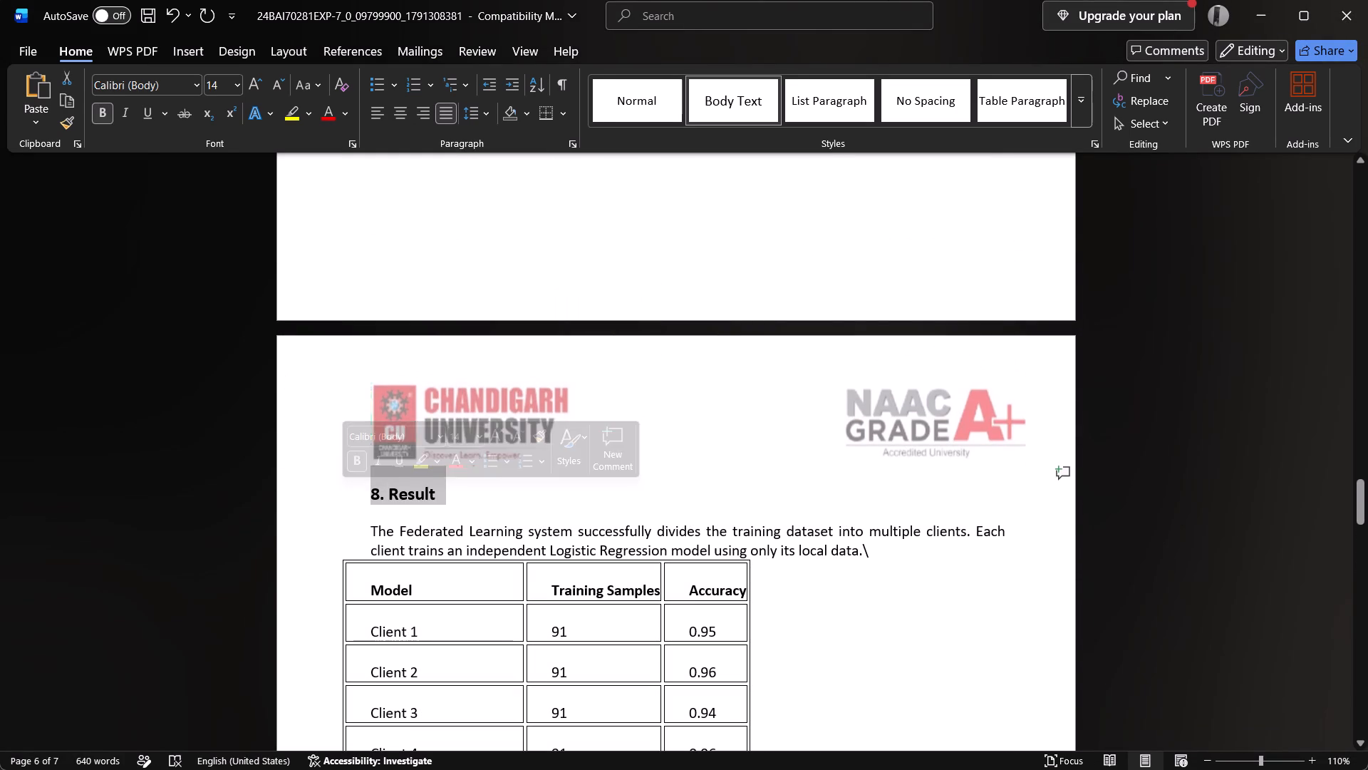
pyautogui.click(104, 111)
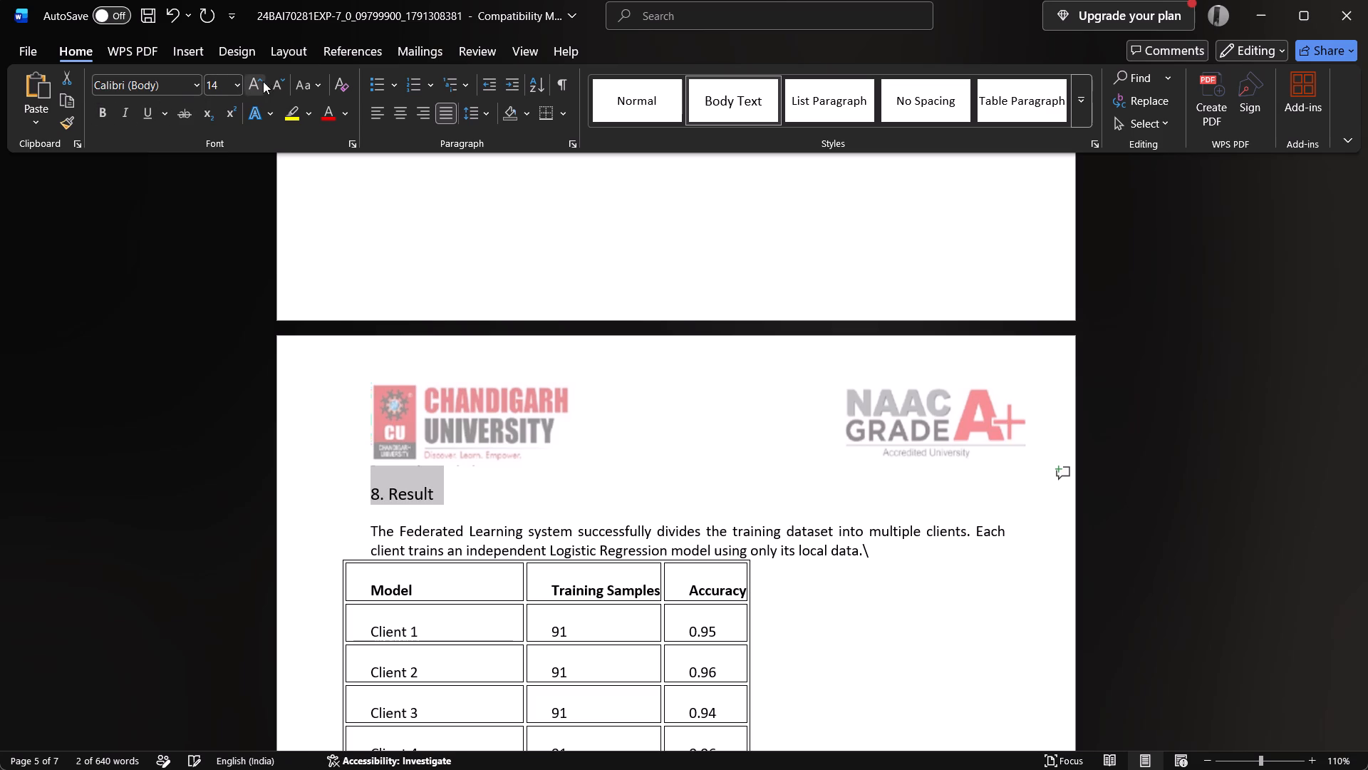
pyautogui.click(271, 81)
# Replace everything from the old "8. Result" heading through the last learning outcome with the copied Result, Discussion and Learning Outcomes text.
pyautogui.scroll(-5, 475, 498)
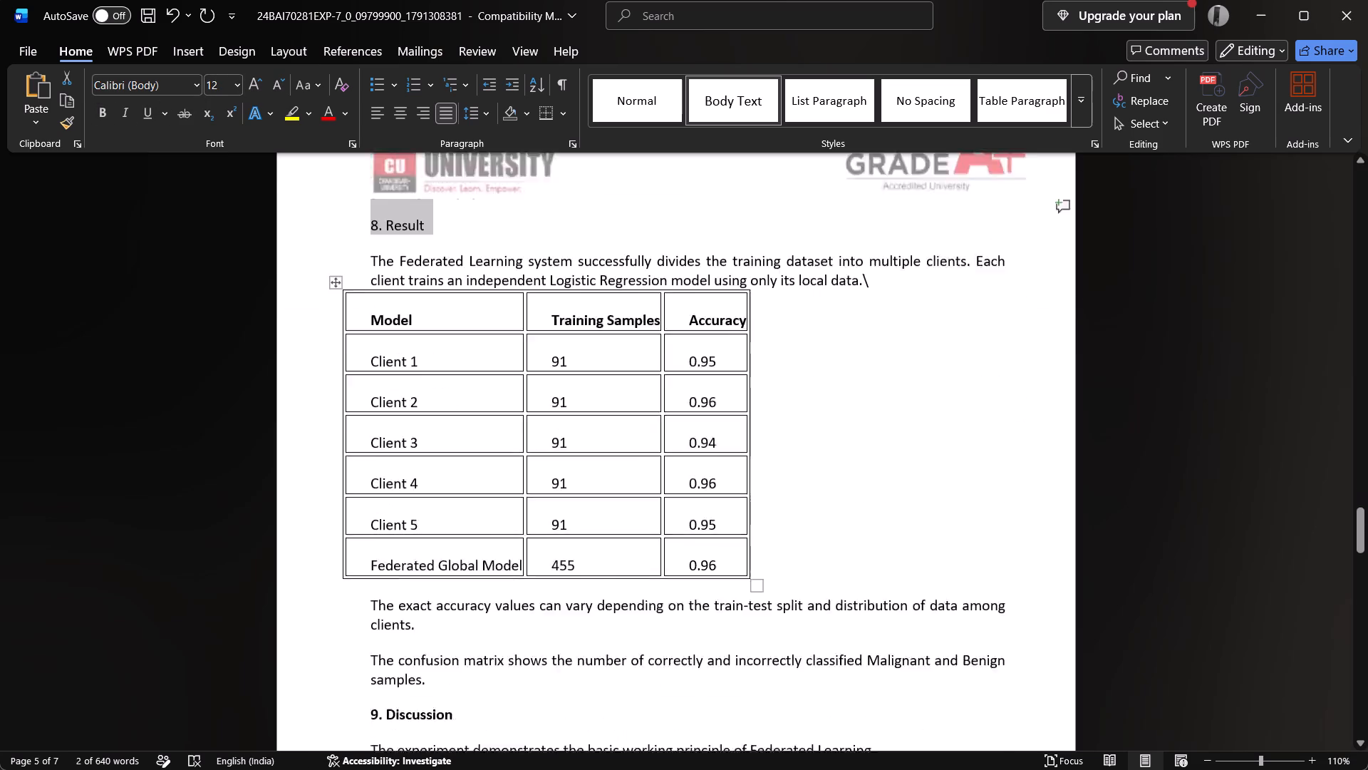
pyautogui.scroll(-13, 475, 498)
pyautogui.moveTo(713, 546); pyautogui.dragTo(562, 499)
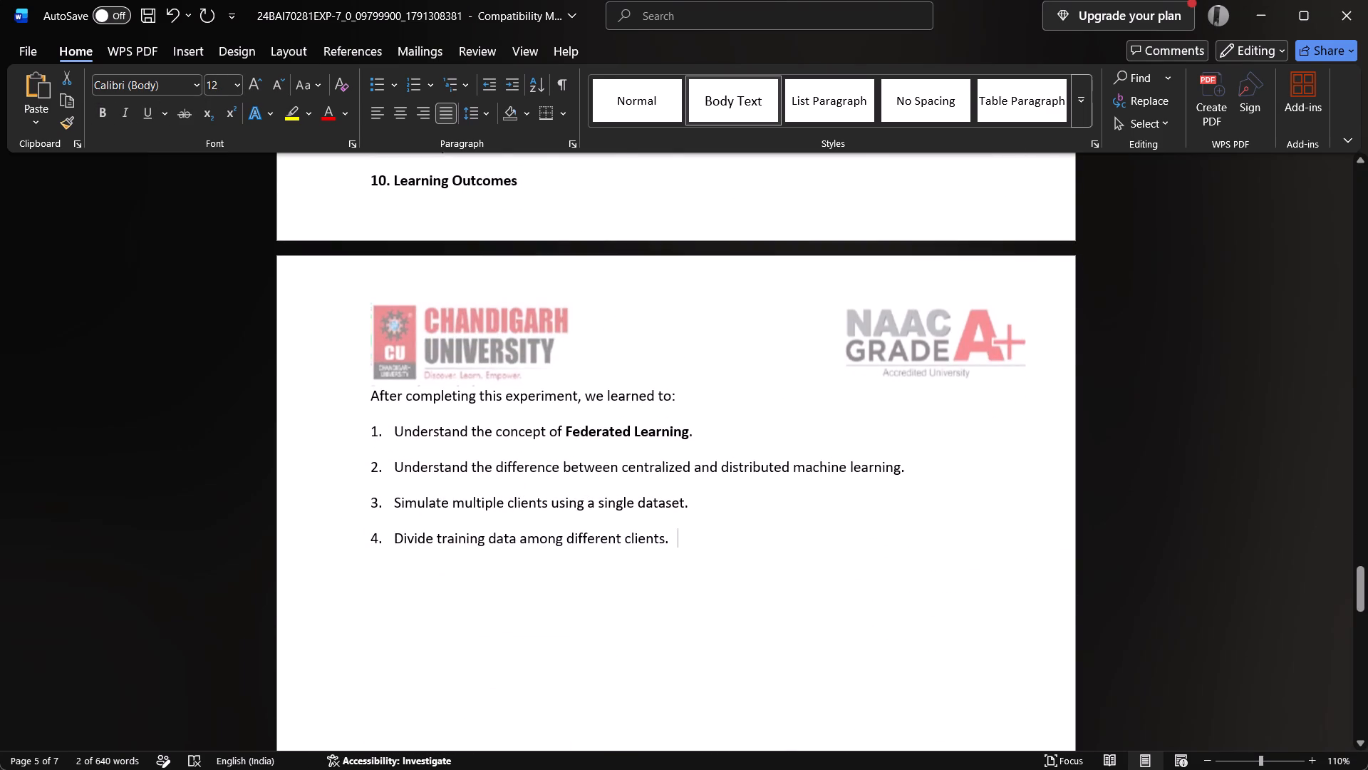
pyautogui.moveTo(562, 499); pyautogui.dragTo(406, 466)
pyautogui.scroll(8, 480, 477)
pyautogui.scroll(3, 421, 471)
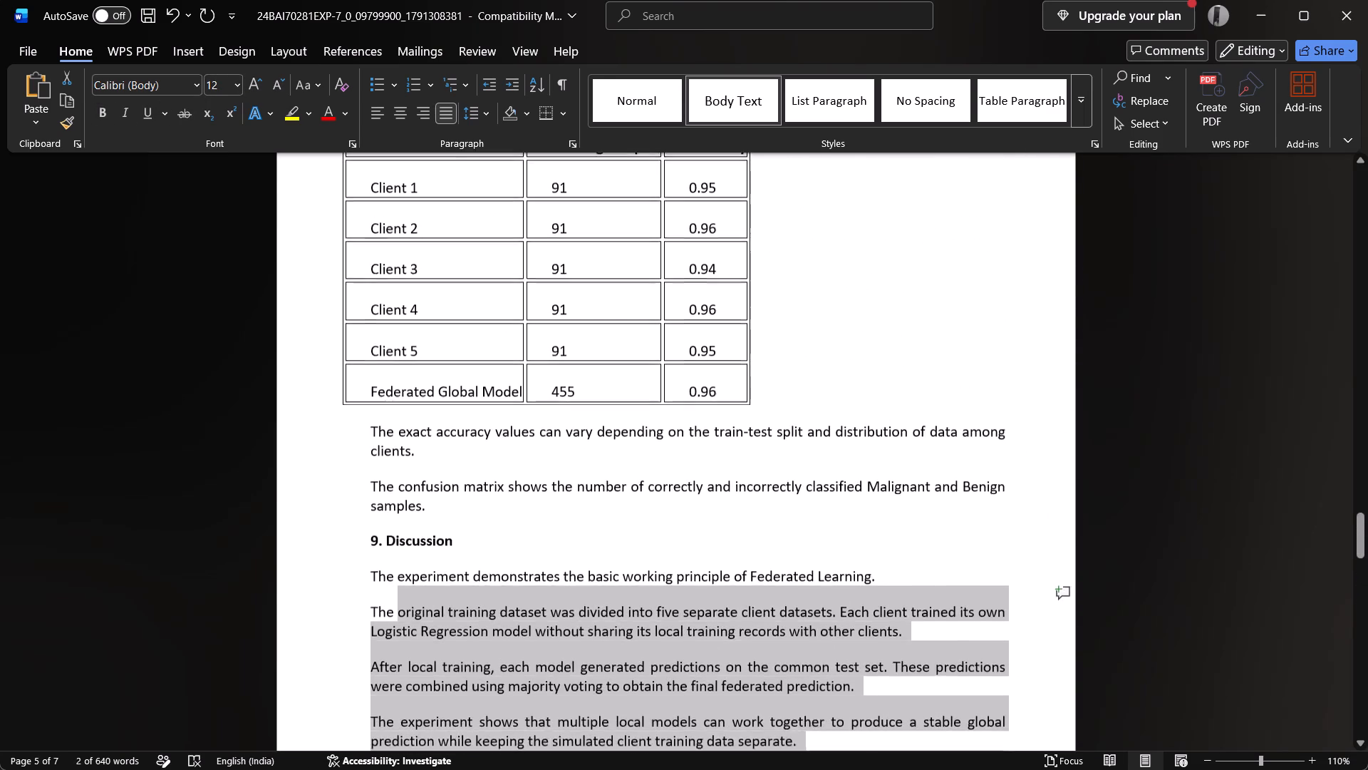
pyautogui.moveTo(406, 466); pyautogui.dragTo(343, 308)
pyautogui.scroll(4, 388, 461)
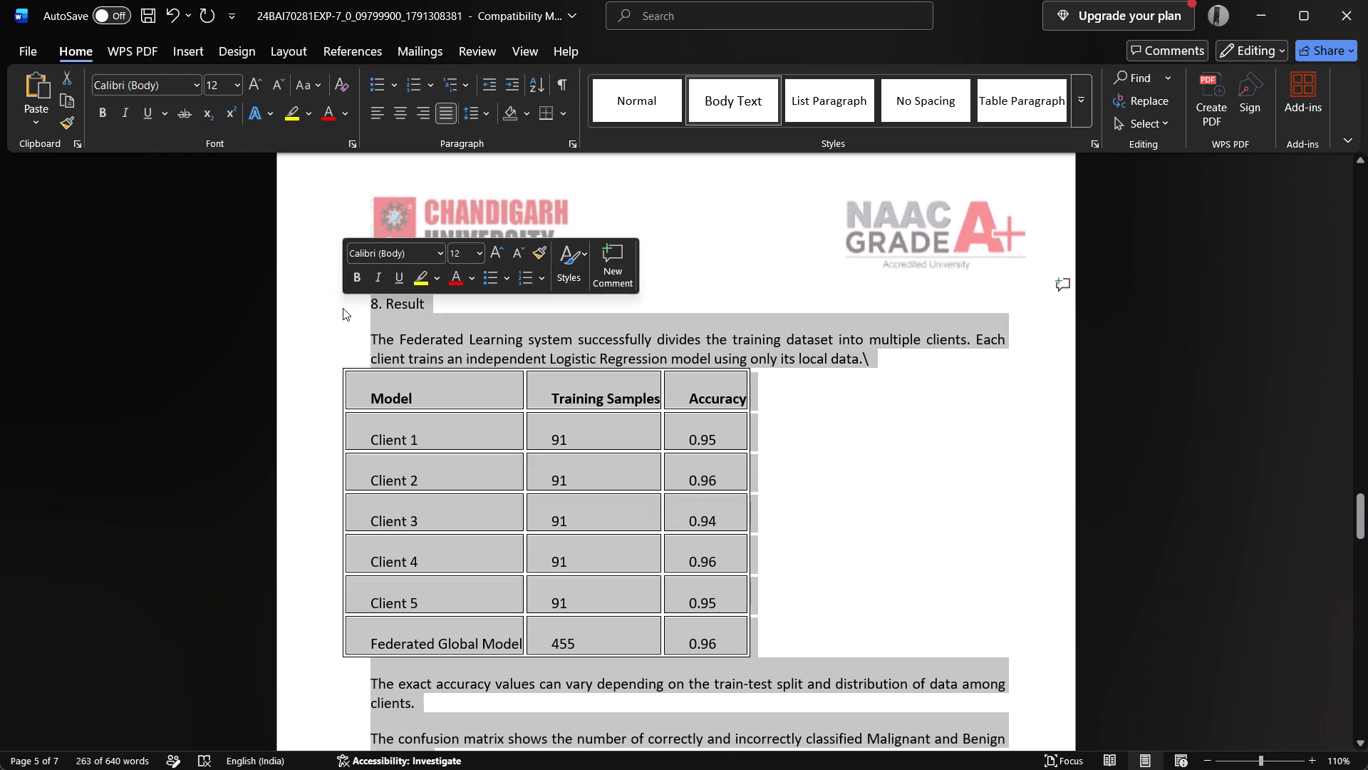
pyautogui.hotkey('ctrl', 'v')
# Insert a blank line above the "7. Result" heading.
pyautogui.scroll(1, 394, 262)
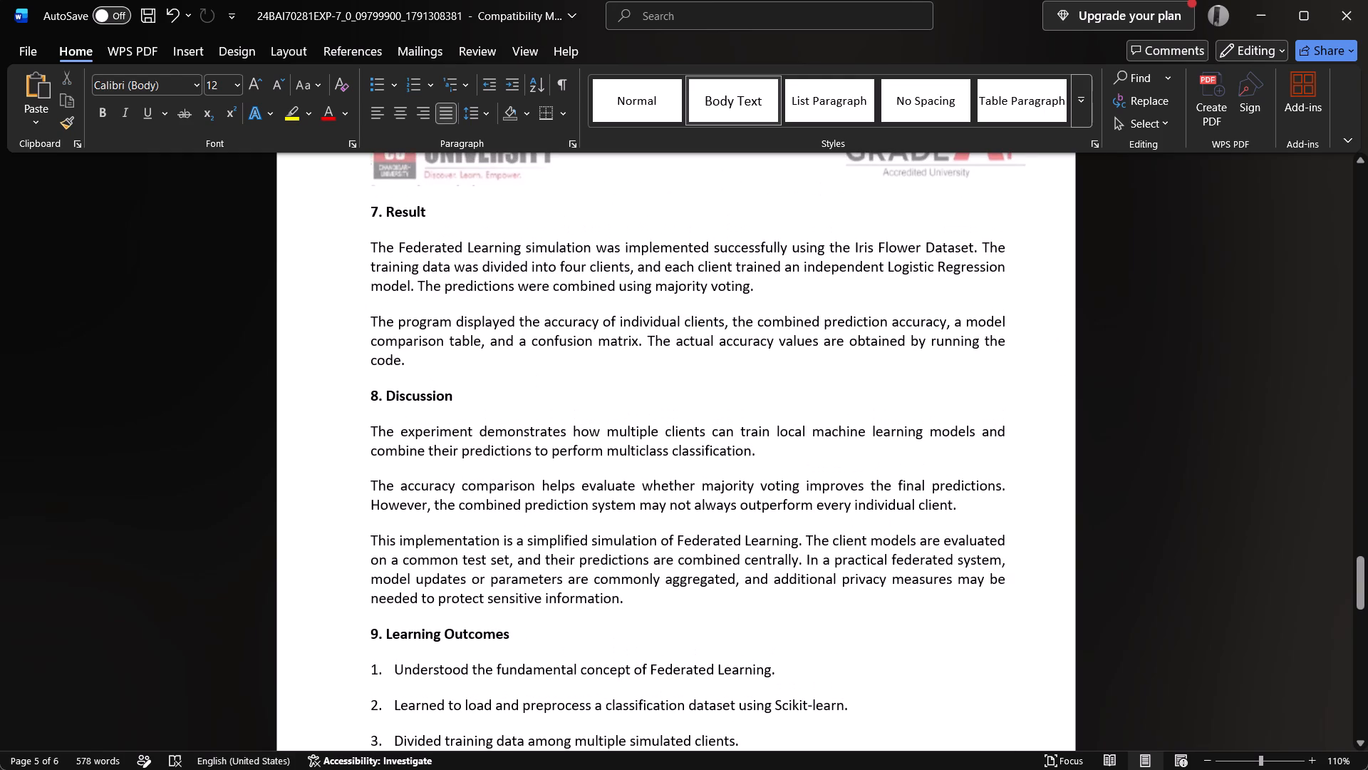
pyautogui.click(355, 212)
pyautogui.press('Return')
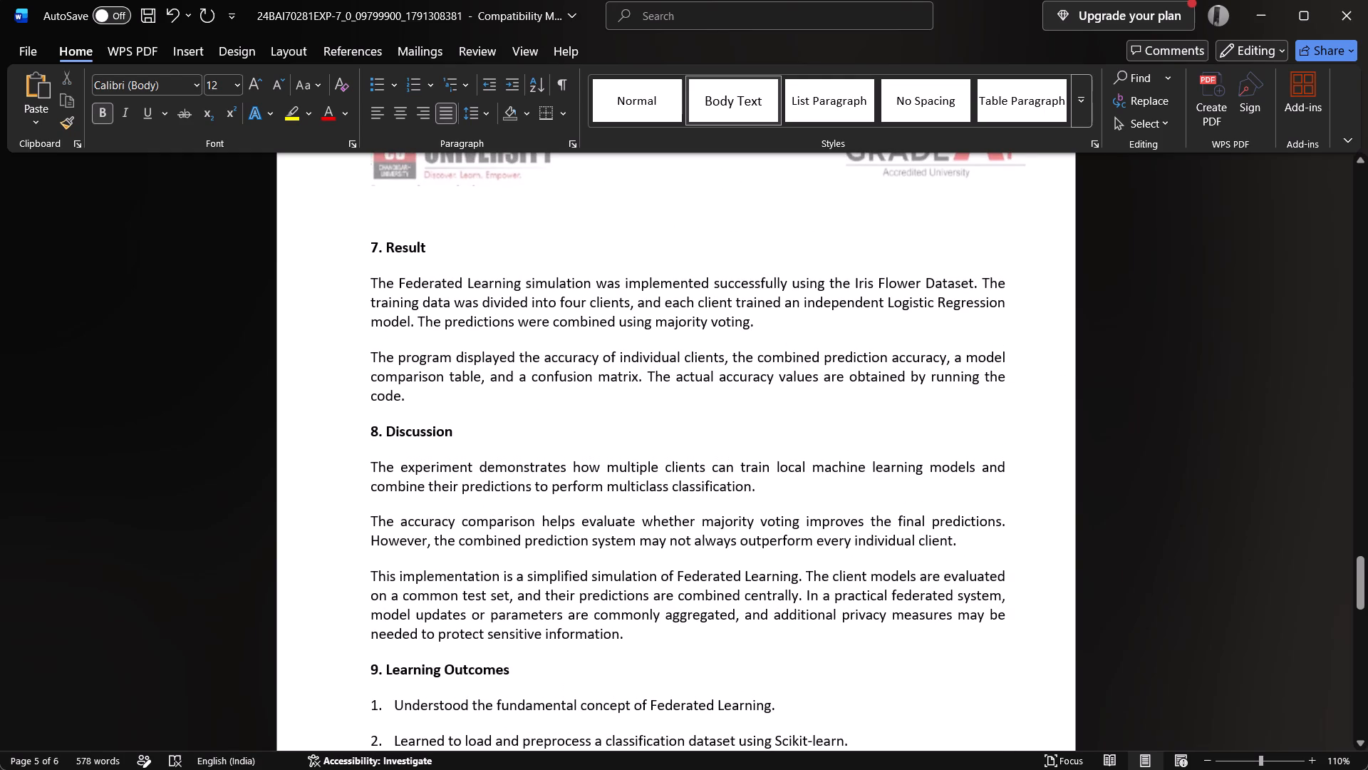
# Increase the "7. Result", "8. Discussion" and "9. Learning Outcomes" headings to 14 pt.
pyautogui.moveTo(442, 236); pyautogui.dragTo(353, 257)
pyautogui.click(426, 250)
pyautogui.moveTo(427, 250); pyautogui.dragTo(358, 251)
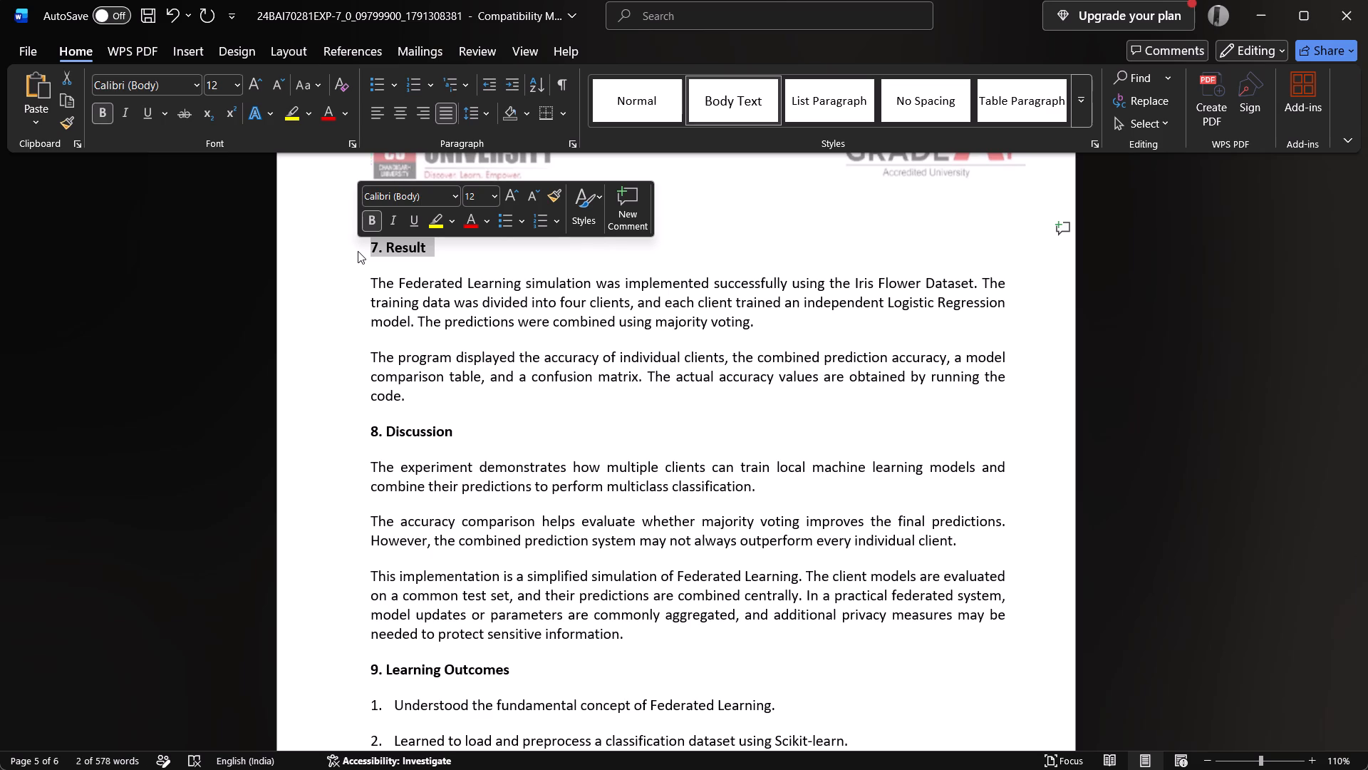
pyautogui.click(253, 86)
pyautogui.click(519, 259)
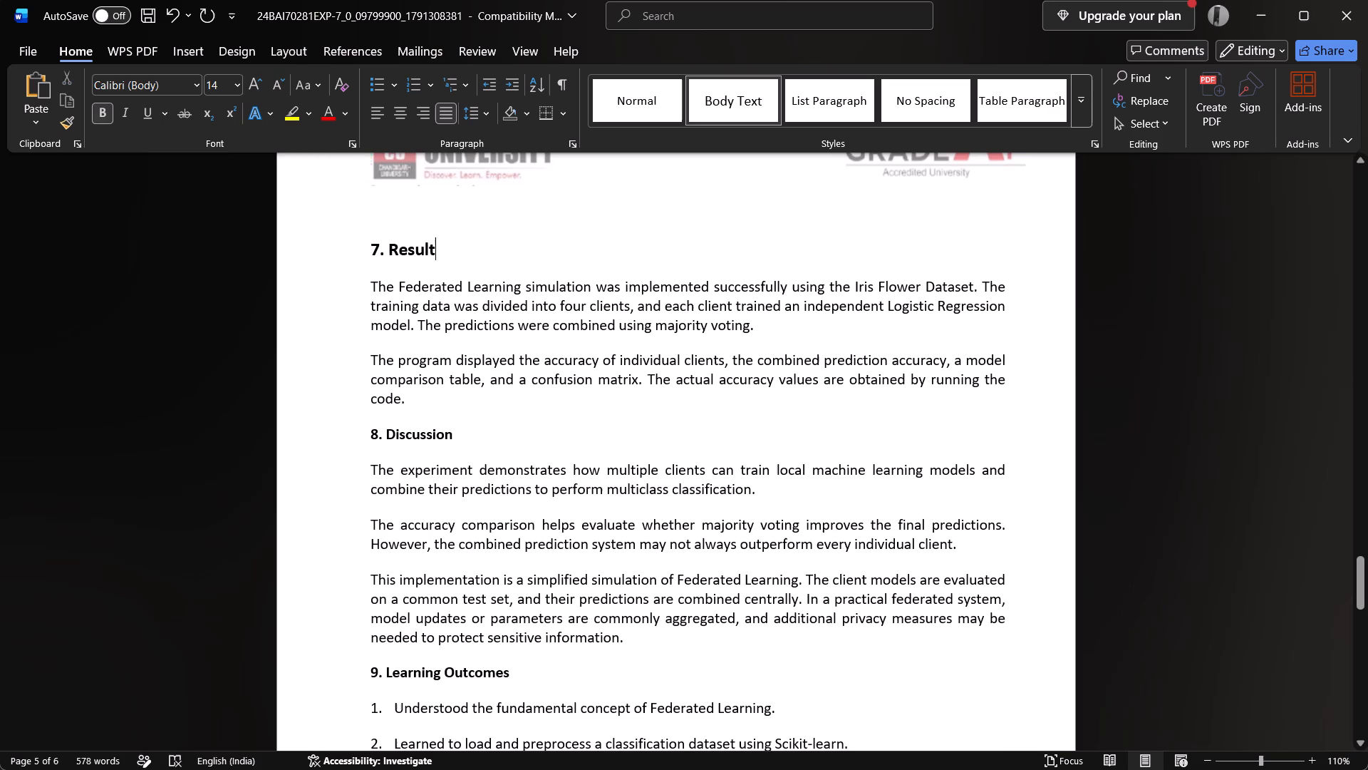
pyautogui.moveTo(455, 437); pyautogui.dragTo(318, 423)
pyautogui.click(259, 86)
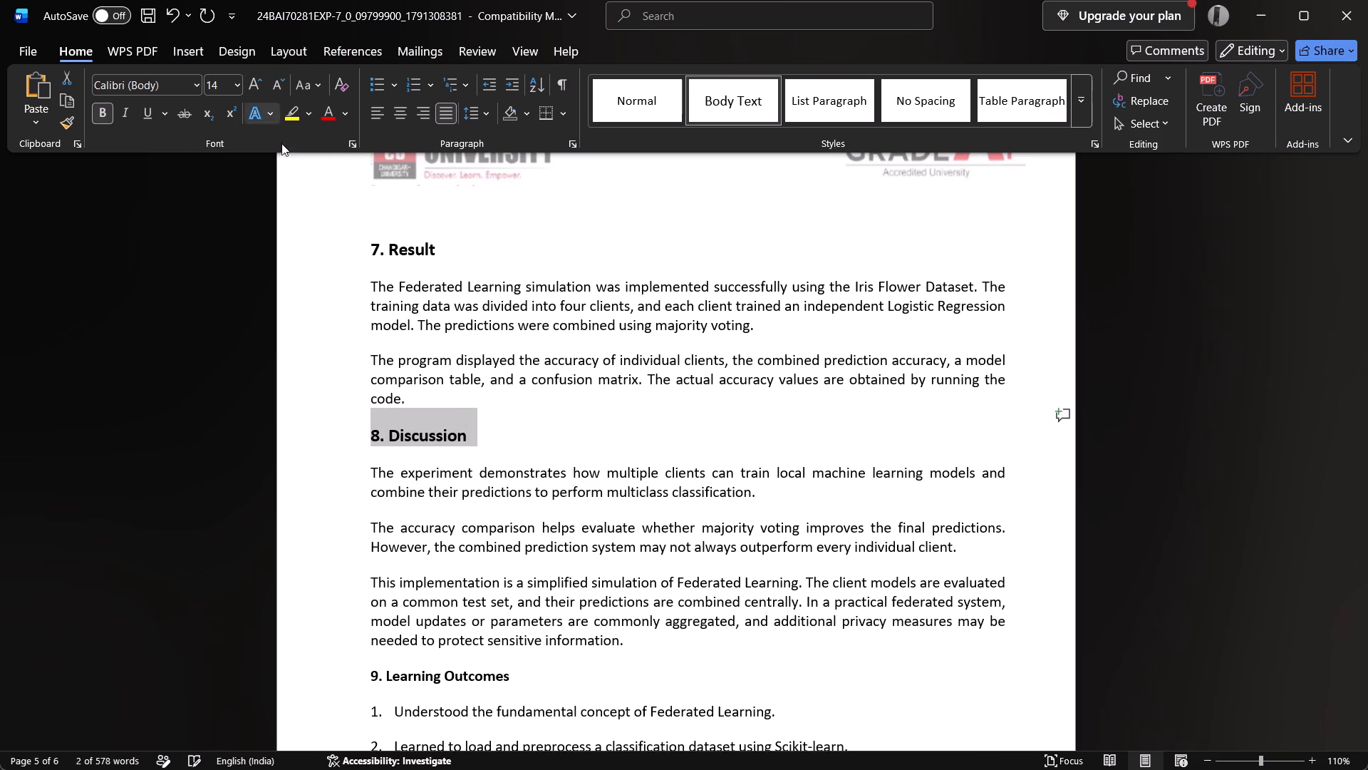
pyautogui.scroll(-2, 405, 360)
pyautogui.scroll(-2, 475, 435)
pyautogui.moveTo(515, 428); pyautogui.dragTo(390, 423)
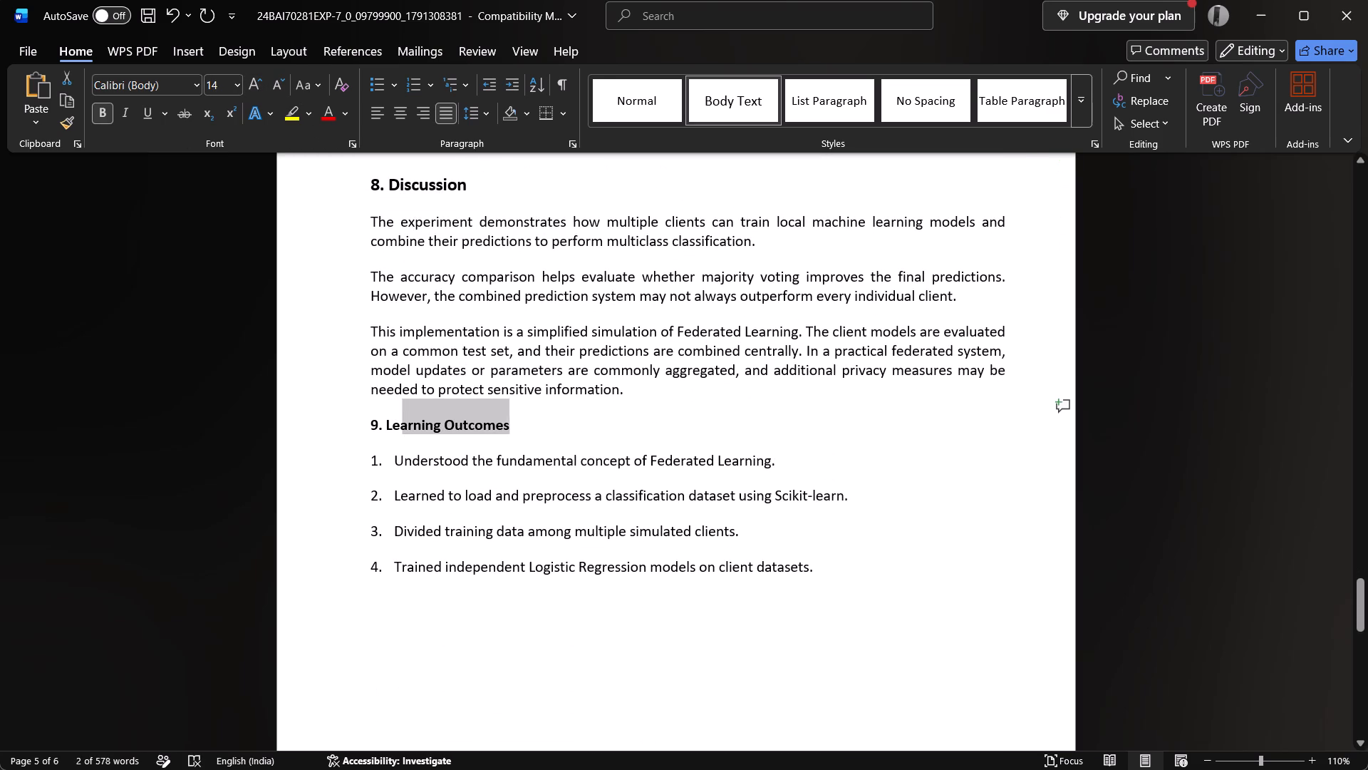
pyautogui.moveTo(390, 423); pyautogui.dragTo(350, 423)
pyautogui.click(263, 88)
pyautogui.click(598, 366)
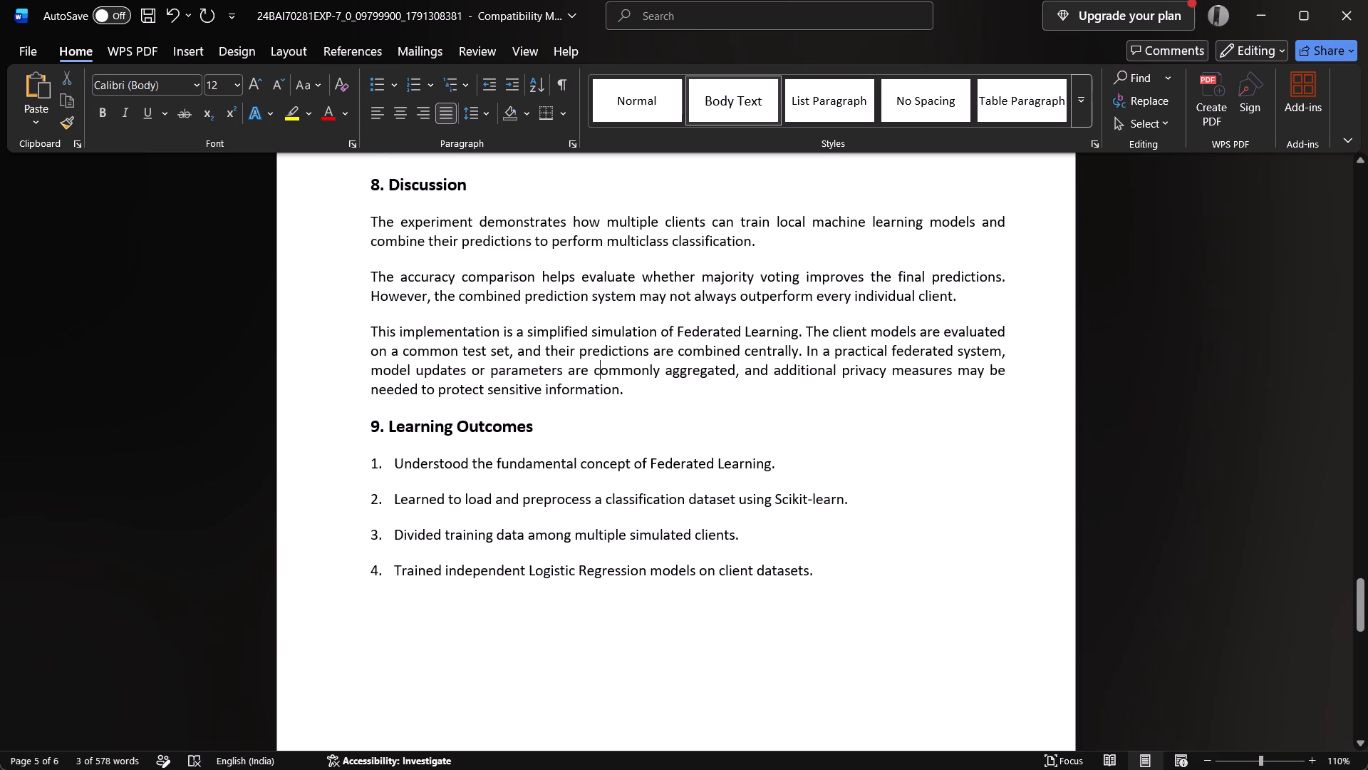
# Insert a blank line above each of the "9. Learning Outcomes" and "8. Discussion" headings.
pyautogui.scroll(1, 598, 410)
pyautogui.click(646, 452)
pyautogui.press('Return')
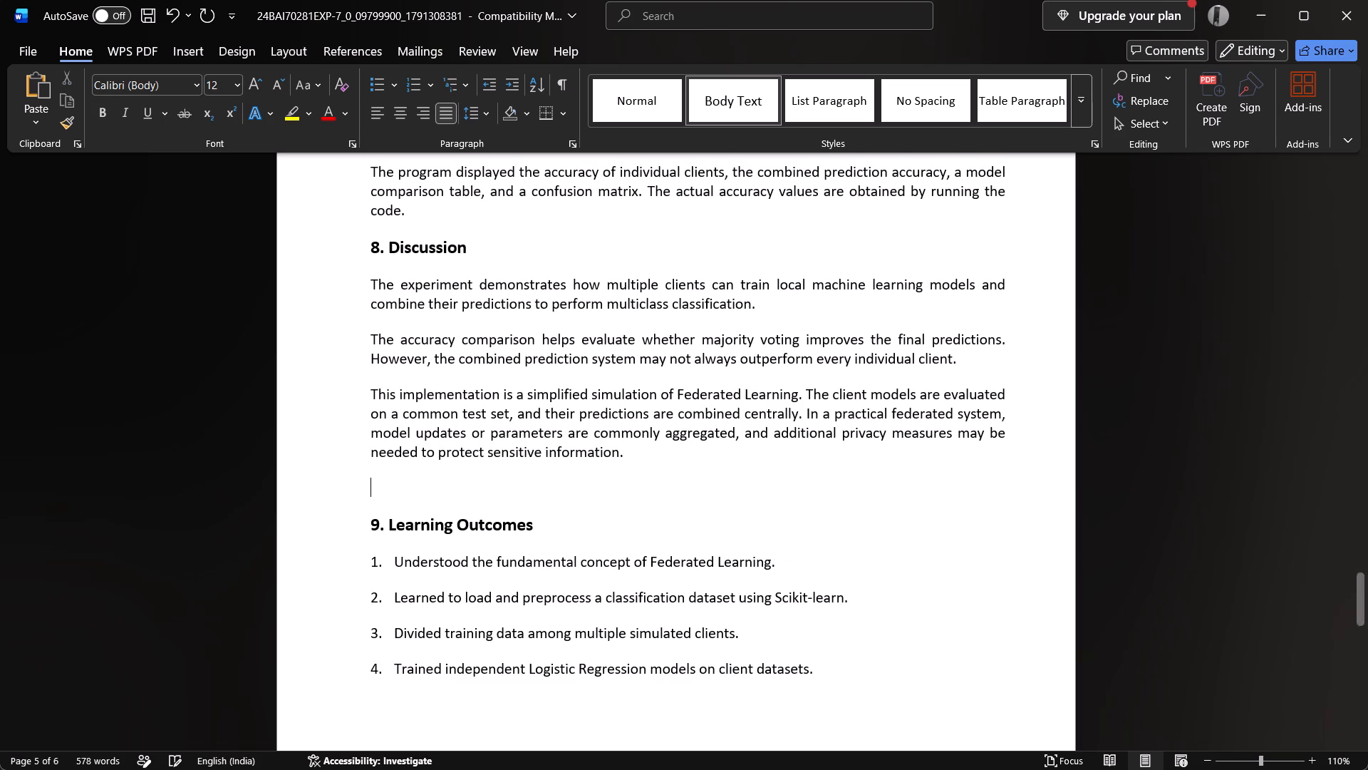
pyautogui.scroll(2, 636, 448)
pyautogui.click(425, 351)
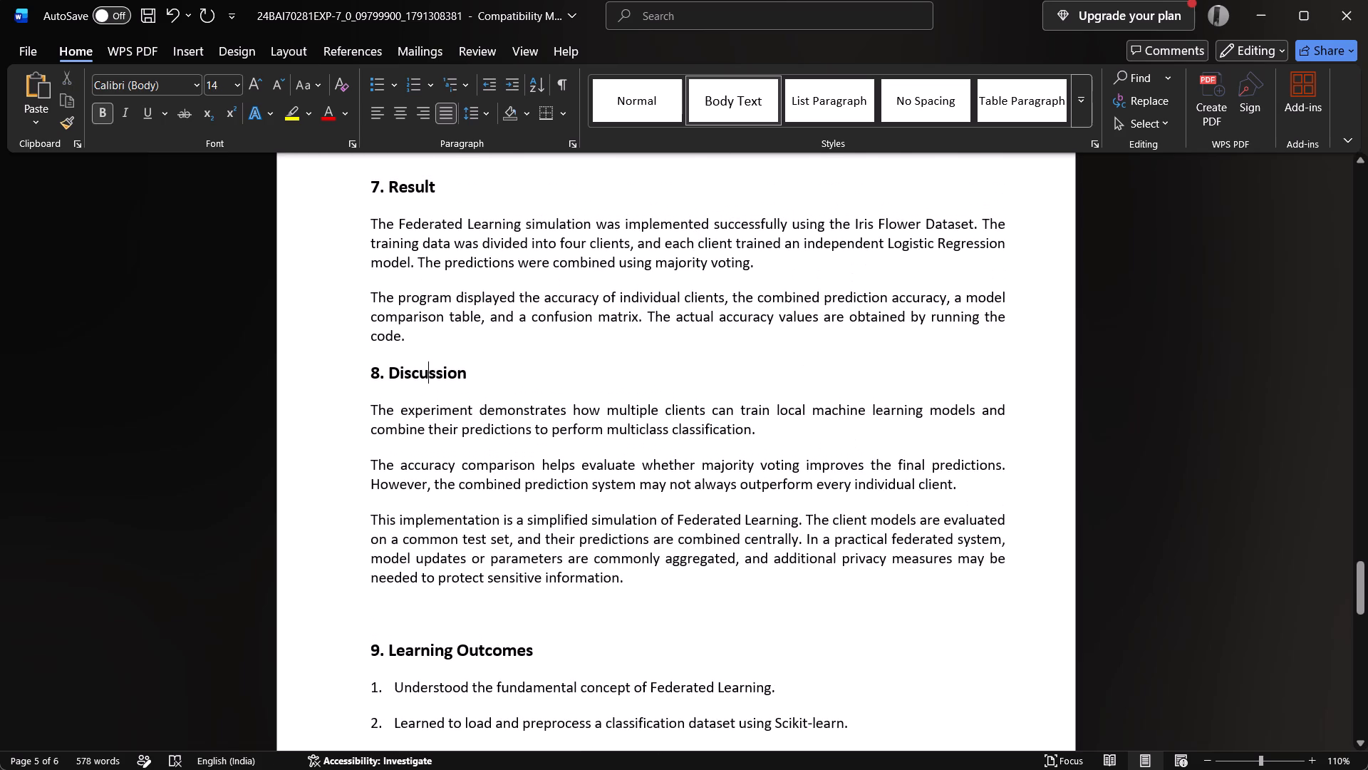
pyautogui.click(461, 345)
pyautogui.press('Return')
# Left-align all the text from the "7. Result" heading through the fourth learning outcome.
pyautogui.scroll(-4, 581, 553)
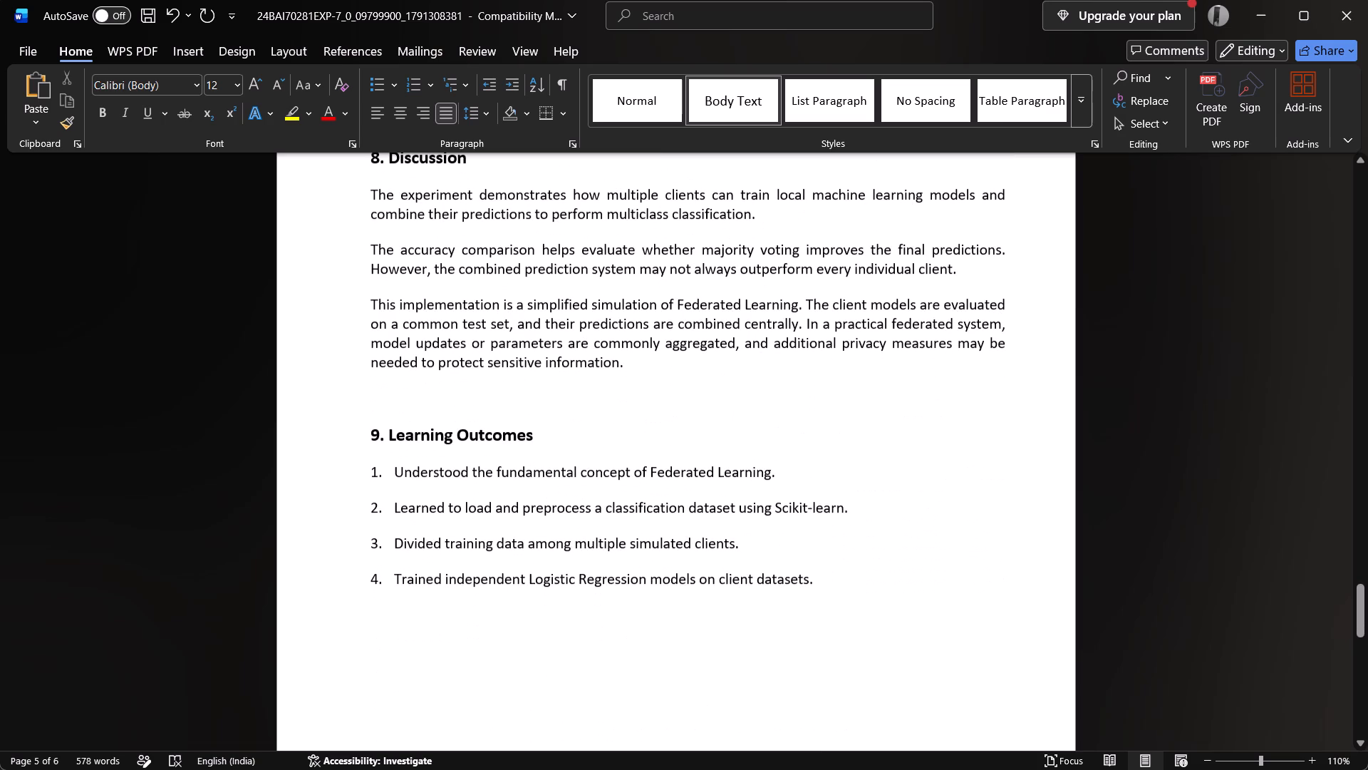
pyautogui.moveTo(859, 590); pyautogui.dragTo(343, 237)
pyautogui.scroll(3, 392, 409)
pyautogui.scroll(1, 308, 185)
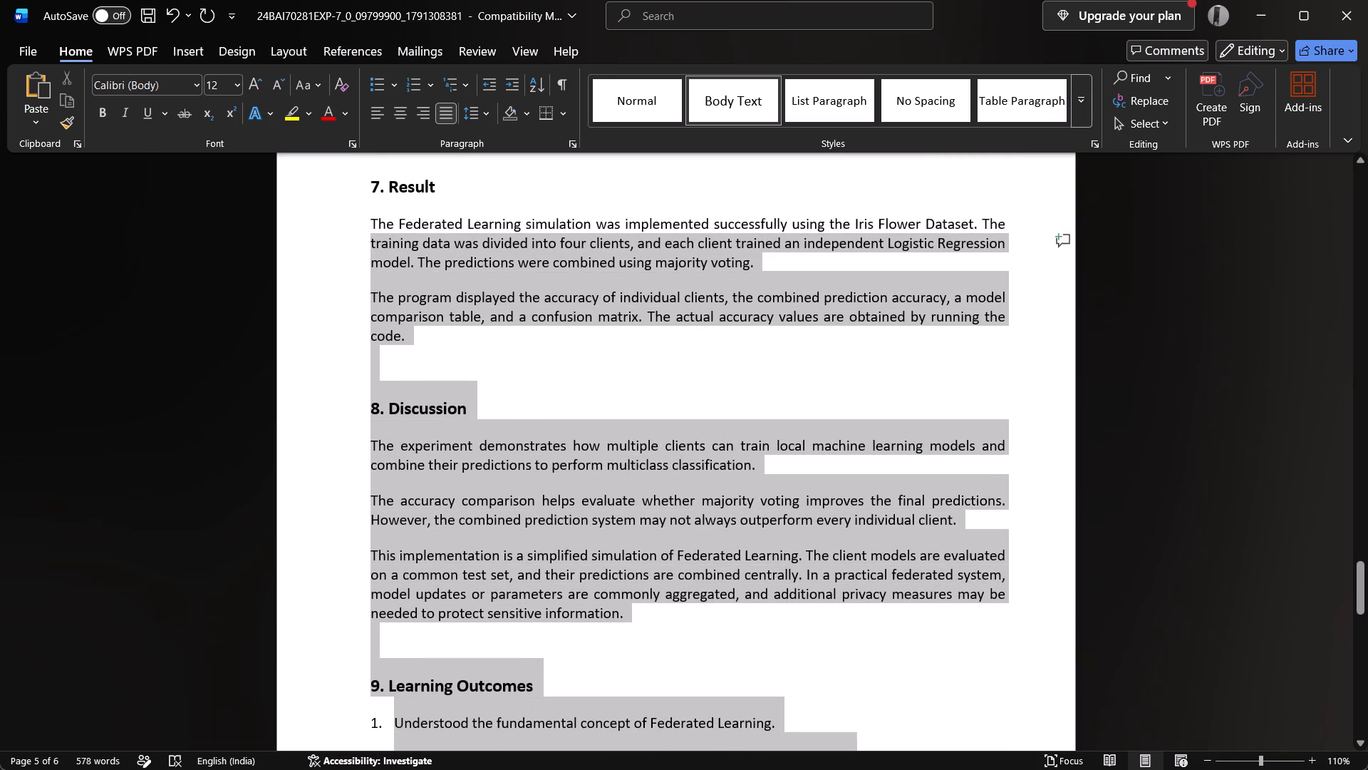
pyautogui.moveTo(343, 237); pyautogui.dragTo(340, 193)
pyautogui.hotkey('ctrl', 'j')
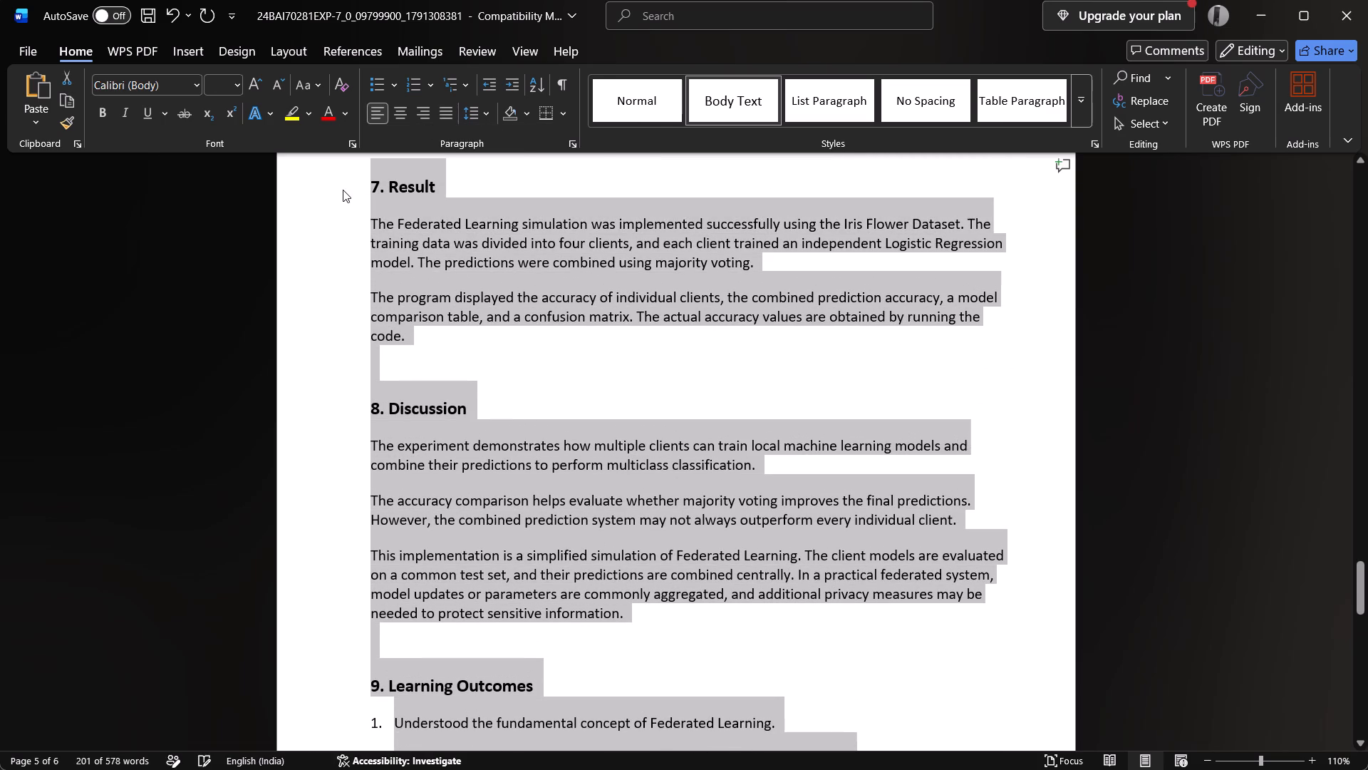
pyautogui.moveTo(872, 463); pyautogui.dragTo(875, 452)
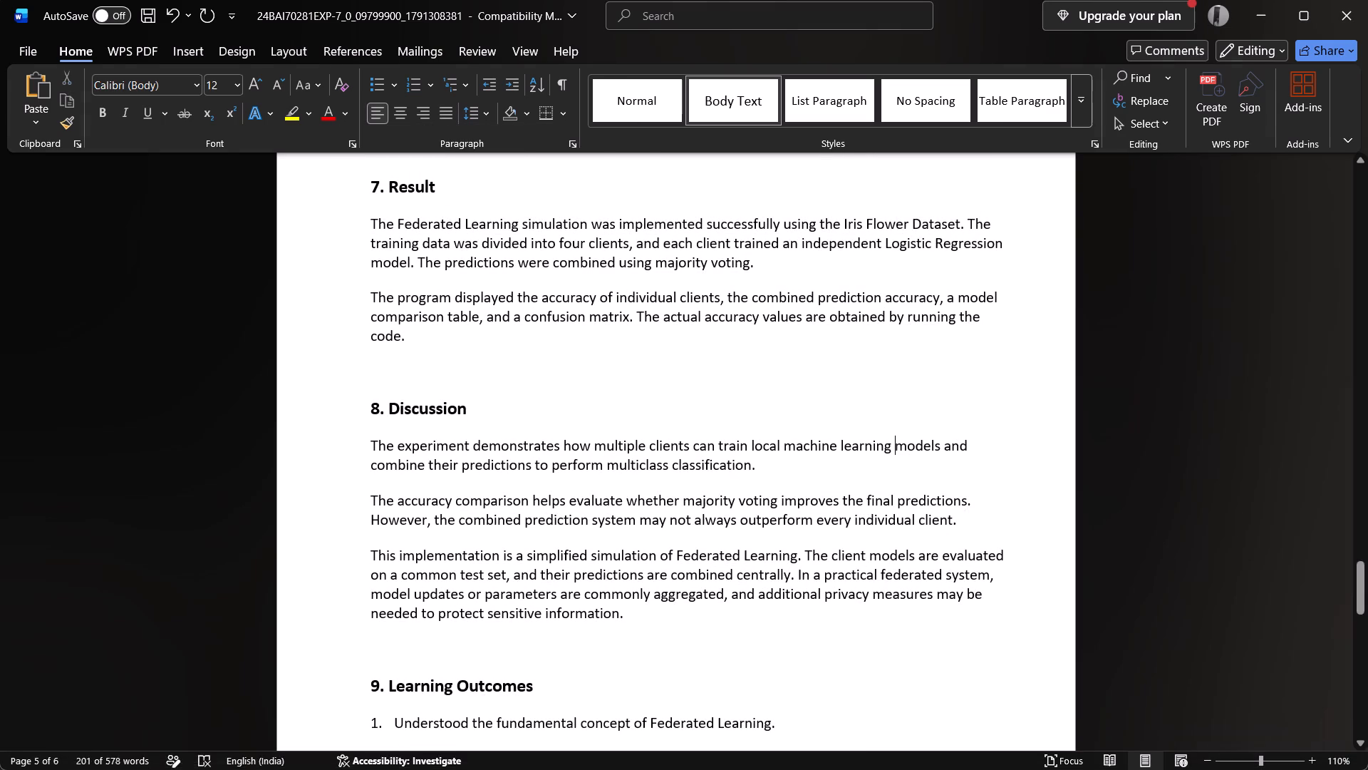
# Review the layout of the Result, Discussion and Learning Outcomes sections.
pyautogui.scroll(-2, 877, 448)
pyautogui.scroll(5, 878, 448)
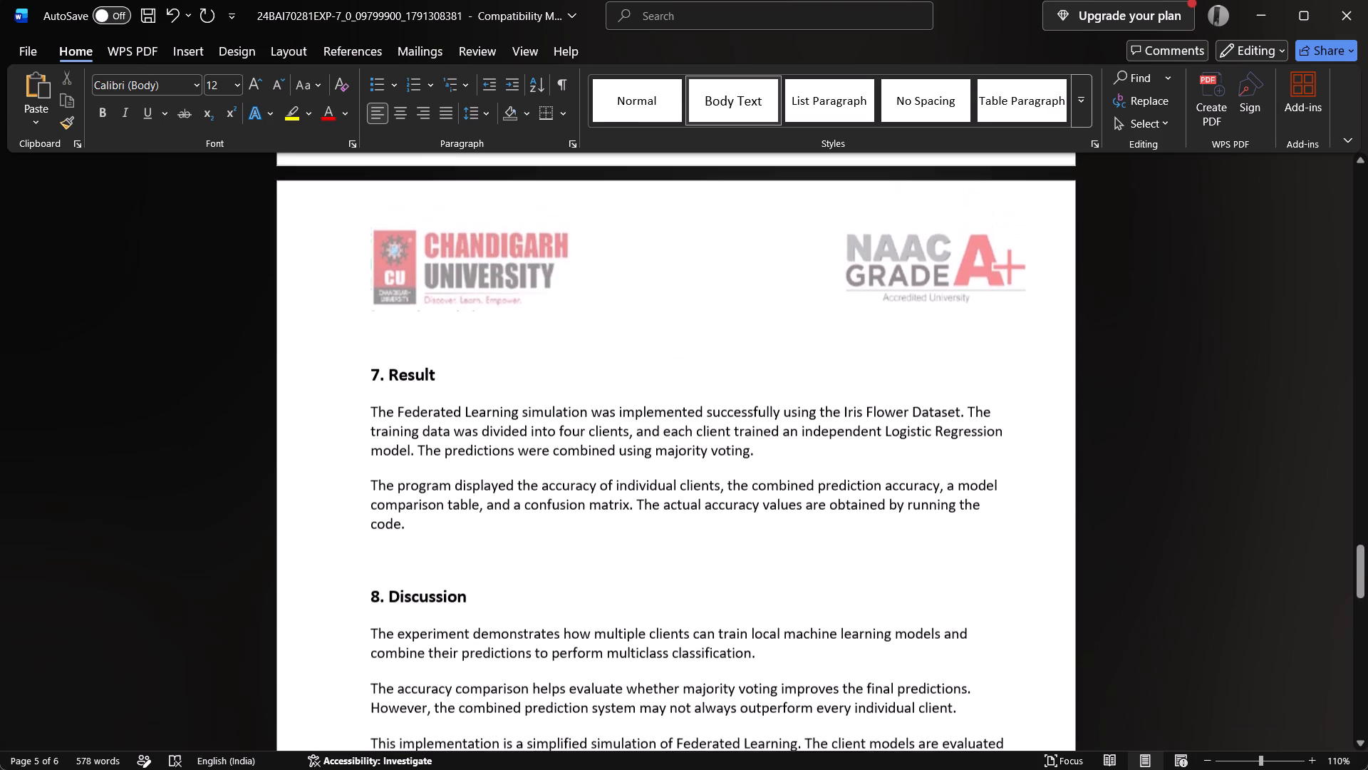
pyautogui.scroll(-13, 878, 448)
pyautogui.scroll(5, 878, 448)
pyautogui.scroll(-3, 878, 448)
pyautogui.scroll(3, 878, 448)
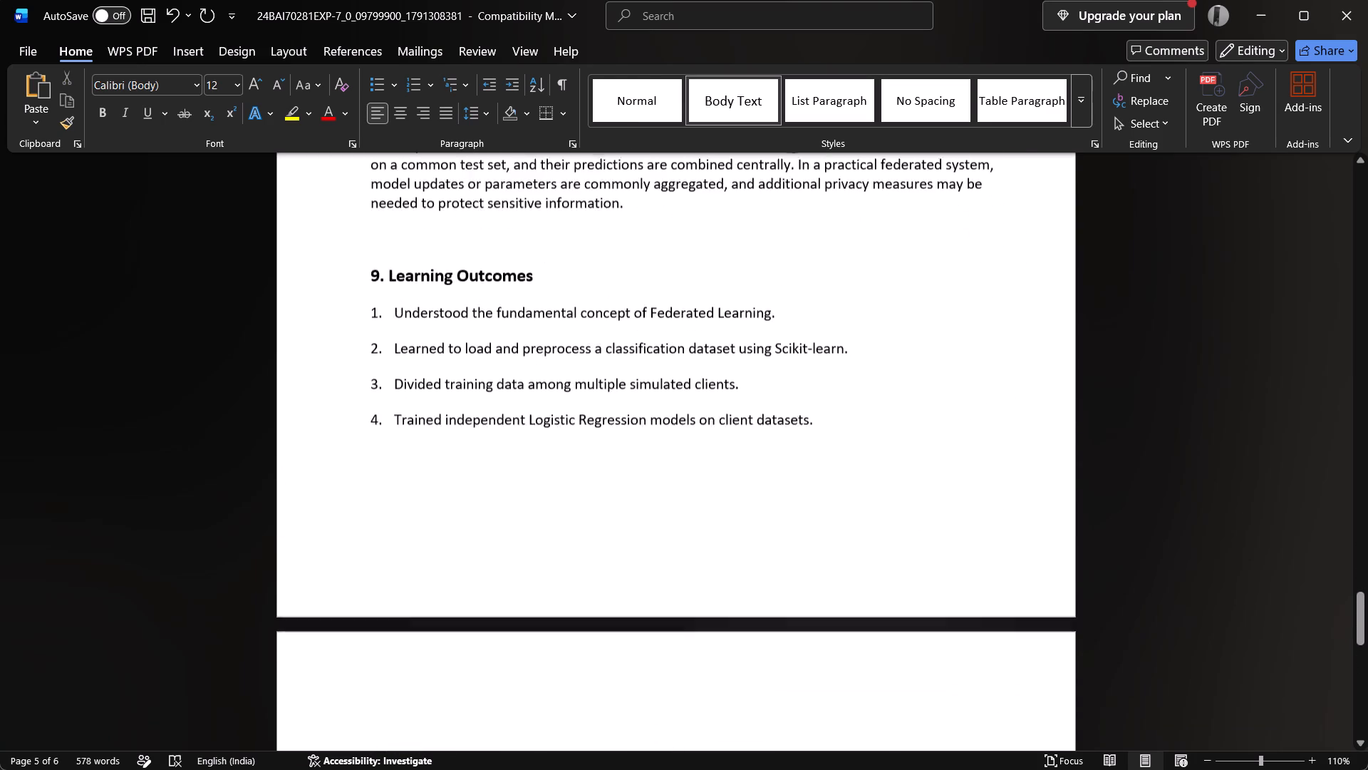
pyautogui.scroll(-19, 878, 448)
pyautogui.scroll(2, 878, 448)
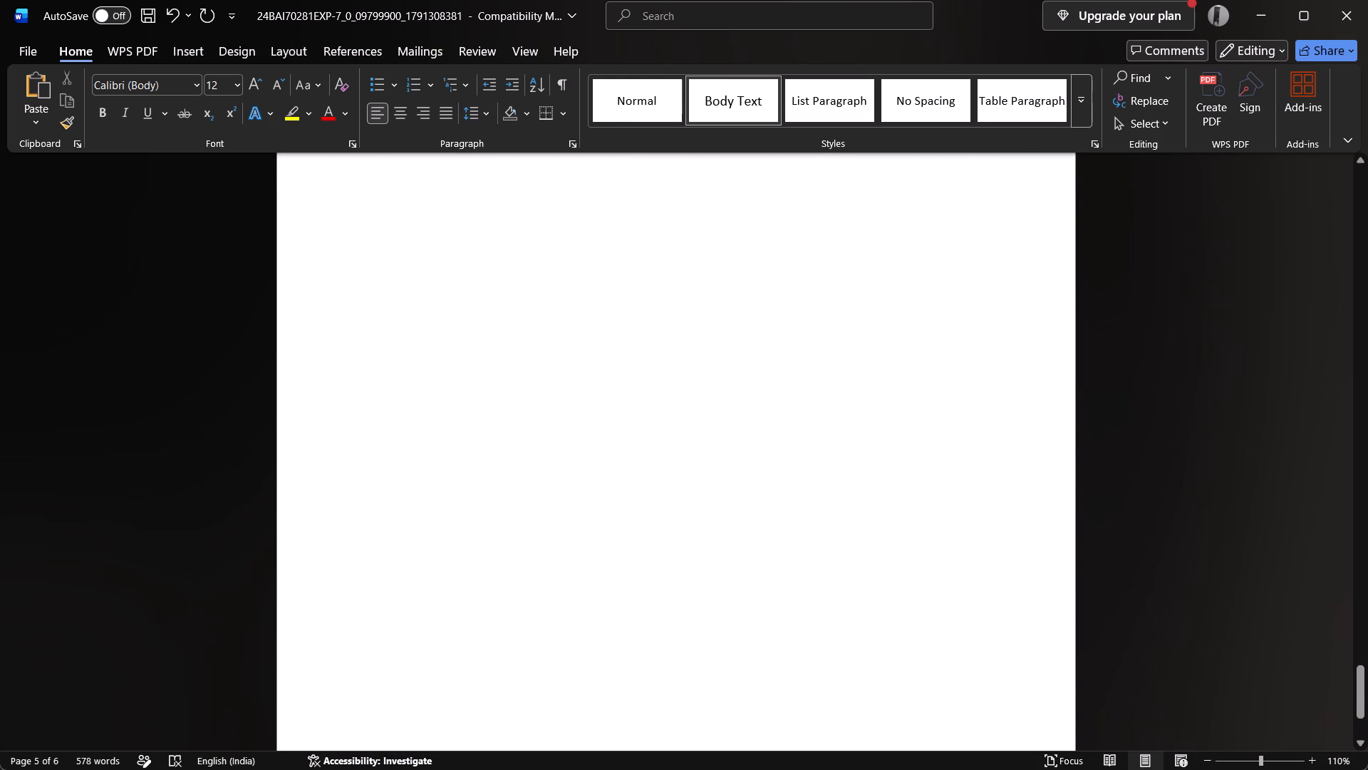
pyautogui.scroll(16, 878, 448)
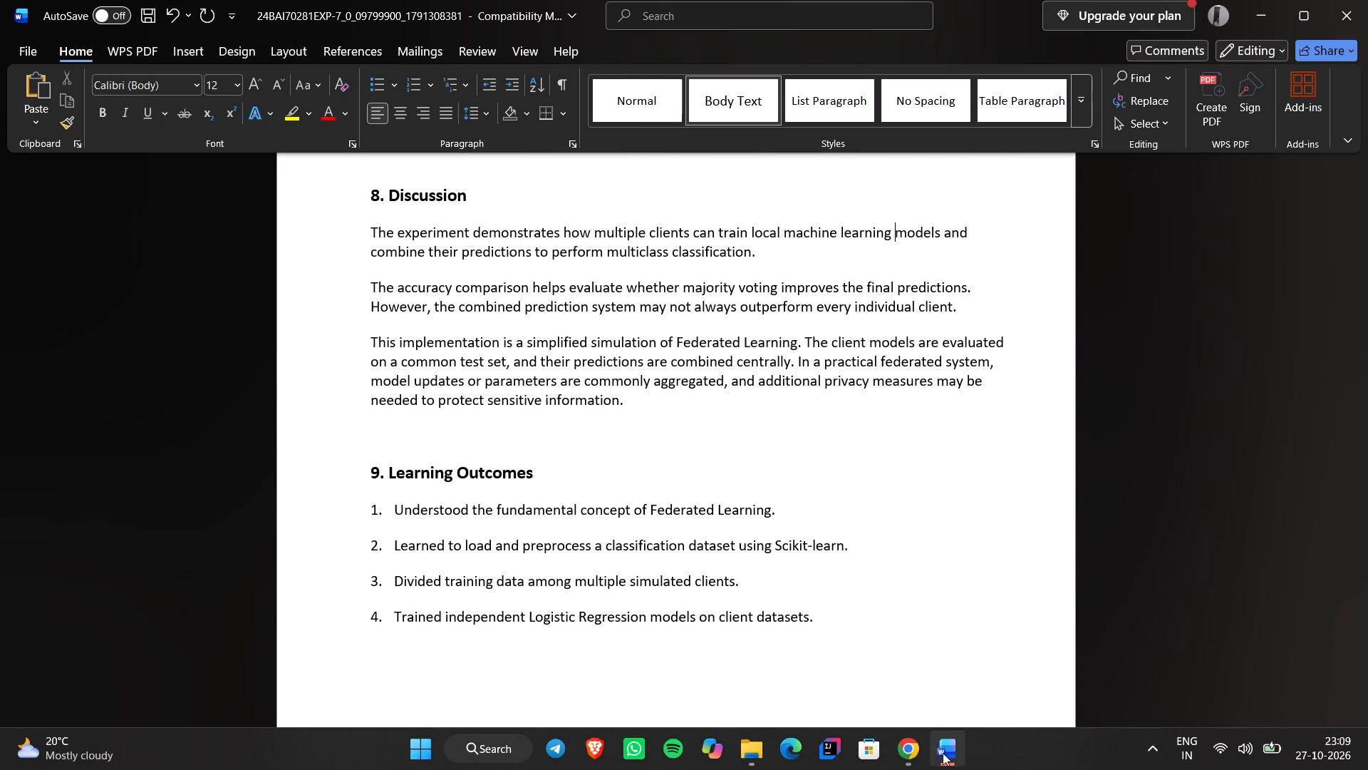
# Switch to Chrome, pause the stand-up comedy video on YouTube, and return to the Word document.
pyautogui.click(916, 748)
pyautogui.click(410, 0)
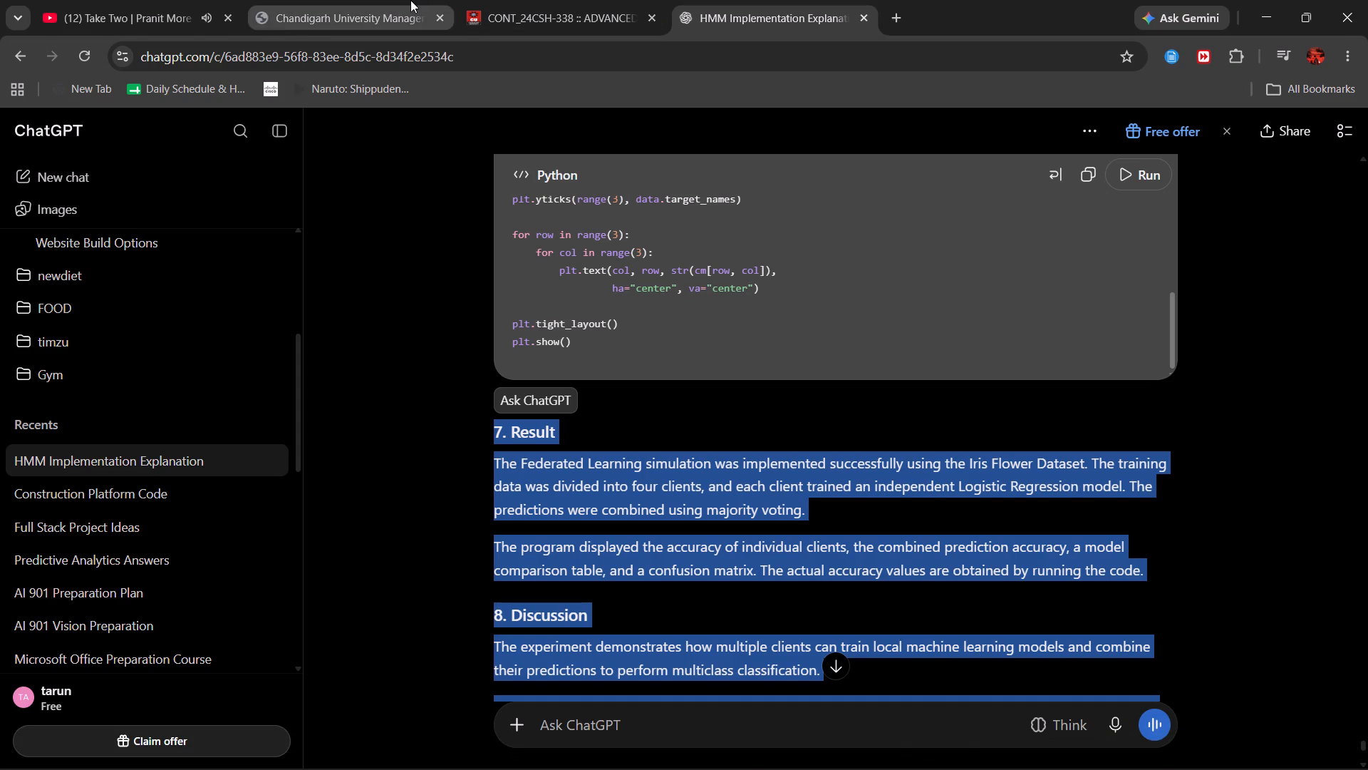
pyautogui.click(244, 0)
pyautogui.click(442, 457)
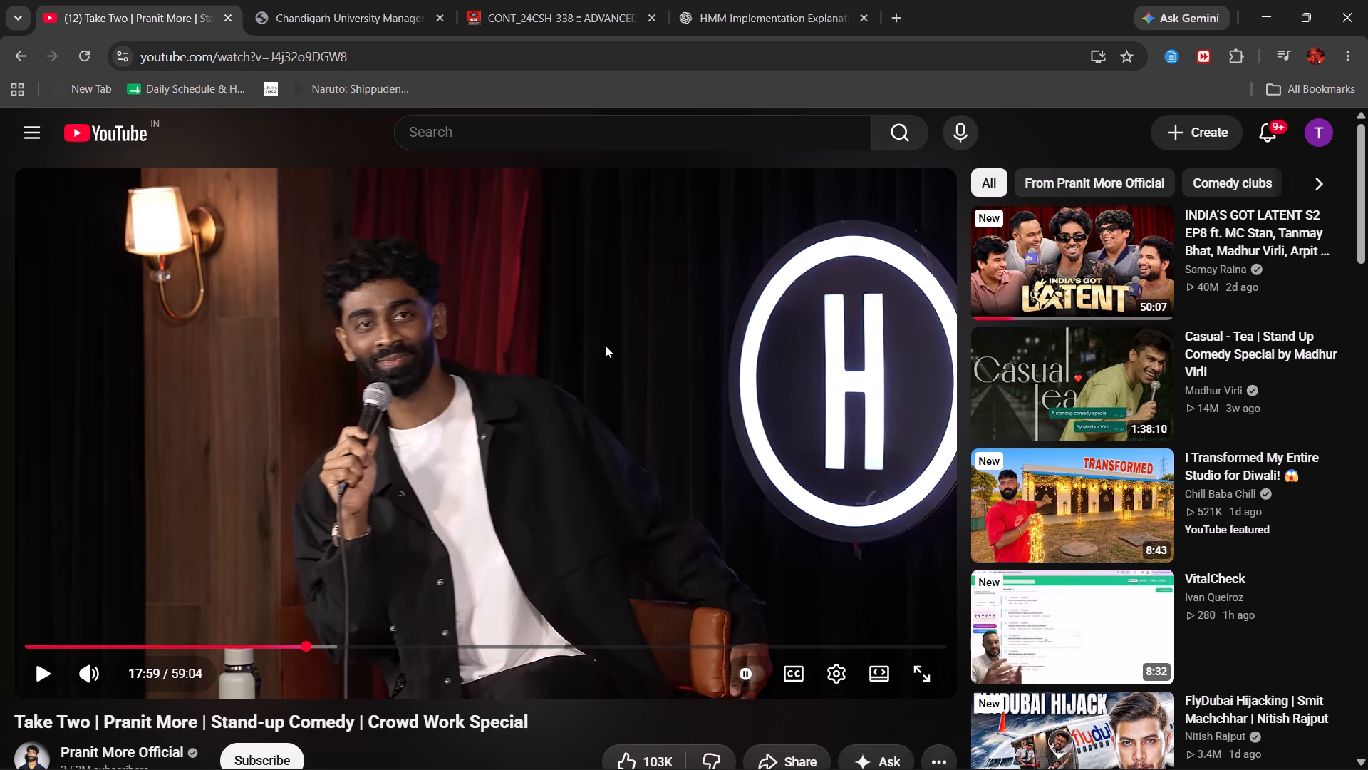
pyautogui.click(933, 769)
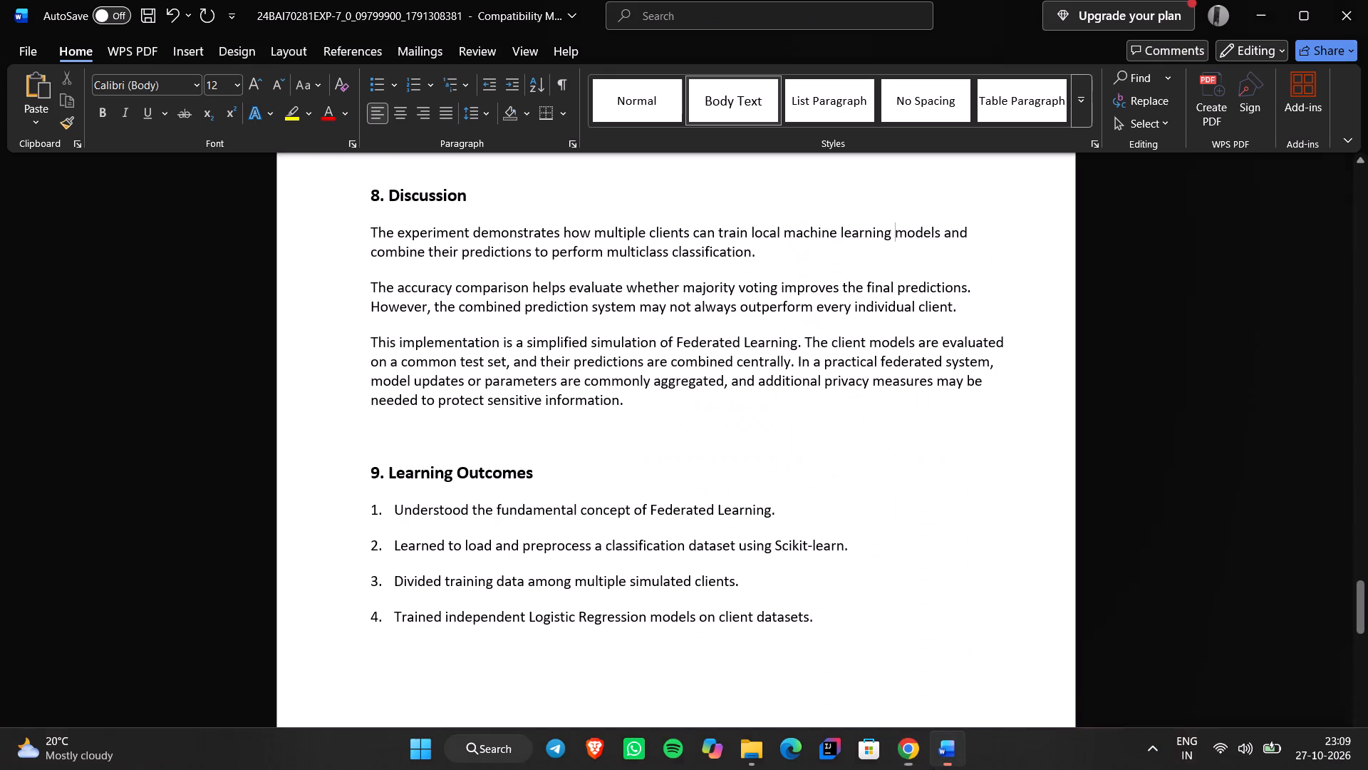
# Review the document from the Result section back to the dataset table and the Algorithm section.
pyautogui.scroll(-2, 679, 506)
pyautogui.scroll(10, 679, 506)
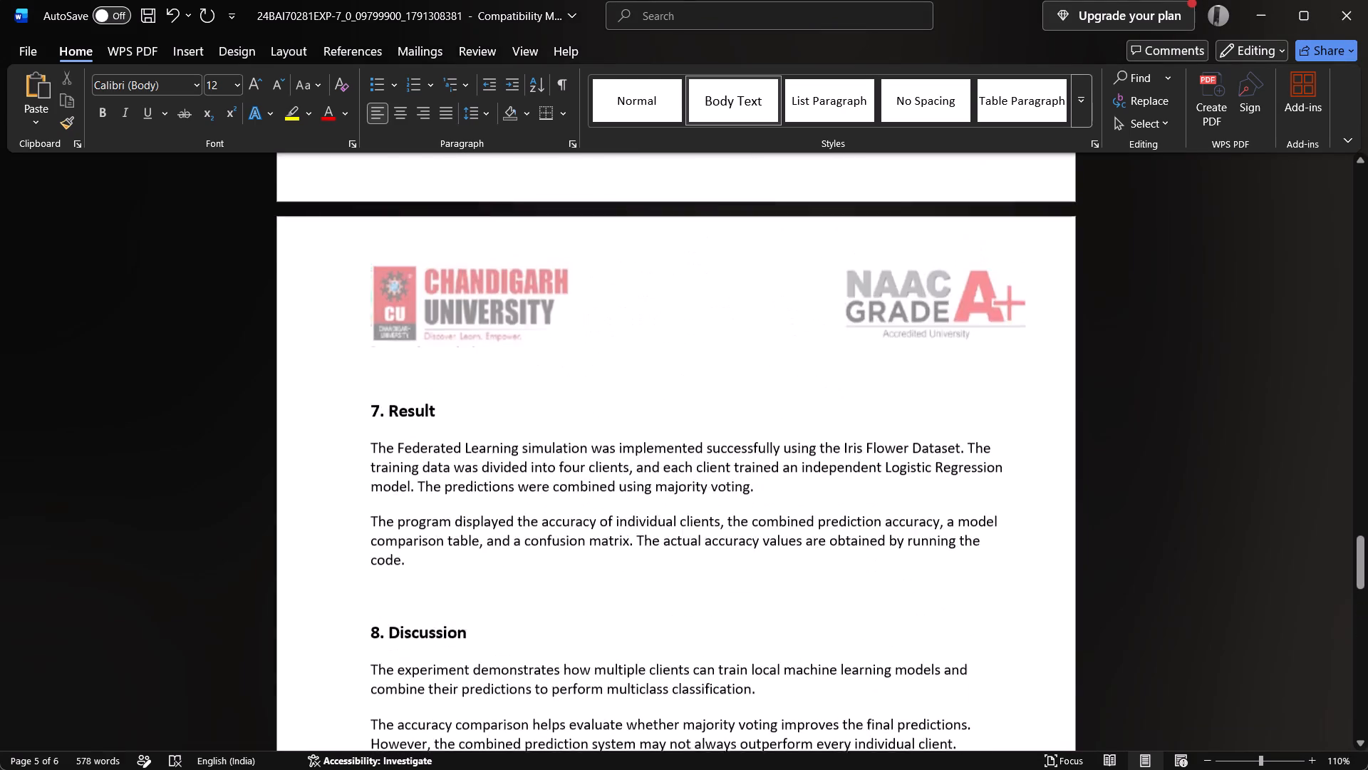
pyautogui.scroll(20, 679, 506)
pyautogui.scroll(6, 679, 506)
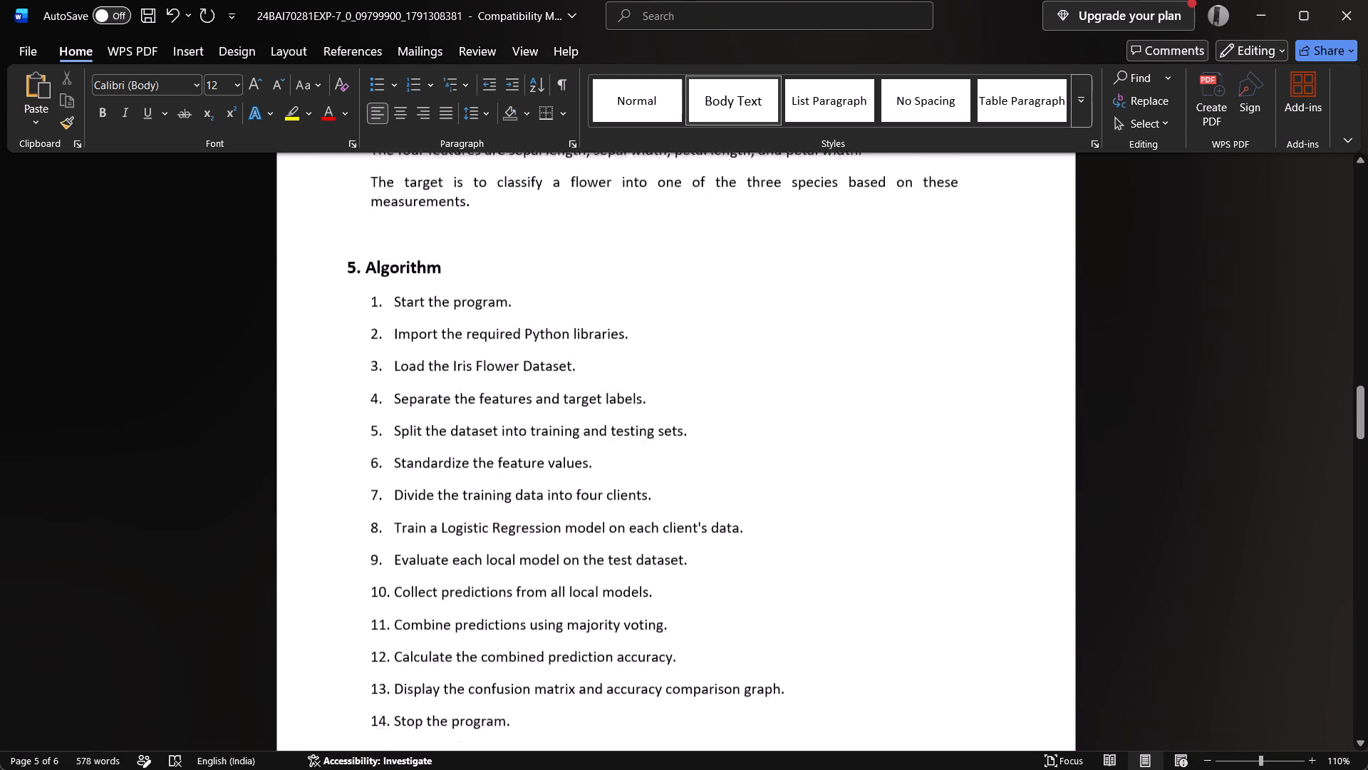
pyautogui.scroll(10, 690, 513)
pyautogui.scroll(-8, 690, 513)
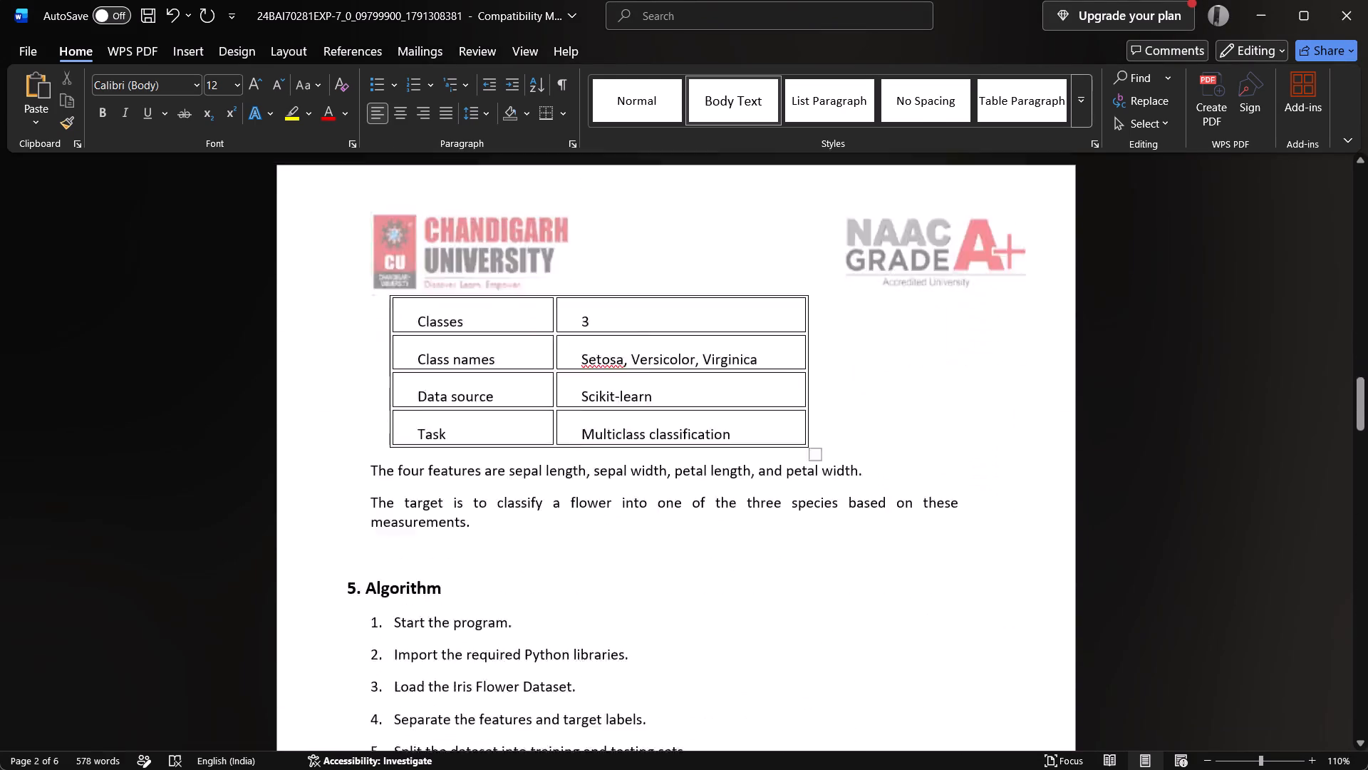
pyautogui.scroll(-6, 689, 514)
# Open the print preview and examine every page from the cover to the last page.
pyautogui.hotkey('ctrl', 'p')
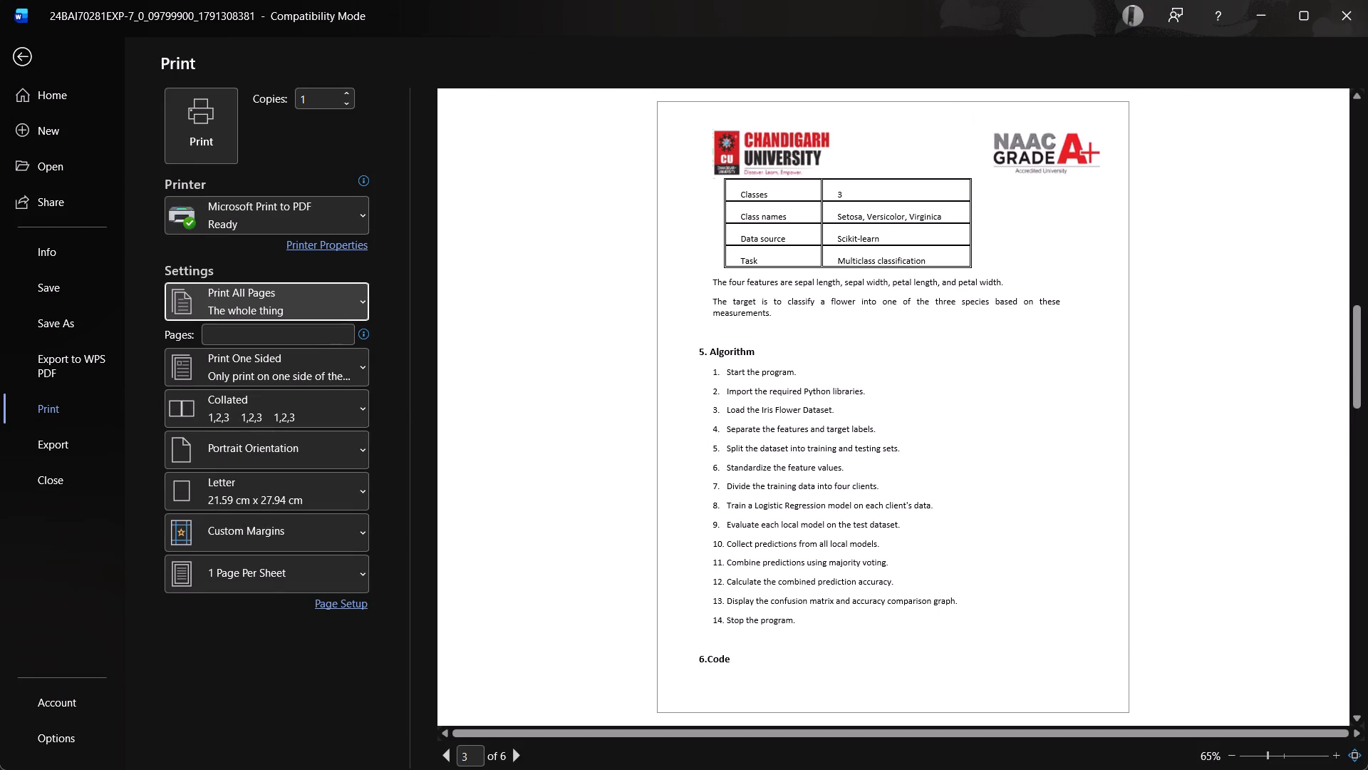
pyautogui.doubleClick(440, 755)
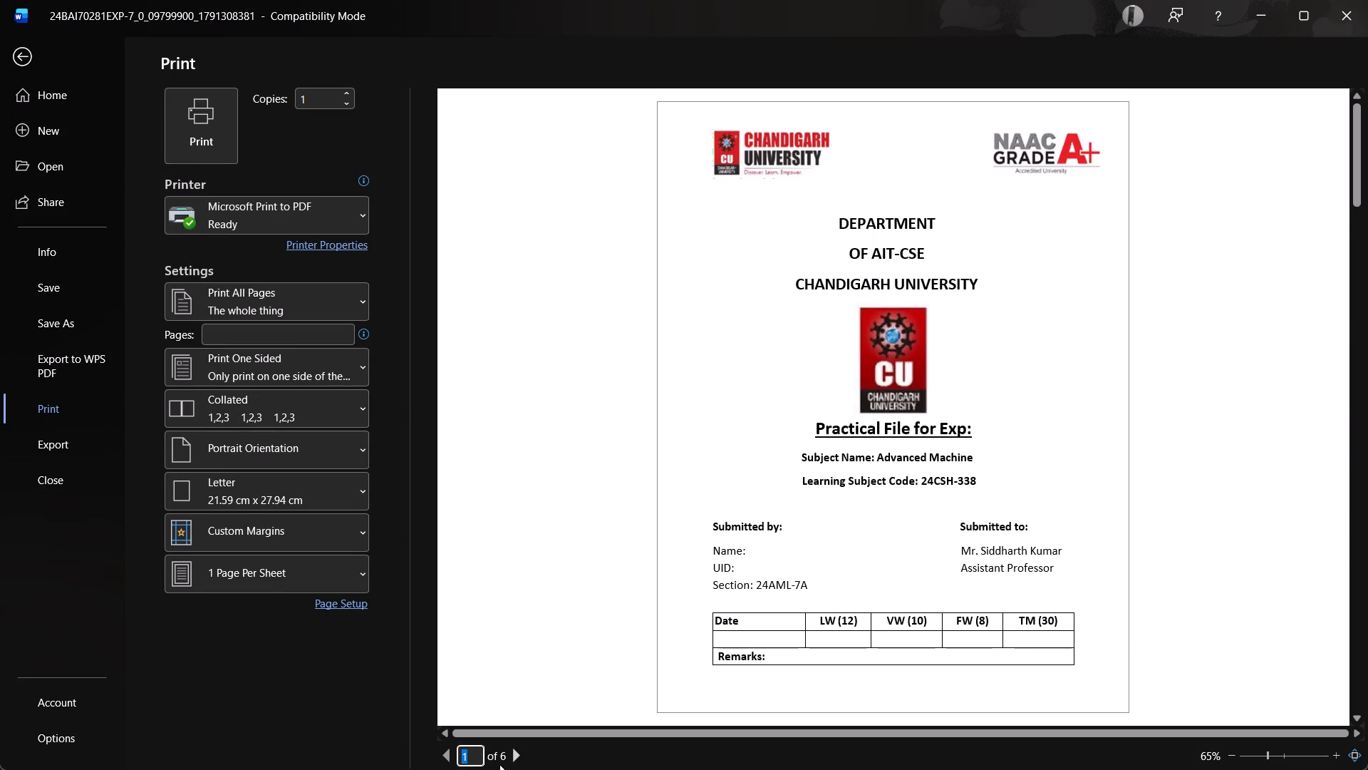
pyautogui.click(514, 756)
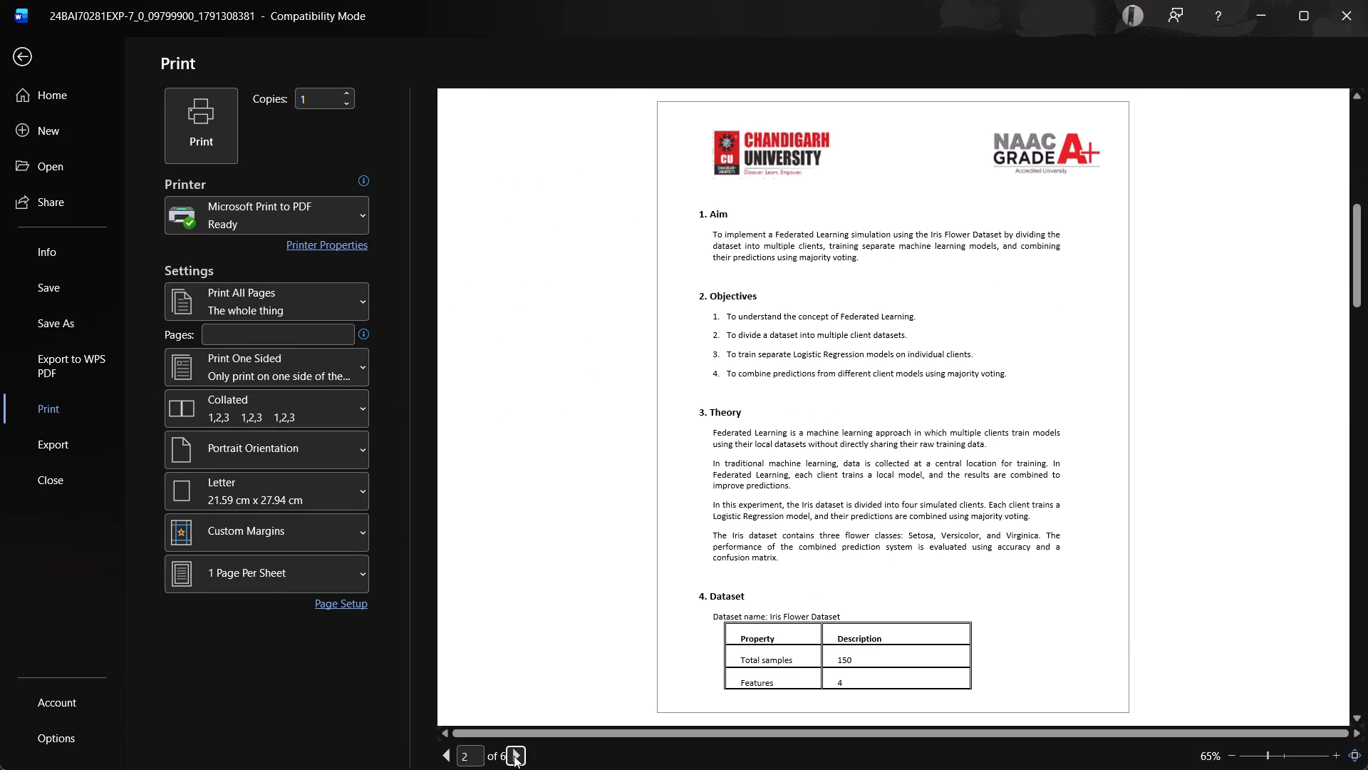
pyautogui.click(514, 756)
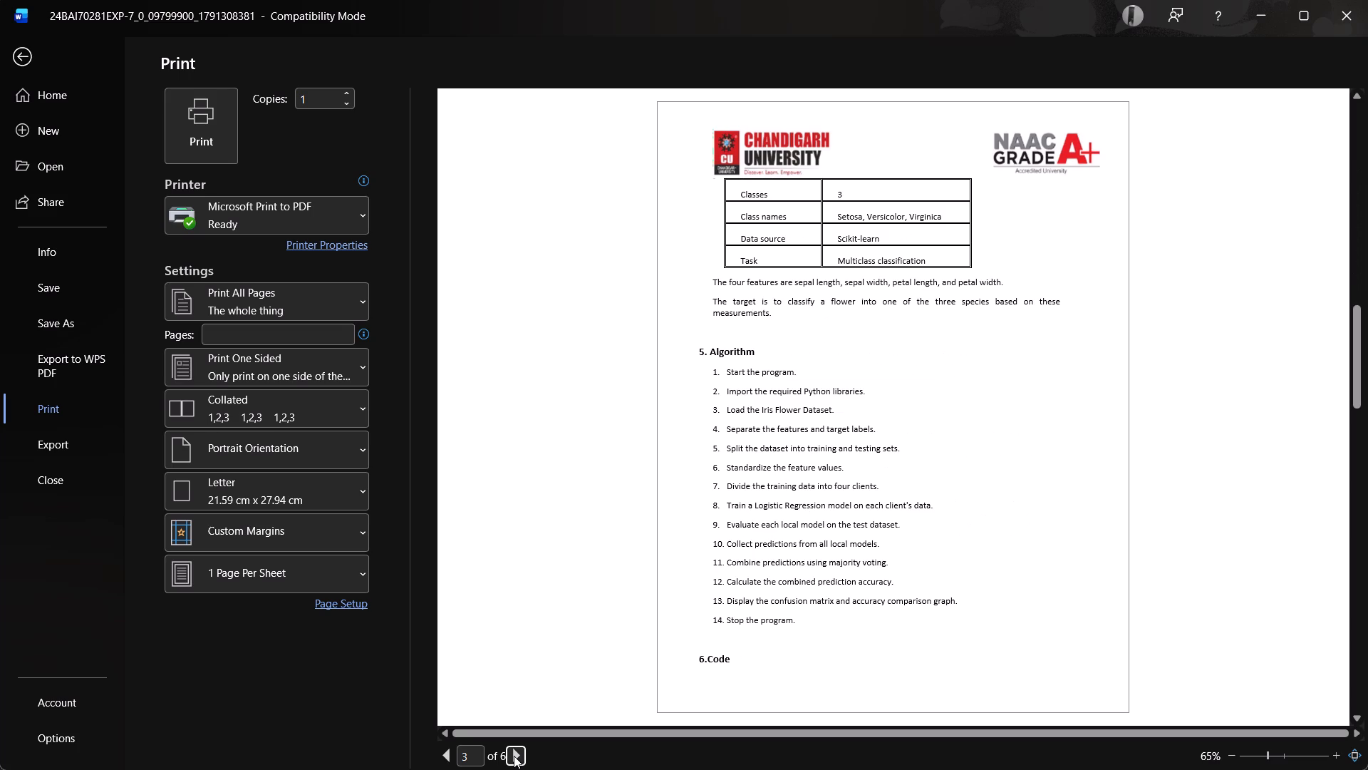
pyautogui.click(514, 756)
pyautogui.click(514, 756)
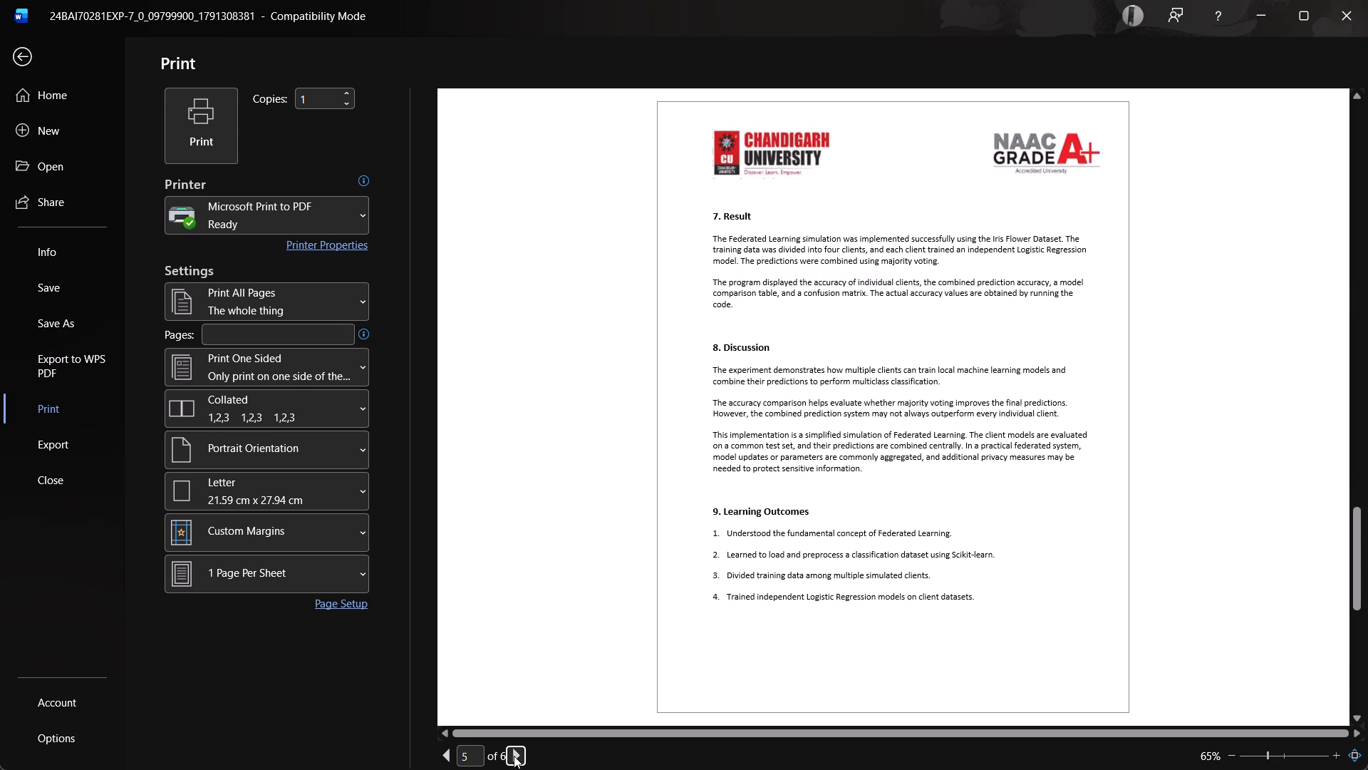
pyautogui.click(514, 756)
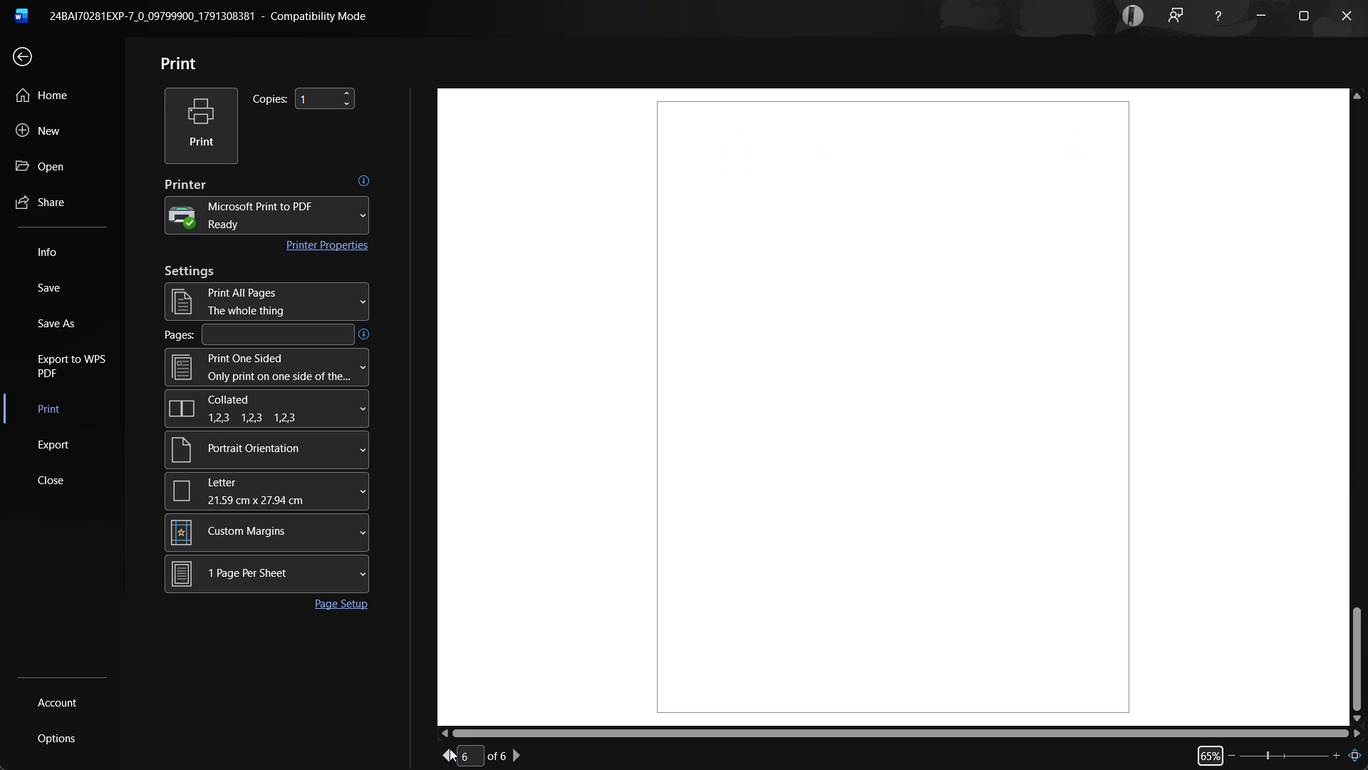
pyautogui.tripleClick(450, 749)
pyautogui.doubleClick(450, 749)
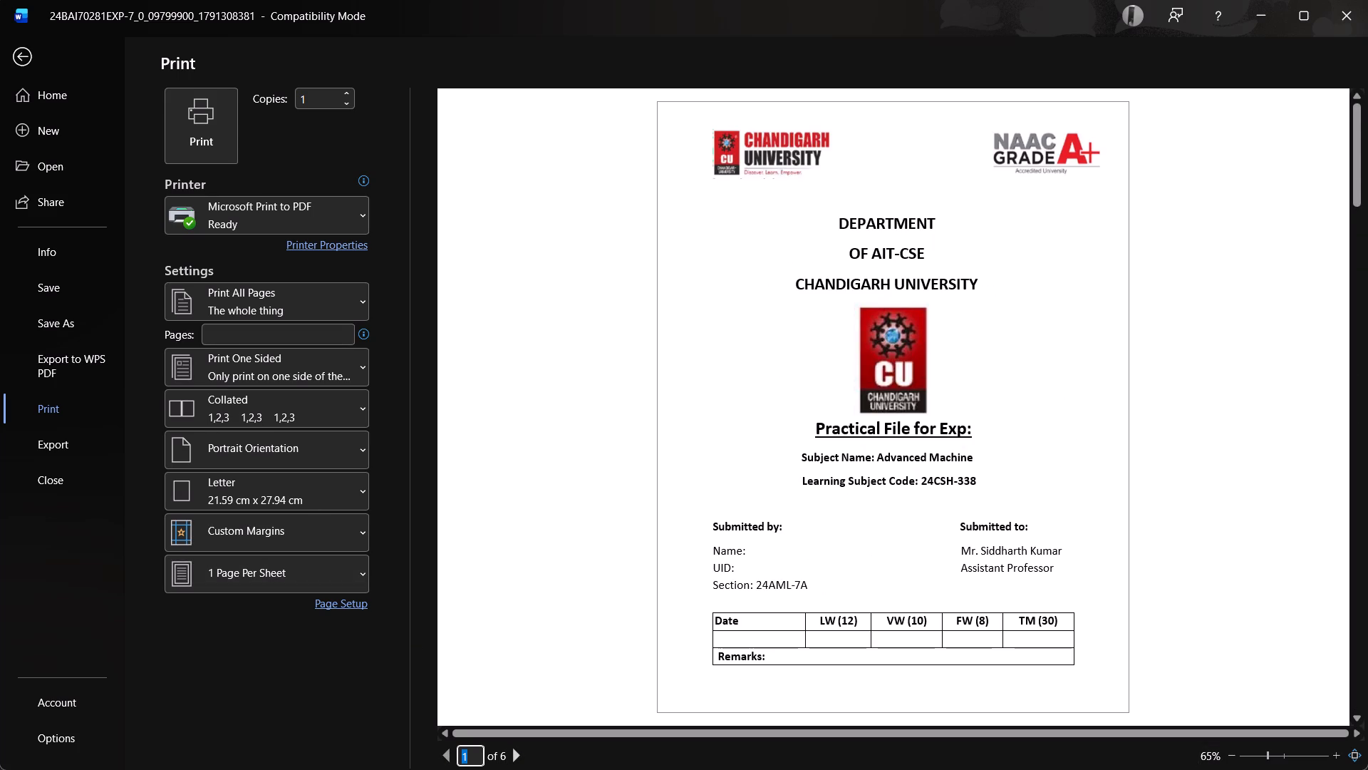
# Limit the print range to pages 1,2,3,5 of the document.
pyautogui.click(224, 337)
pyautogui.write('1,2')
pyautogui.doubleClick(521, 754)
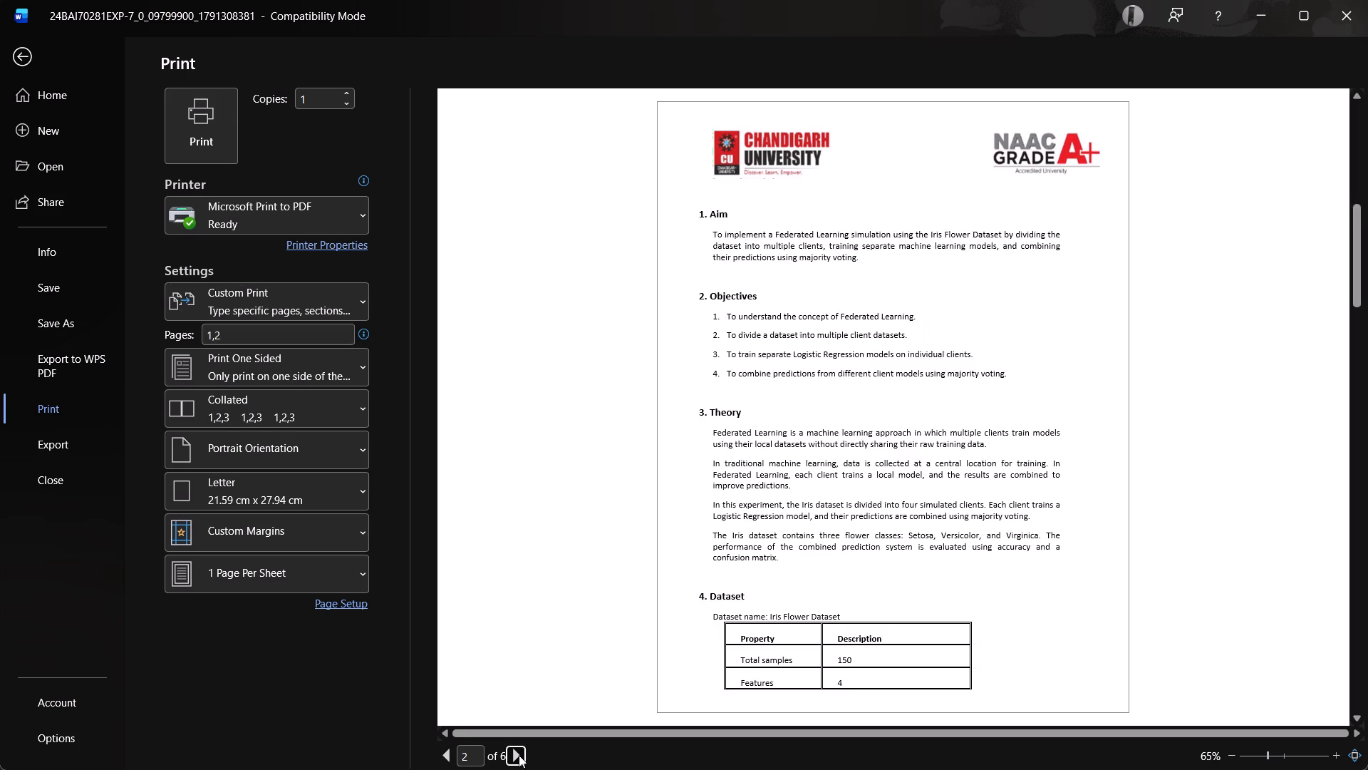
pyautogui.click(231, 340)
pyautogui.write(',3')
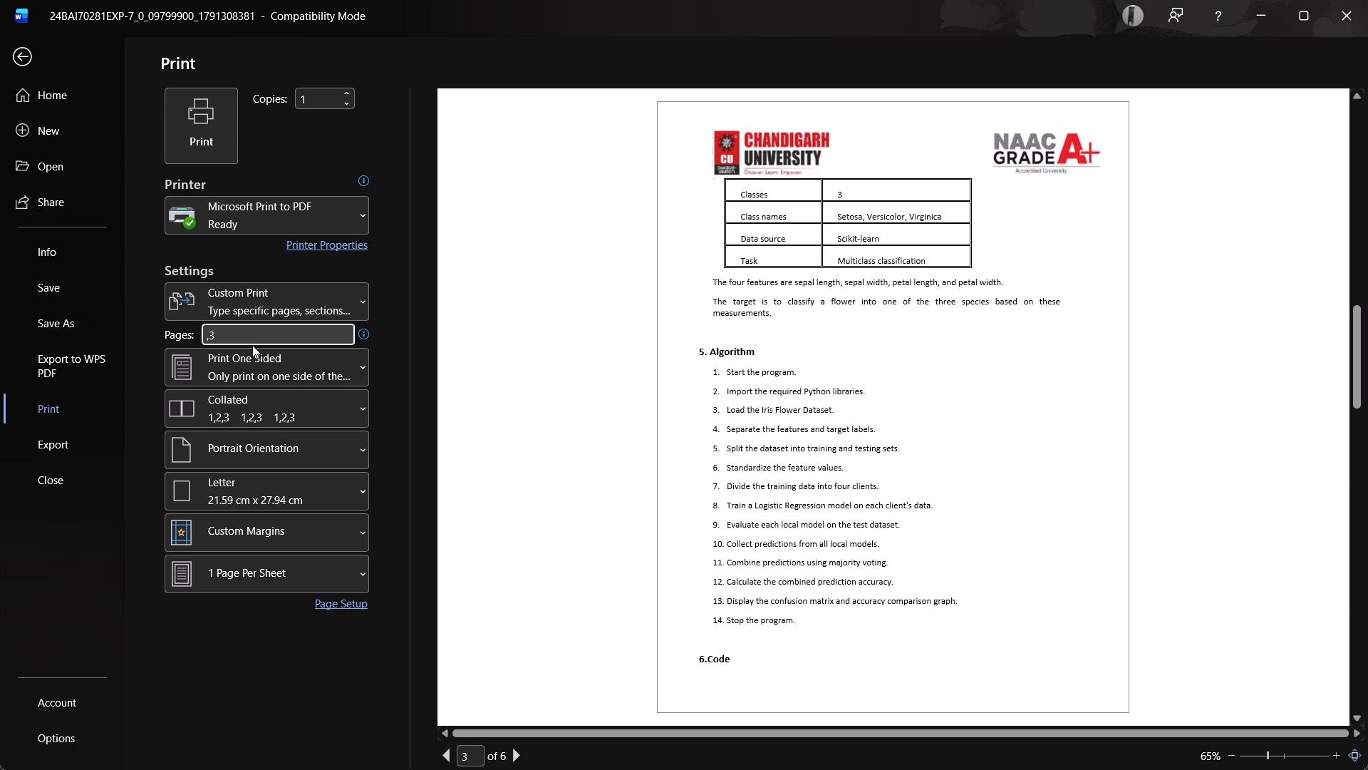
pyautogui.press('BackSpace')
pyautogui.press('BackSpace')
pyautogui.press('BackSpace')
pyautogui.press('BackSpace')
pyautogui.press('BackSpace')
pyautogui.press('BackSpace')
pyautogui.press('BackSpace')
pyautogui.press('BackSpace')
pyautogui.write('1,2,3,5')
# Print the chosen pages with Microsoft Print to PDF and save the output as ML in Downloads.
pyautogui.click(198, 131)
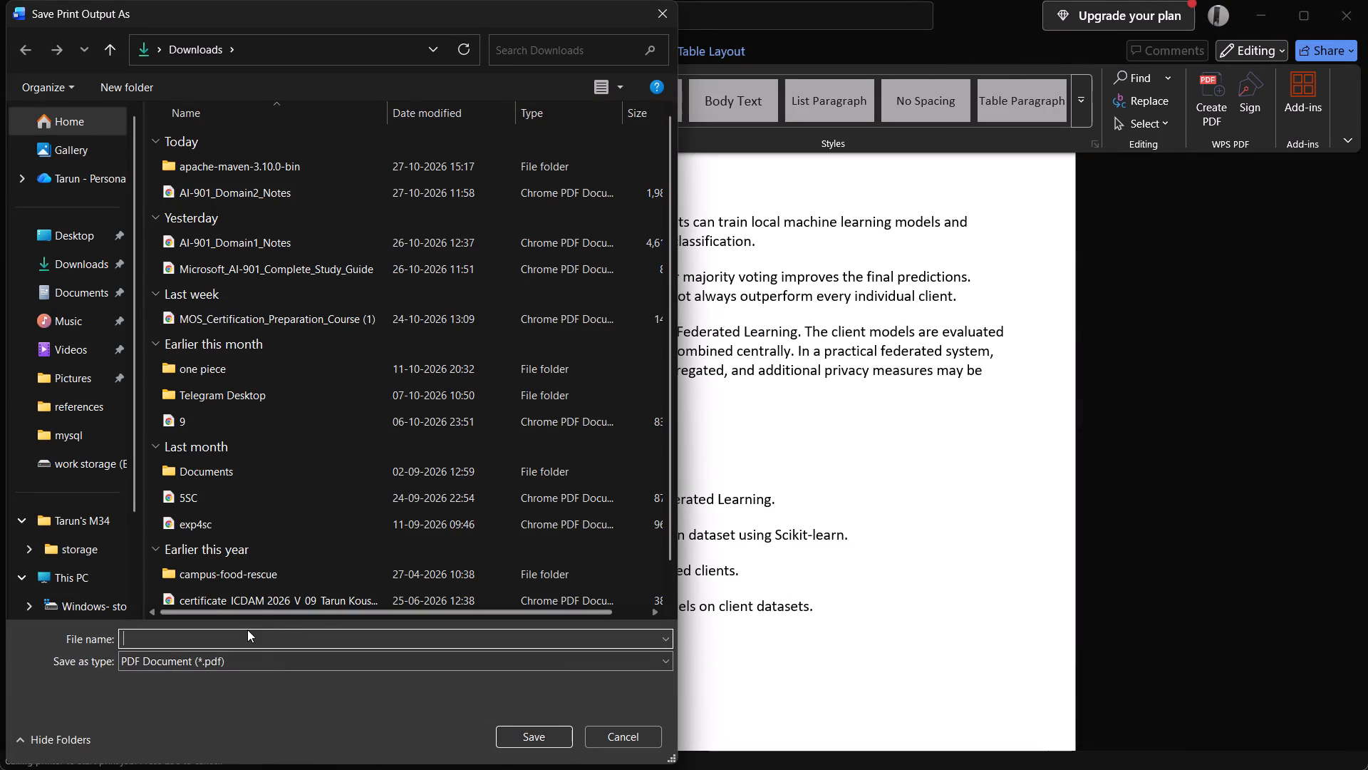
pyautogui.click(244, 637)
pyautogui.press('m')
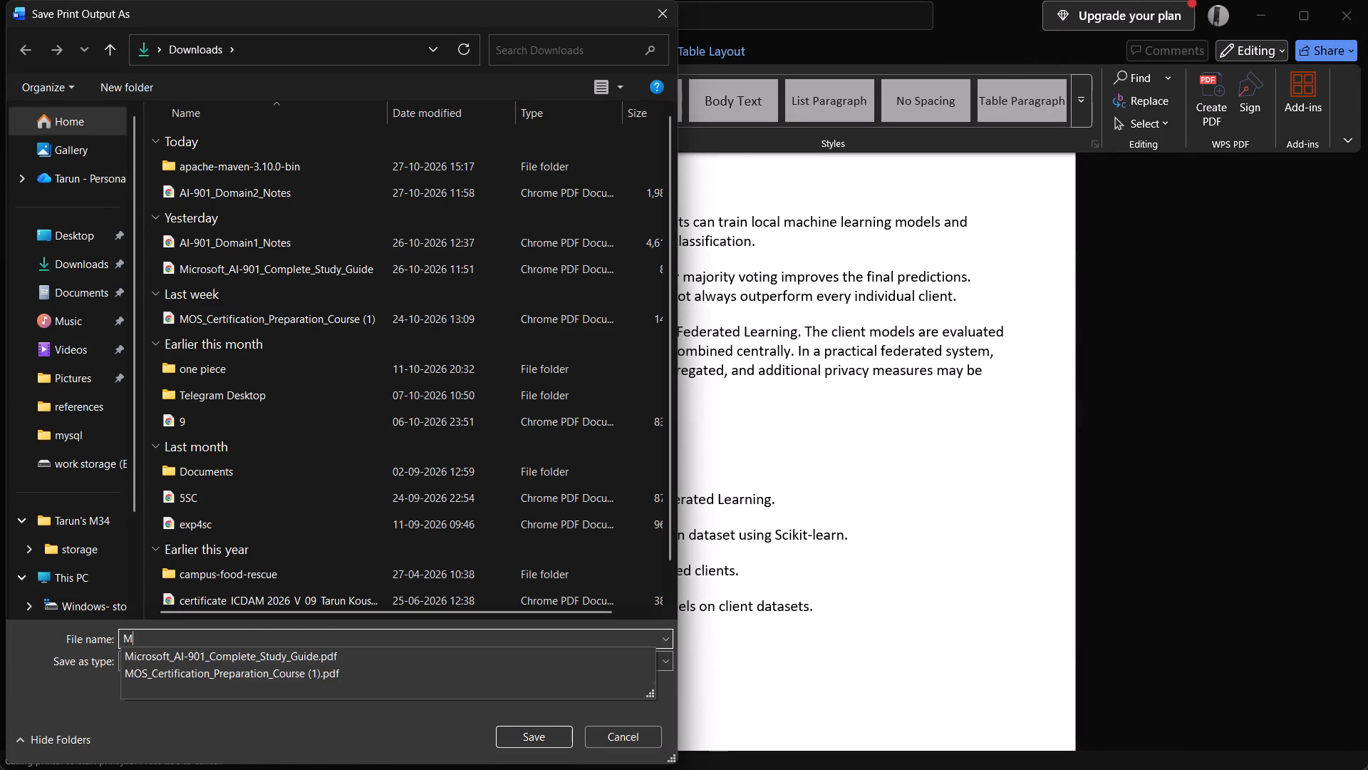
pyautogui.press('l')
pyautogui.click(522, 742)
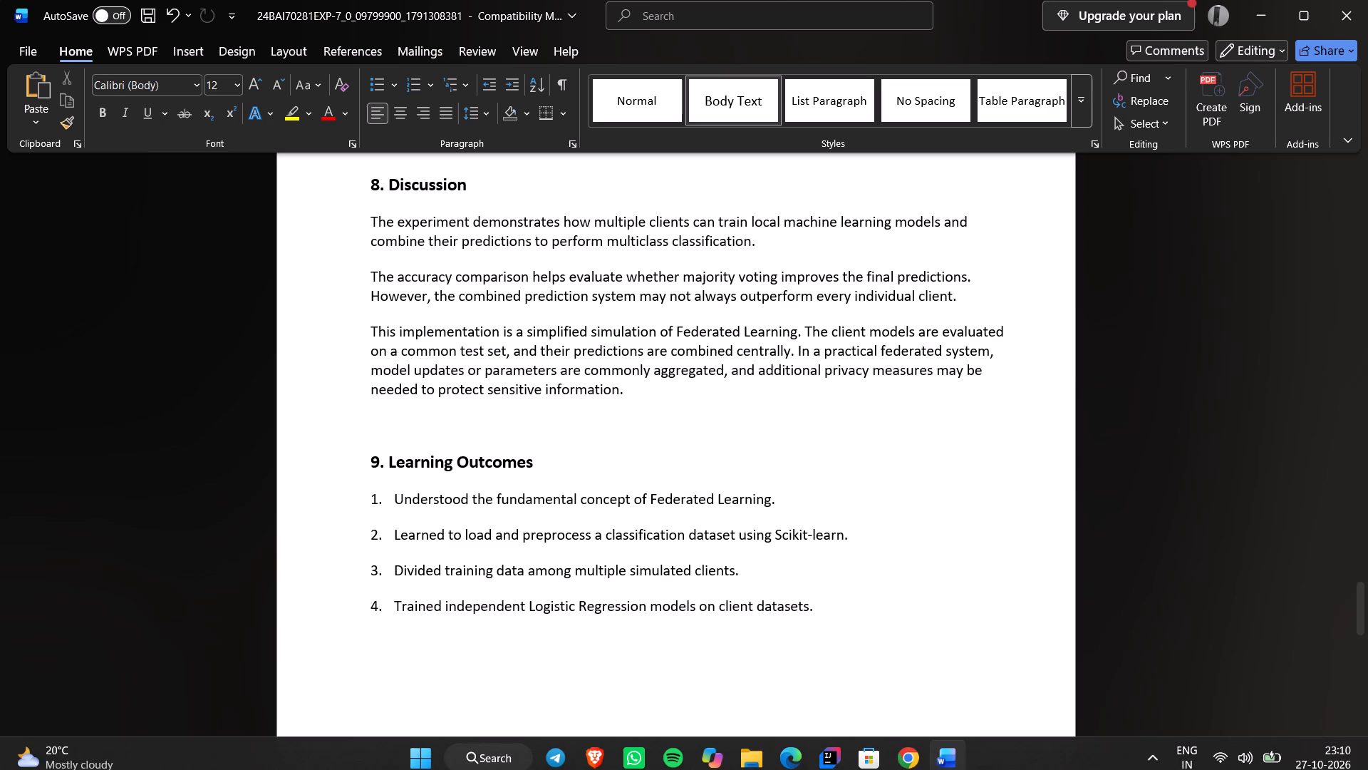
# Open the ML PDF from the Downloads folder and check the layout and content of its pages.
pyautogui.click(766, 753)
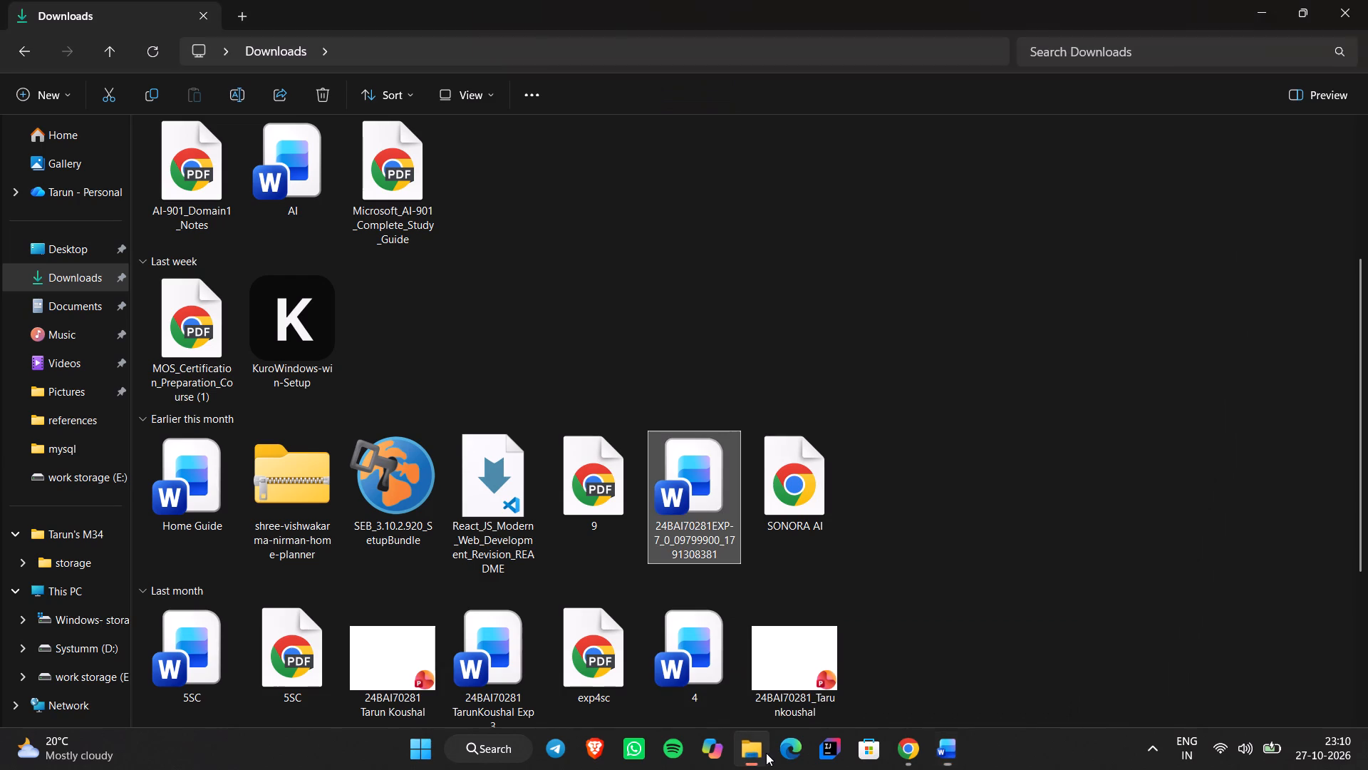
pyautogui.scroll(6, 618, 274)
pyautogui.doubleClick(224, 200)
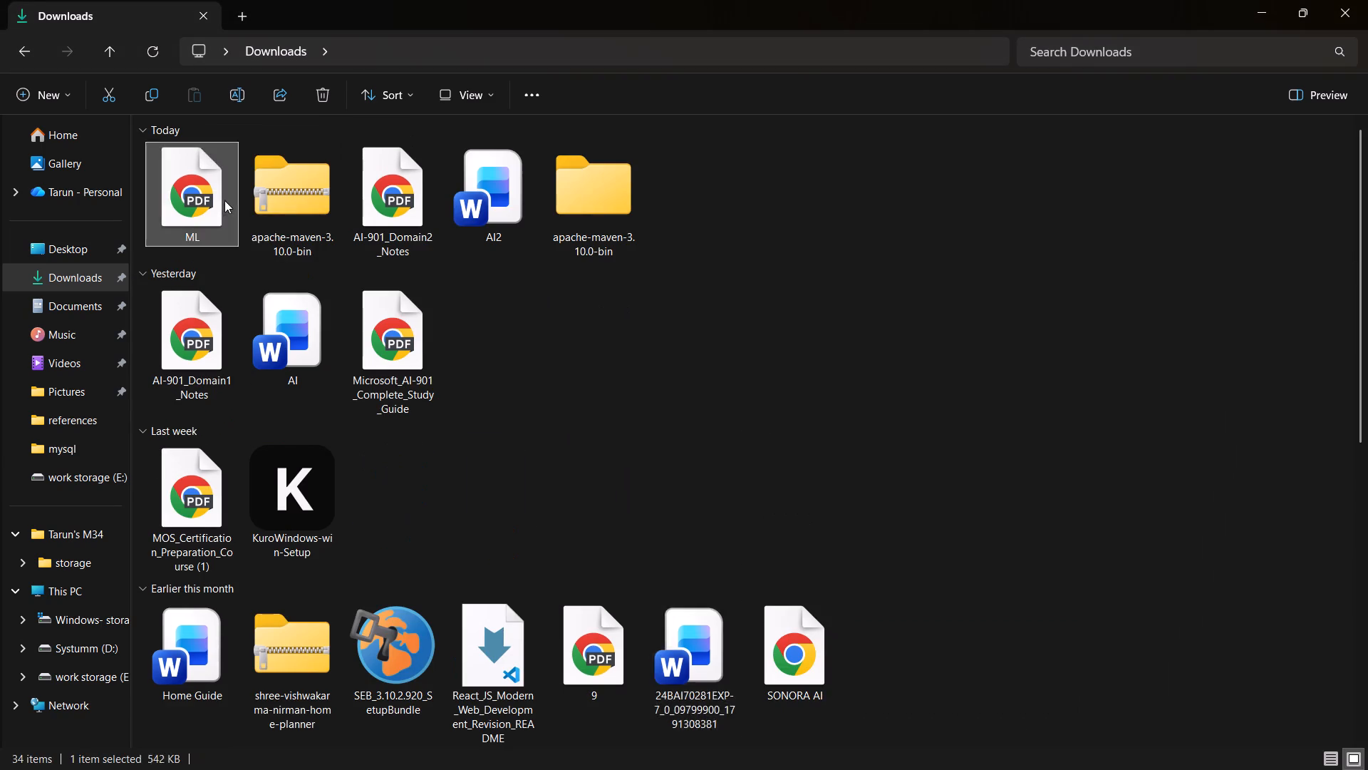
pyautogui.scroll(-17, 631, 458)
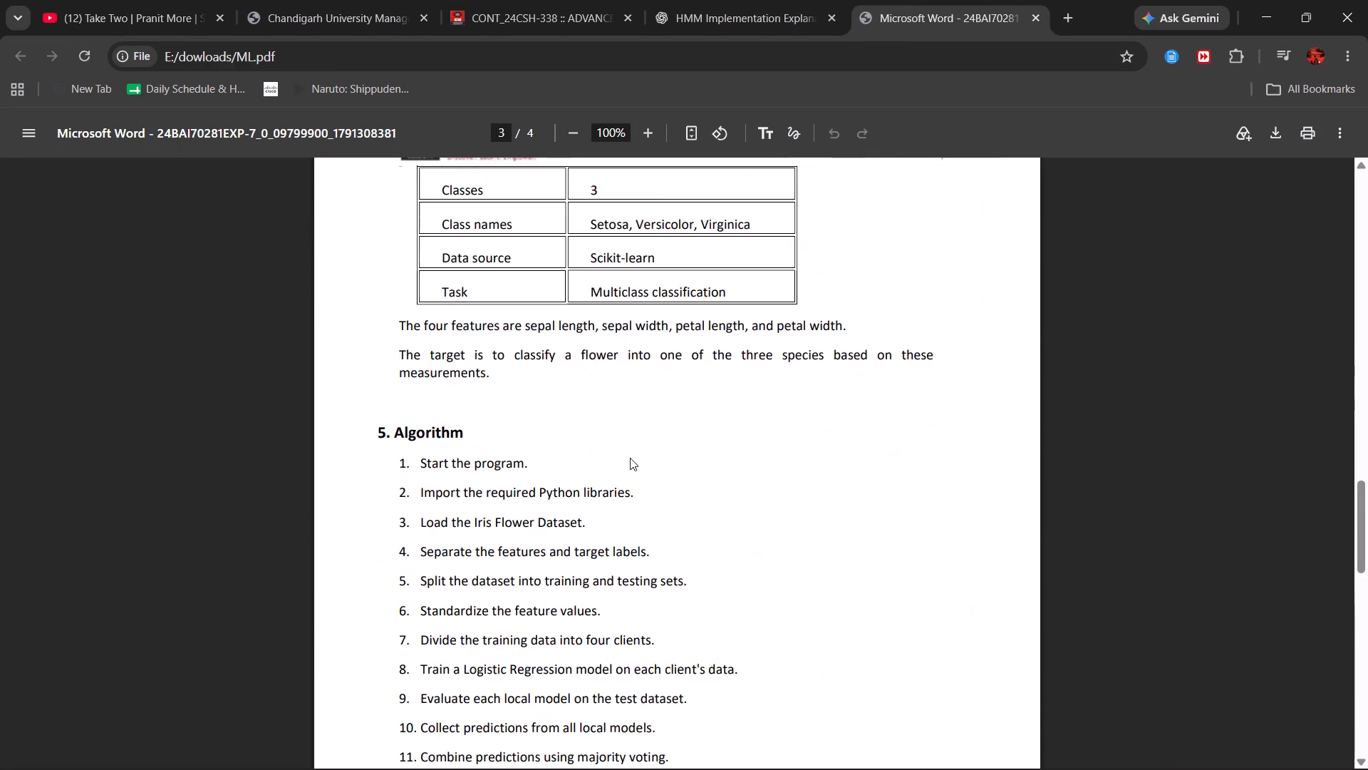
pyautogui.scroll(-10, 630, 458)
pyautogui.scroll(2, 630, 458)
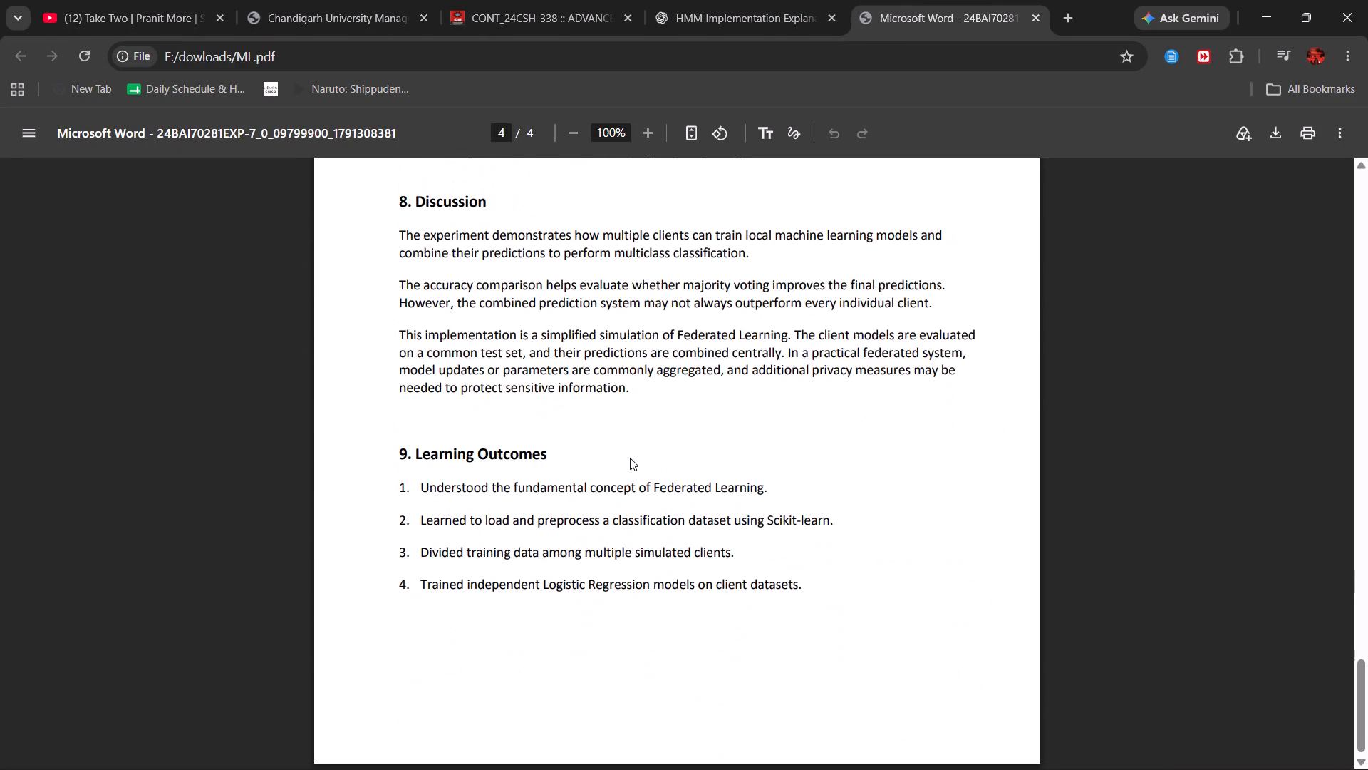
pyautogui.scroll(2, 630, 458)
pyautogui.scroll(-6, 630, 458)
pyautogui.scroll(3, 630, 458)
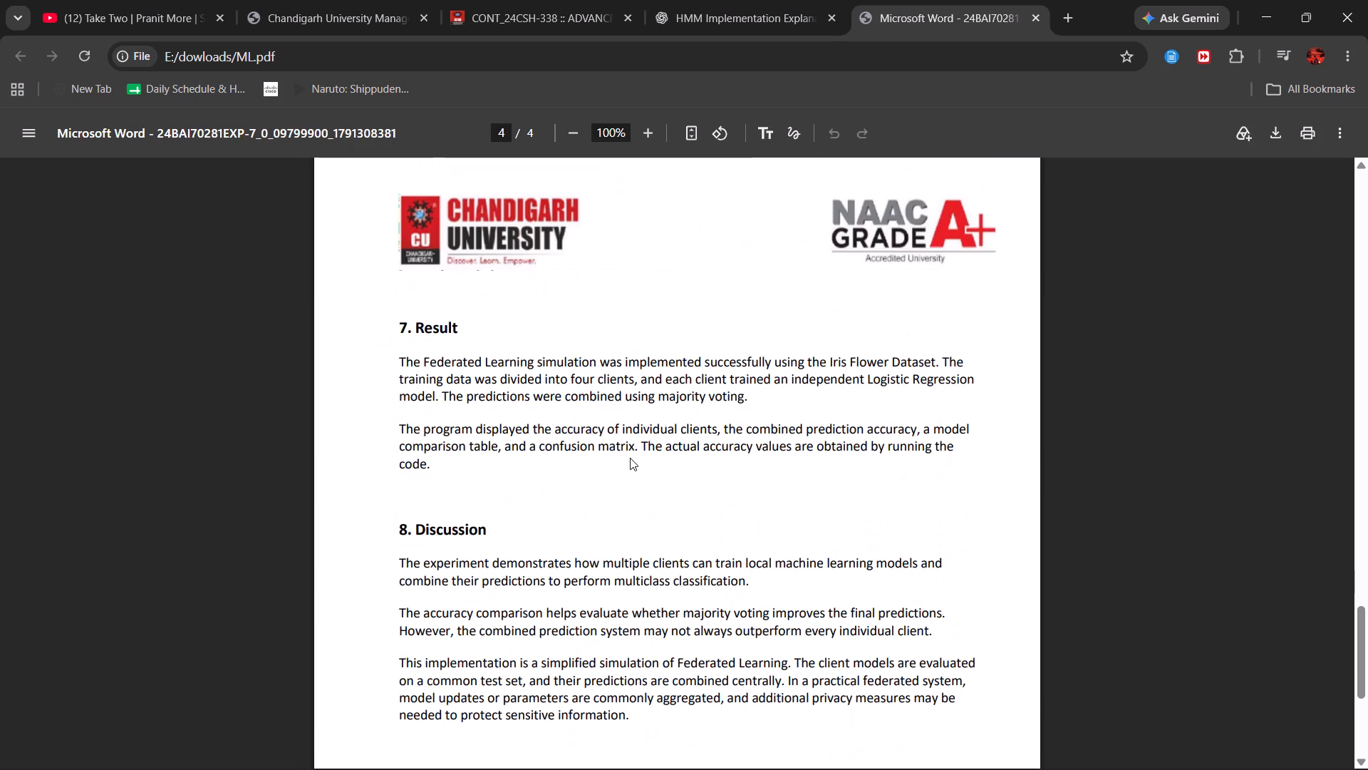
pyautogui.scroll(8, 630, 458)
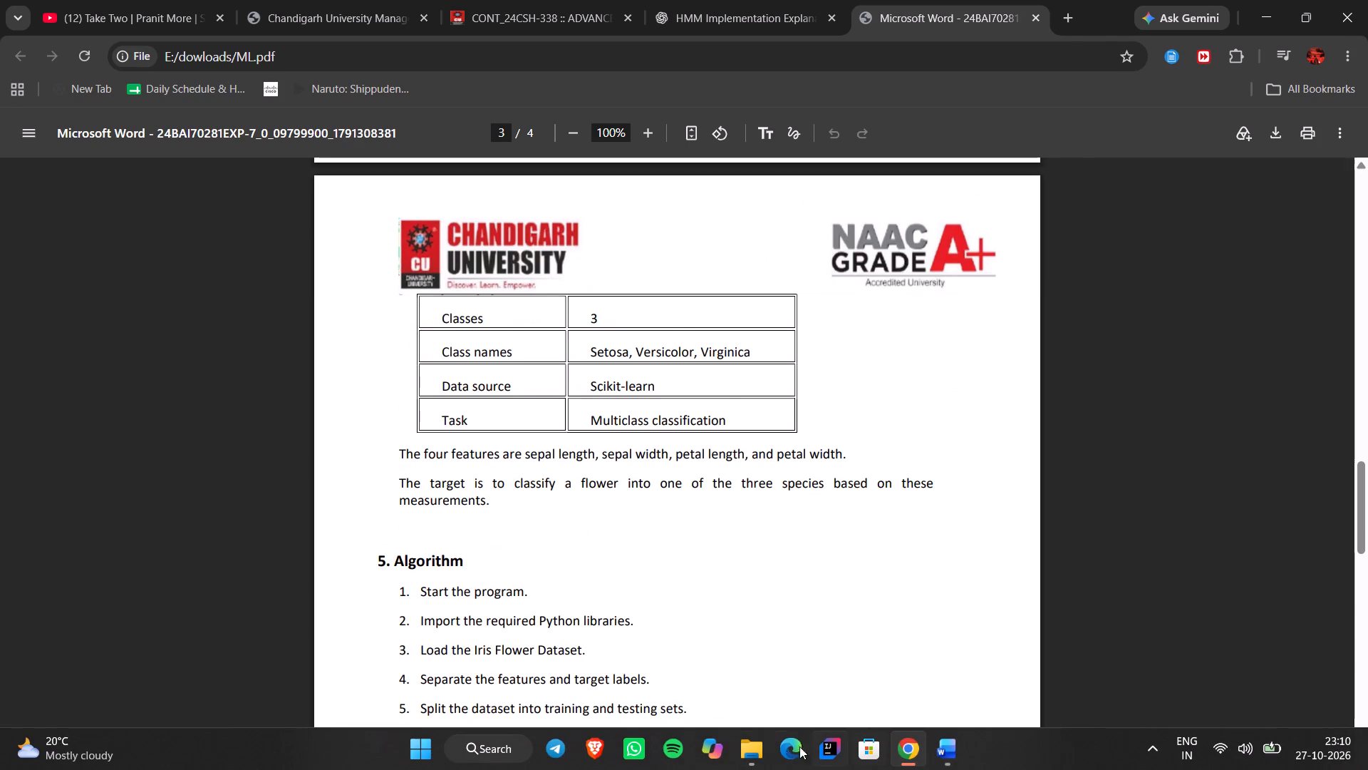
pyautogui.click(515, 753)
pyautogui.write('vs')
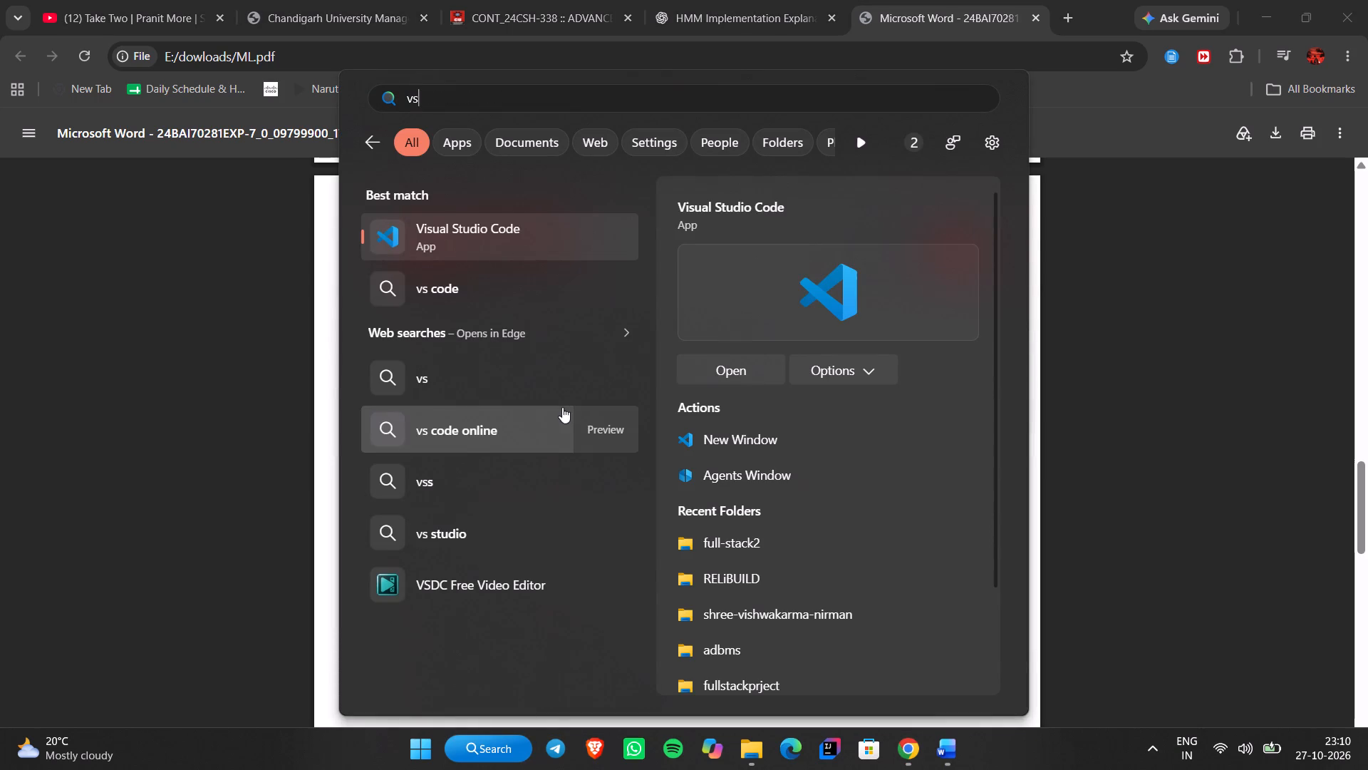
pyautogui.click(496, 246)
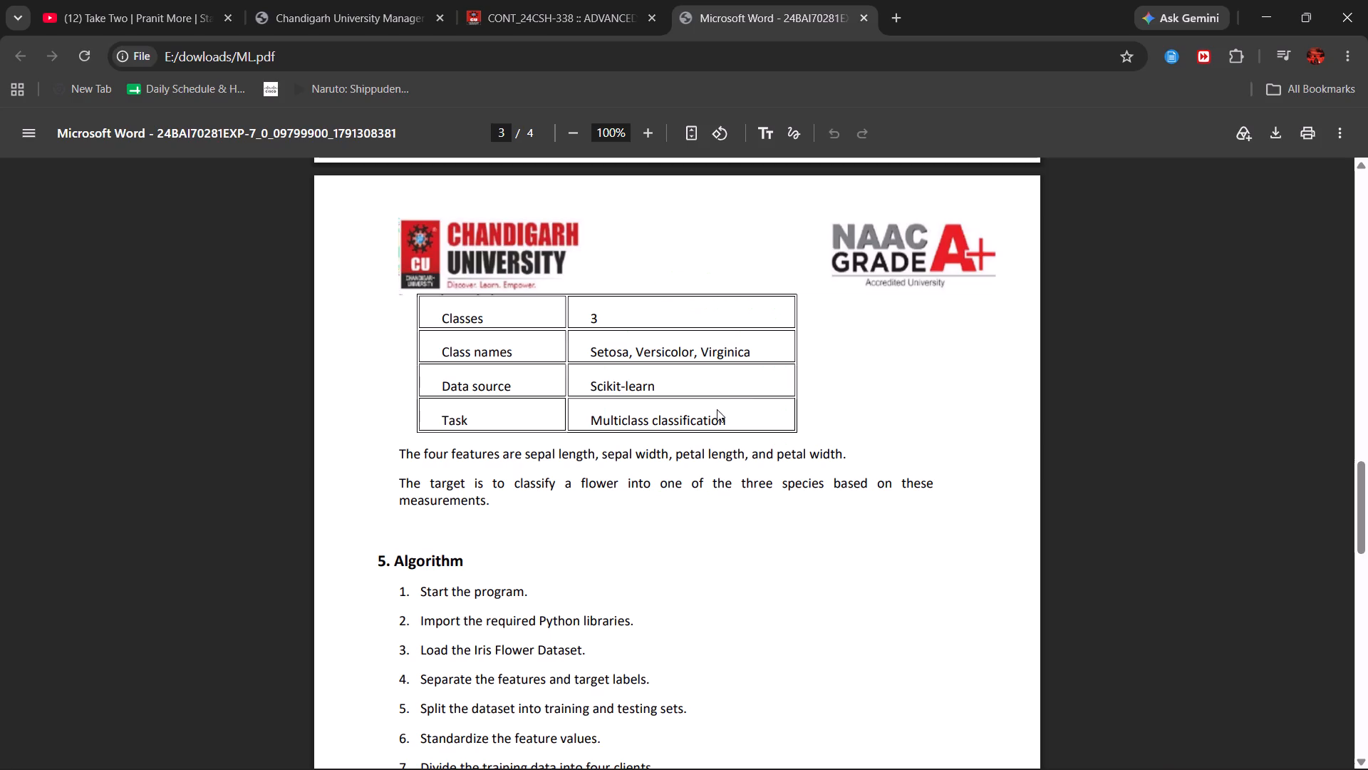
# Launch Jupyter Notebook from Anaconda Navigator and bring up its file browser at localhost:8888.
pyautogui.click(989, 749)
pyautogui.click(978, 751)
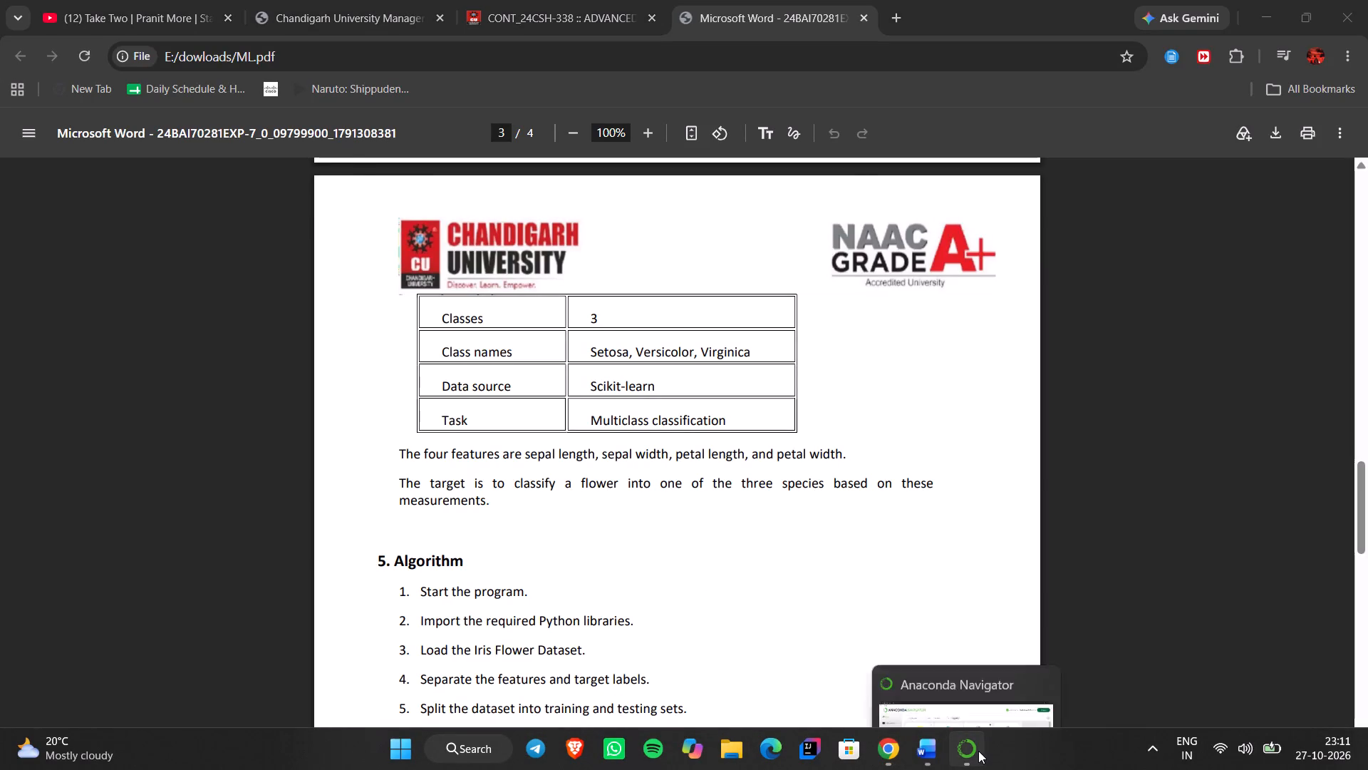
pyautogui.click(768, 652)
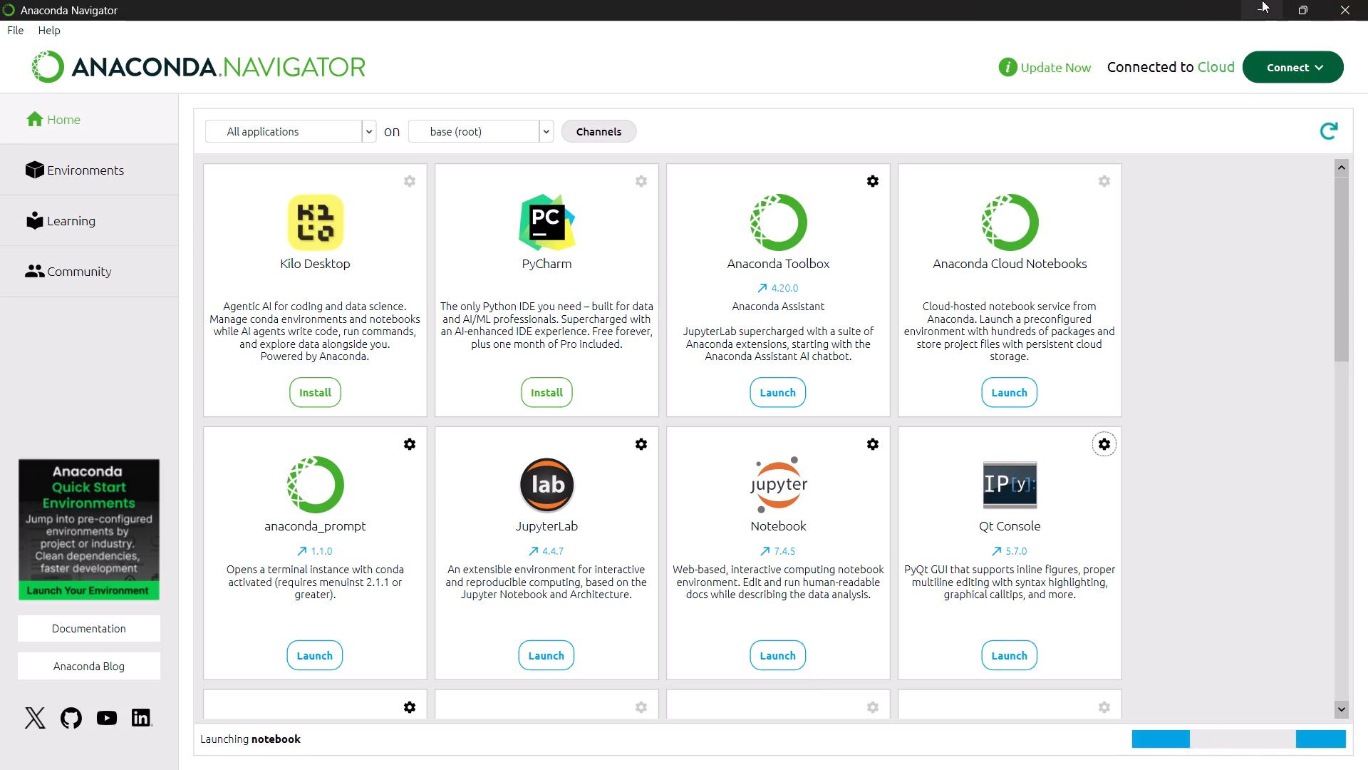
pyautogui.click(1358, 0)
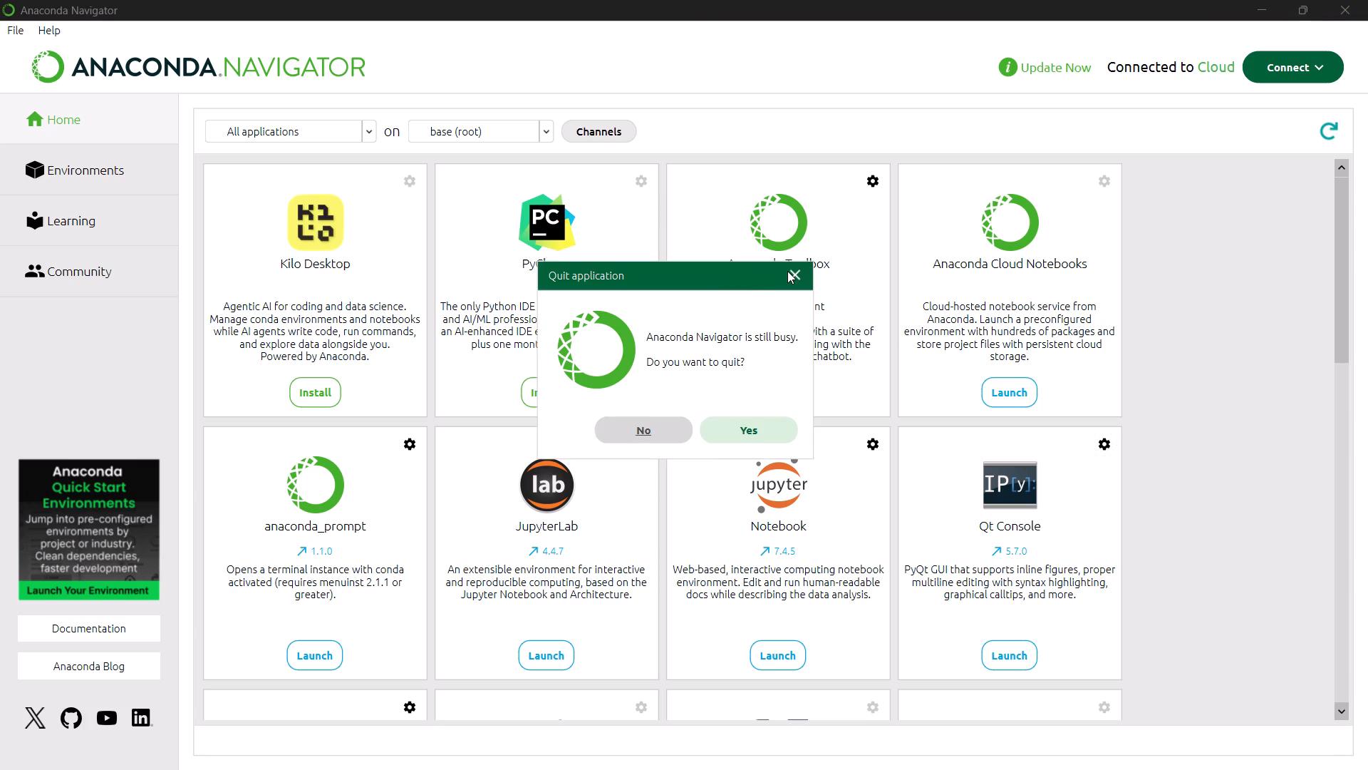
pyautogui.click(670, 430)
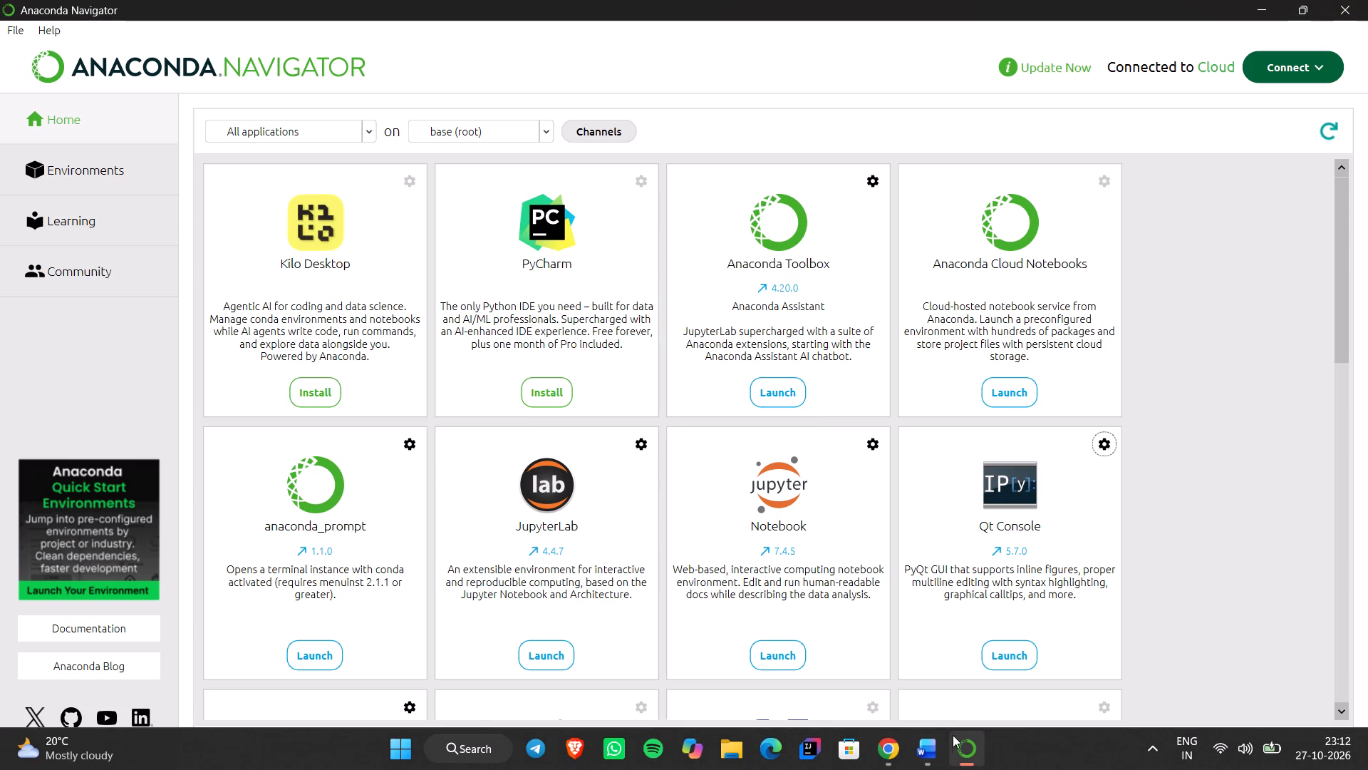
pyautogui.click(887, 746)
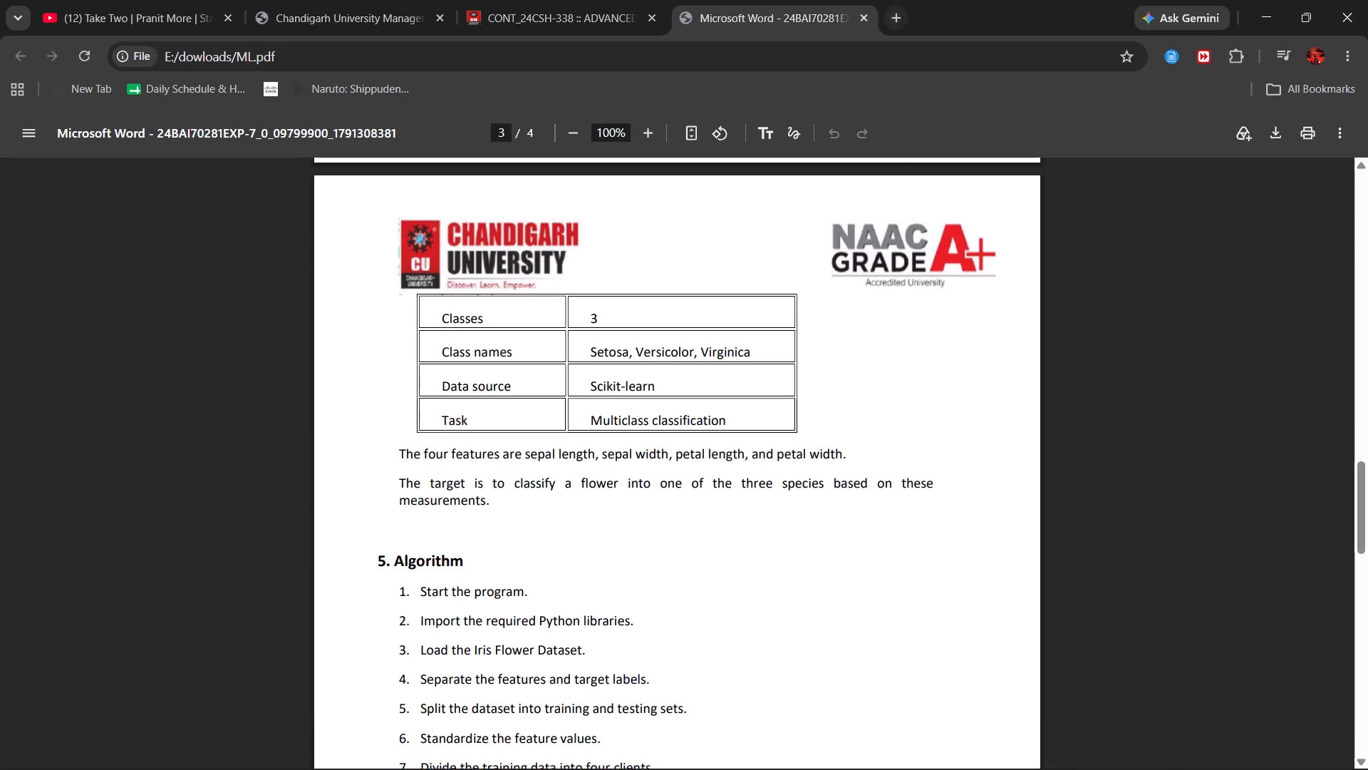
pyautogui.click(970, 752)
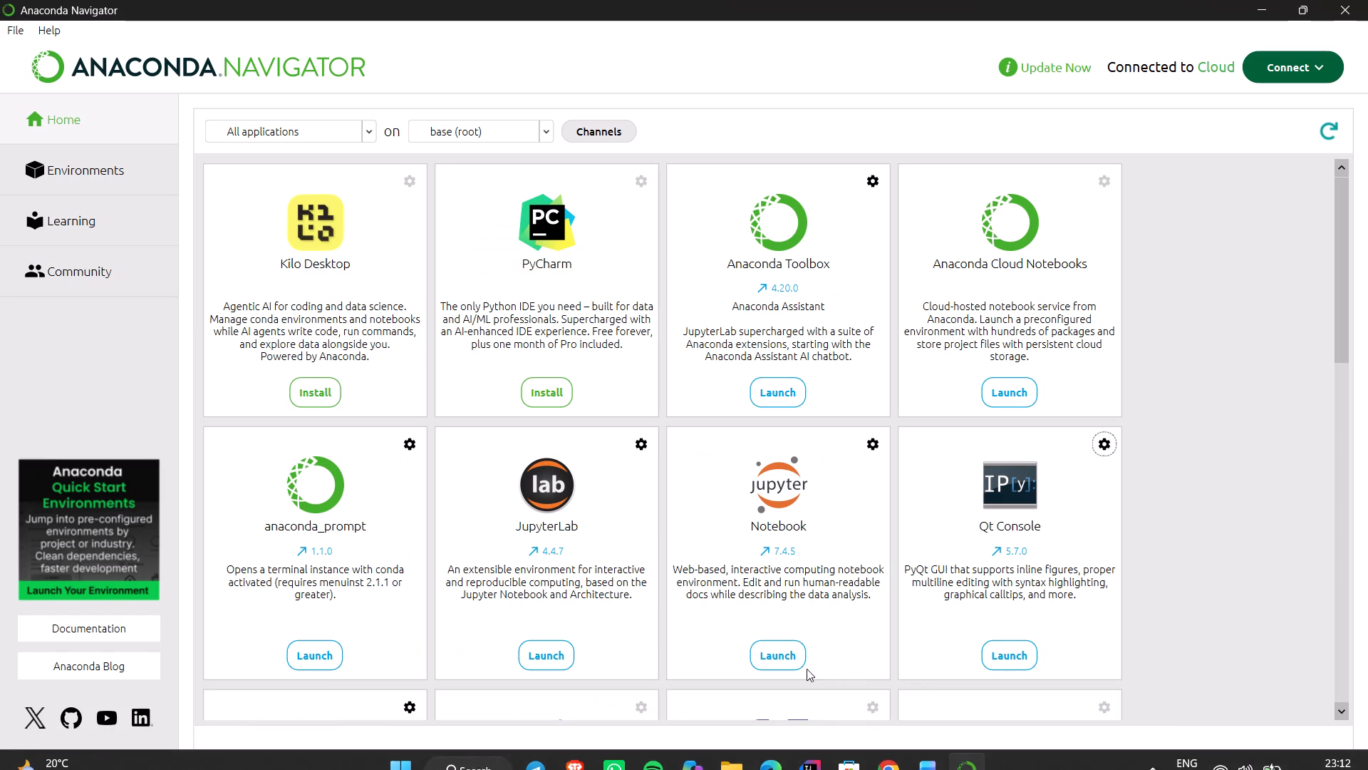
pyautogui.click(794, 667)
pyautogui.click(871, 747)
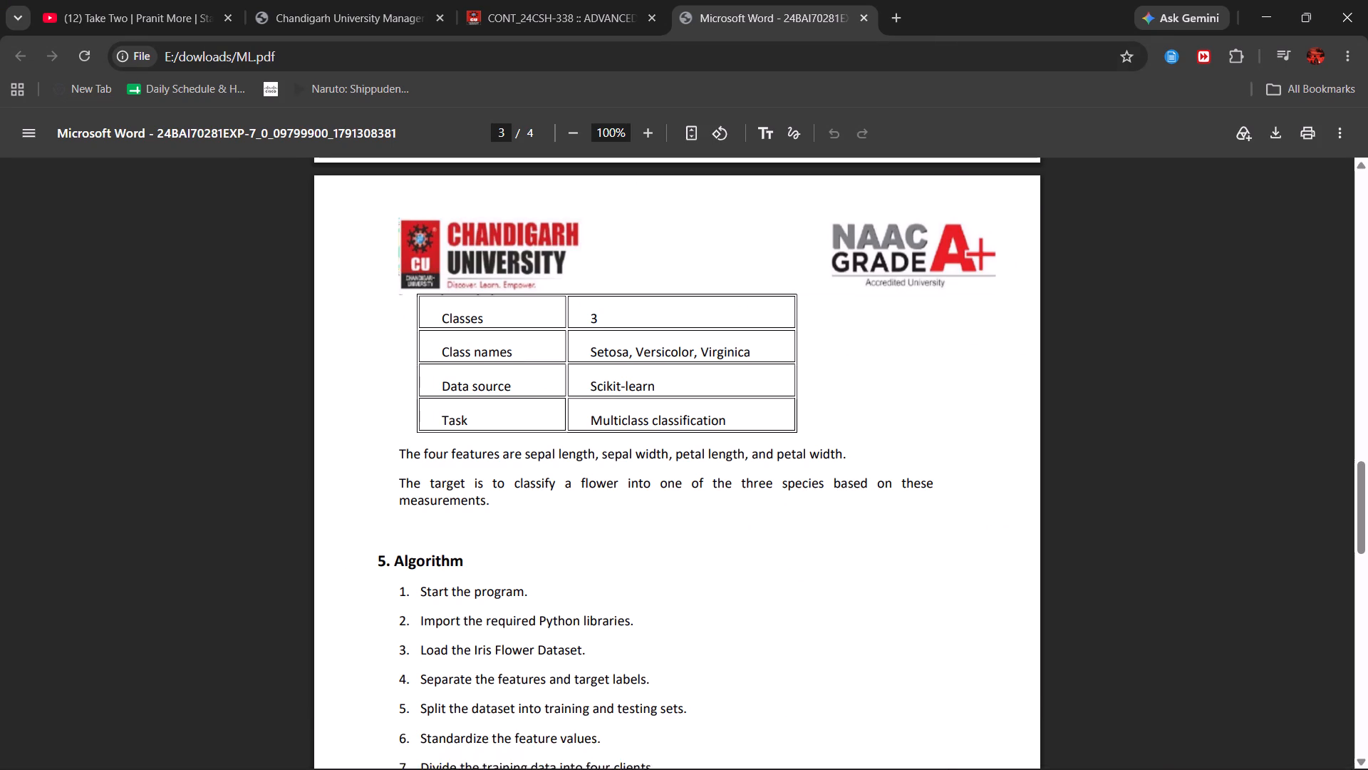
pyautogui.click(967, 754)
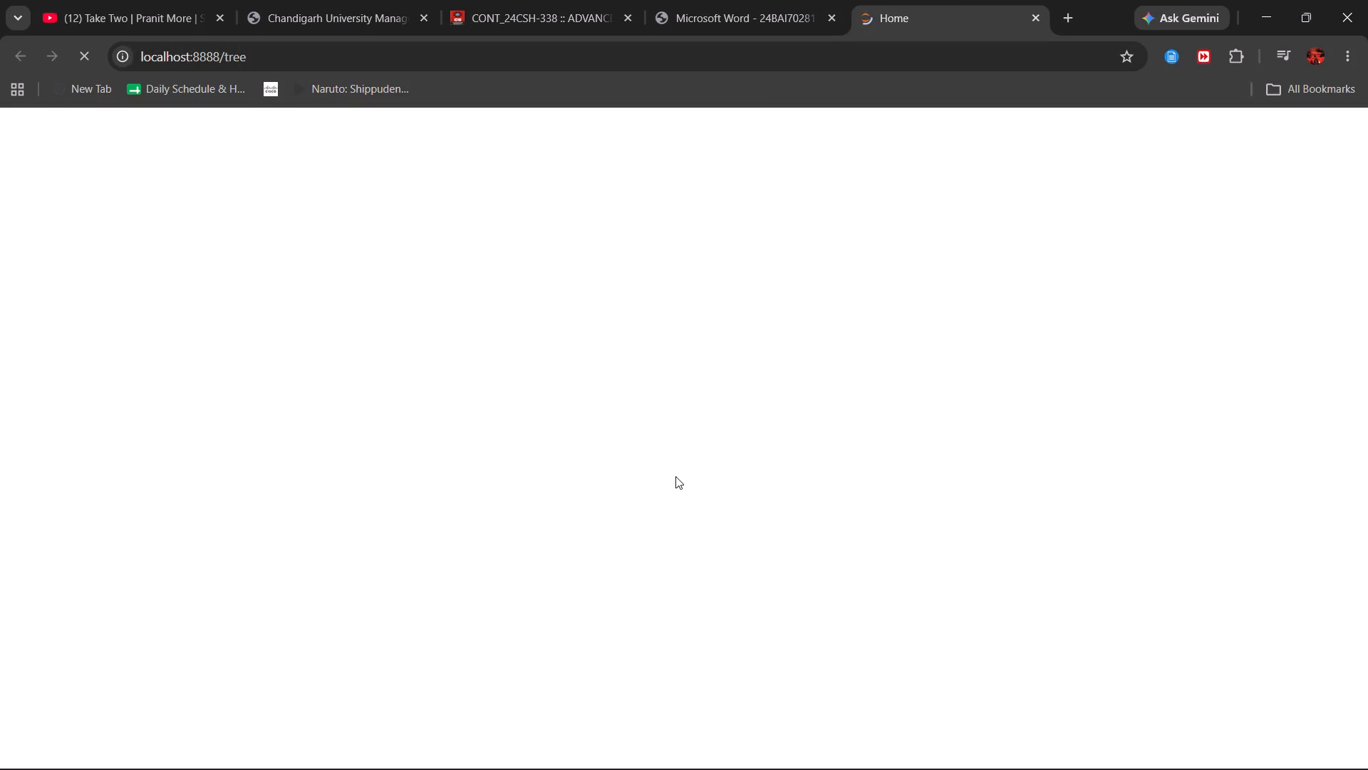
pyautogui.scroll(-4, 675, 476)
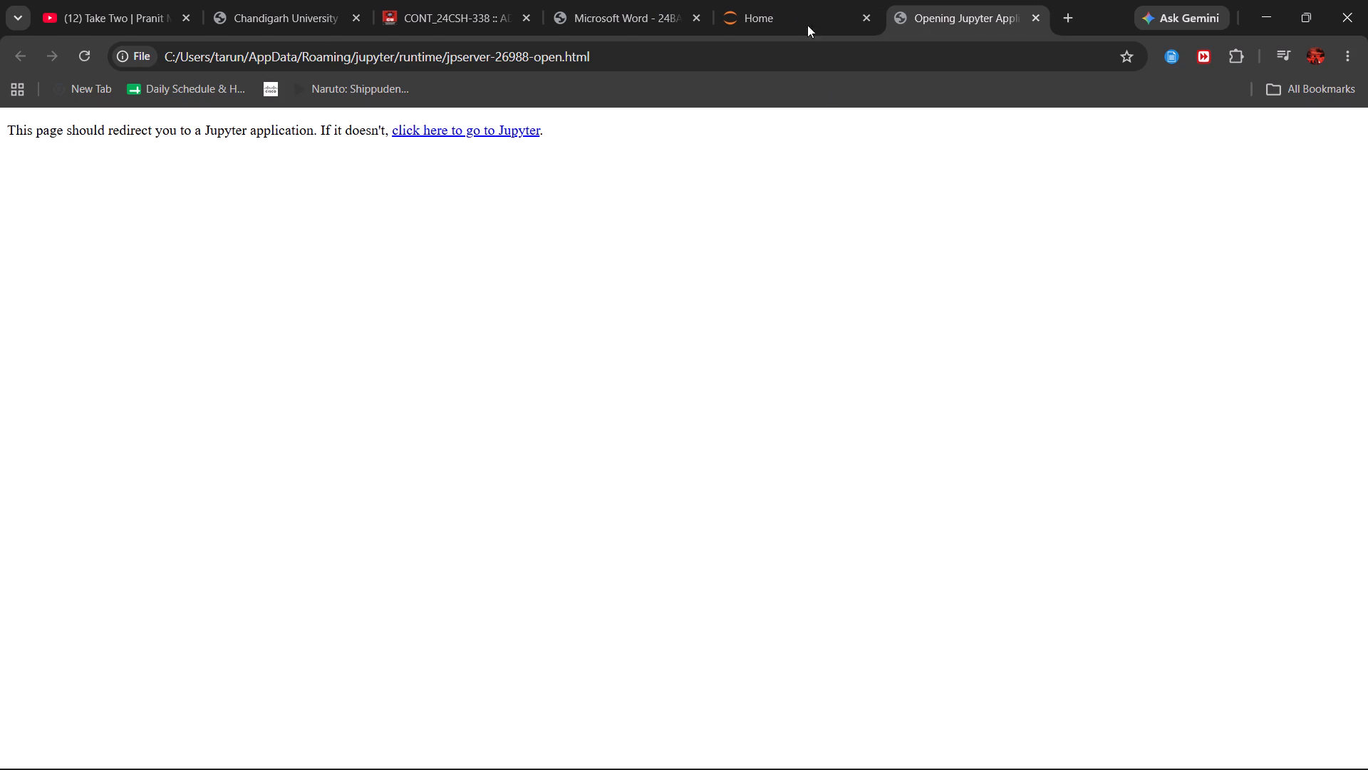
pyautogui.click(826, 4)
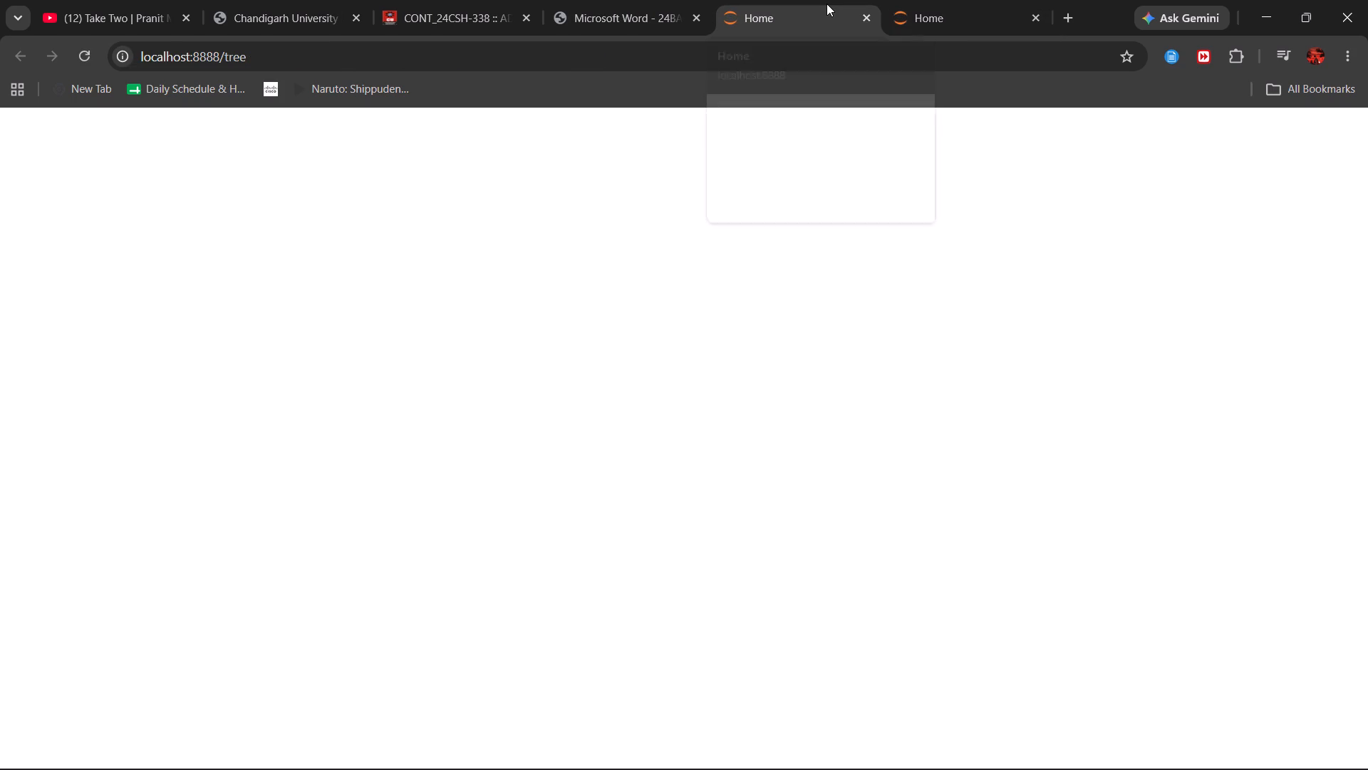
pyautogui.click(968, 0)
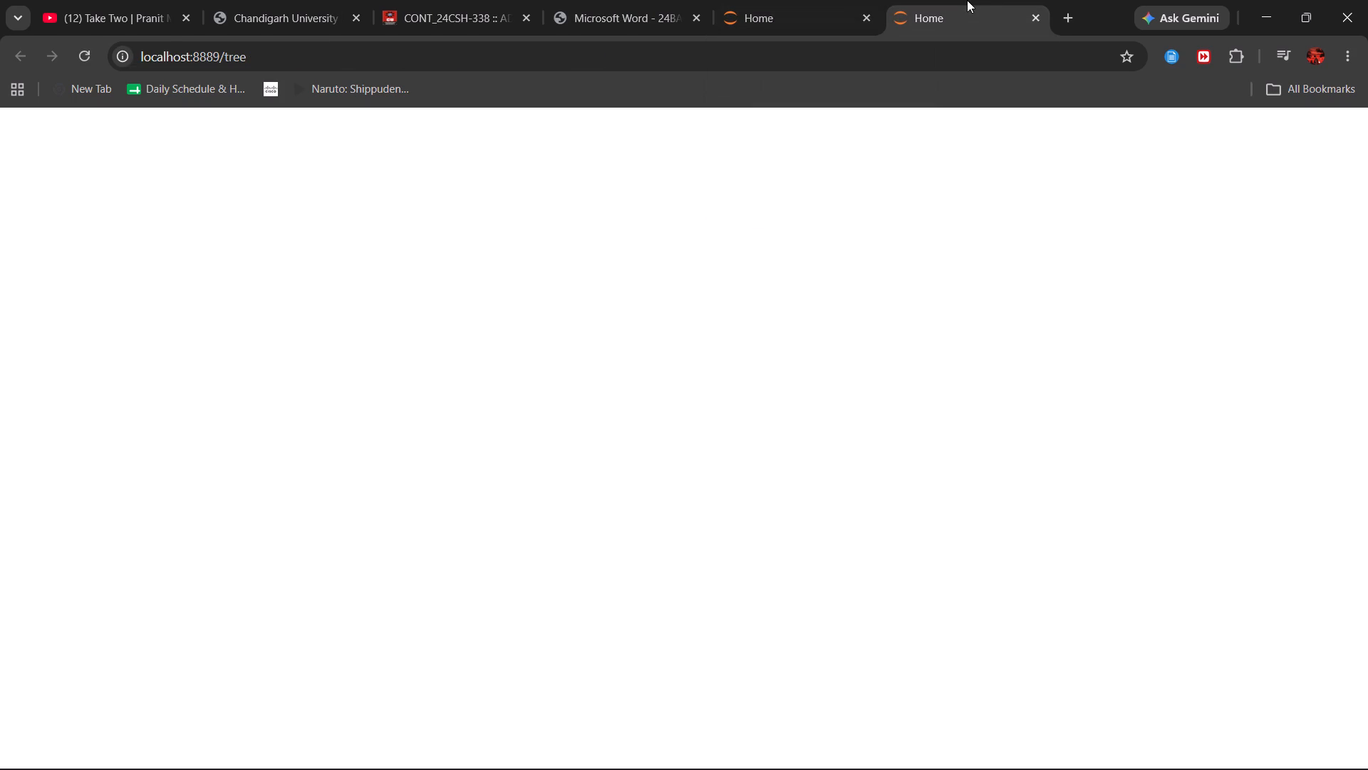
pyautogui.click(822, 3)
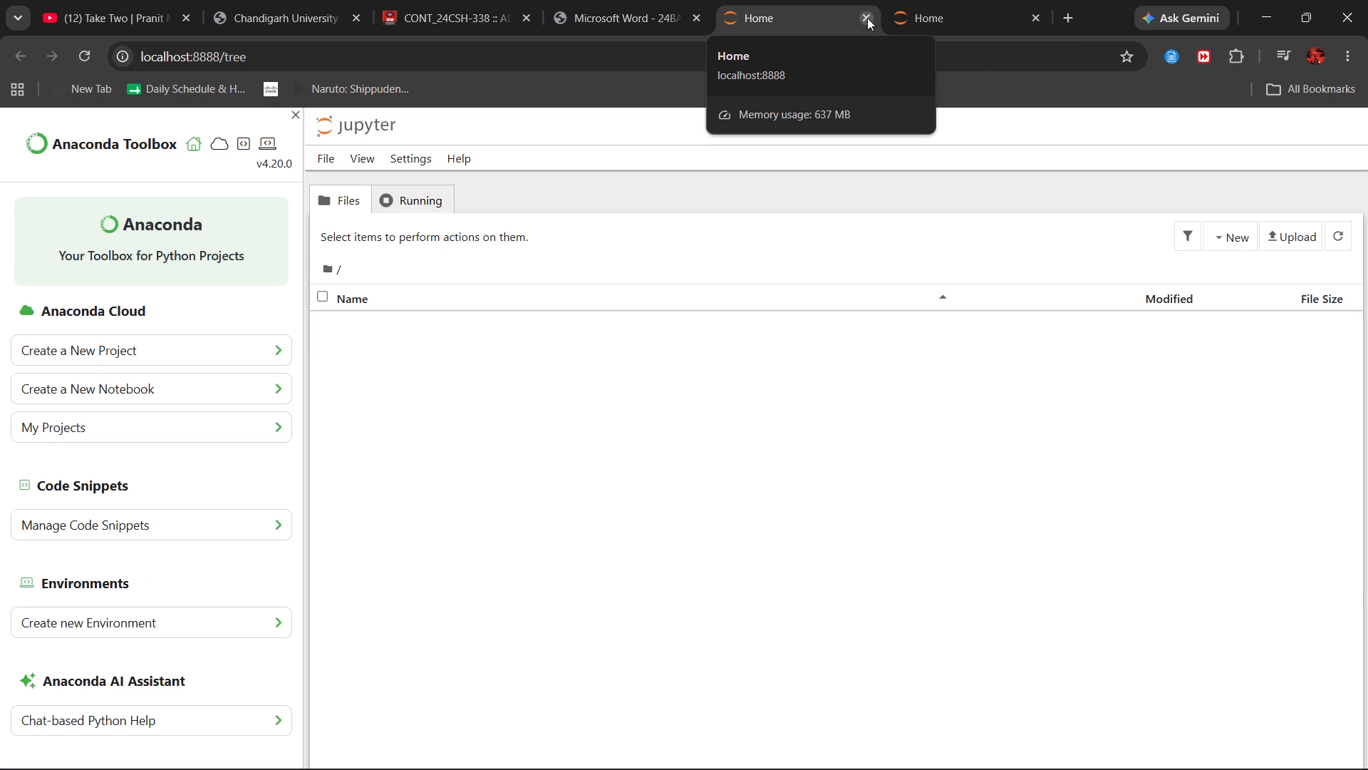
# Open the Untitled3.ipynb notebook from the Jupyter file list and close both Jupyter Home pages.
pyautogui.scroll(-5, 429, 354)
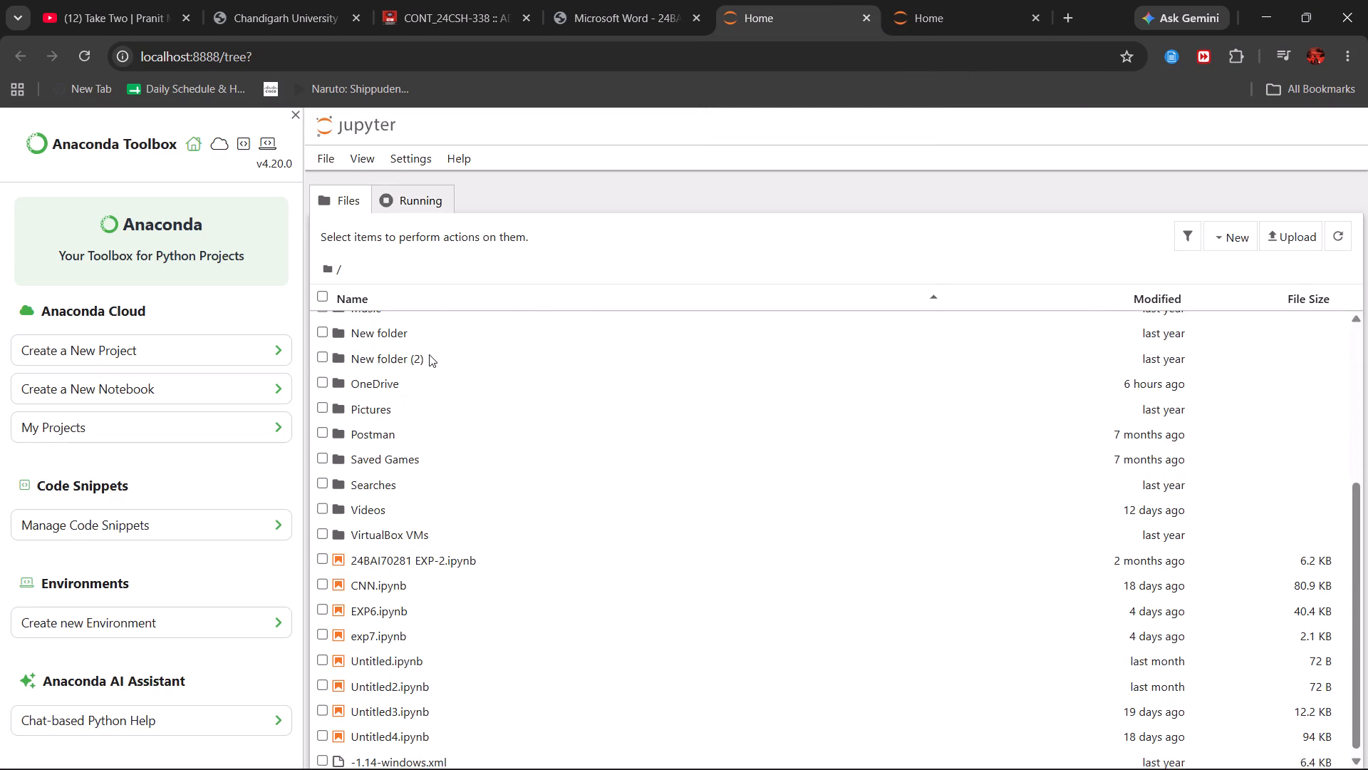
pyautogui.scroll(-1, 429, 354)
pyautogui.doubleClick(415, 704)
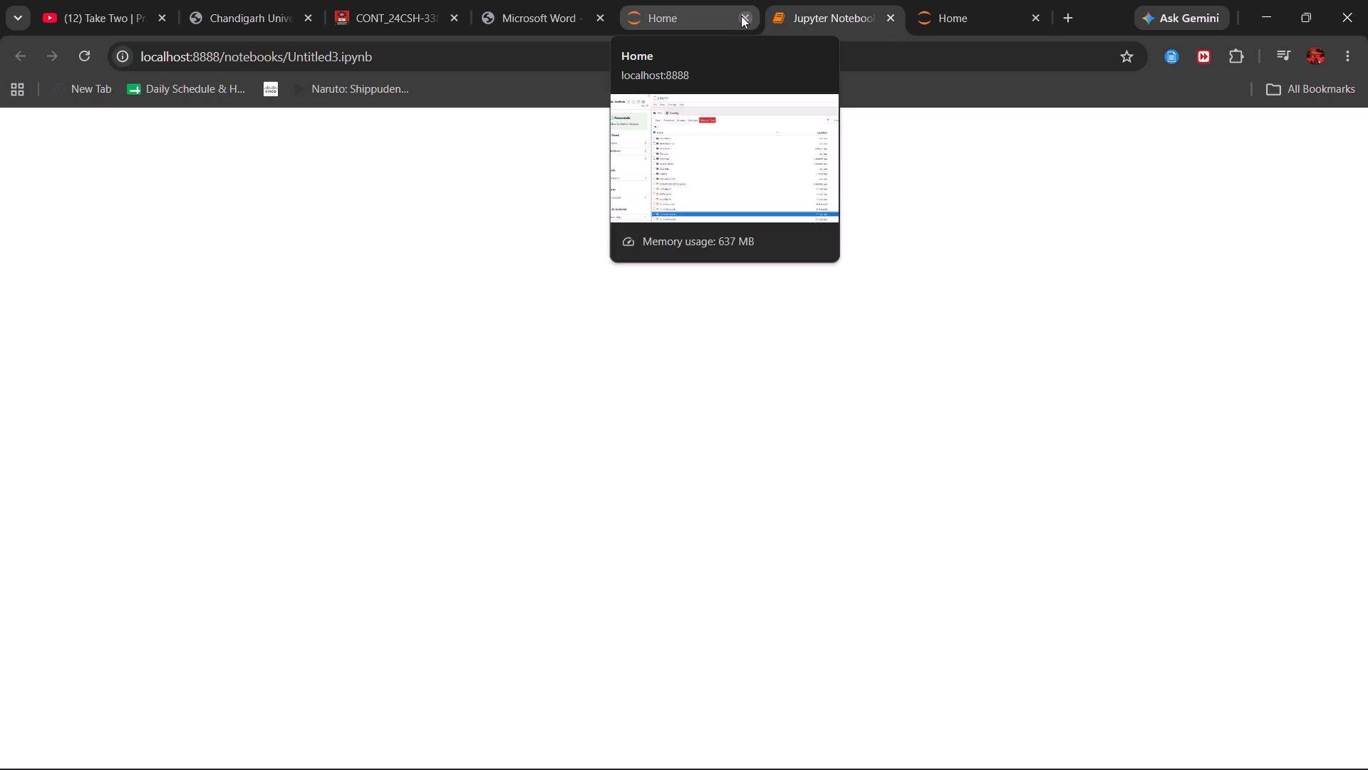
pyautogui.click(741, 16)
pyautogui.click(892, 14)
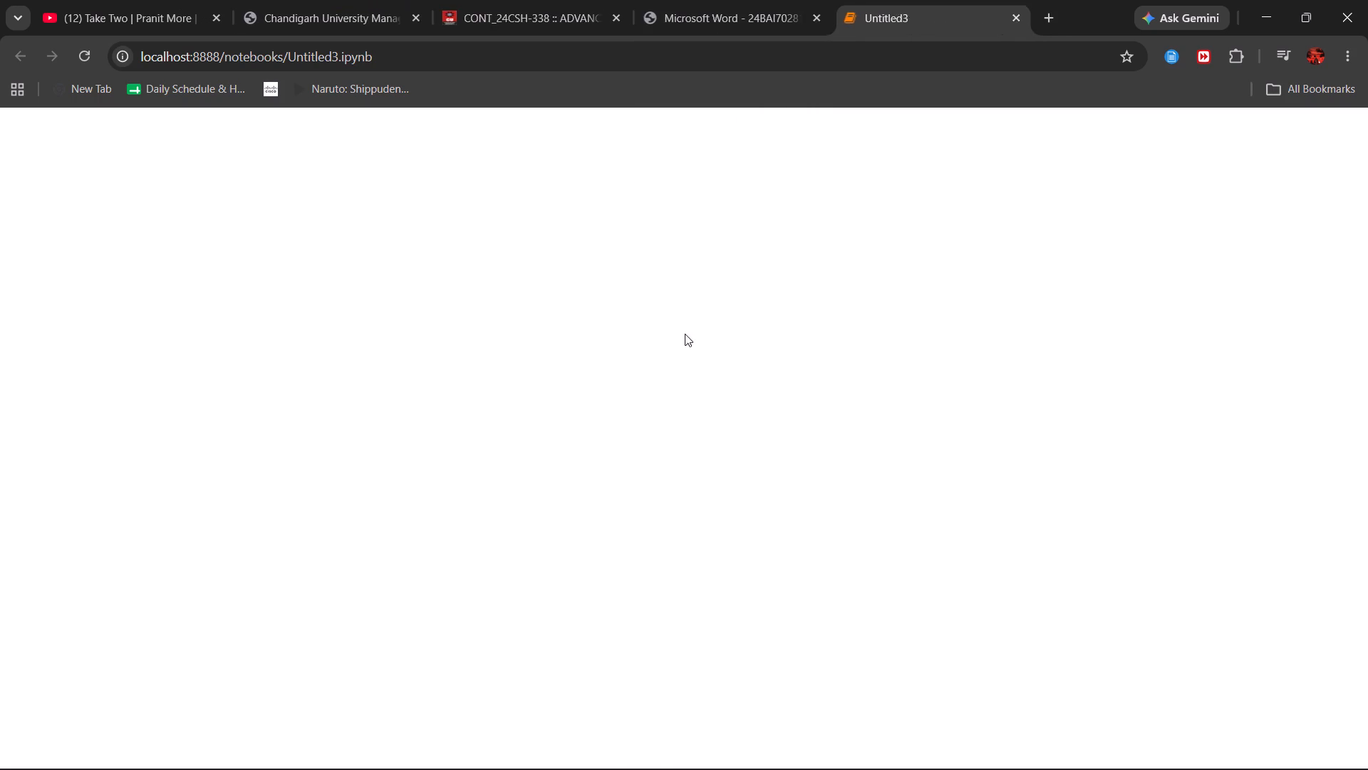
# Replace all code in the notebook's first cell with the Python code copied from ChatGPT.
pyautogui.click(638, 480)
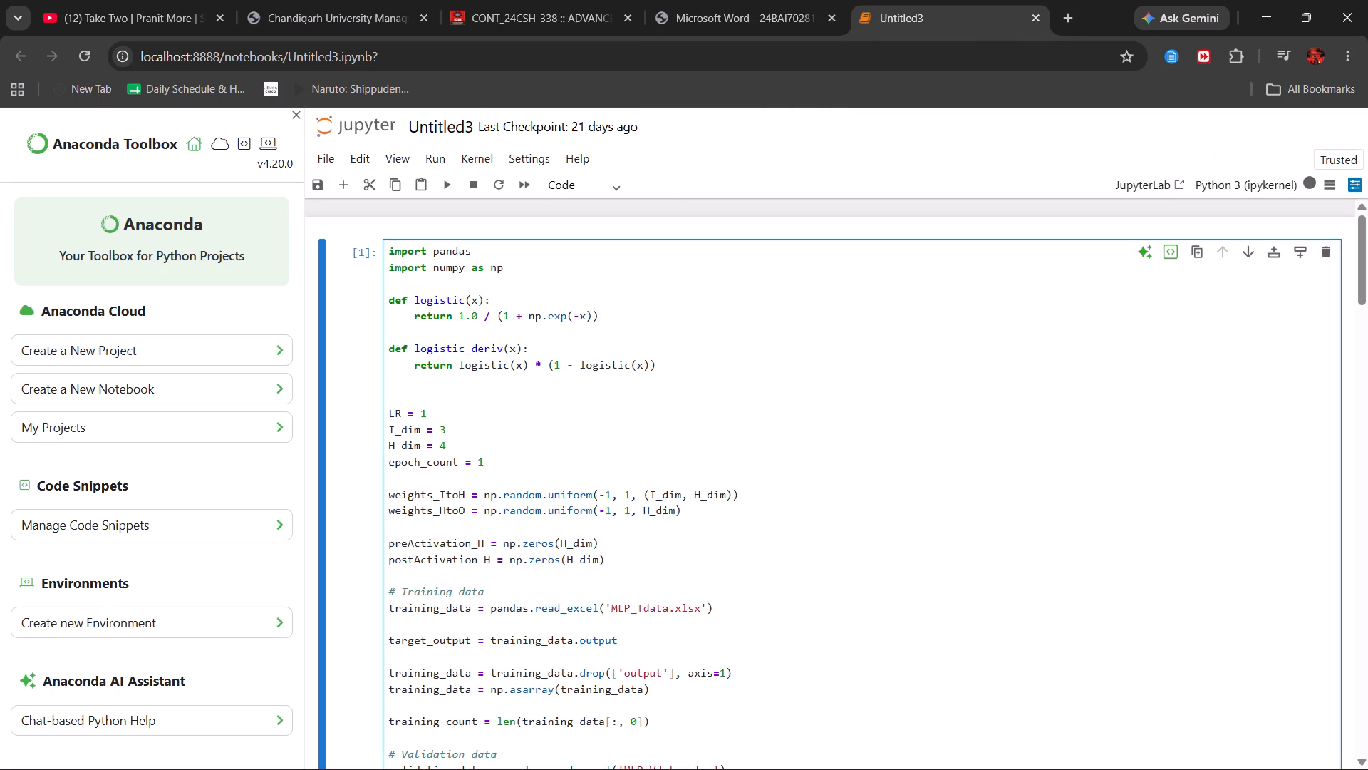
pyautogui.hotkey('ctrl', 'a')
pyautogui.hotkey('ctrl', 'v')
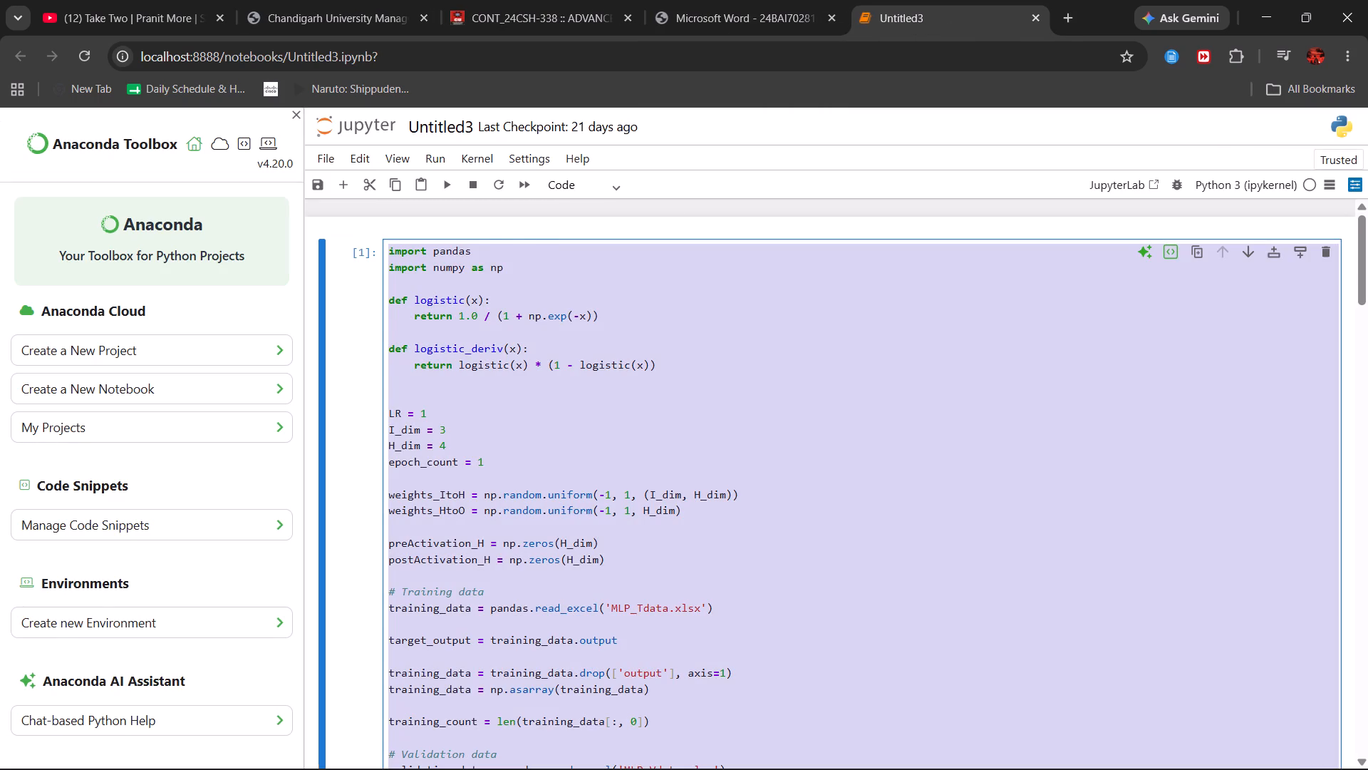
# Delete the comments "# Plot model accuracy" and "# Plot the confusion matrix" from the plotting code.
pyautogui.moveTo(560, 324); pyautogui.dragTo(519, 321)
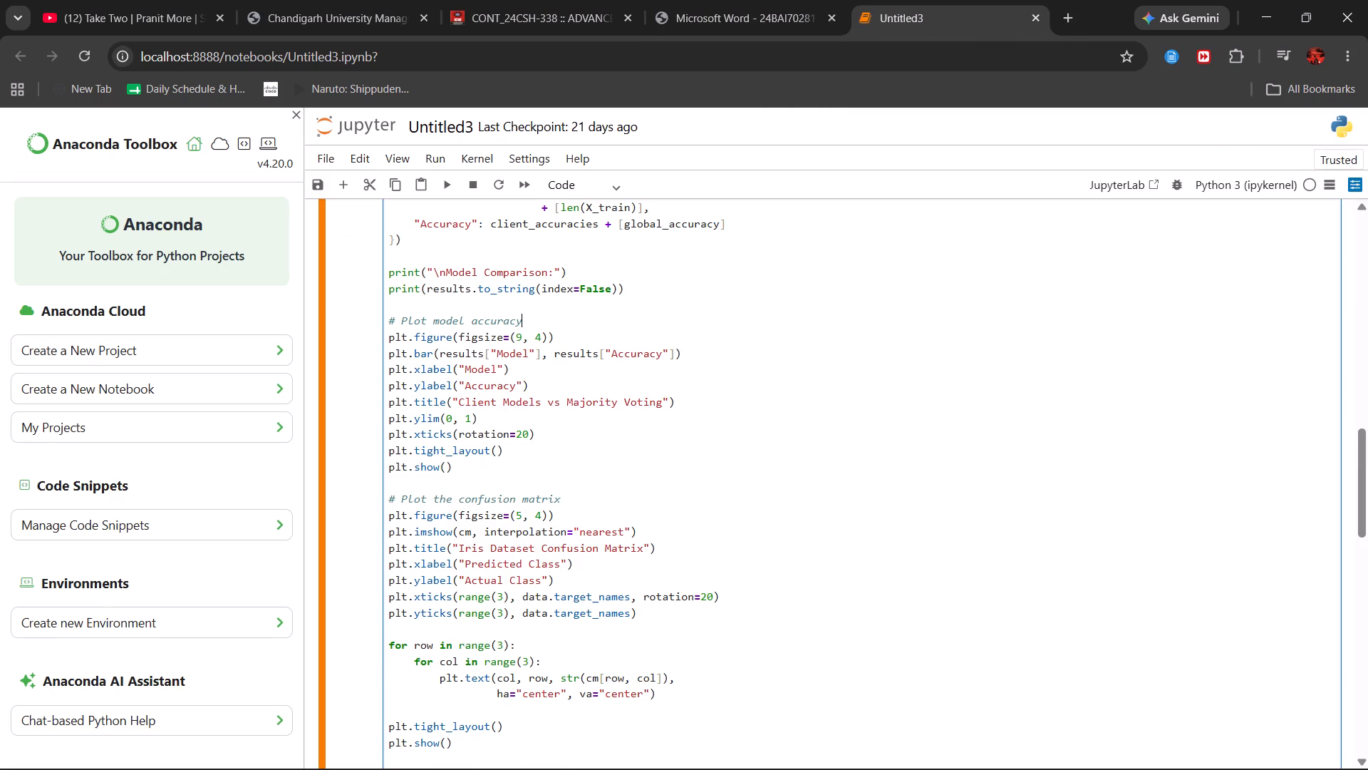
pyautogui.moveTo(519, 321); pyautogui.dragTo(380, 328)
pyautogui.press('BackSpace')
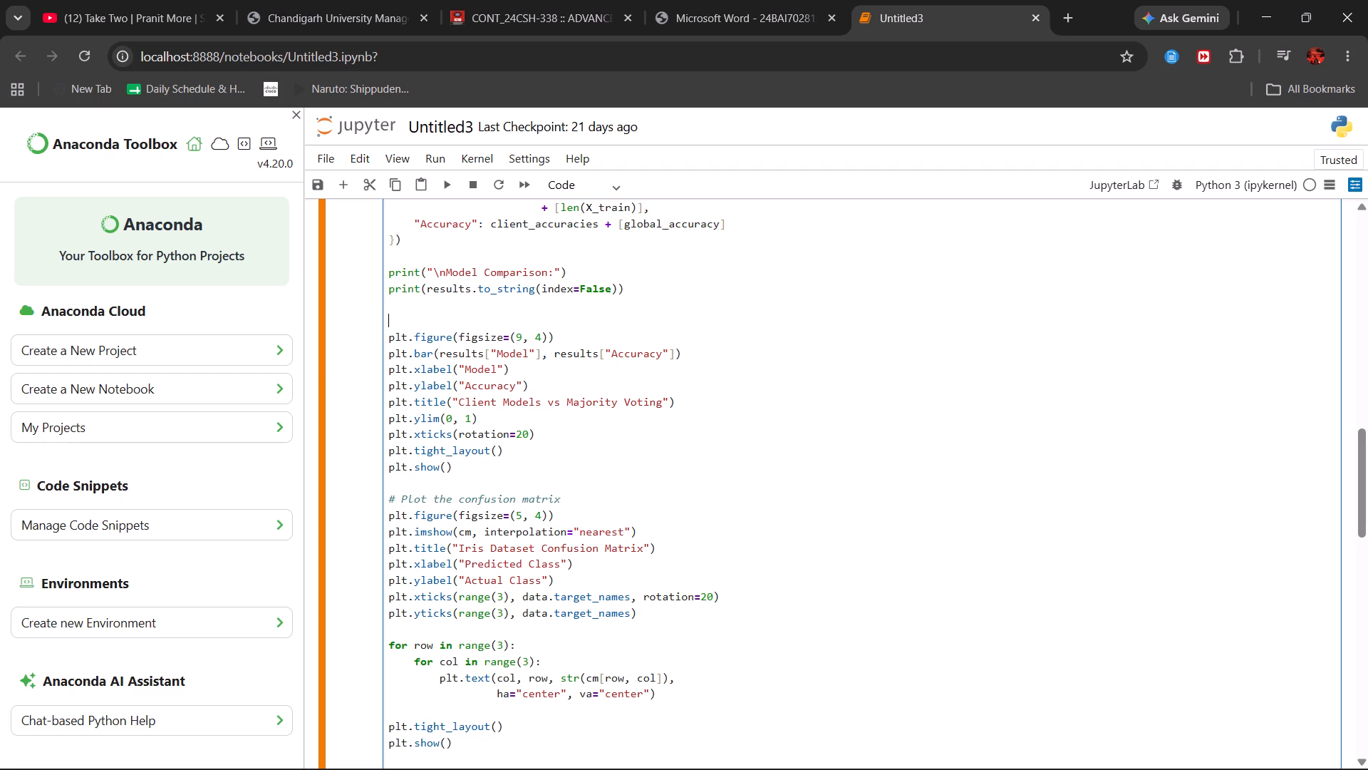
pyautogui.scroll(-2, 722, 563)
pyautogui.moveTo(576, 260); pyautogui.dragTo(378, 264)
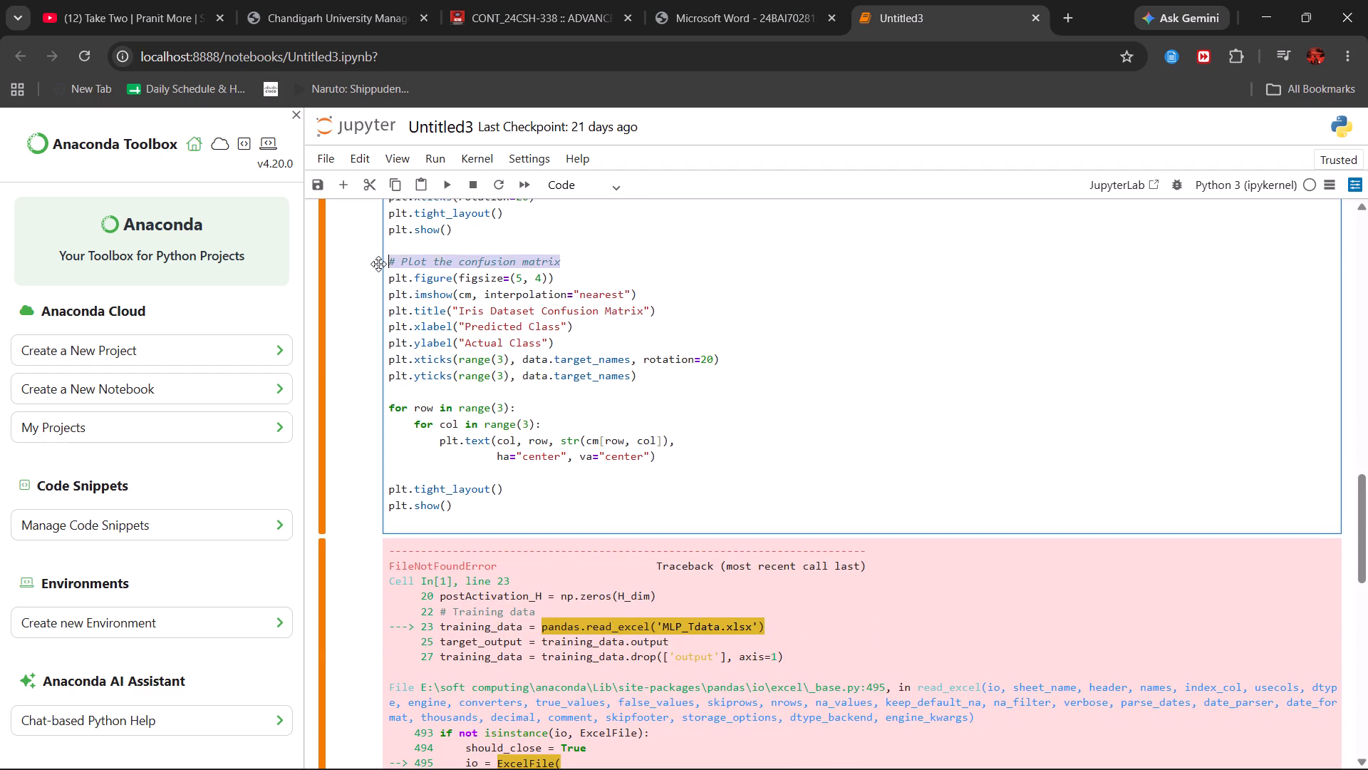
pyautogui.moveTo(378, 264); pyautogui.dragTo(380, 262)
pyautogui.press('BackSpace')
# Delete the comments "# Create a comparison table", "# Evaluate combined predictions" and "# Combine predictions using majority voting" from the cell.
pyautogui.scroll(5, 665, 306)
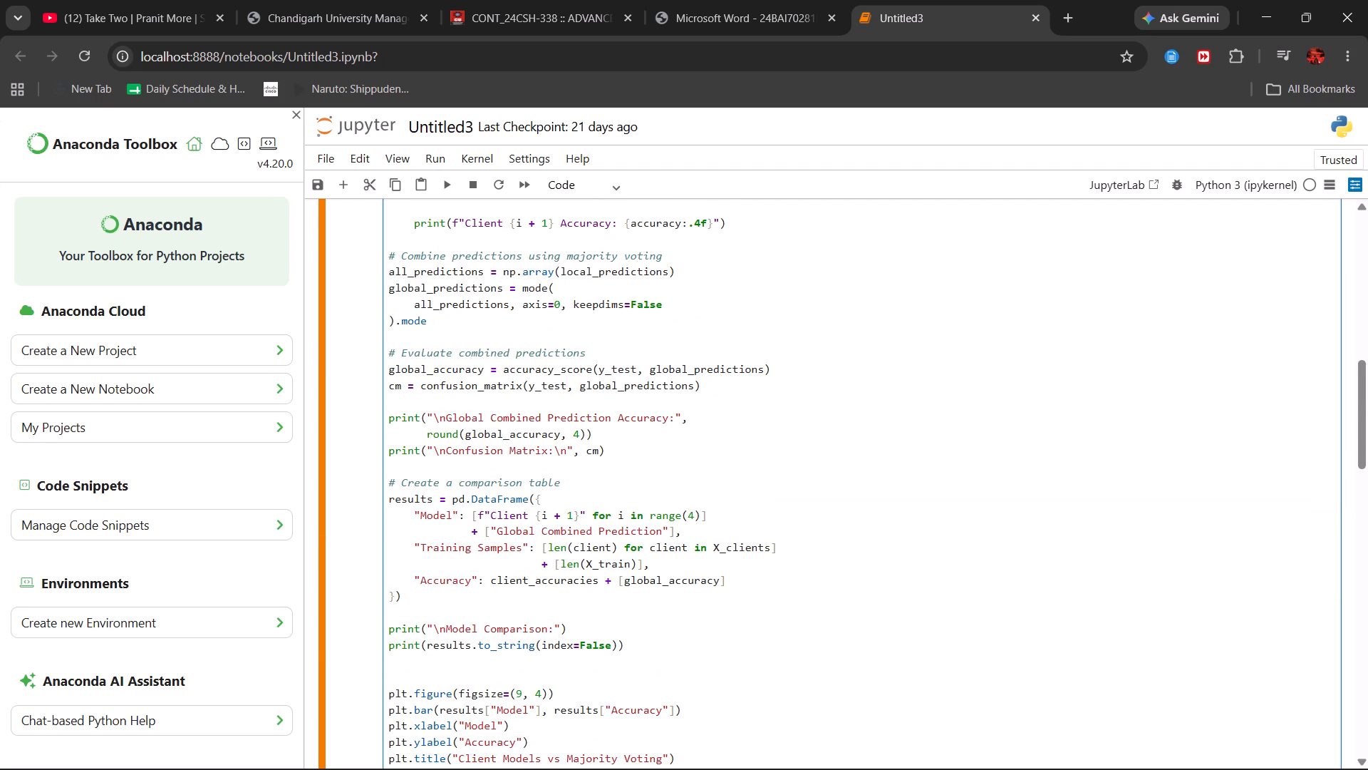
pyautogui.moveTo(564, 481); pyautogui.dragTo(339, 469)
pyautogui.press('BackSpace')
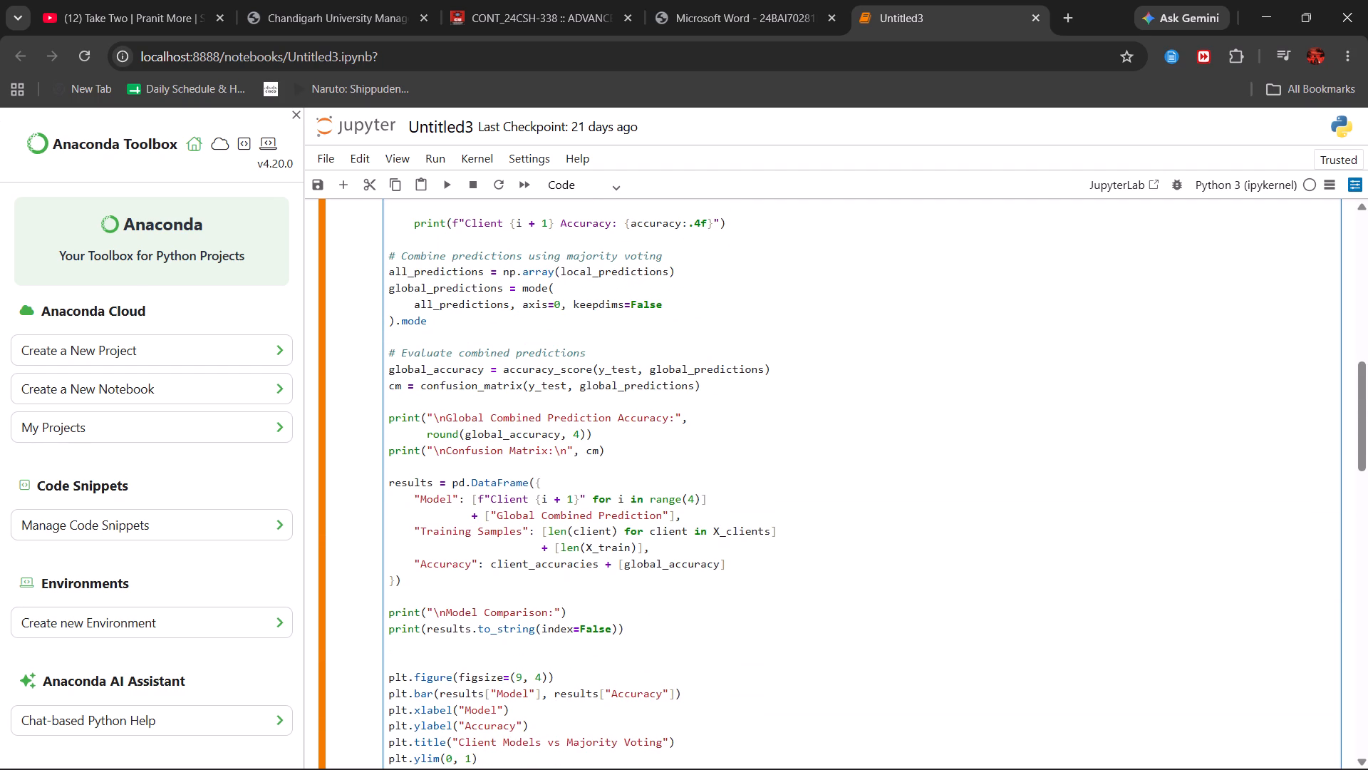
pyautogui.moveTo(608, 348); pyautogui.dragTo(366, 339)
pyautogui.press('BackSpace')
pyautogui.moveTo(672, 259); pyautogui.dragTo(527, 244)
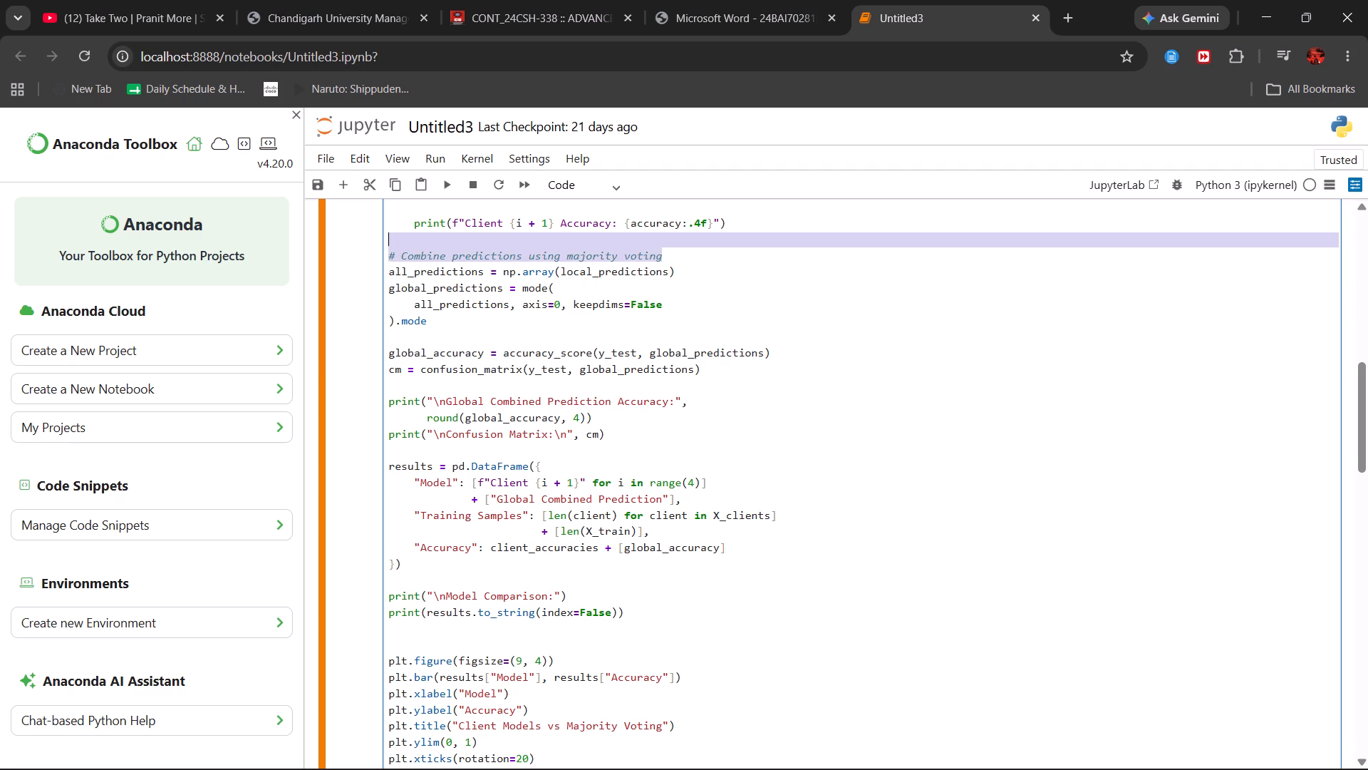
pyautogui.moveTo(527, 244); pyautogui.dragTo(411, 241)
pyautogui.press('BackSpace')
# Delete the comments "# Train local models" and "# Standardize the features" from the cell.
pyautogui.scroll(2, 411, 243)
pyautogui.moveTo(537, 278); pyautogui.dragTo(481, 275)
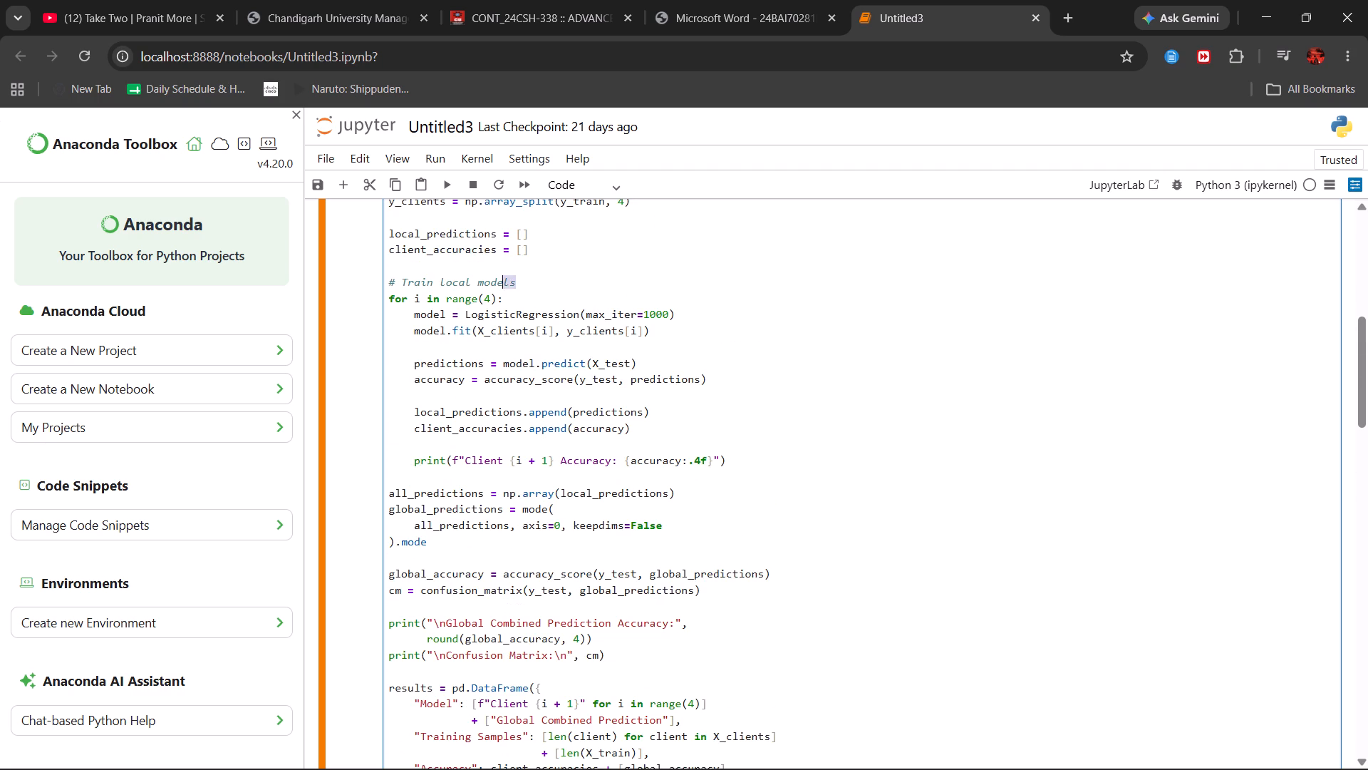
pyautogui.moveTo(481, 275); pyautogui.dragTo(380, 269)
pyautogui.press('BackSpace')
pyautogui.scroll(3, 498, 299)
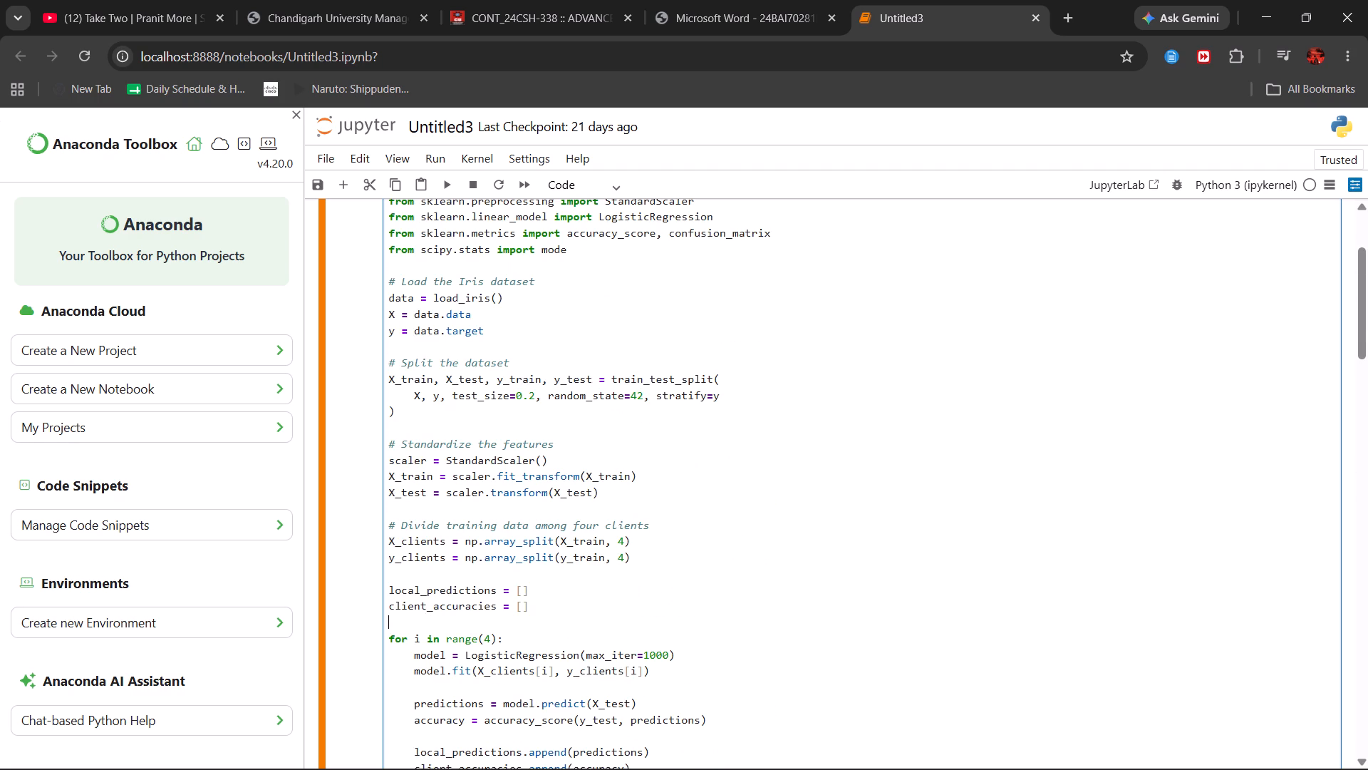
pyautogui.moveTo(569, 450); pyautogui.dragTo(349, 422)
pyautogui.press('BackSpace')
# Delete the comments "# Divide training data among four clients" and "# Split the dataset" from the cell.
pyautogui.moveTo(636, 507); pyautogui.dragTo(536, 502)
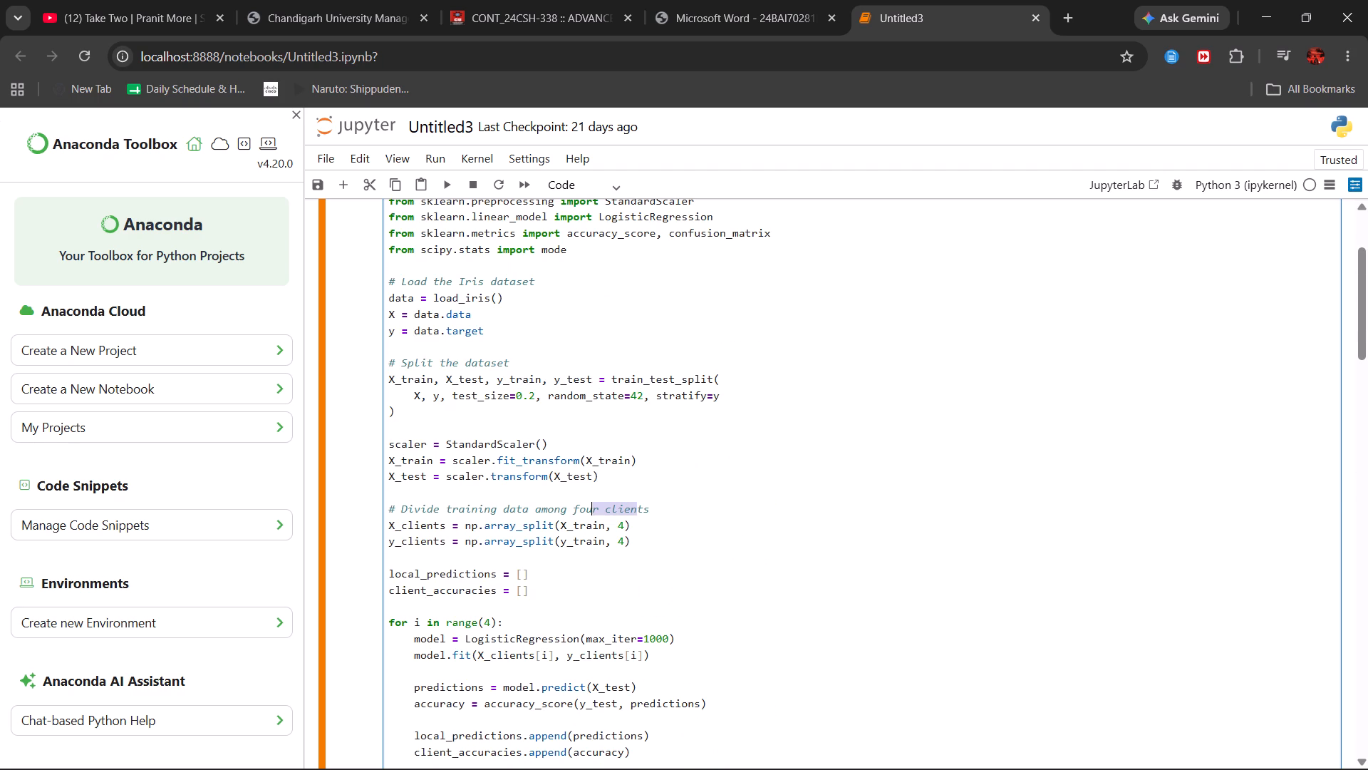
pyautogui.moveTo(536, 502); pyautogui.dragTo(380, 493)
pyautogui.press('BackSpace')
pyautogui.moveTo(493, 496); pyautogui.dragTo(484, 496)
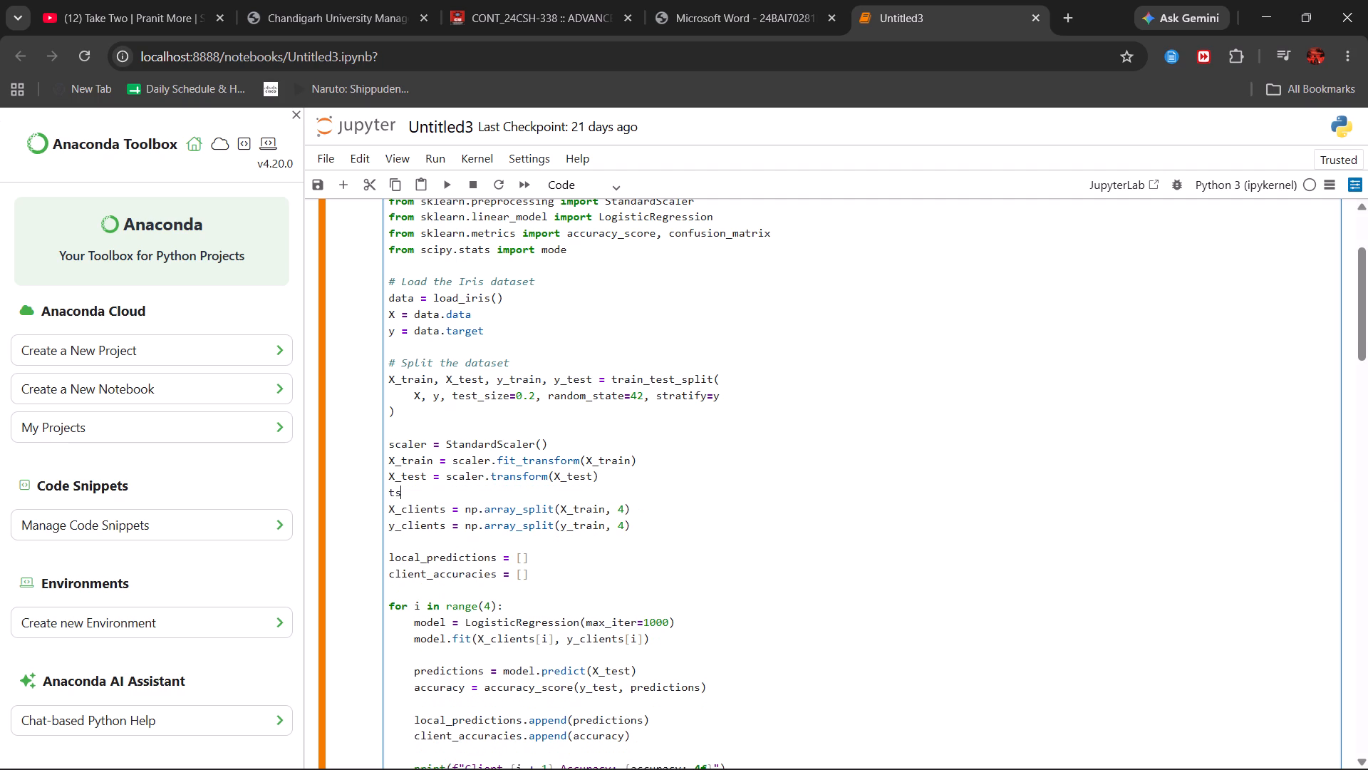
pyautogui.moveTo(484, 496); pyautogui.dragTo(366, 491)
pyautogui.press('BackSpace')
pyautogui.moveTo(519, 361); pyautogui.dragTo(349, 346)
pyautogui.press('BackSpace')
pyautogui.scroll(2, 563, 334)
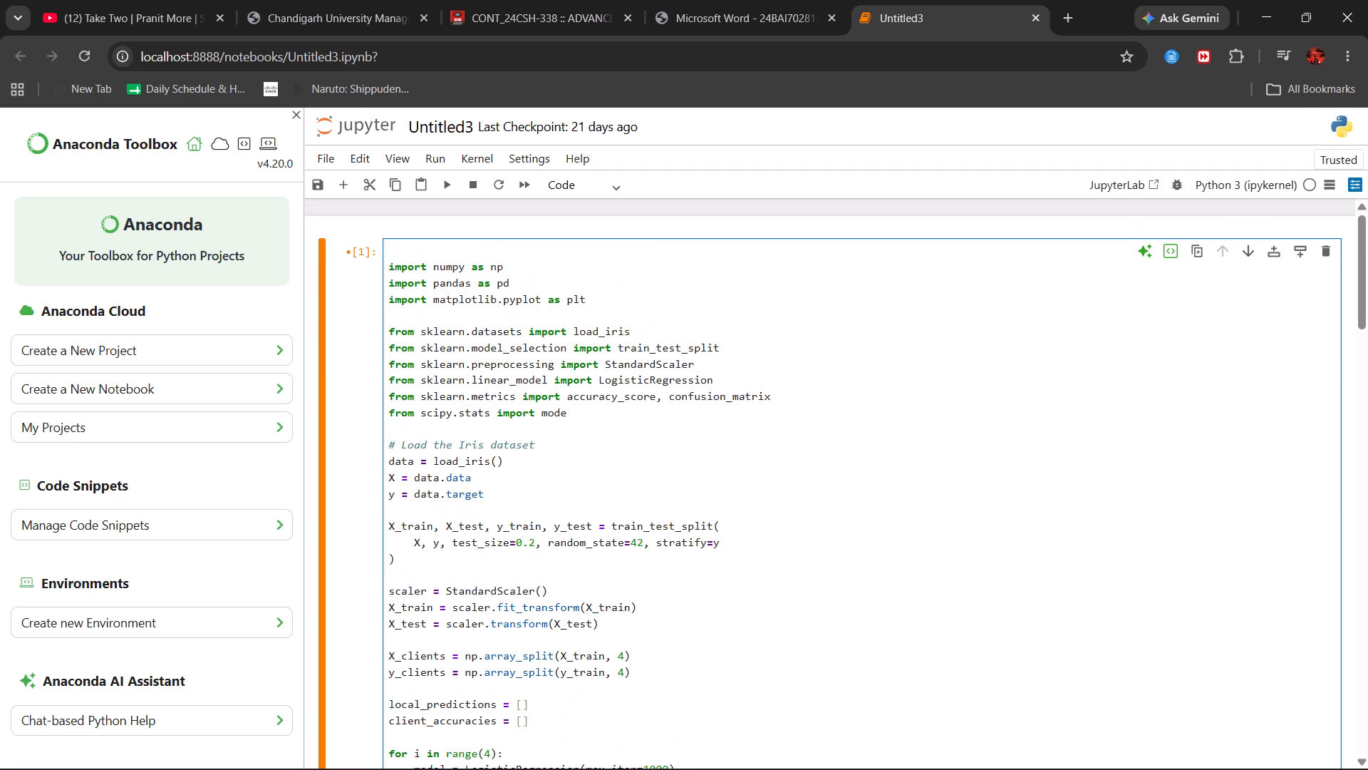
# Delete the comment "# Load the Iris dataset" from the code cell.
pyautogui.moveTo(554, 445); pyautogui.dragTo(395, 430)
pyautogui.press('BackSpace')
# Save the notebook and run the comment-free Iris code cell.
pyautogui.scroll(-9, 563, 425)
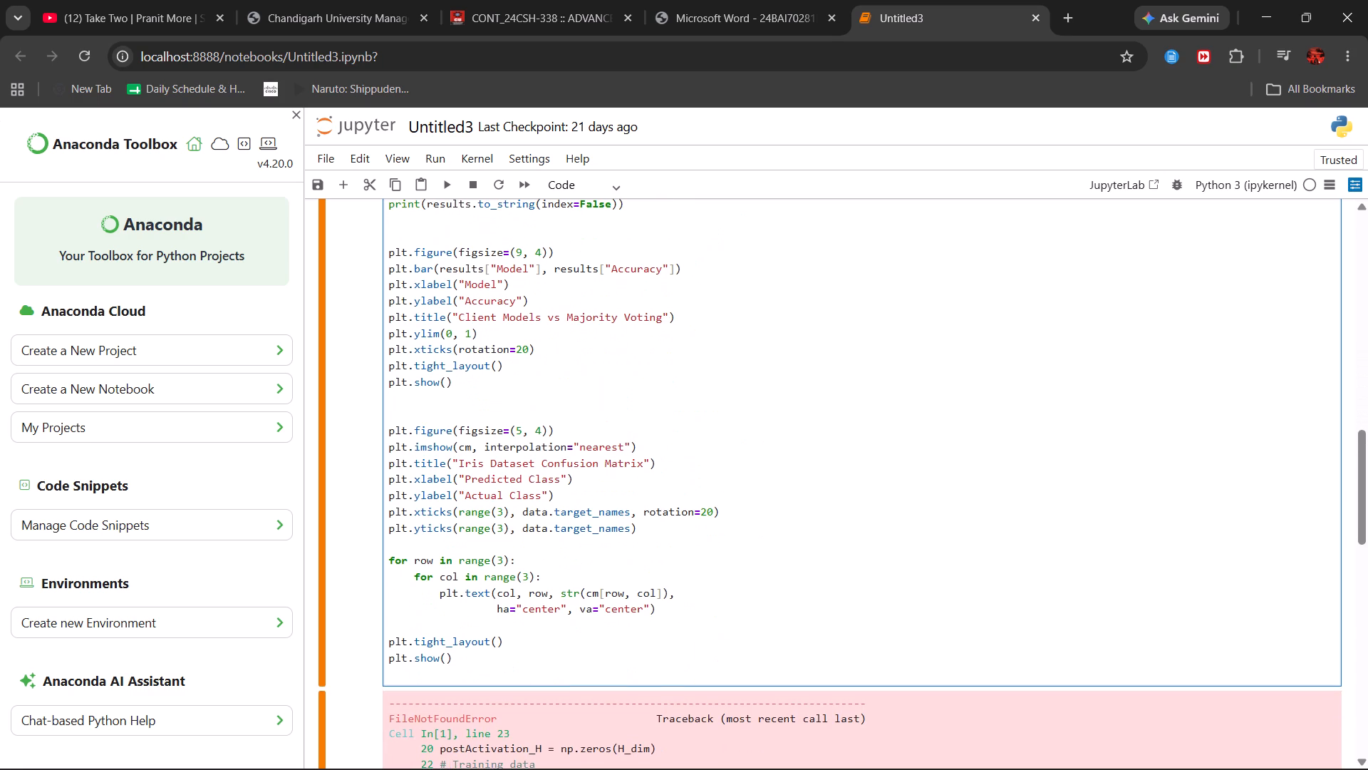
pyautogui.click(678, 481)
pyautogui.hotkey('ctrl', 's')
pyautogui.click(455, 182)
pyautogui.scroll(-4, 724, 527)
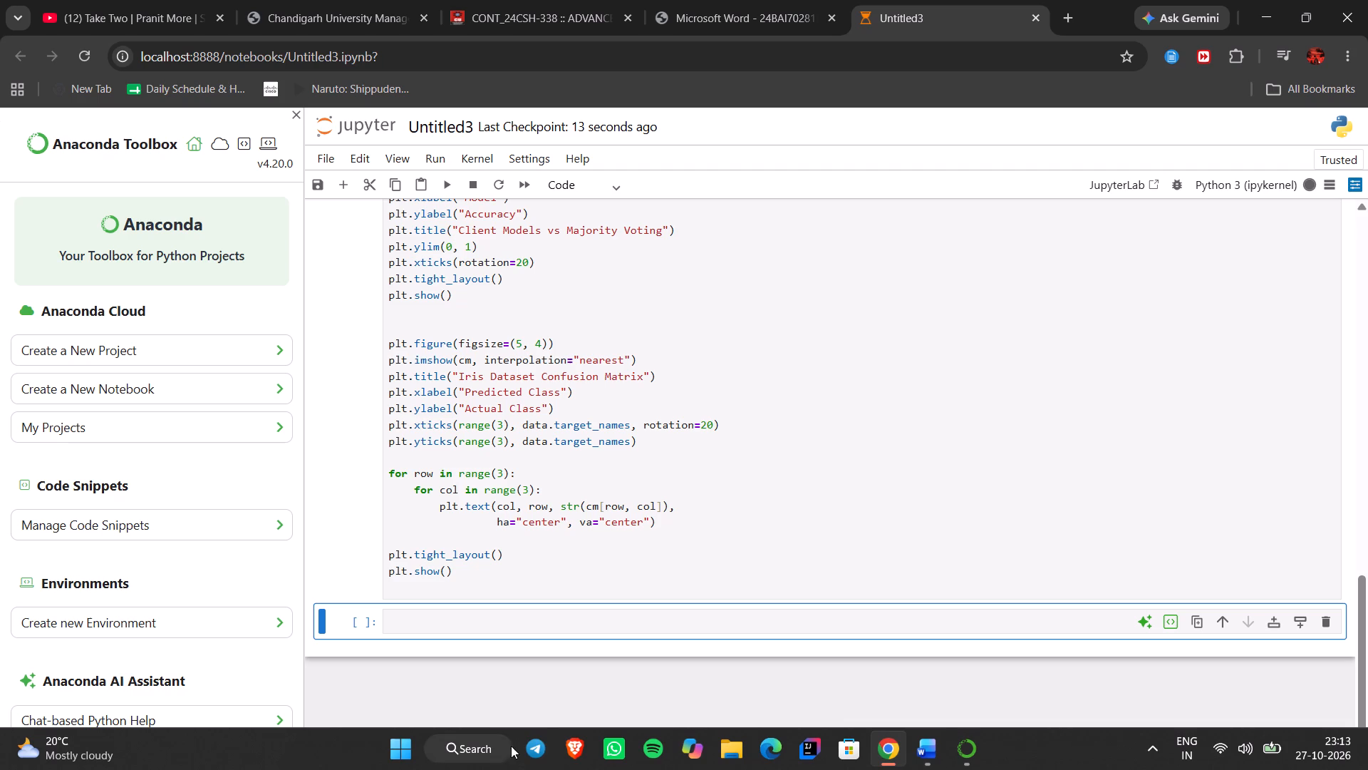
# Switch to Spotify in the Brave browser and play the song Supreme by Shubh from the recent searches.
pyautogui.click(570, 739)
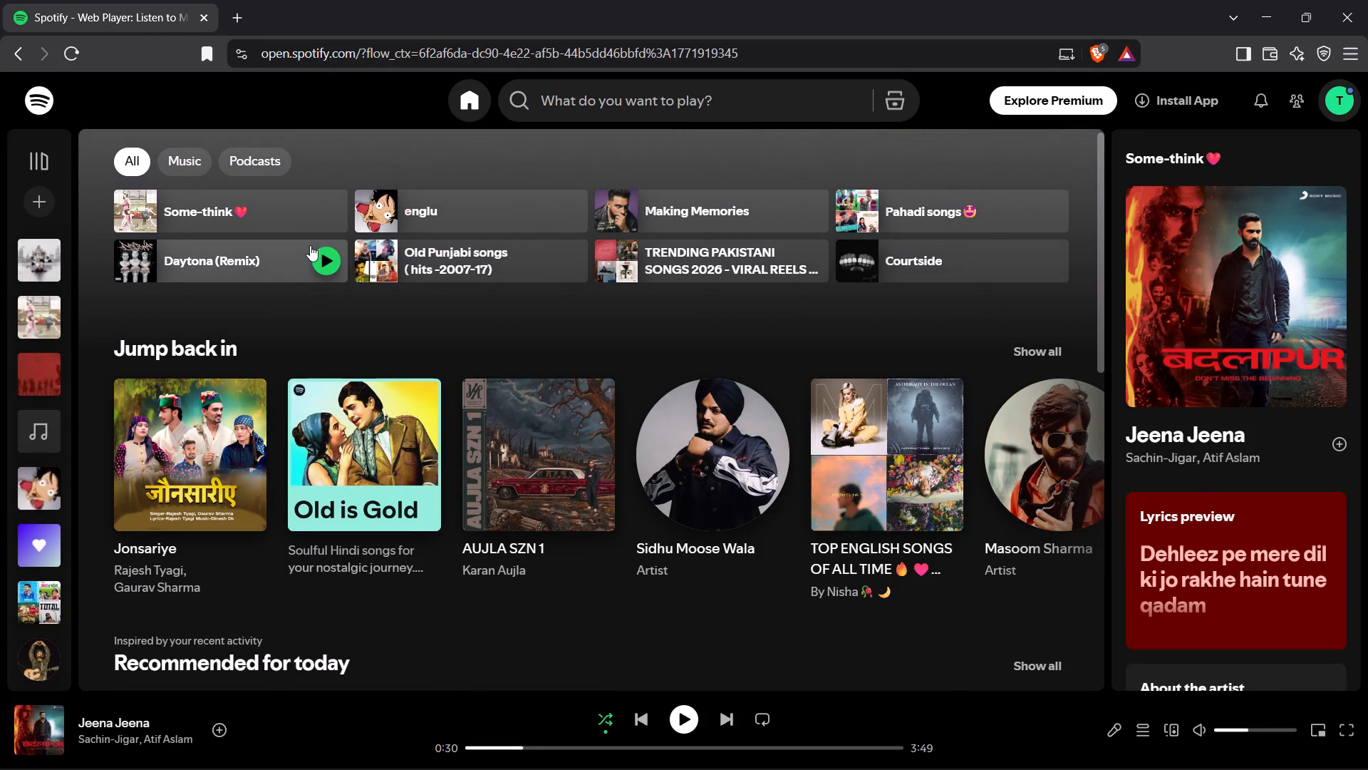
pyautogui.click(560, 101)
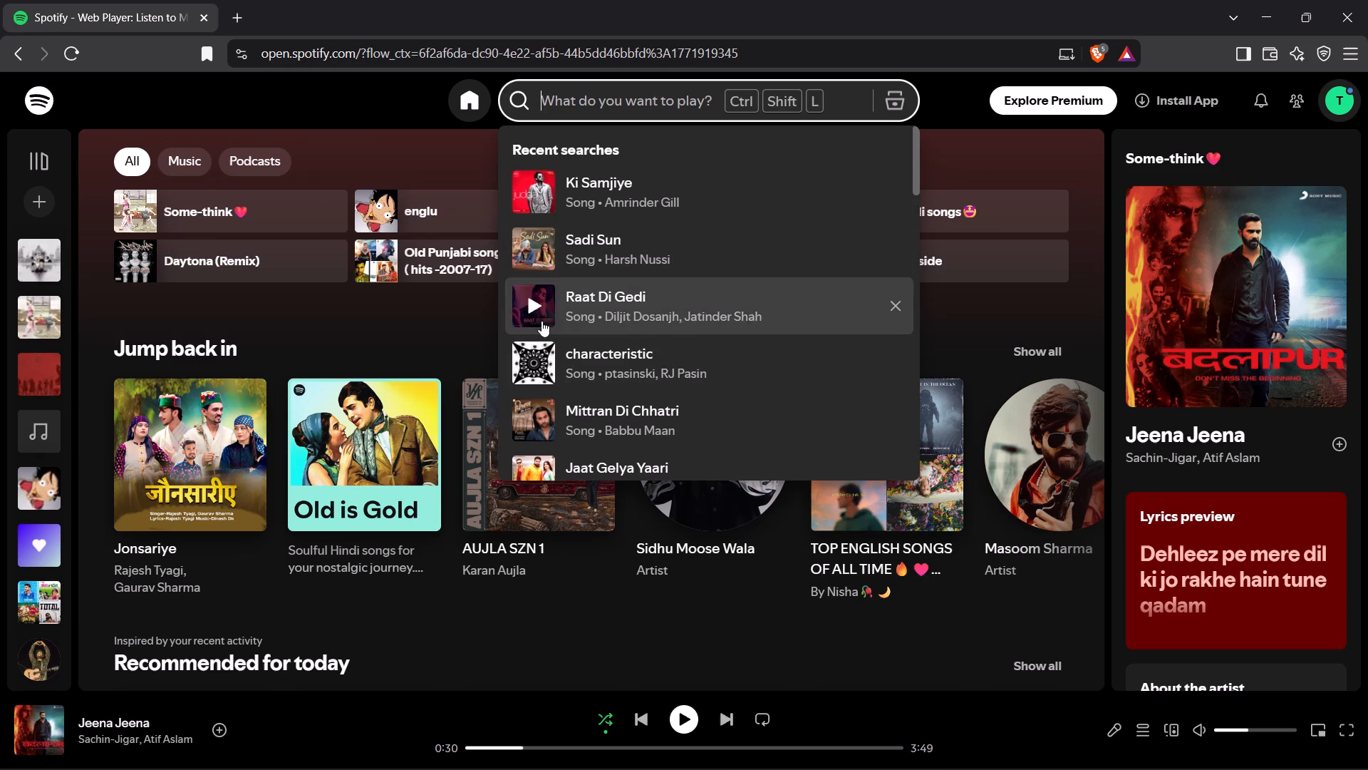
pyautogui.scroll(-2, 563, 316)
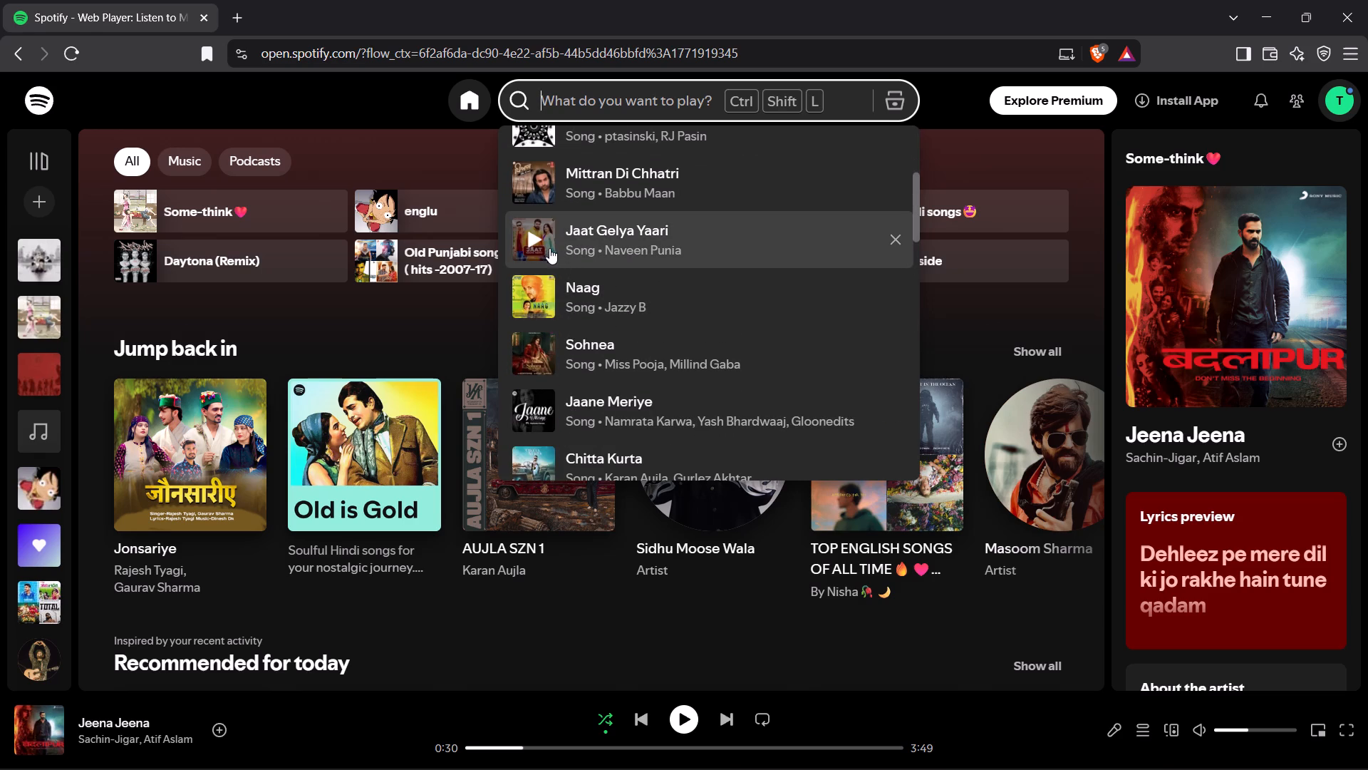
pyautogui.scroll(-2, 588, 301)
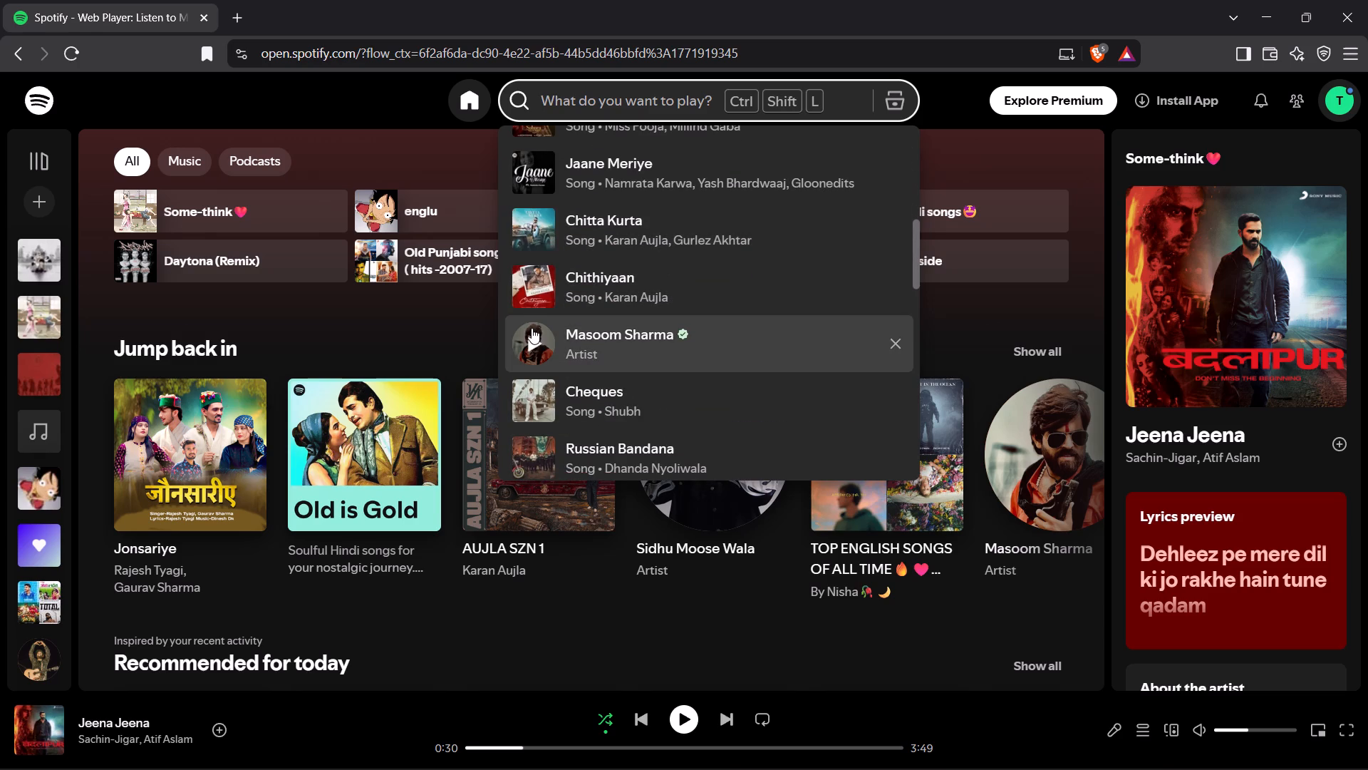
pyautogui.scroll(-1, 533, 337)
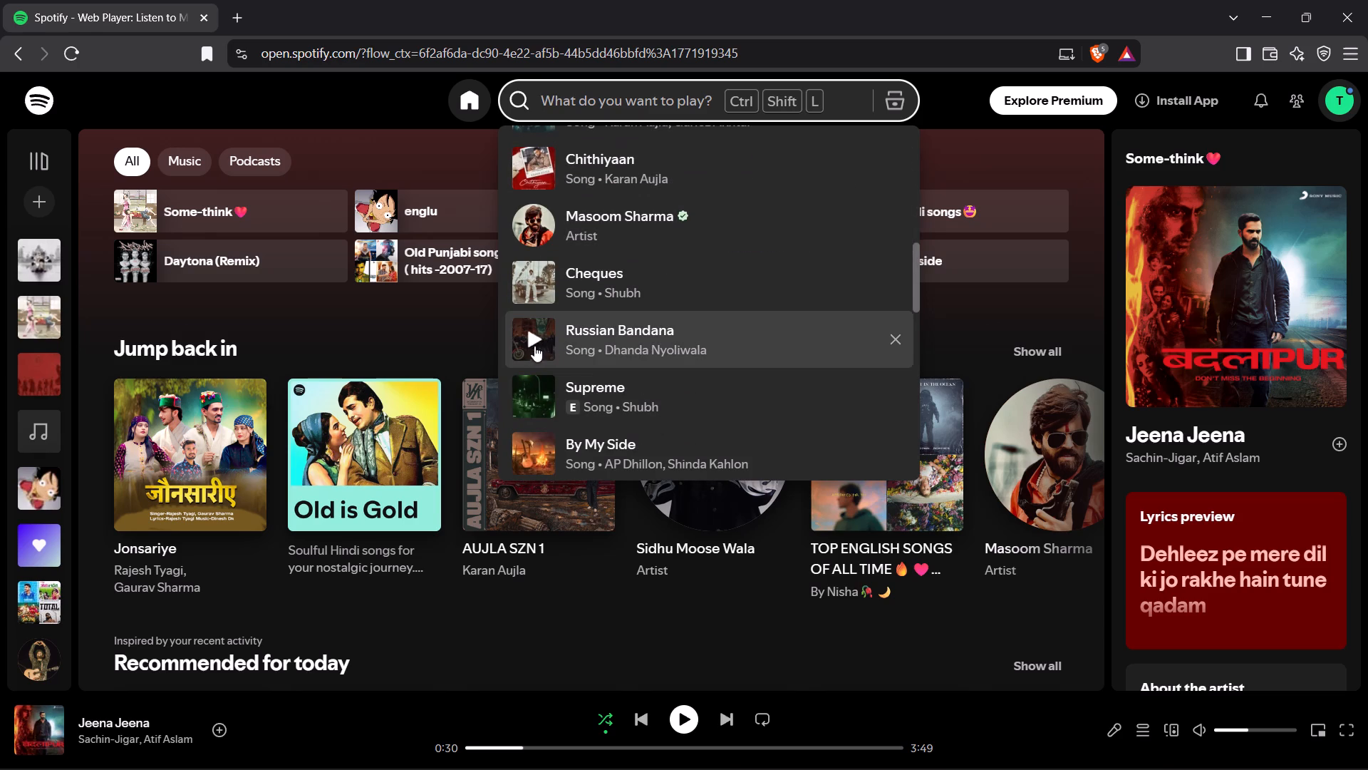
pyautogui.scroll(-1, 532, 386)
pyautogui.click(537, 277)
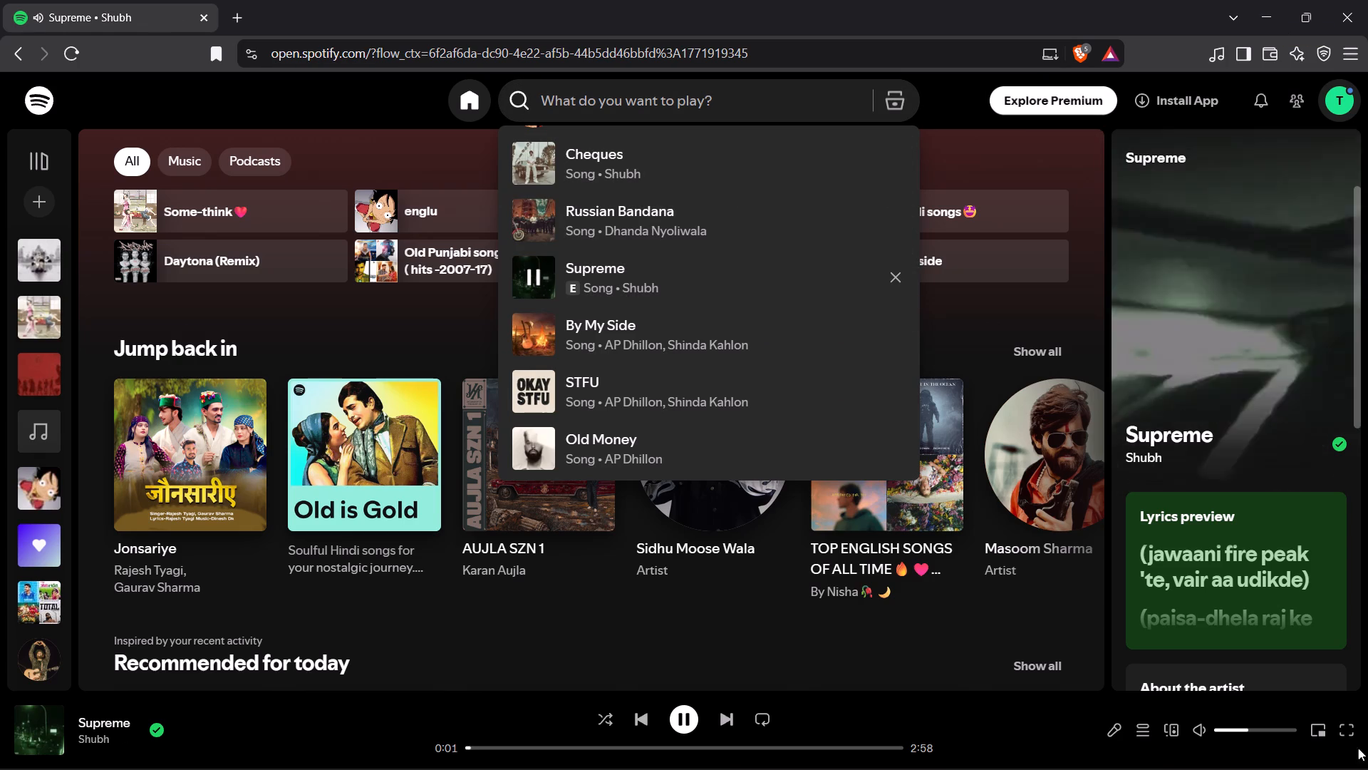
# Raise the Spotify playback volume to about 60 percent.
pyautogui.click(1266, 731)
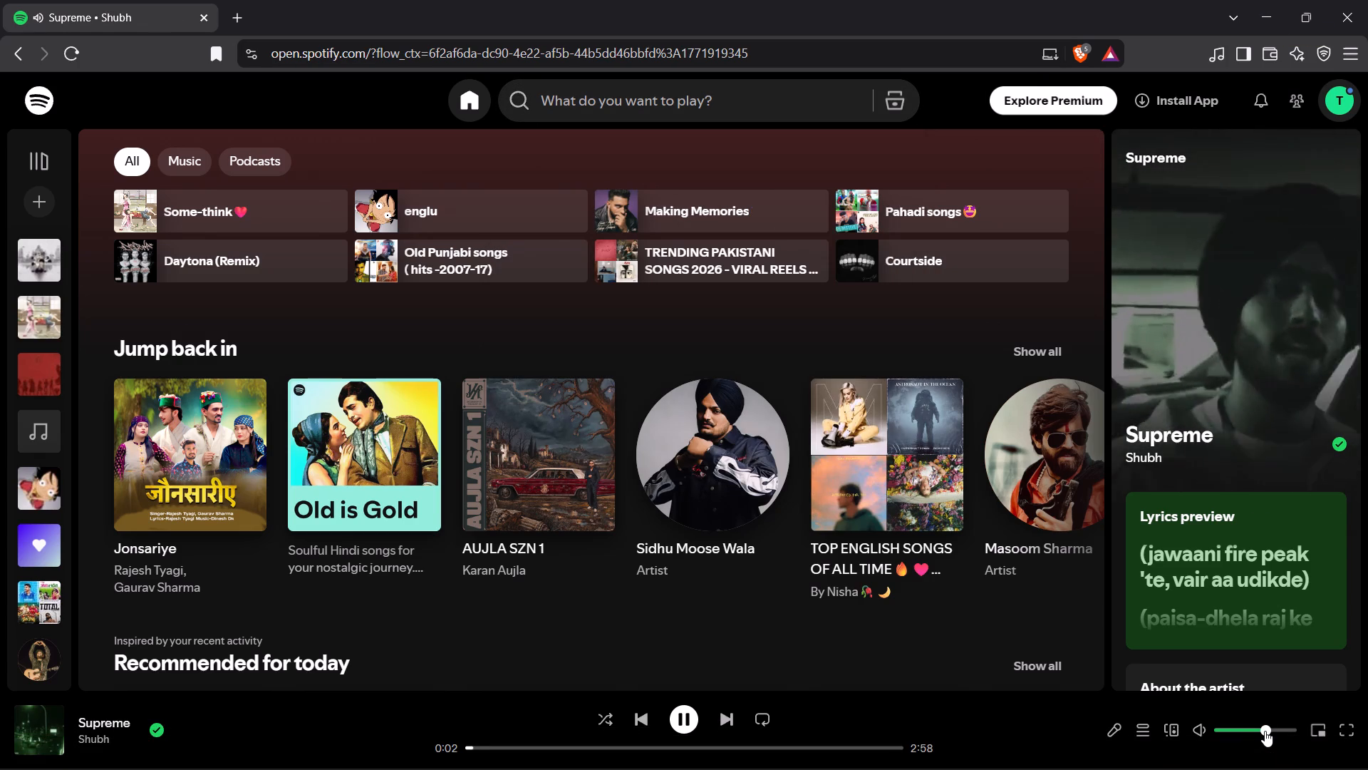
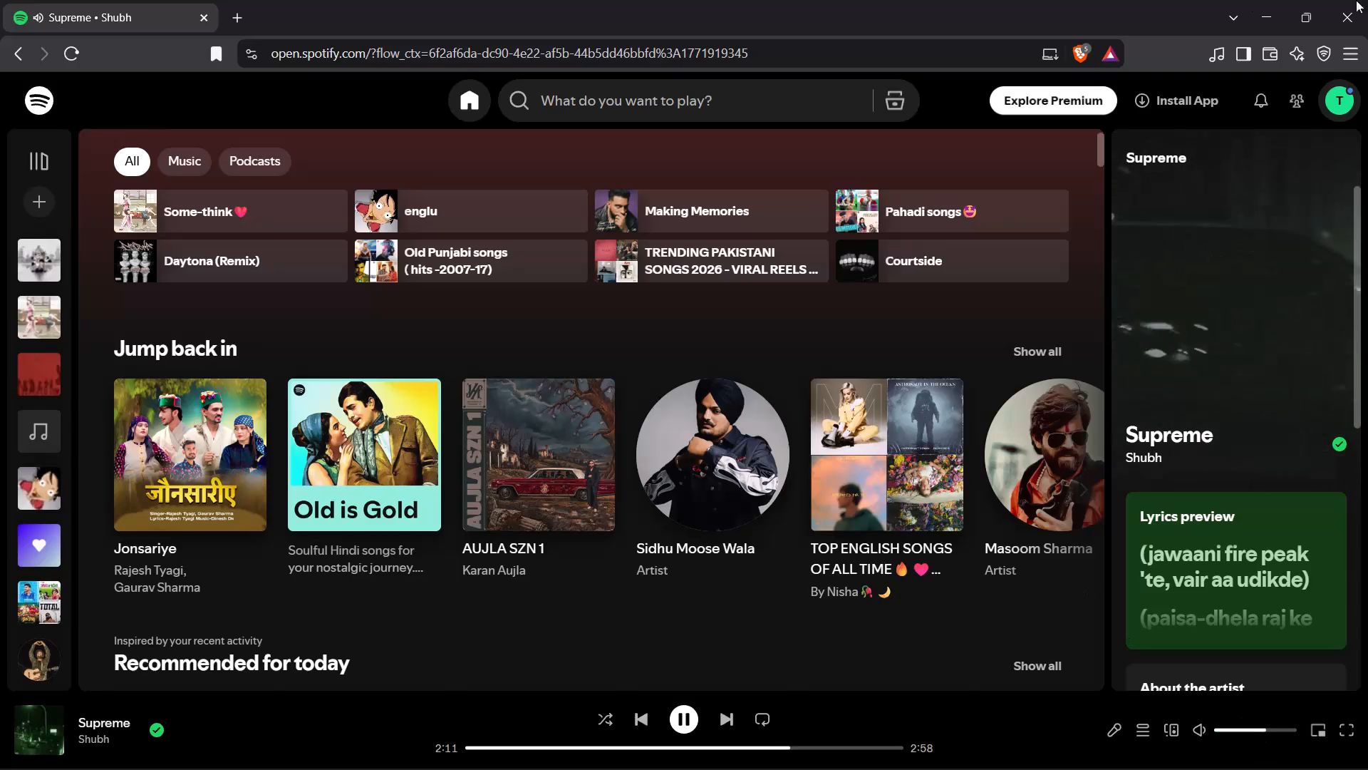
# Switch back to the Jupyter notebook in Chrome and review the Iris code cell along with its accuracy results, bar chart and confusion matrix.
pyautogui.click(1262, 0)
pyautogui.scroll(-6, 894, 471)
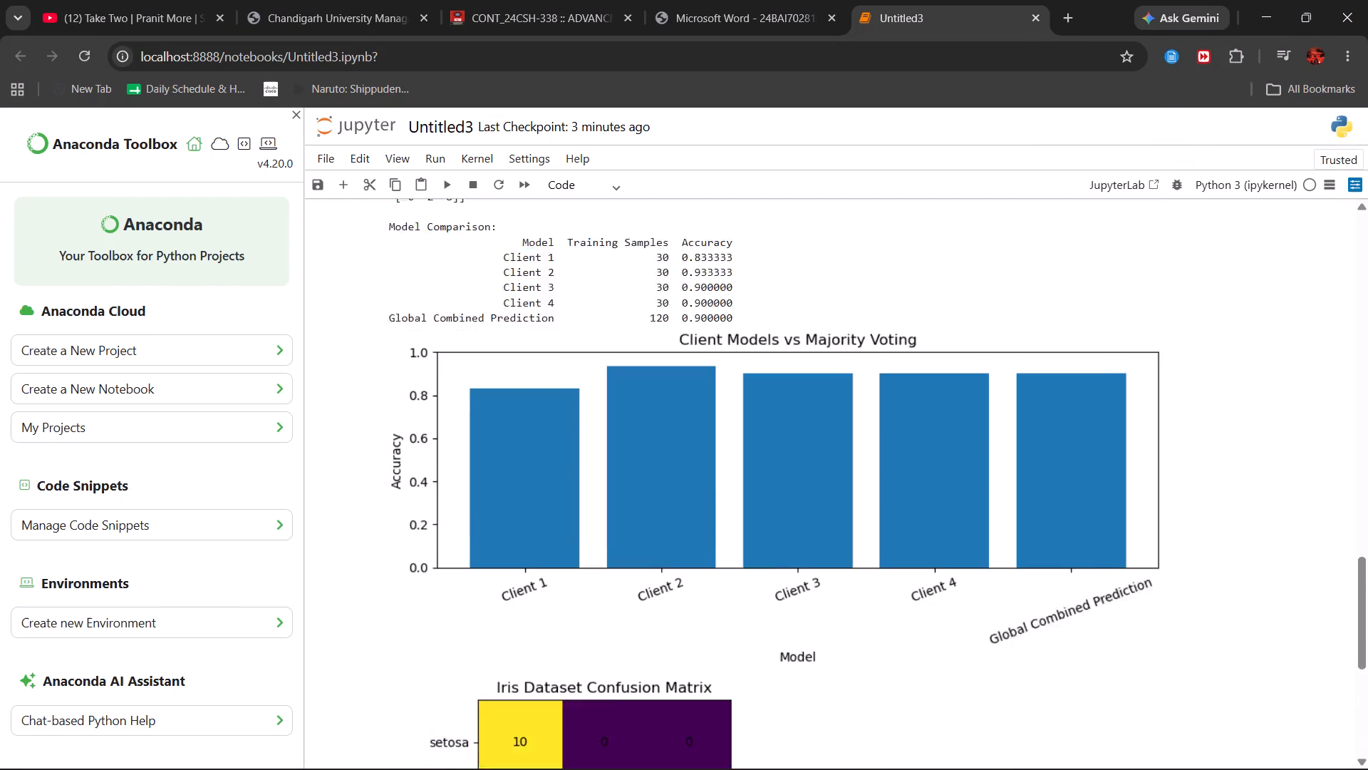
pyautogui.scroll(-6, 894, 471)
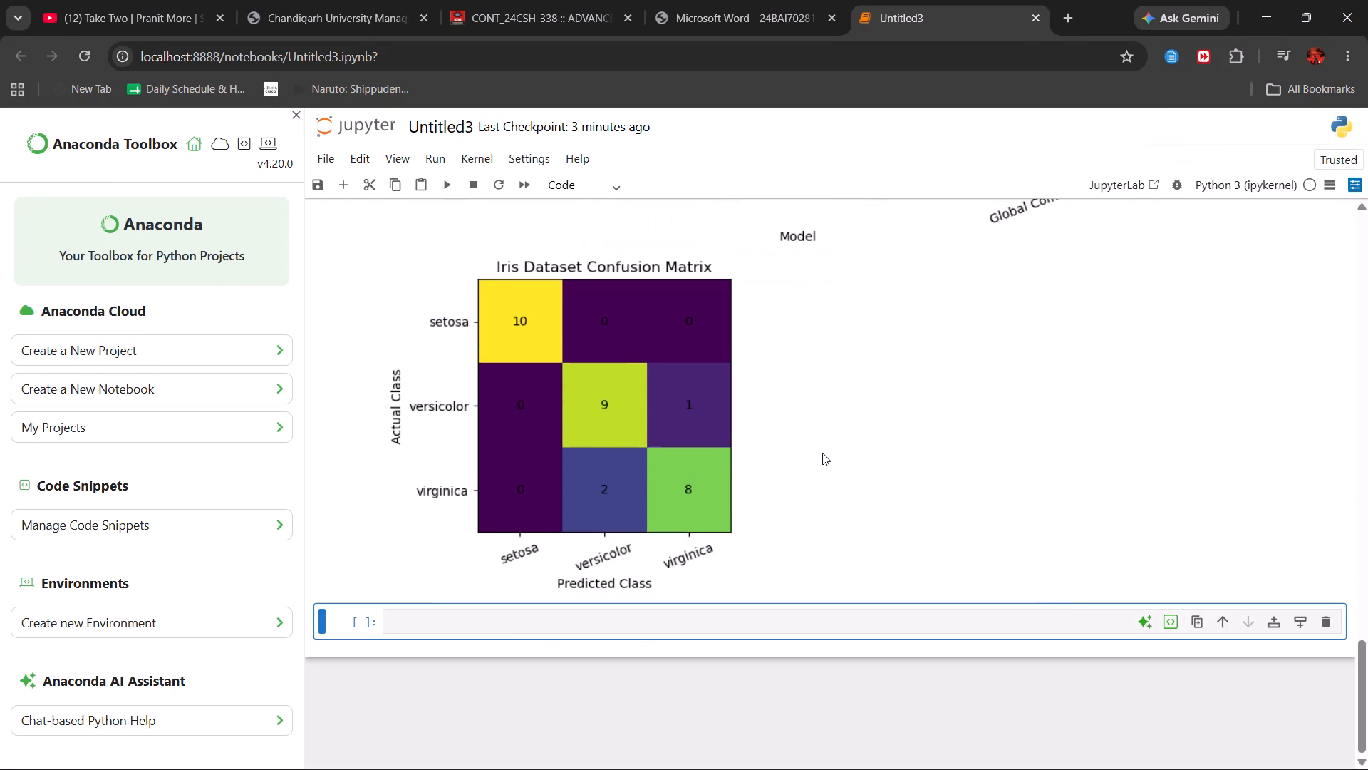
pyautogui.scroll(6, 807, 491)
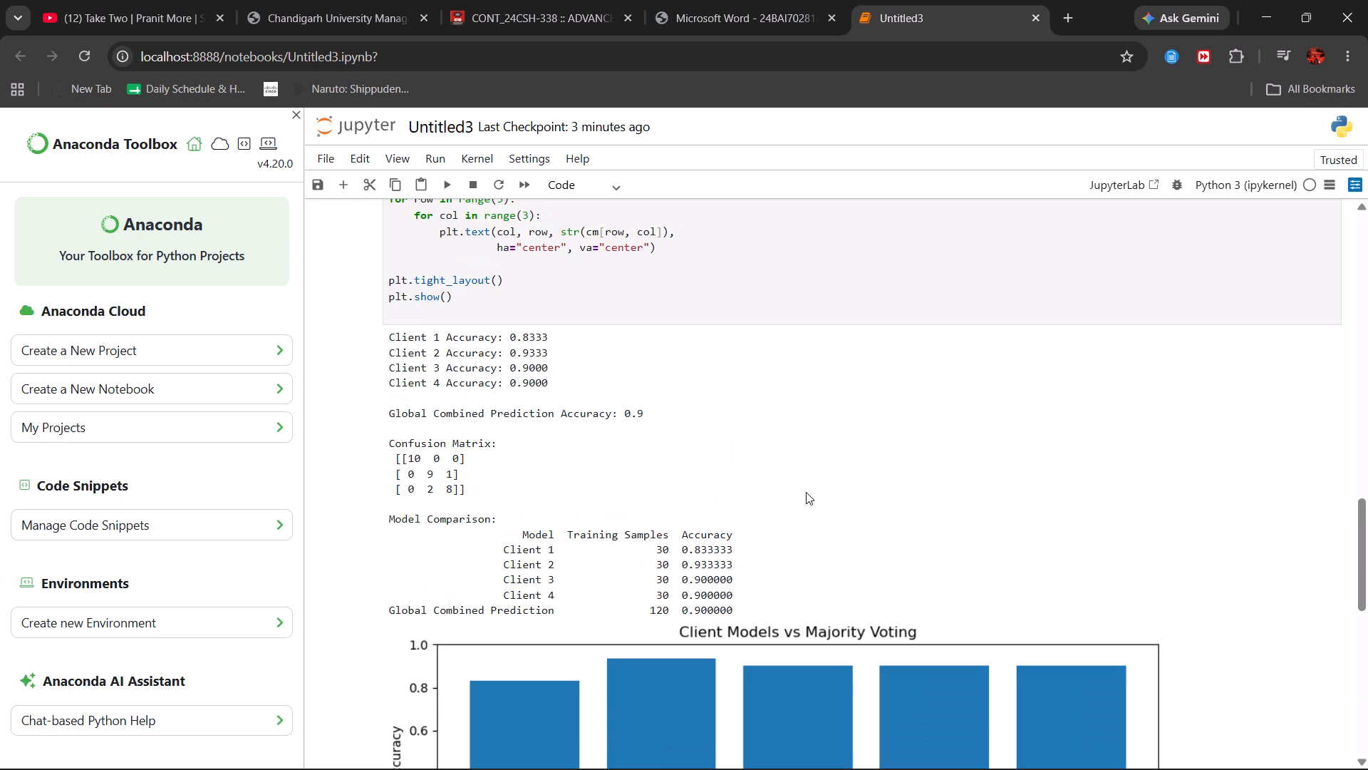
pyautogui.scroll(3, 806, 492)
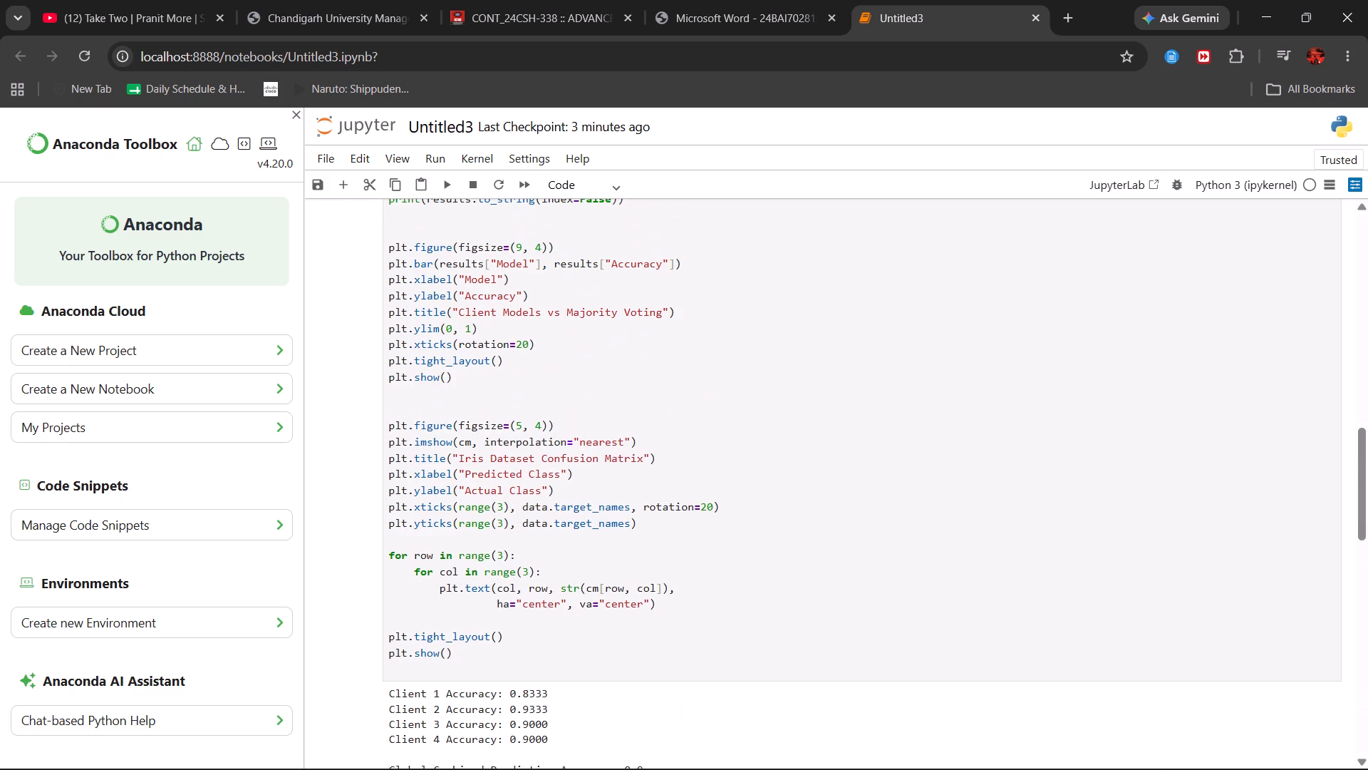
pyautogui.scroll(13, 806, 492)
pyautogui.scroll(-5, 806, 492)
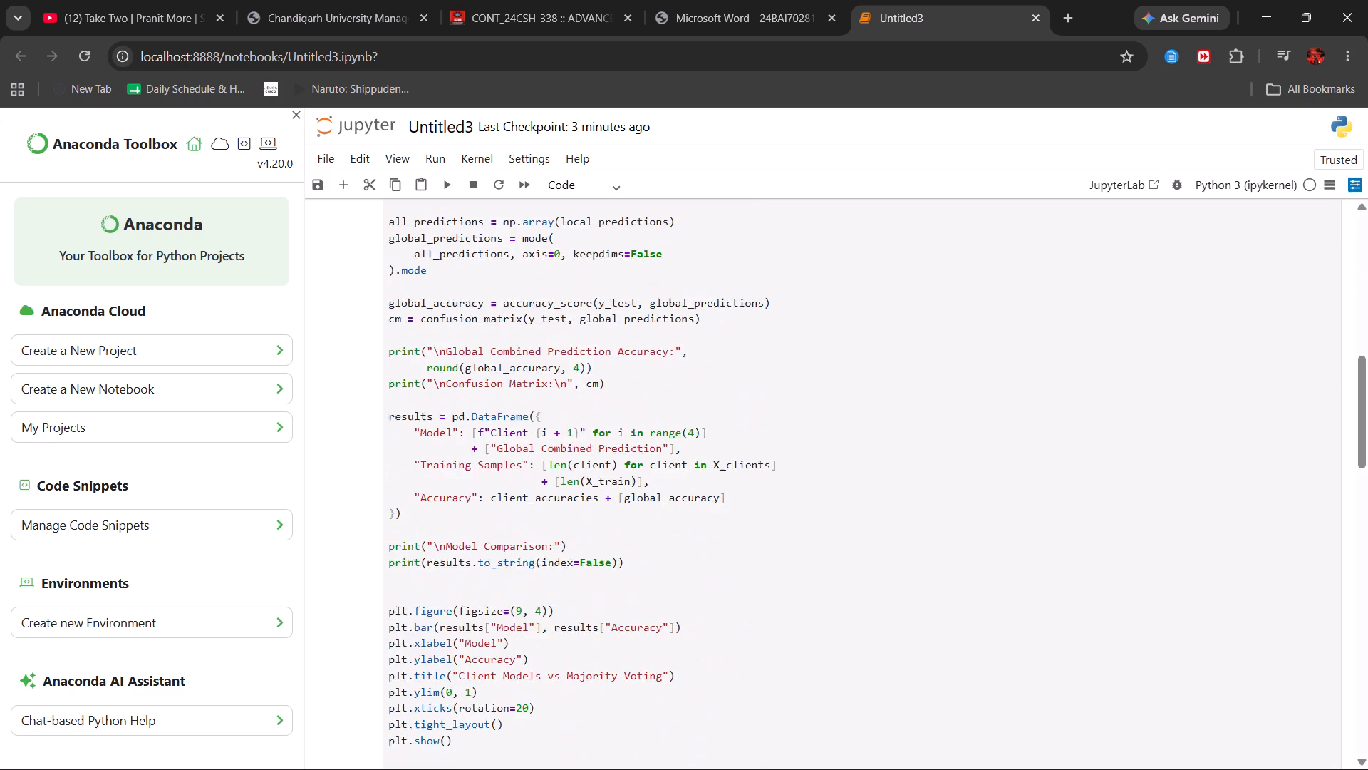
pyautogui.scroll(-14, 806, 492)
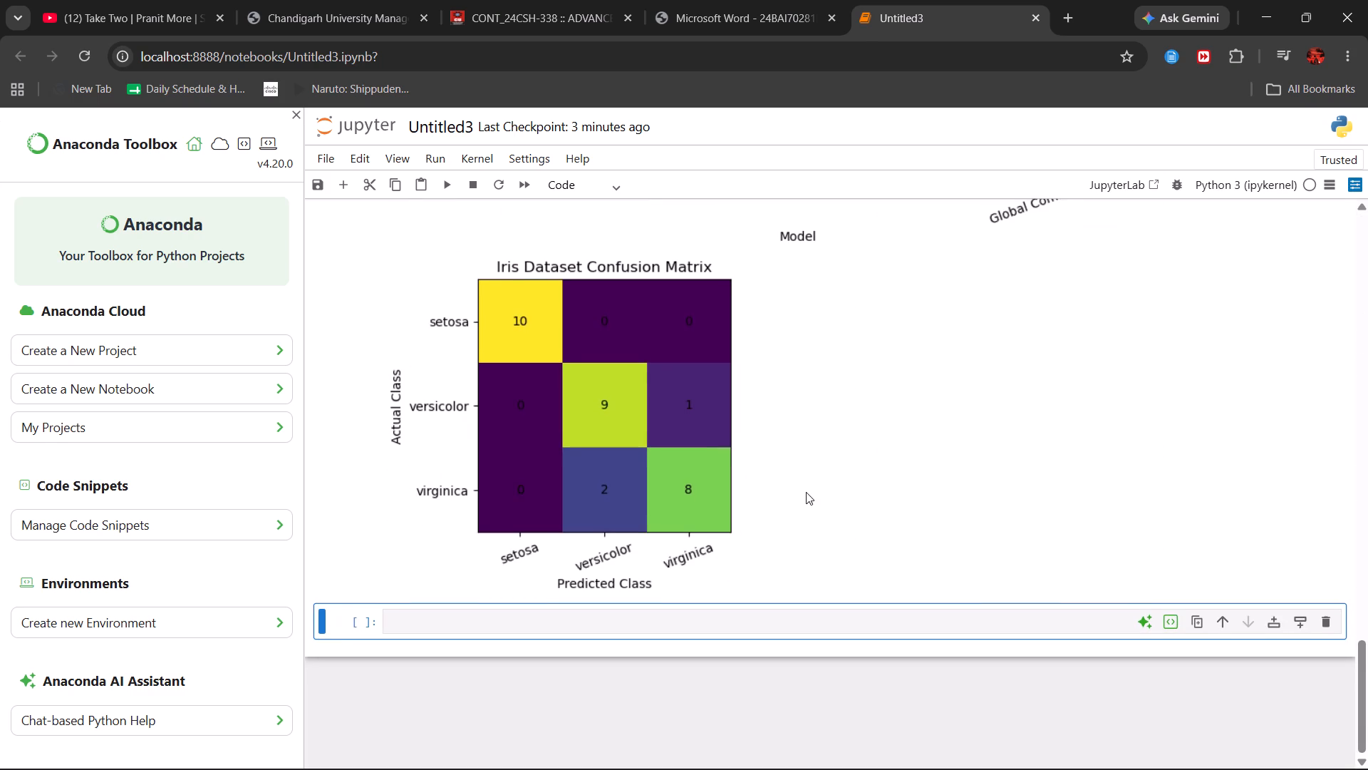
# Download the notebook Untitled3 as an IPYNB file into the Downloads folder.
pyautogui.click(321, 155)
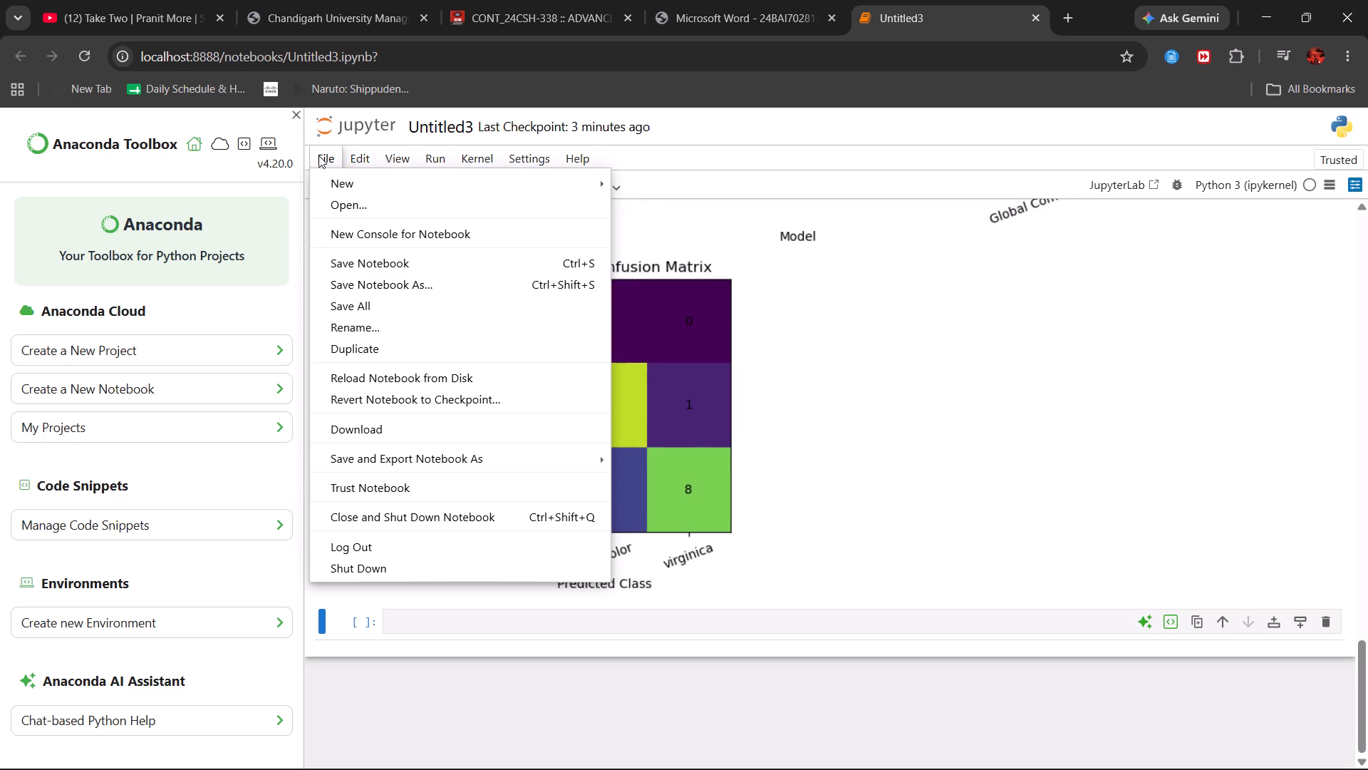
pyautogui.click(491, 426)
pyautogui.click(89, 267)
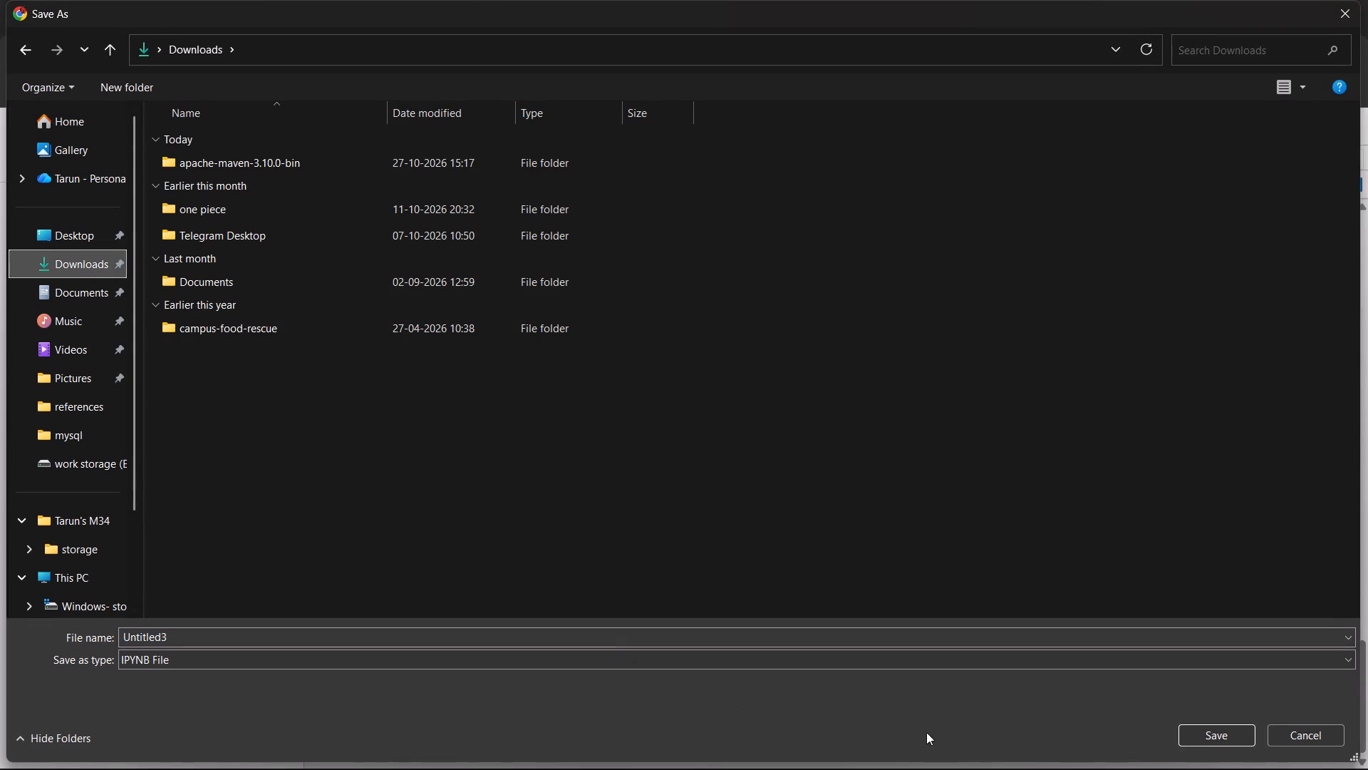
pyautogui.click(1233, 733)
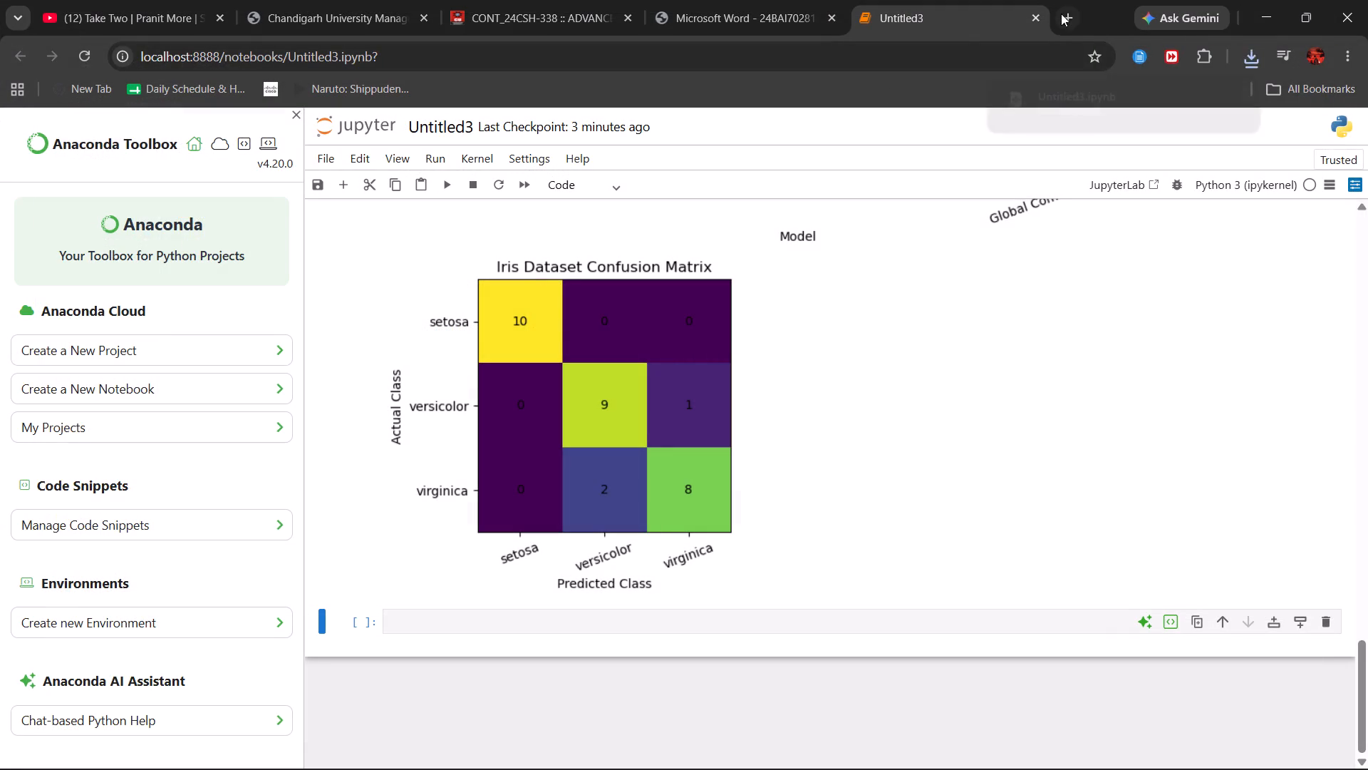
# Search the web for "ipynb to pdf" in a new tab and open Vertopal's online IPYNB to PDF converter.
pyautogui.click(1061, 14)
pyautogui.click(812, 59)
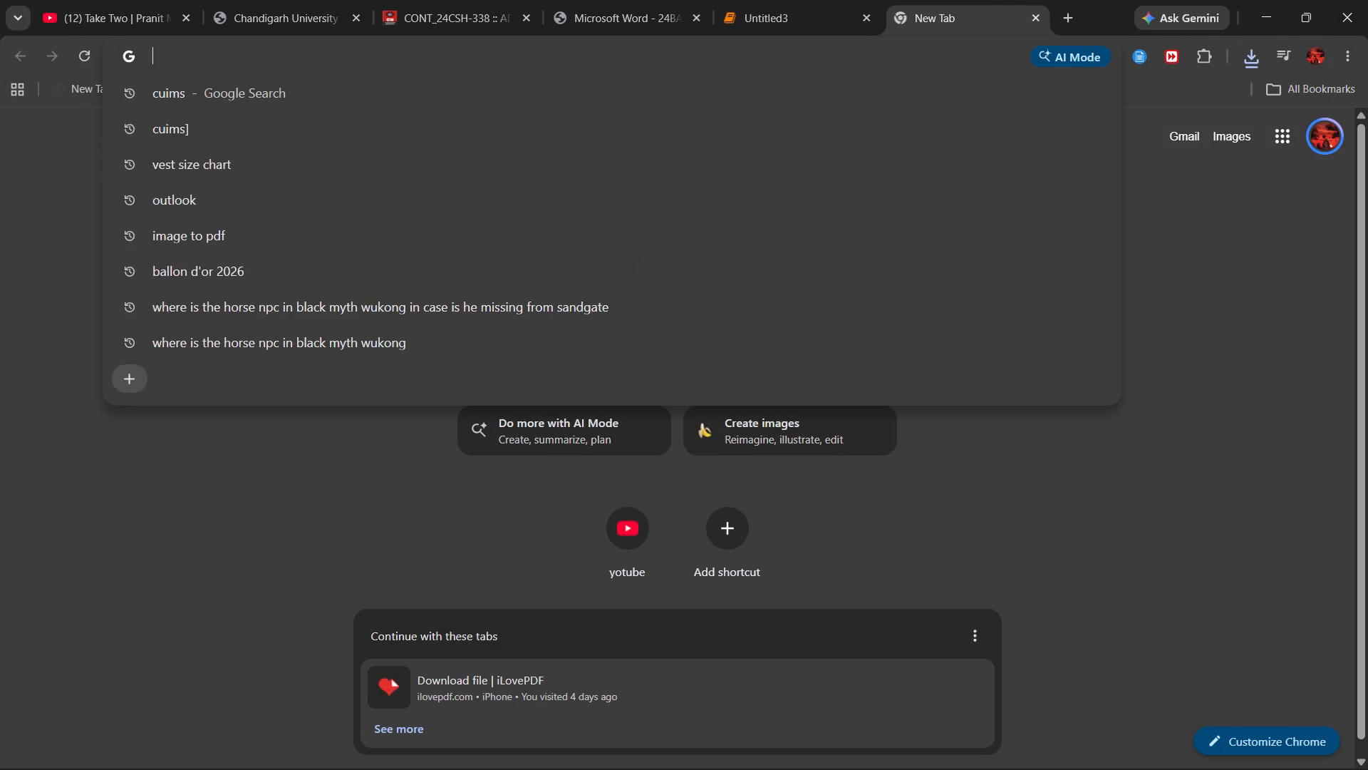
pyautogui.press('i')
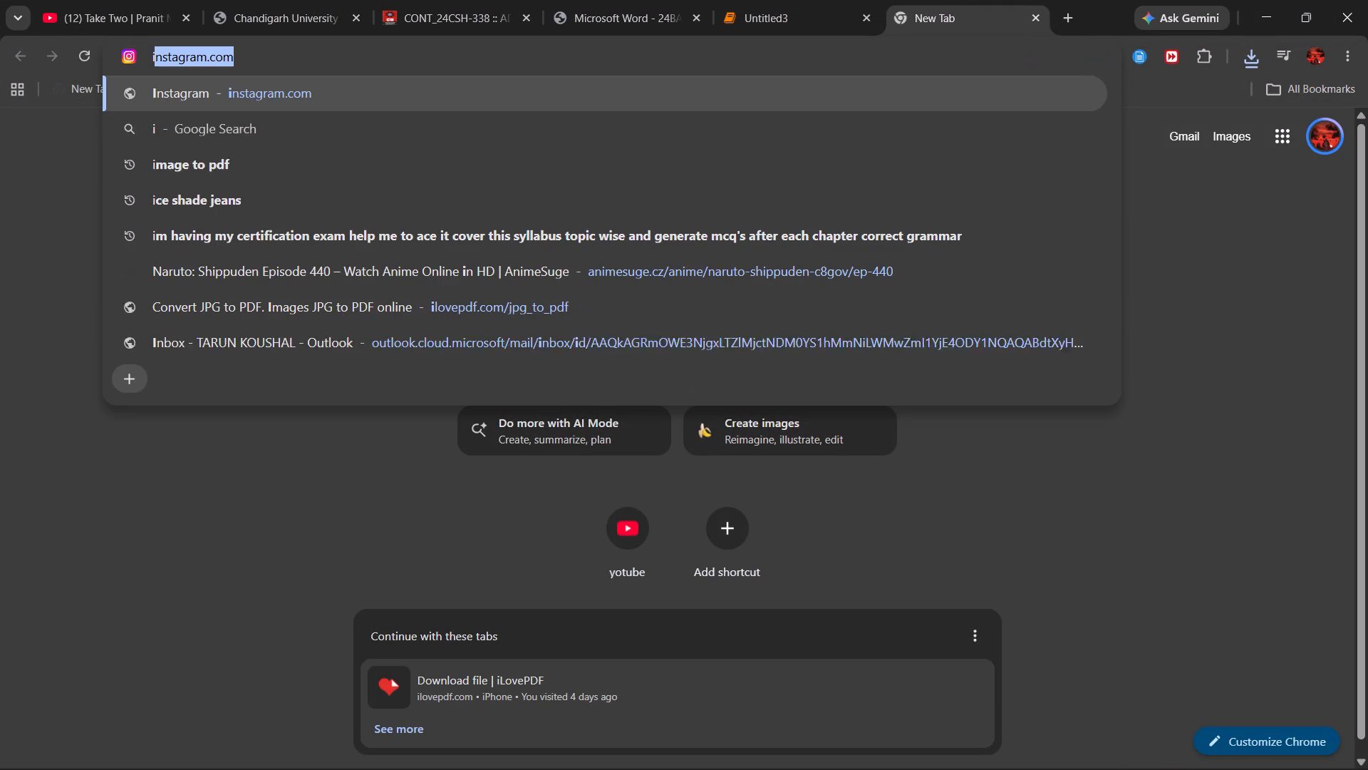
pyautogui.press('y')
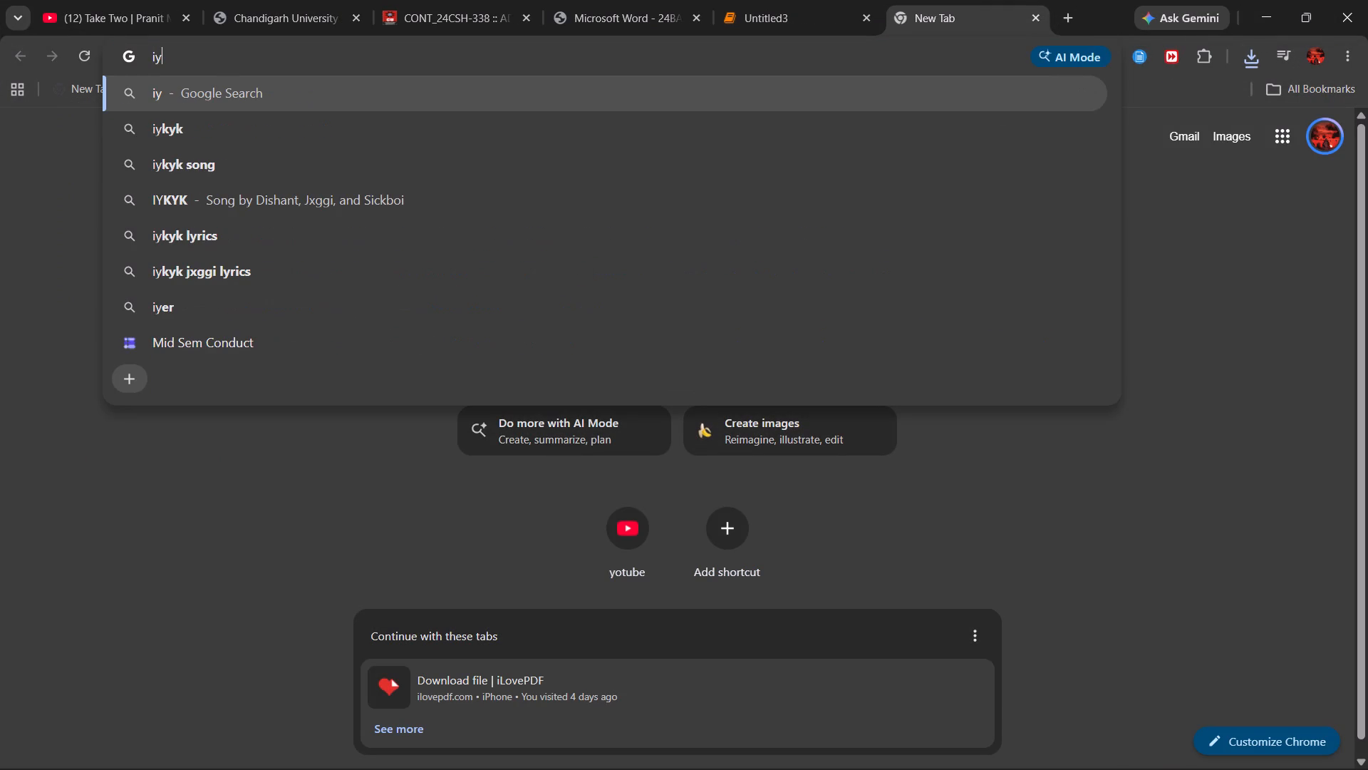
pyautogui.press('BackSpace')
pyautogui.press('BackSpace')
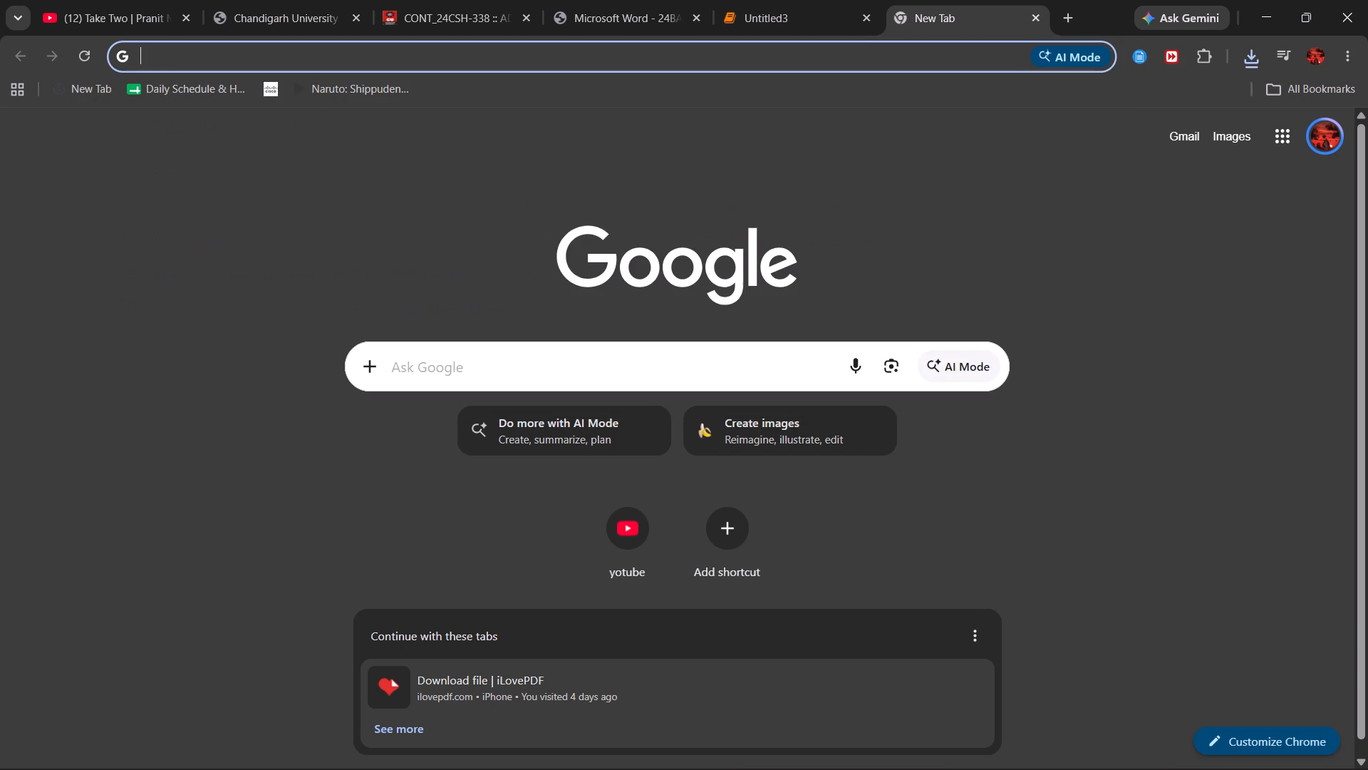
pyautogui.write('ipn')
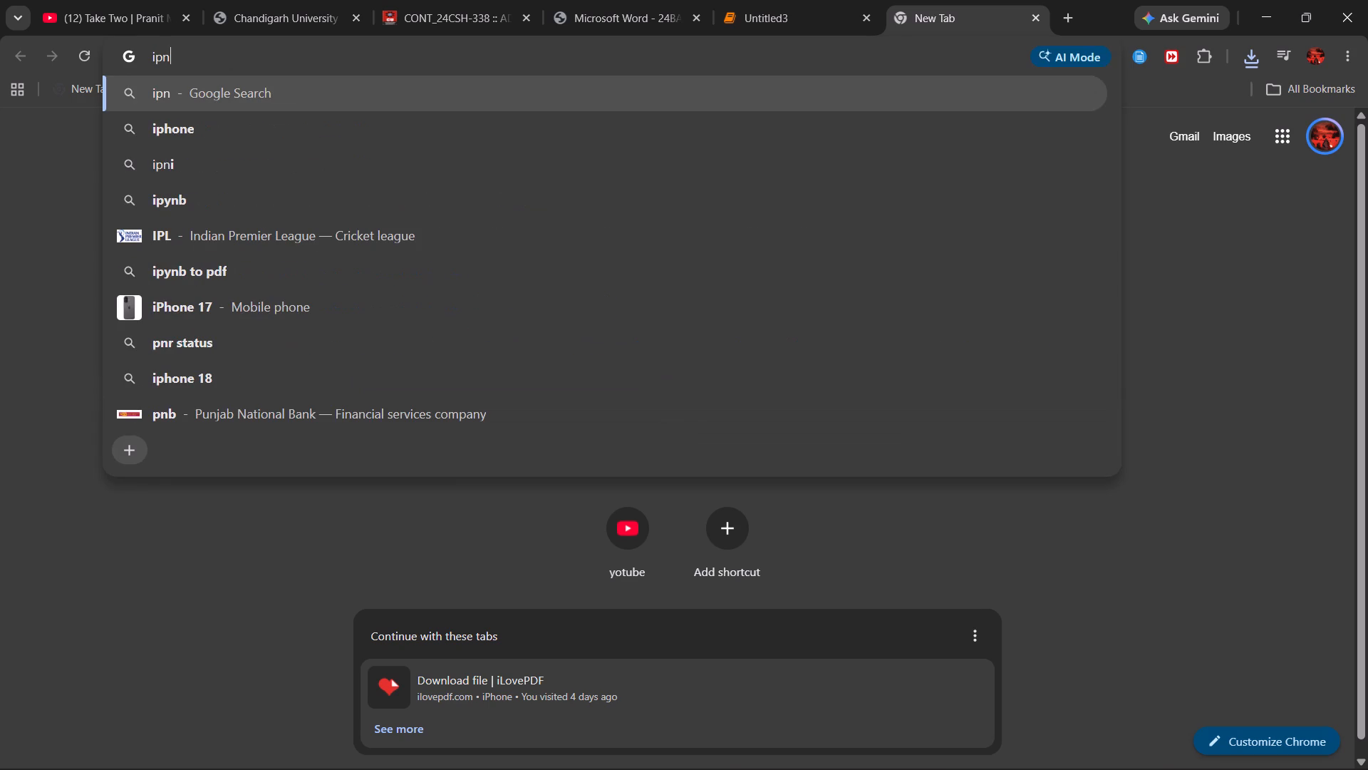
pyautogui.click(406, 277)
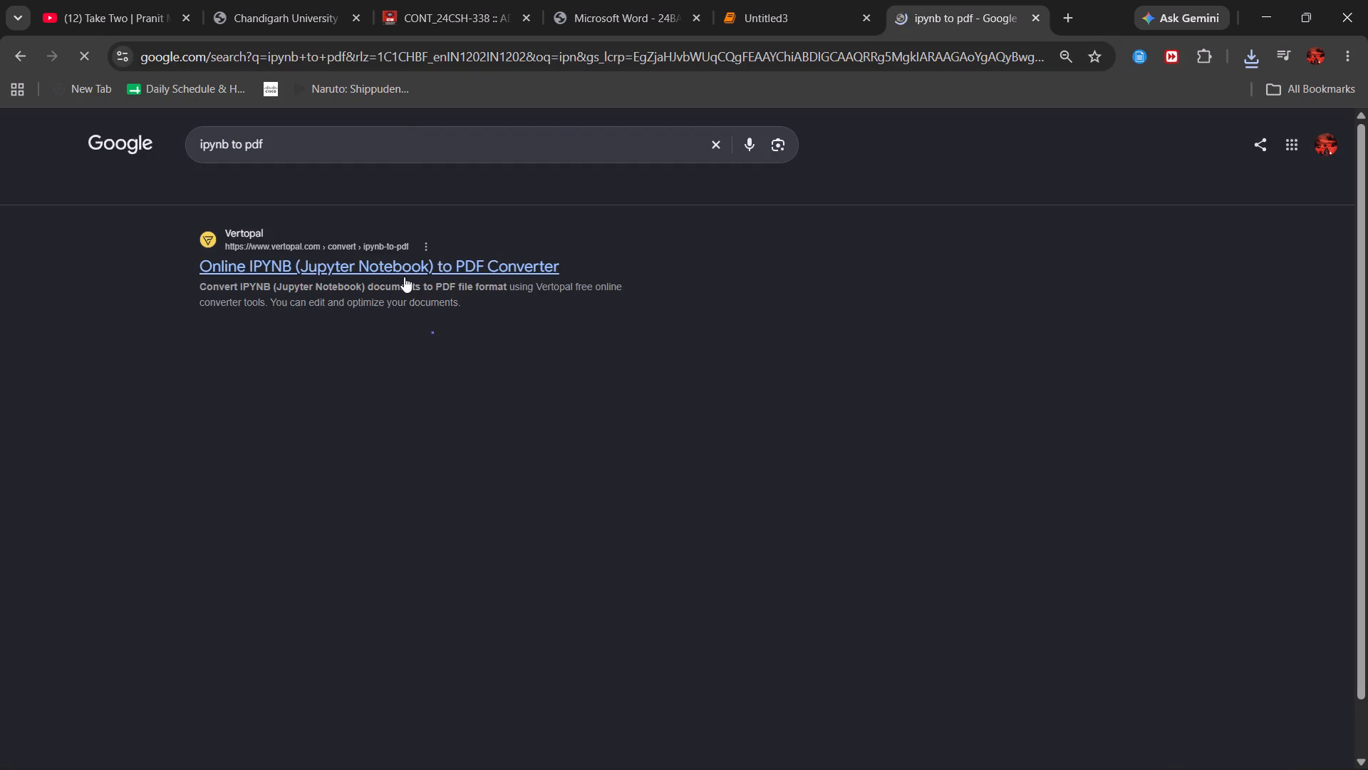
pyautogui.click(310, 264)
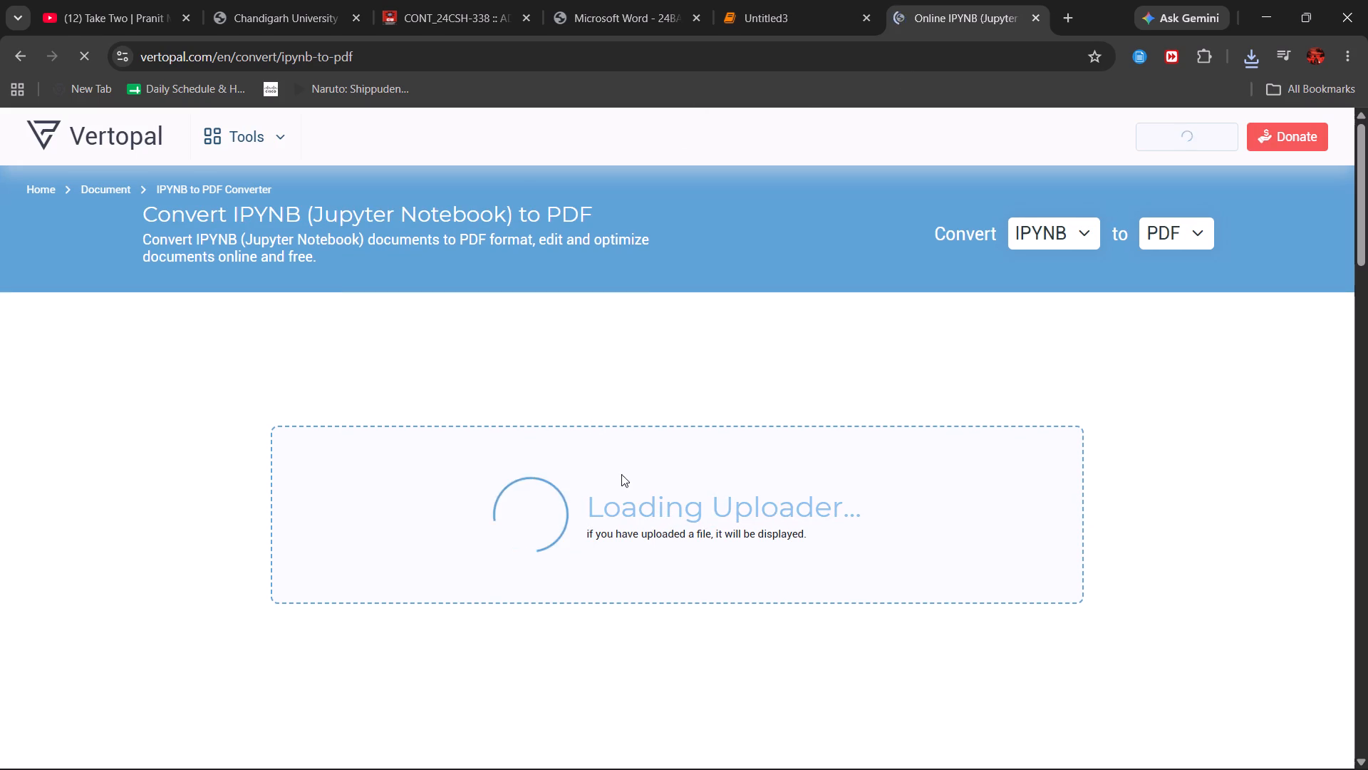
# Upload Untitled3 from the Downloads folder to the IPYNB to PDF converter and continue to the preview page.
pyautogui.click(617, 516)
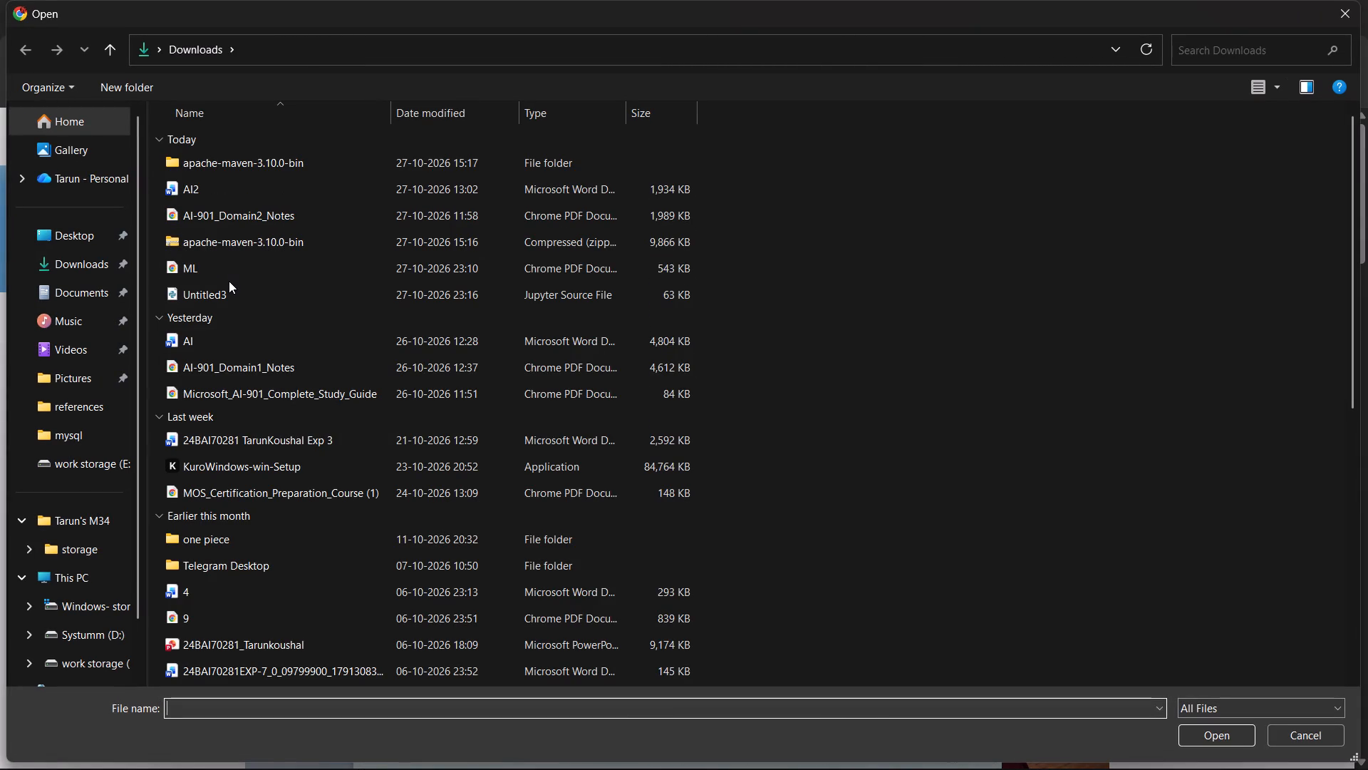
pyautogui.click(229, 294)
pyautogui.click(1211, 740)
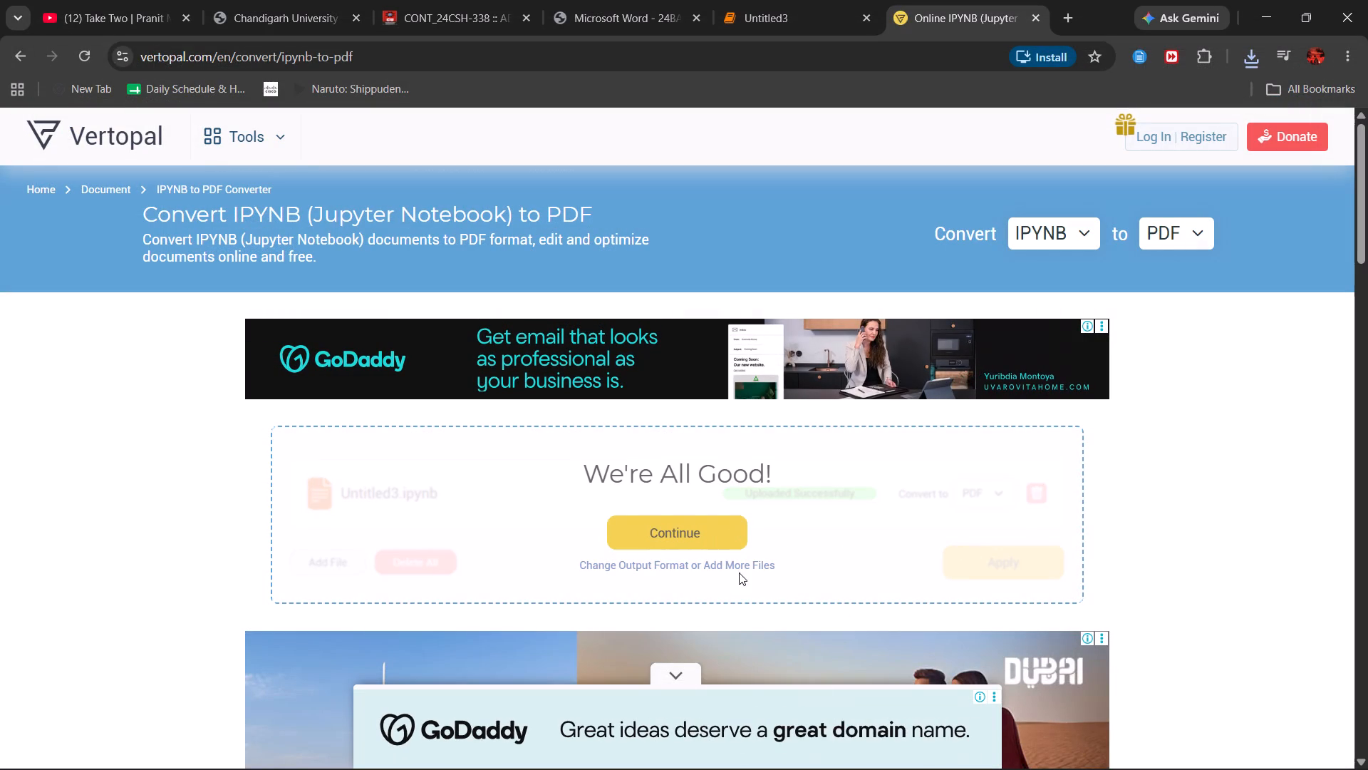
pyautogui.click(719, 539)
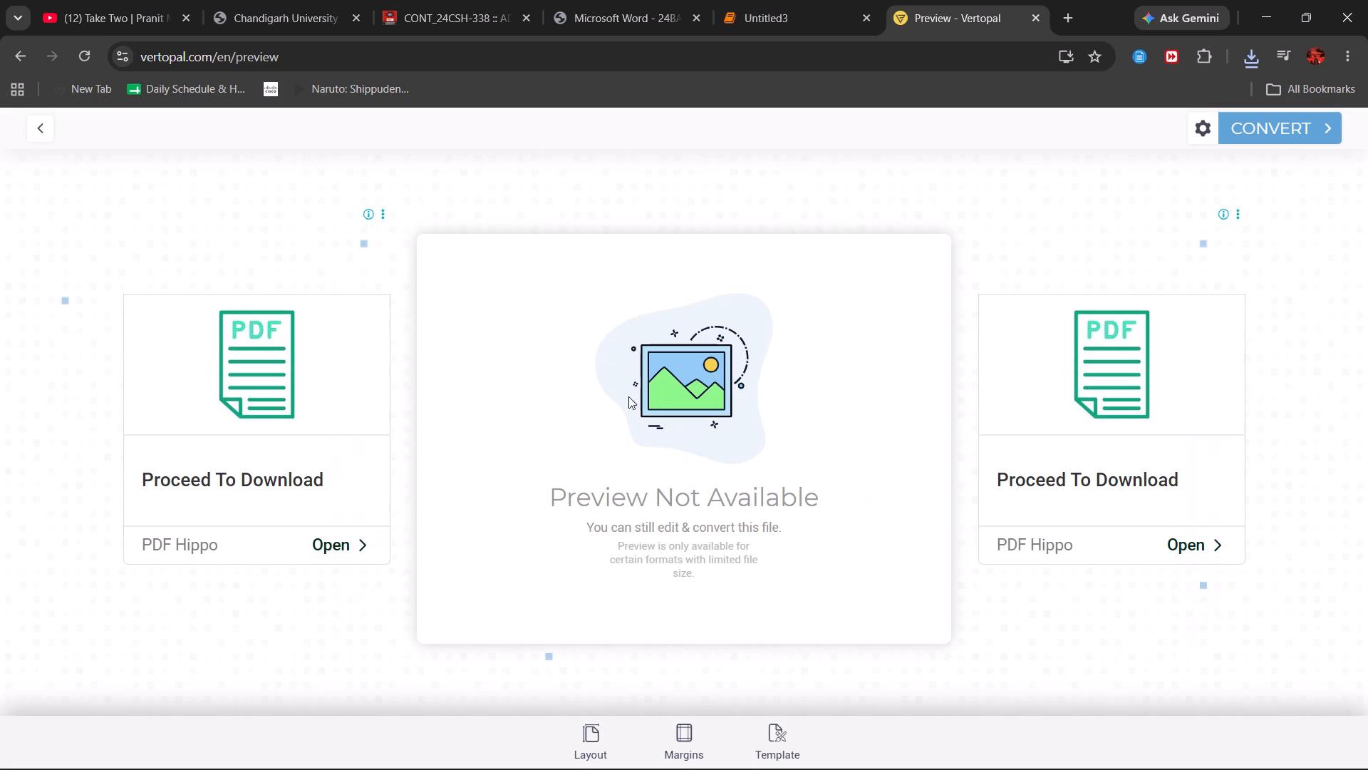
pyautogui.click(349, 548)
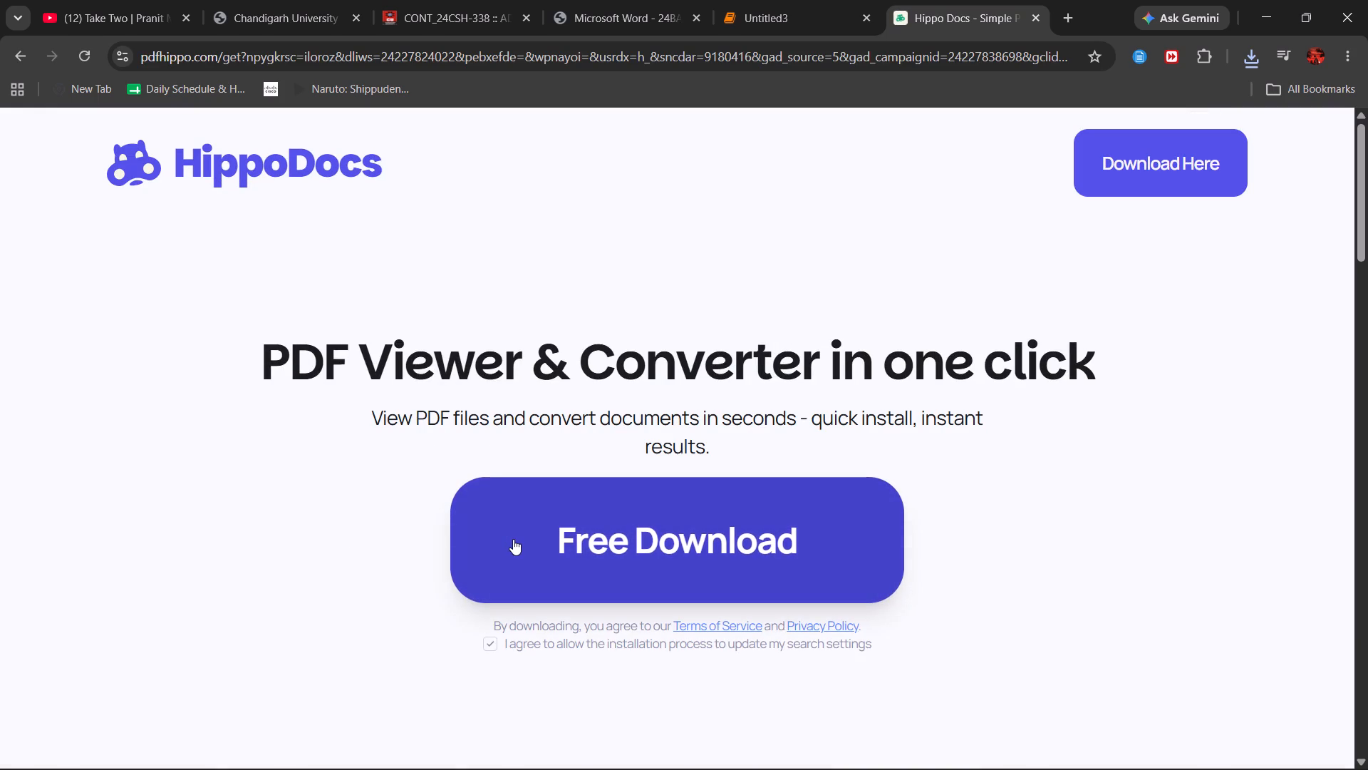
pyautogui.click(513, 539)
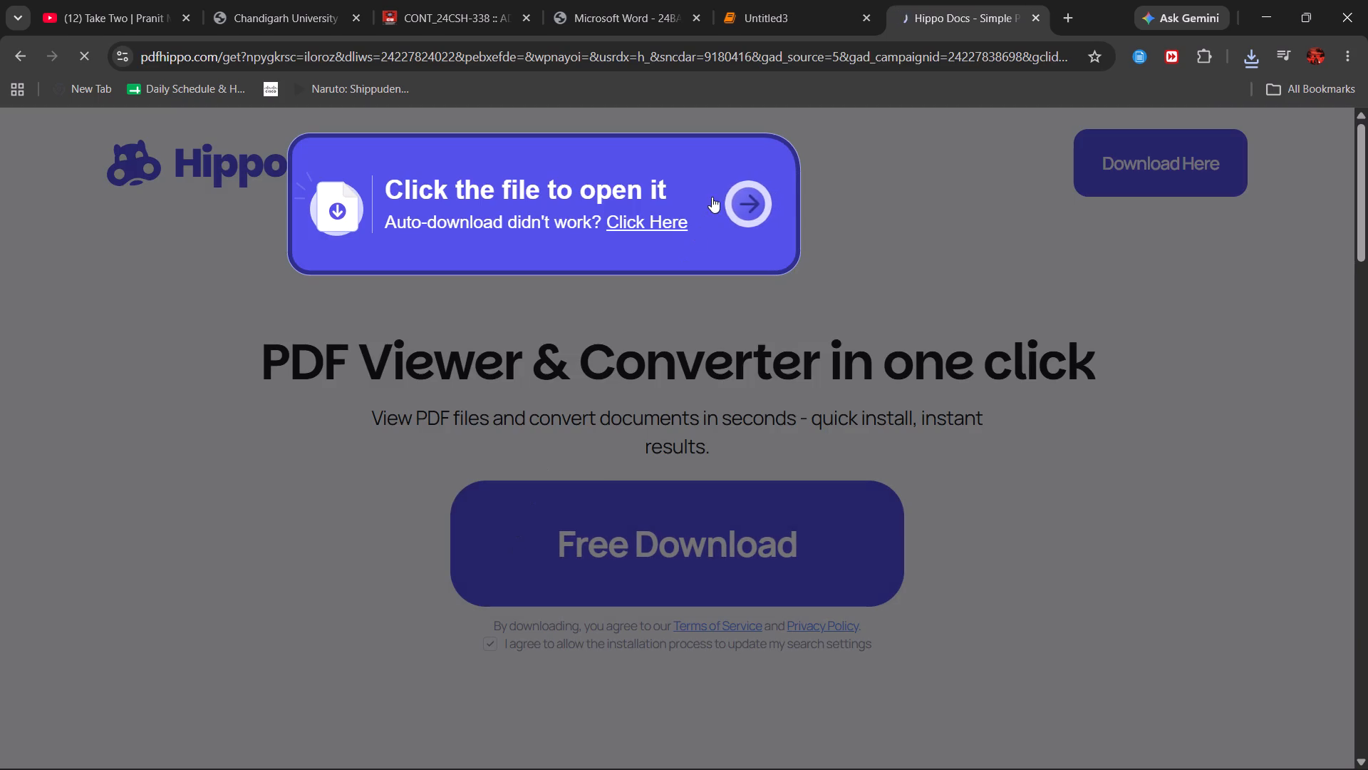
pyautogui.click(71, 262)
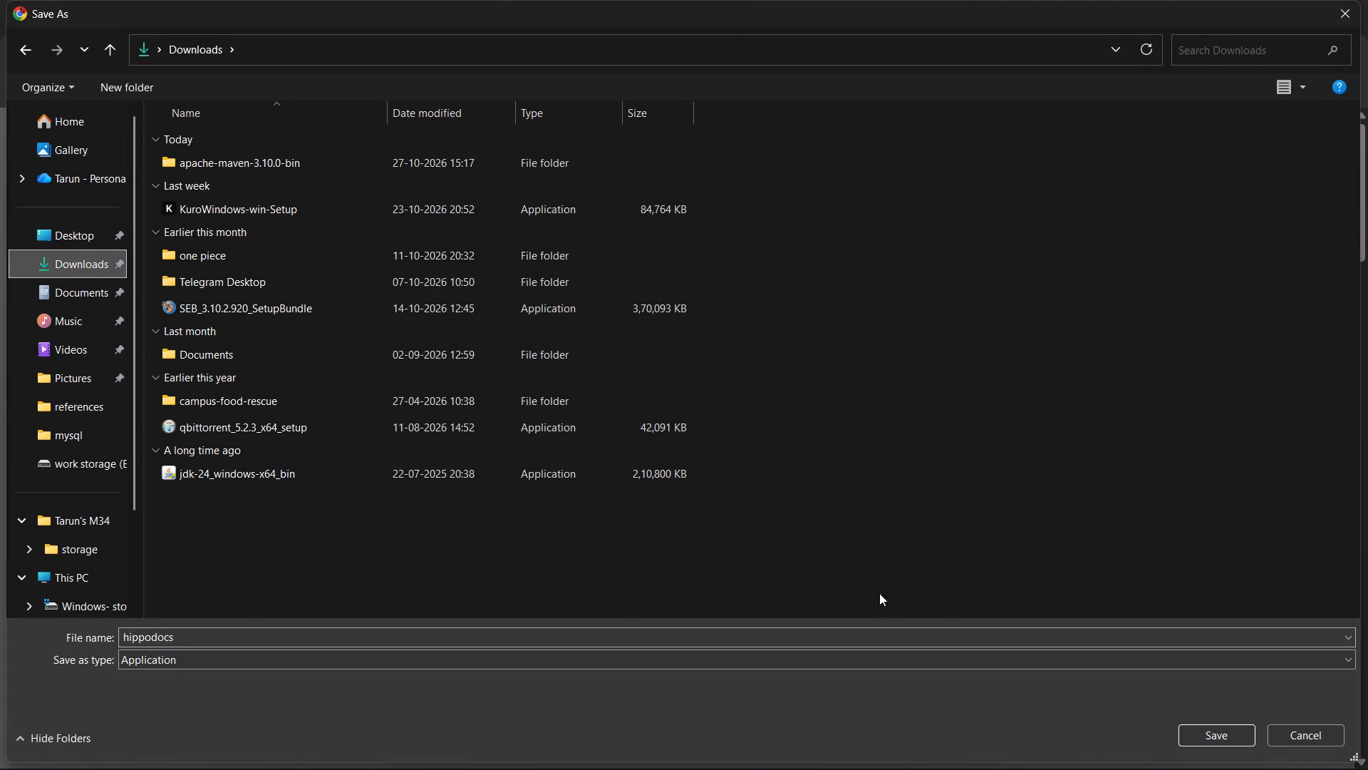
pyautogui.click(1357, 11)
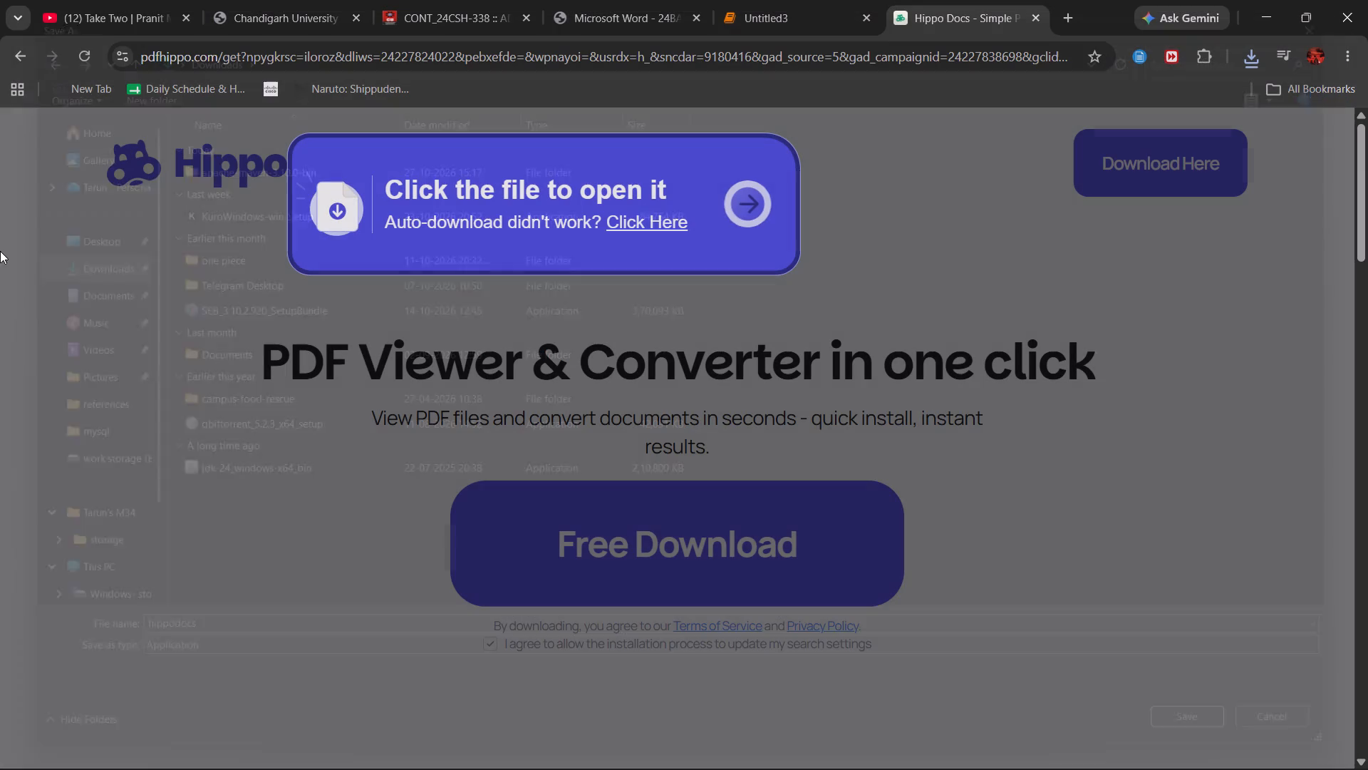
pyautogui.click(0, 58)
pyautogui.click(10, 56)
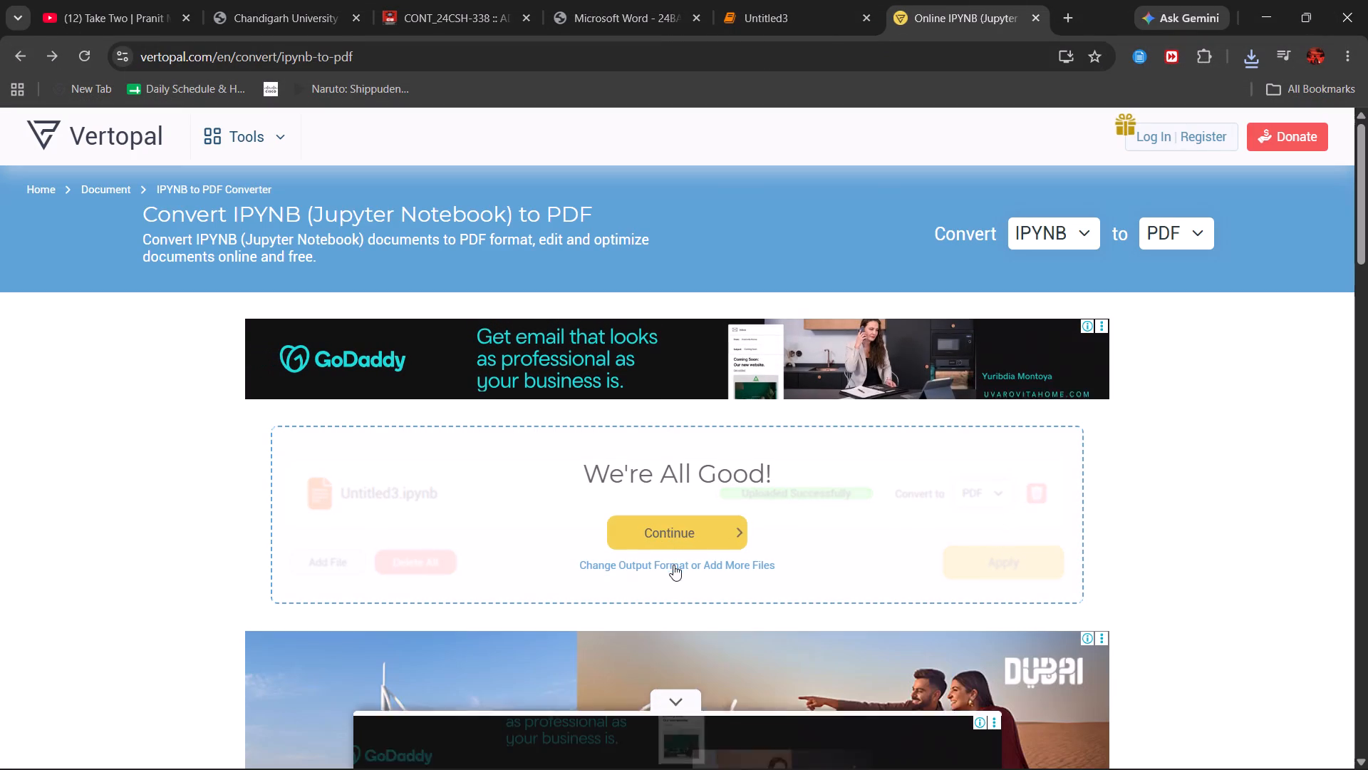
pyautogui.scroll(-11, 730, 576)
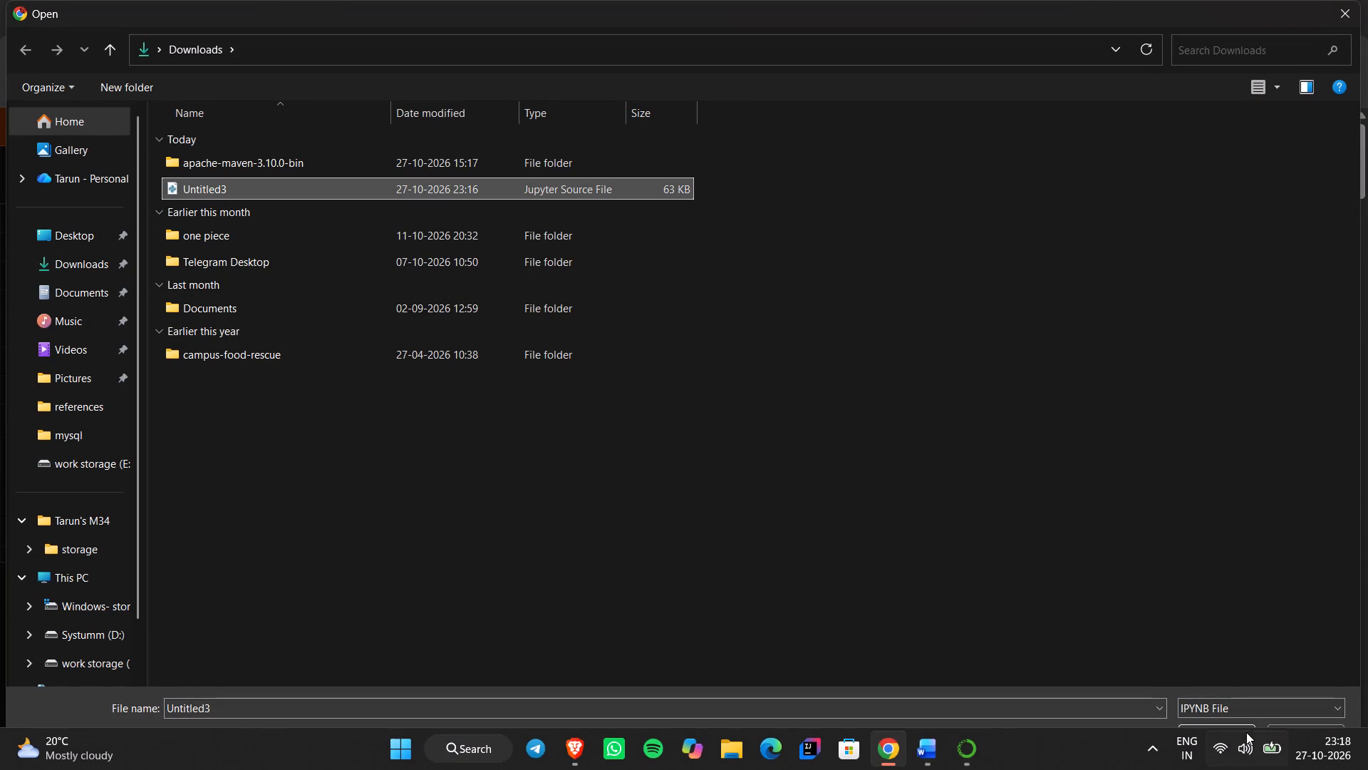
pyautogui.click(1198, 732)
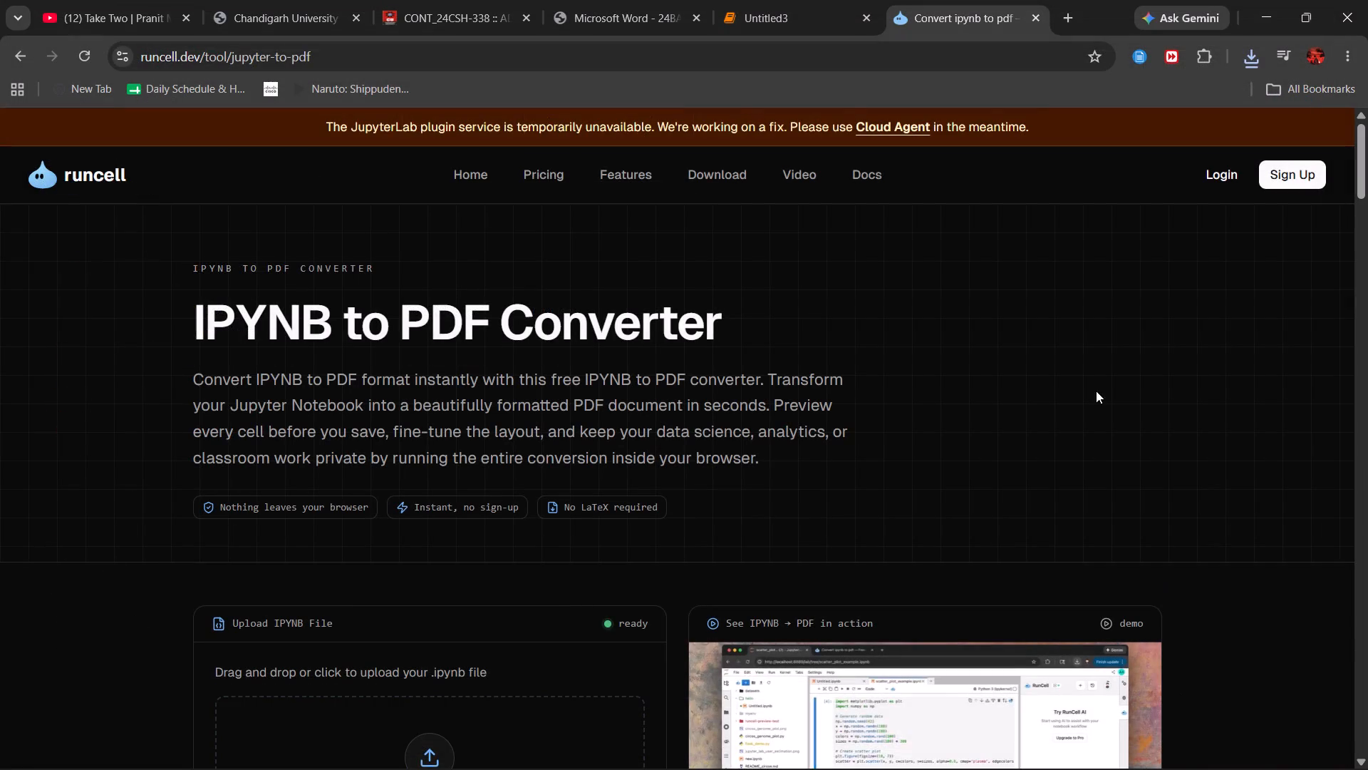
# Upload Untitled3 from the Downloads folder to the runcell IPYNB to PDF converter.
pyautogui.scroll(-3, 1089, 390)
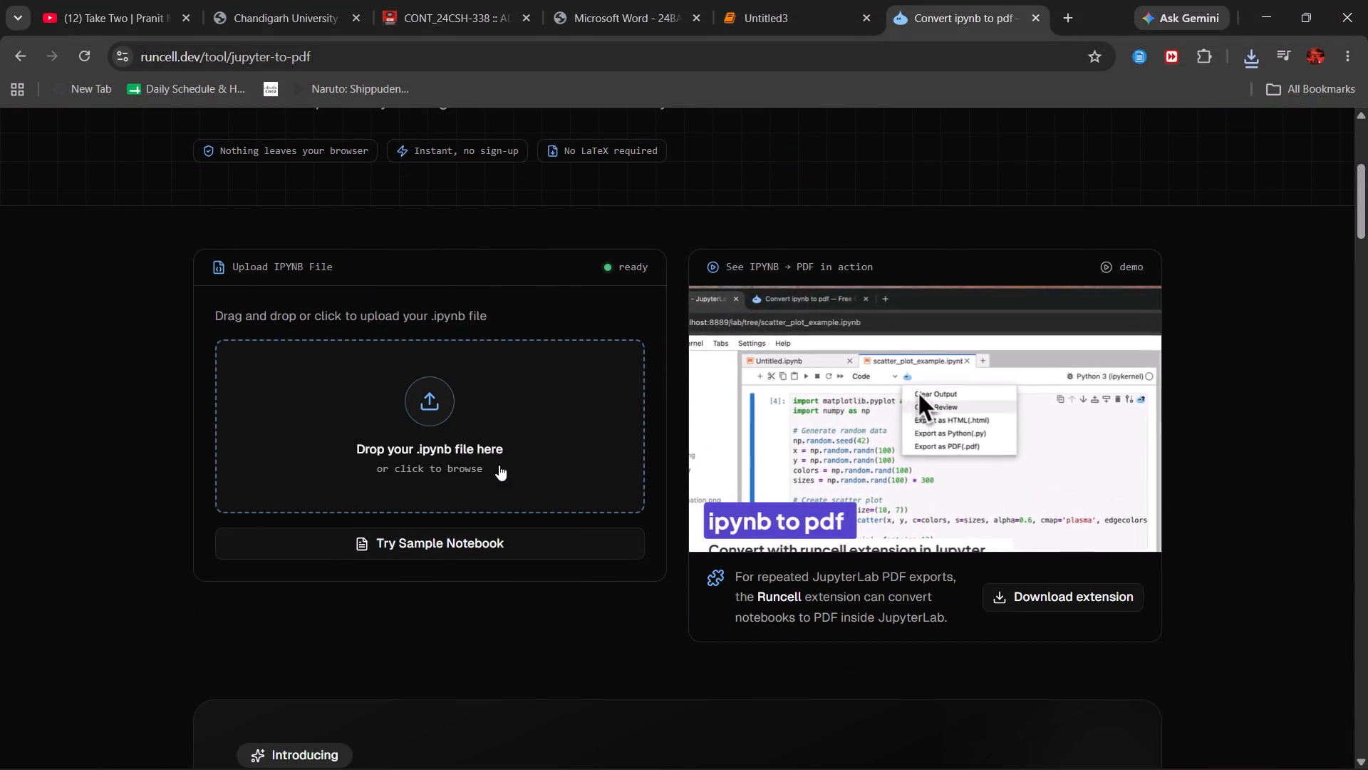
pyautogui.scroll(-8, 489, 505)
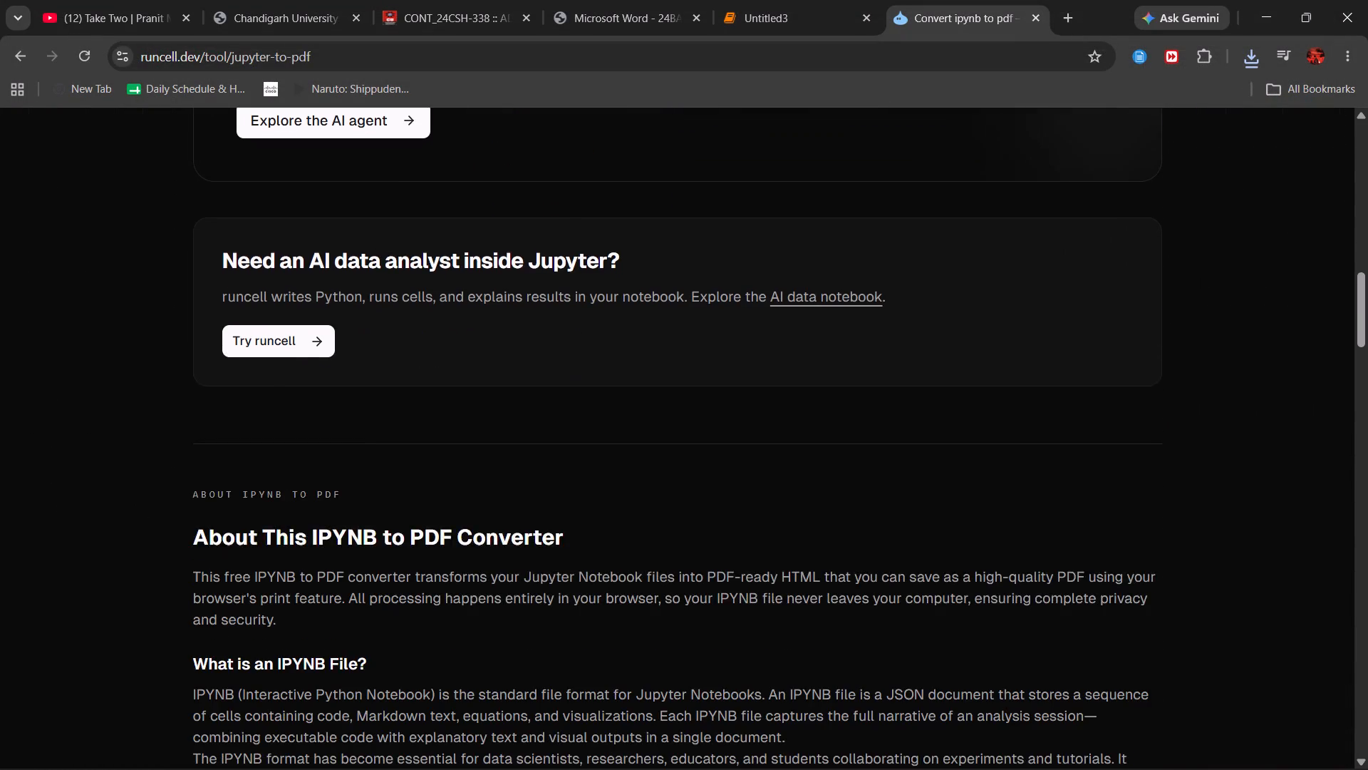
pyautogui.scroll(8, 446, 540)
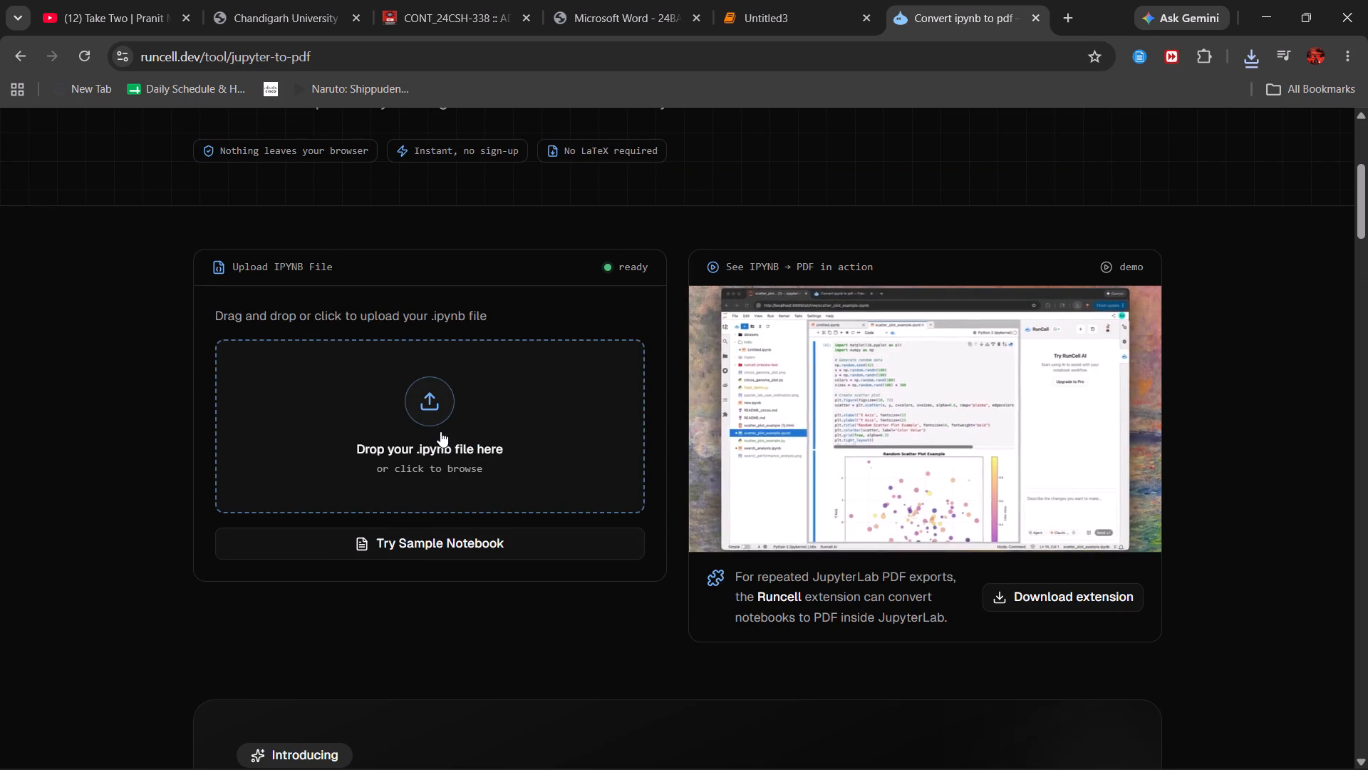
pyautogui.click(440, 431)
pyautogui.click(475, 194)
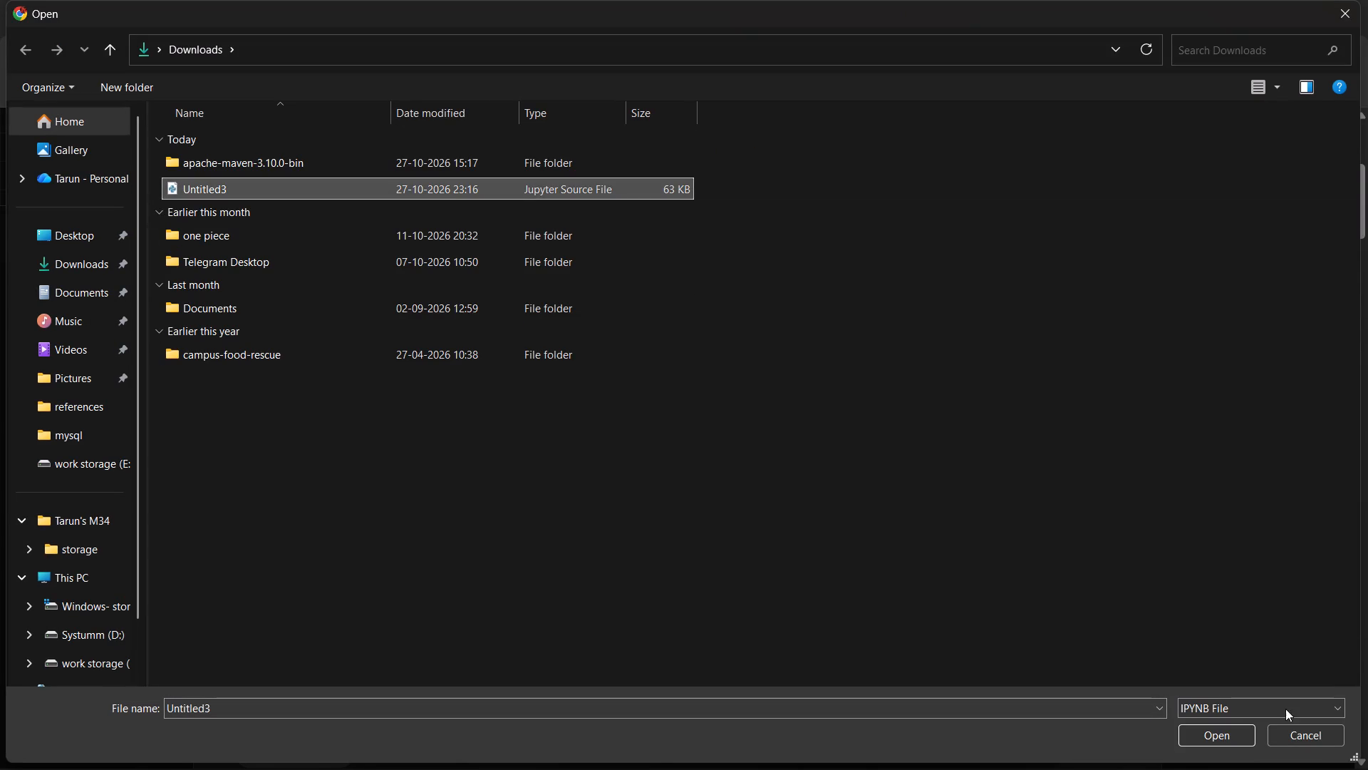
pyautogui.click(1225, 730)
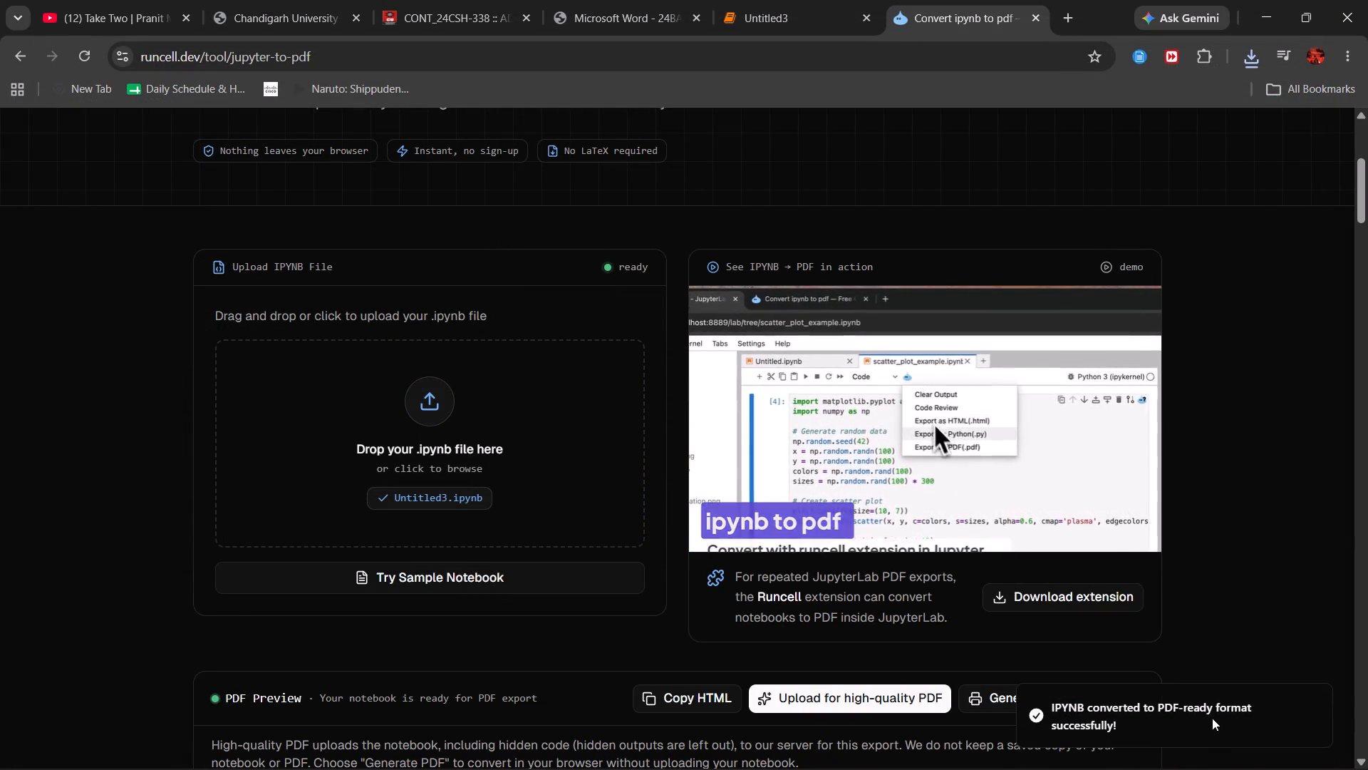
# Examine the runcell PDF preview of the notebook, including its code, printed results and charts.
pyautogui.scroll(-2, 1048, 704)
pyautogui.scroll(-2, 975, 498)
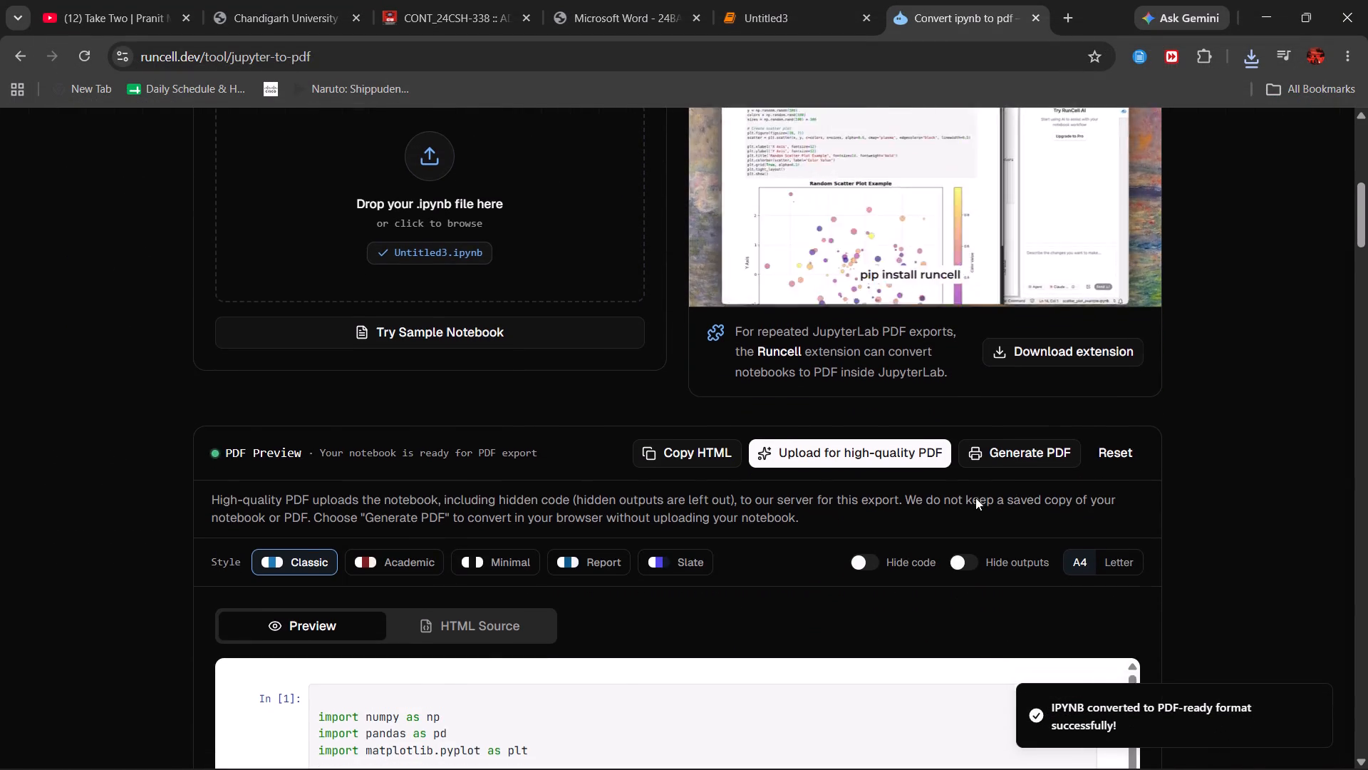
pyautogui.scroll(-1, 975, 498)
pyautogui.scroll(-16, 696, 565)
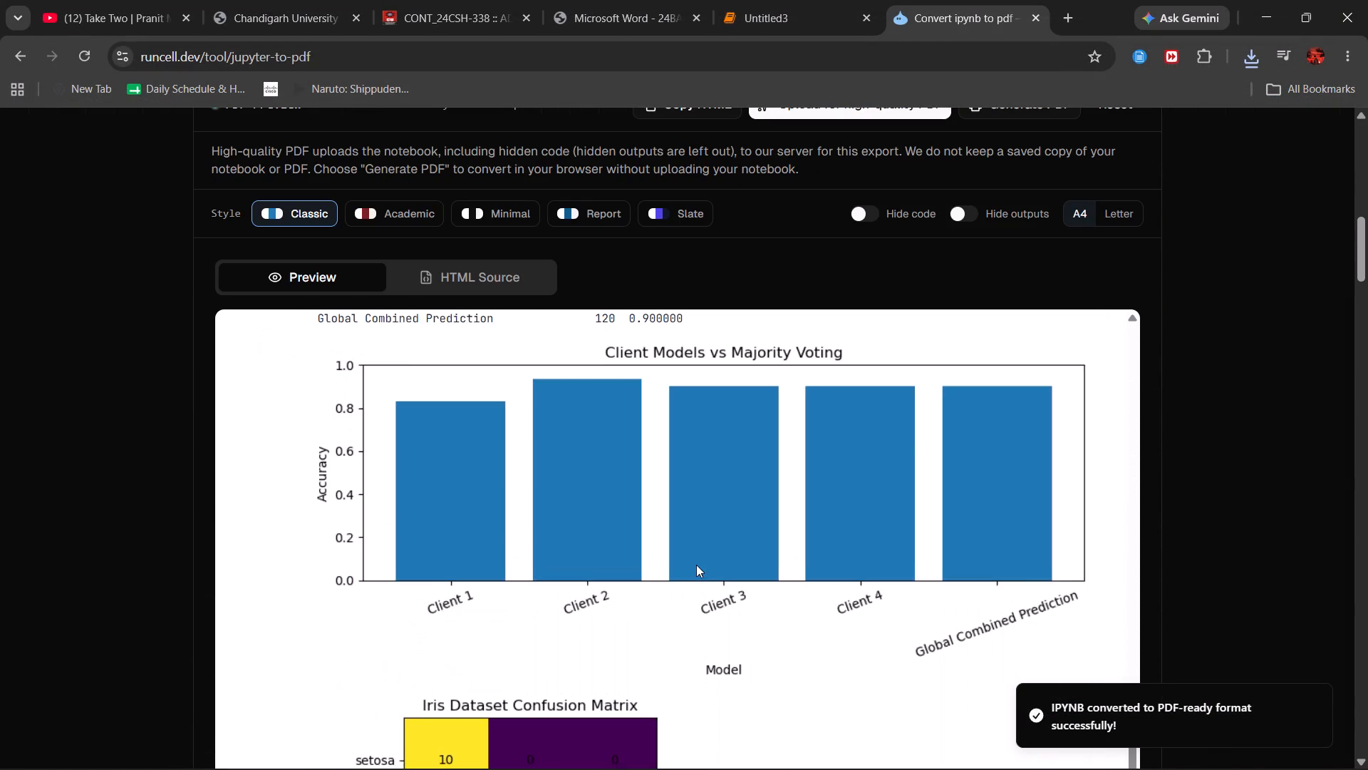
pyautogui.scroll(-5, 696, 565)
pyautogui.scroll(4, 696, 565)
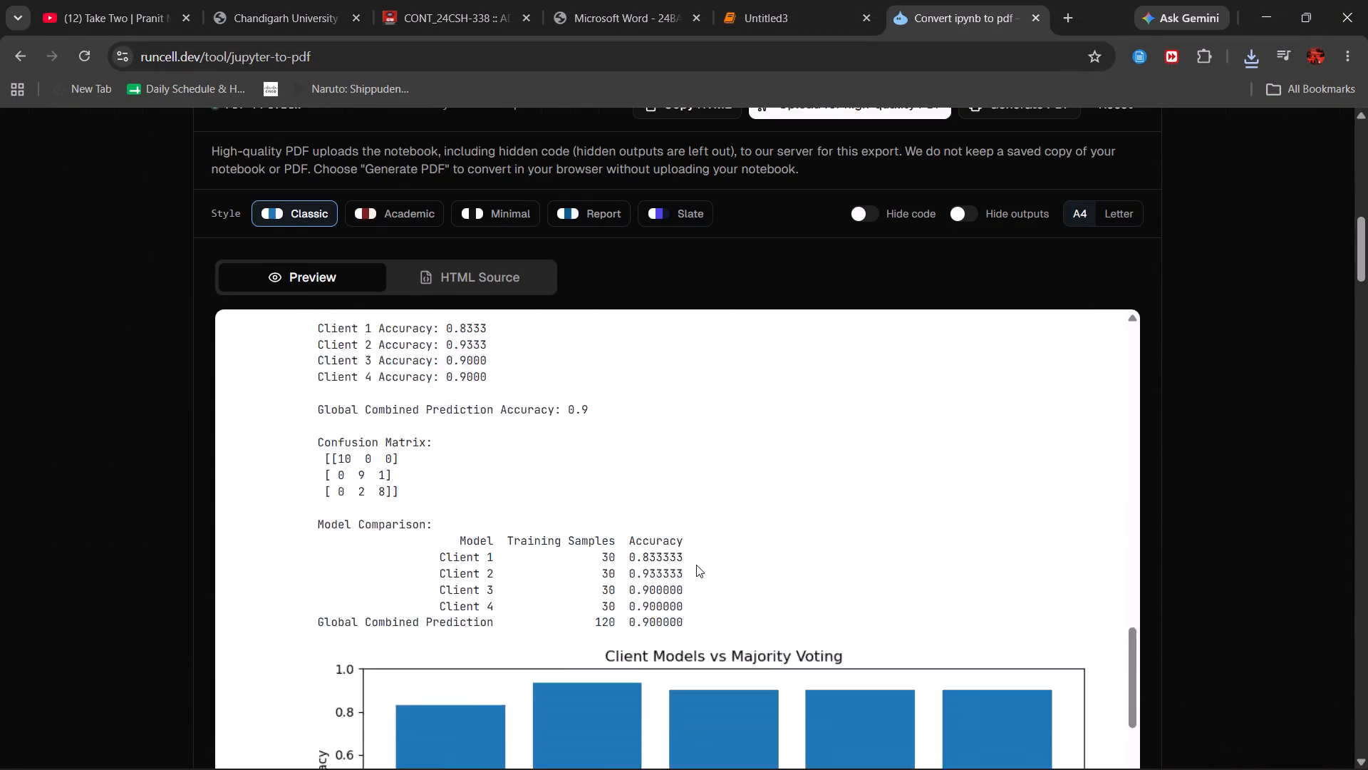
pyautogui.scroll(17, 696, 565)
pyautogui.scroll(2, 1059, 352)
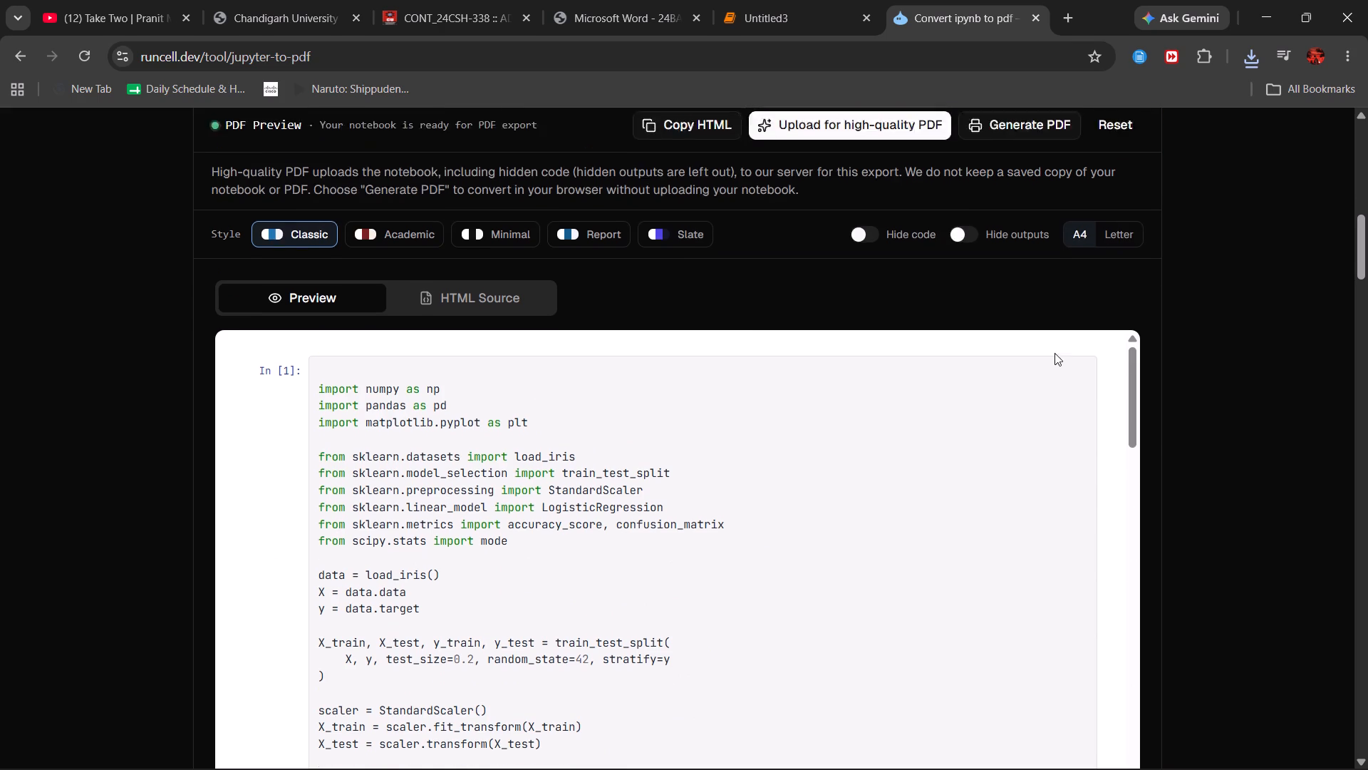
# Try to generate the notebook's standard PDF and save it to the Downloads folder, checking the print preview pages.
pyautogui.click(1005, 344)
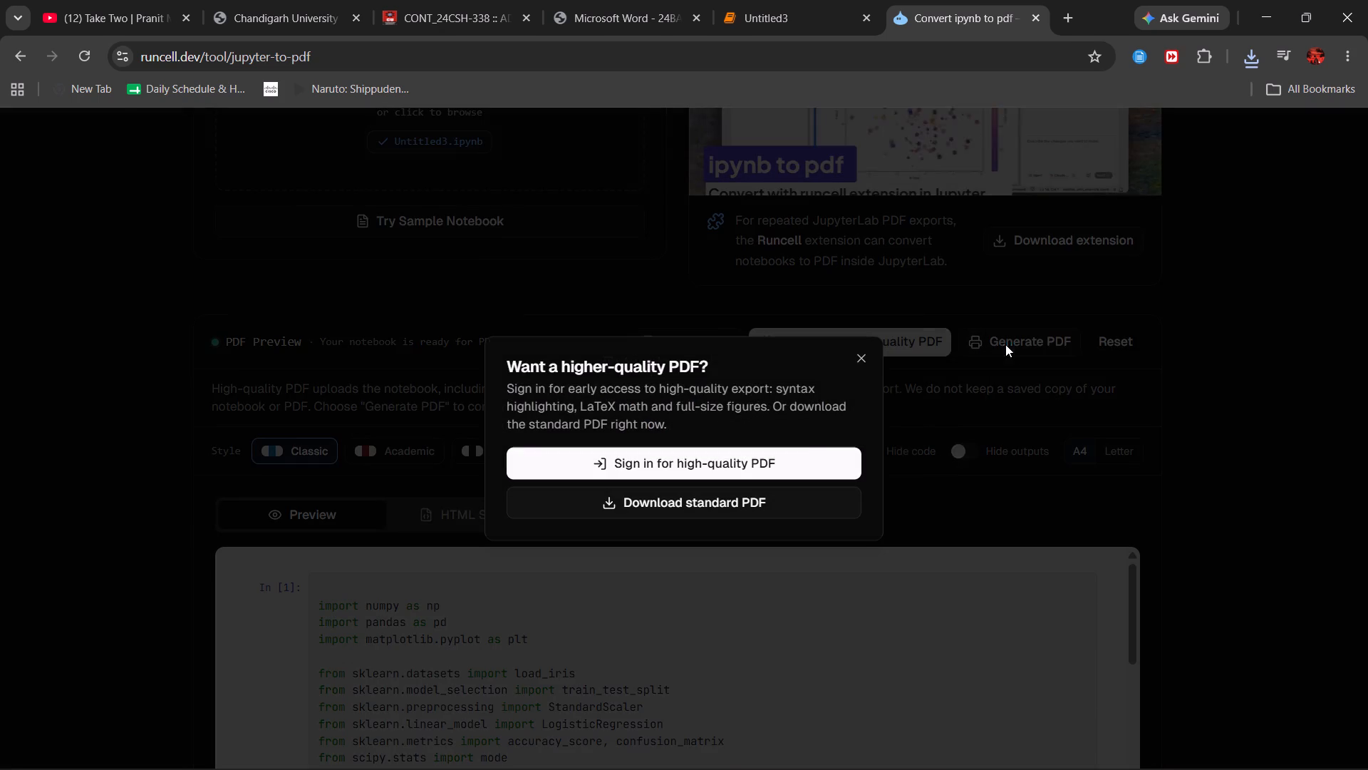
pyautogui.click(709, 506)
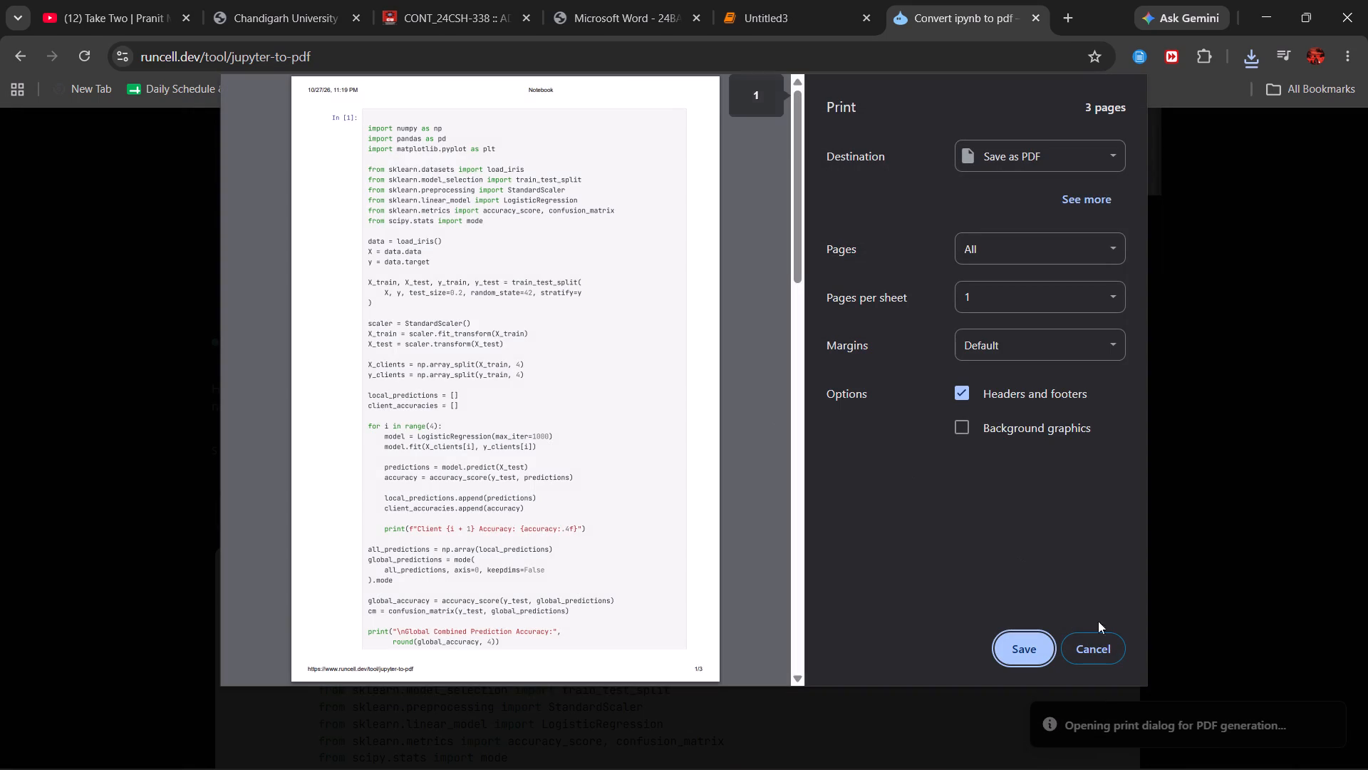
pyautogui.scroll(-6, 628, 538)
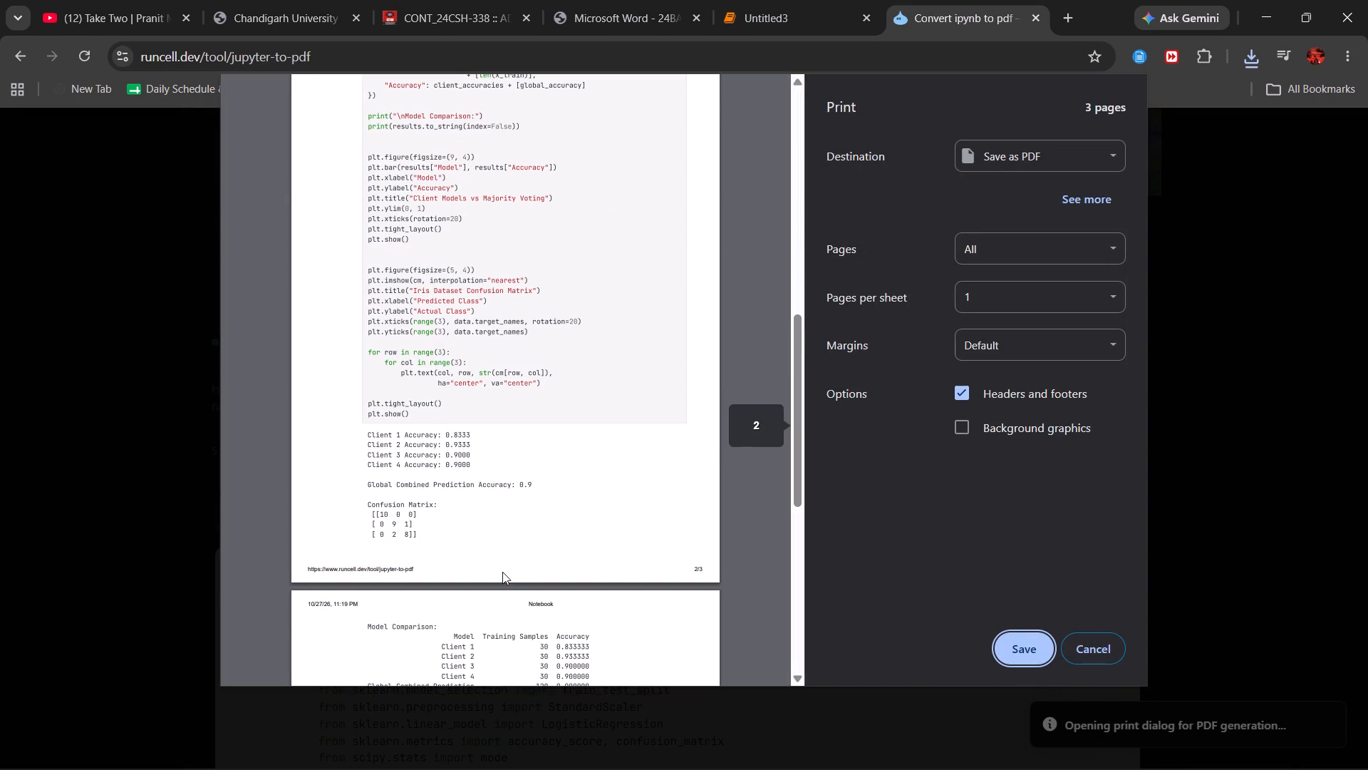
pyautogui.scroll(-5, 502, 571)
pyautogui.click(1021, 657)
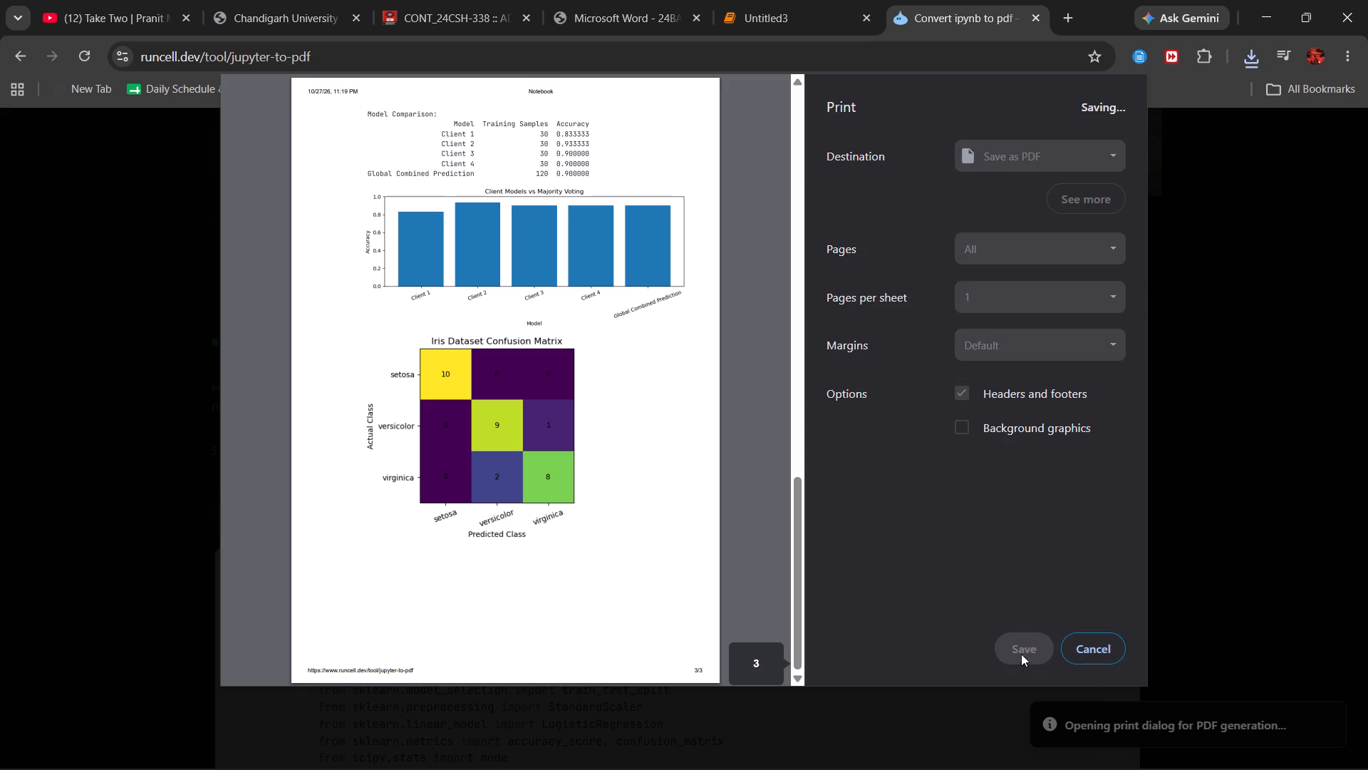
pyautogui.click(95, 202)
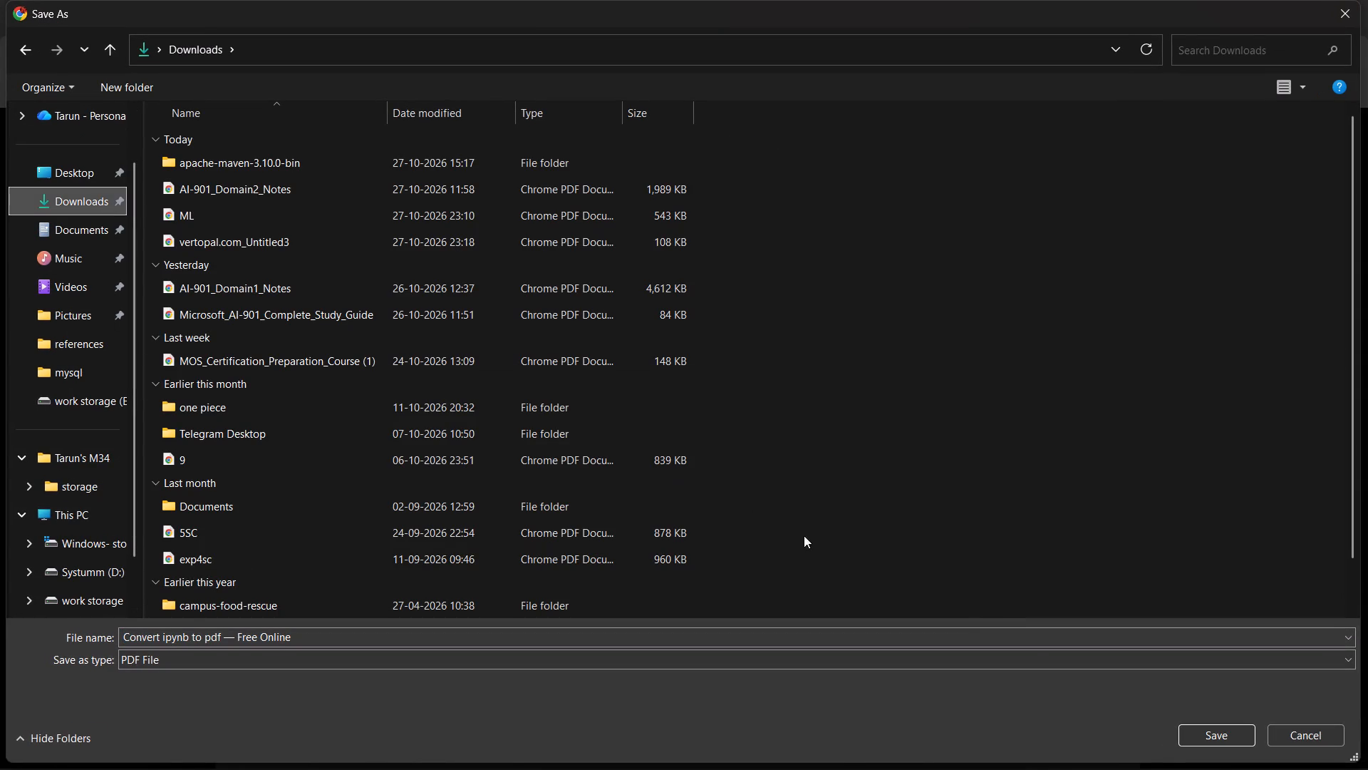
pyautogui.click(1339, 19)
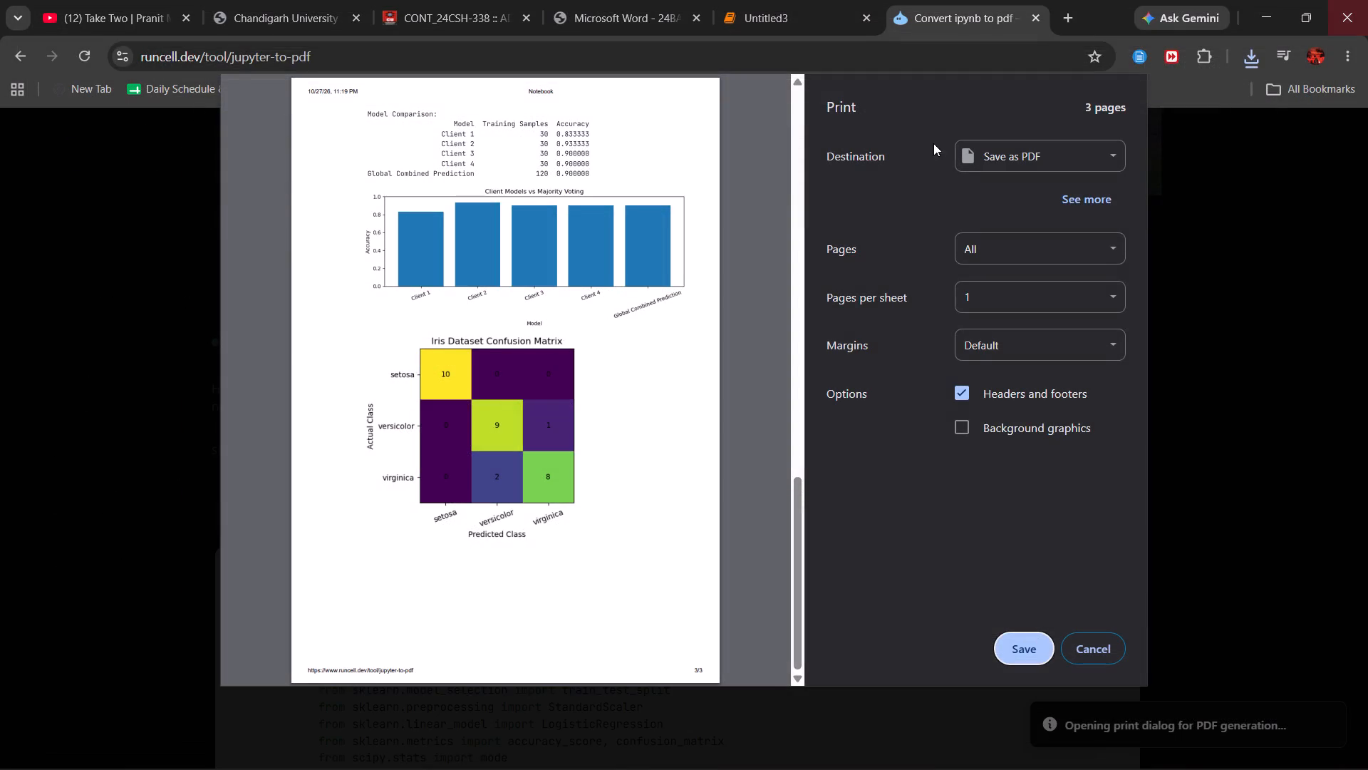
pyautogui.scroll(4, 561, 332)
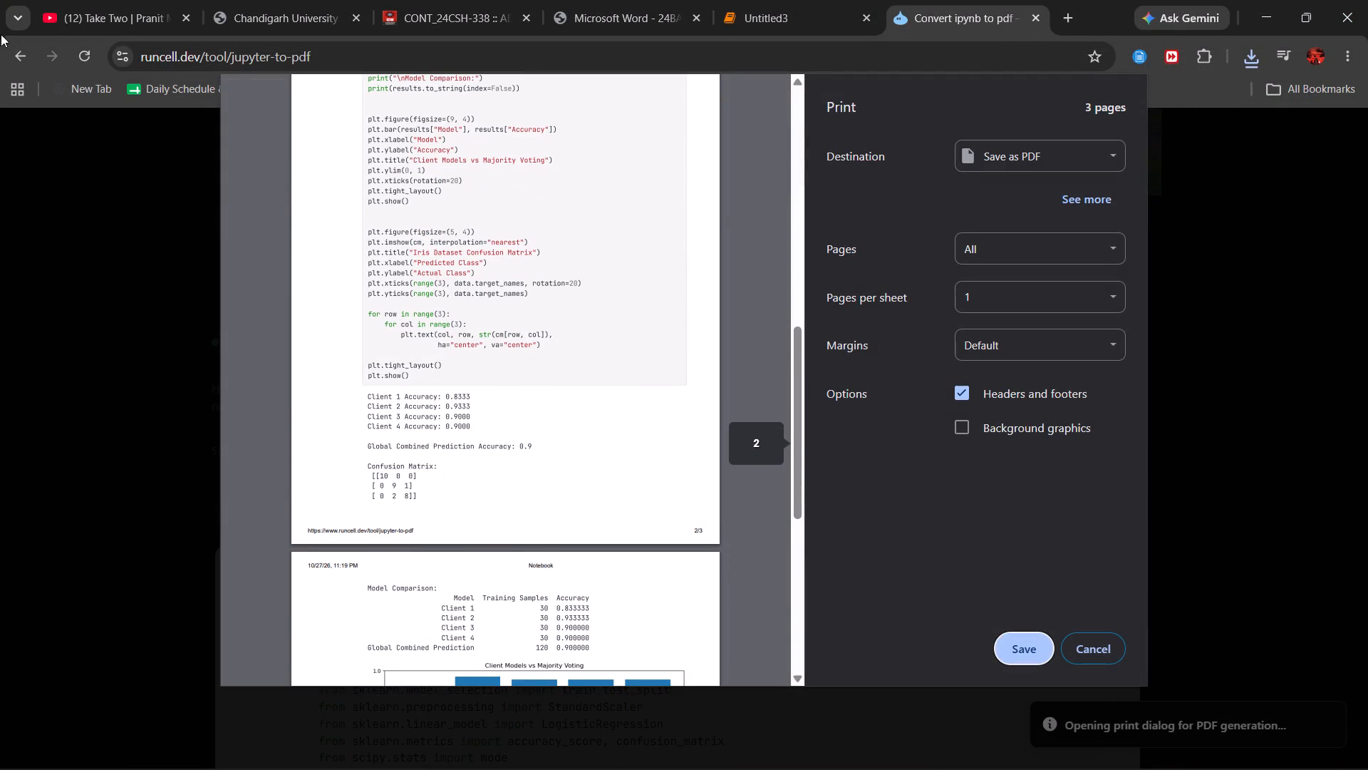
# Return to the "ipynb to pdf" search results and open theonlineconverter.com's Free IPYNB to PDF Converter.
pyautogui.click(7, 53)
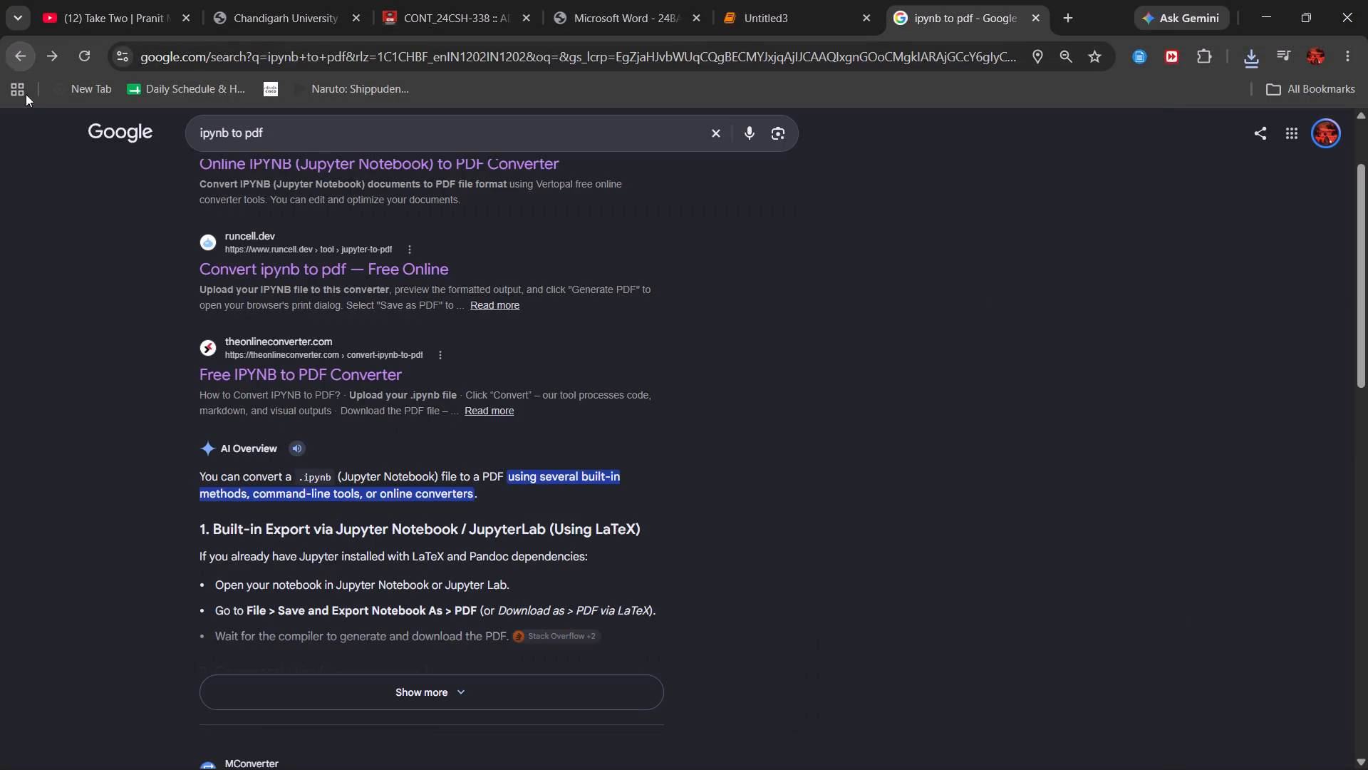
pyautogui.click(376, 367)
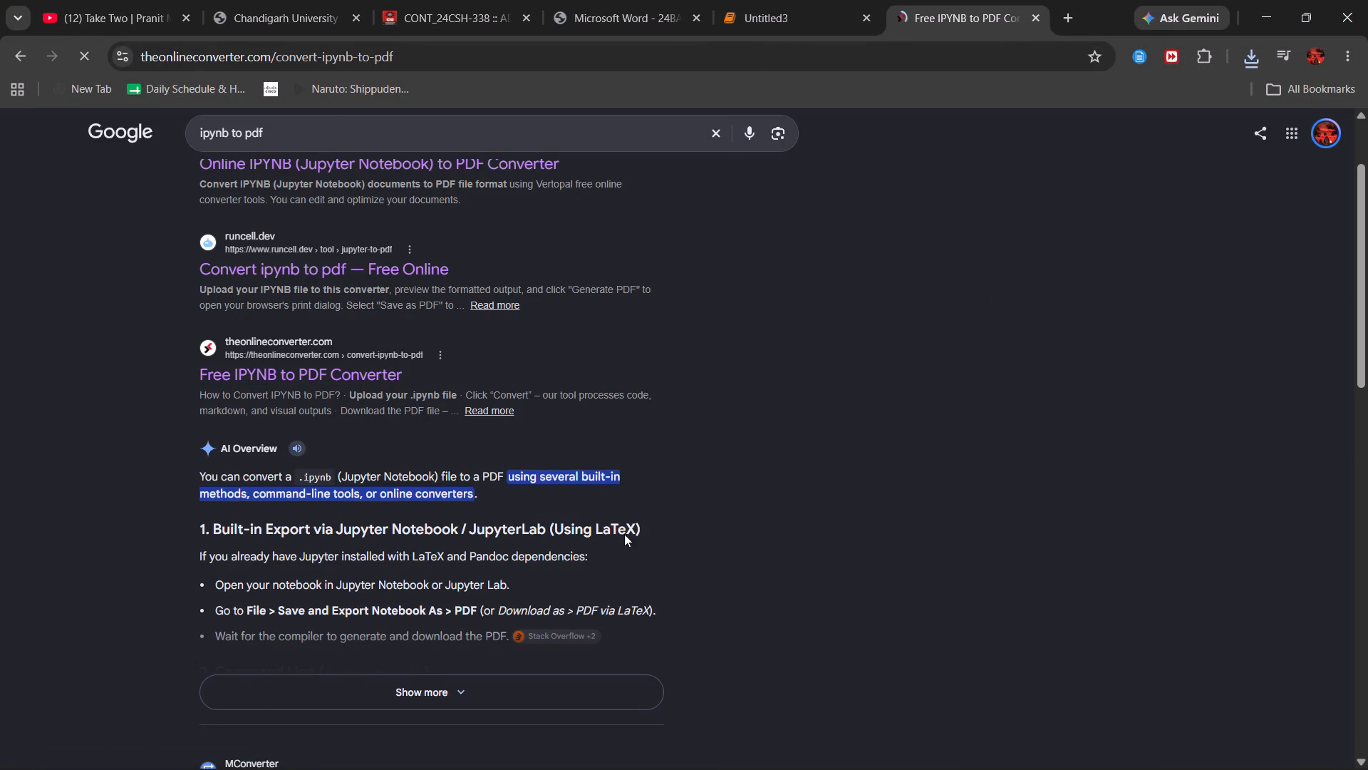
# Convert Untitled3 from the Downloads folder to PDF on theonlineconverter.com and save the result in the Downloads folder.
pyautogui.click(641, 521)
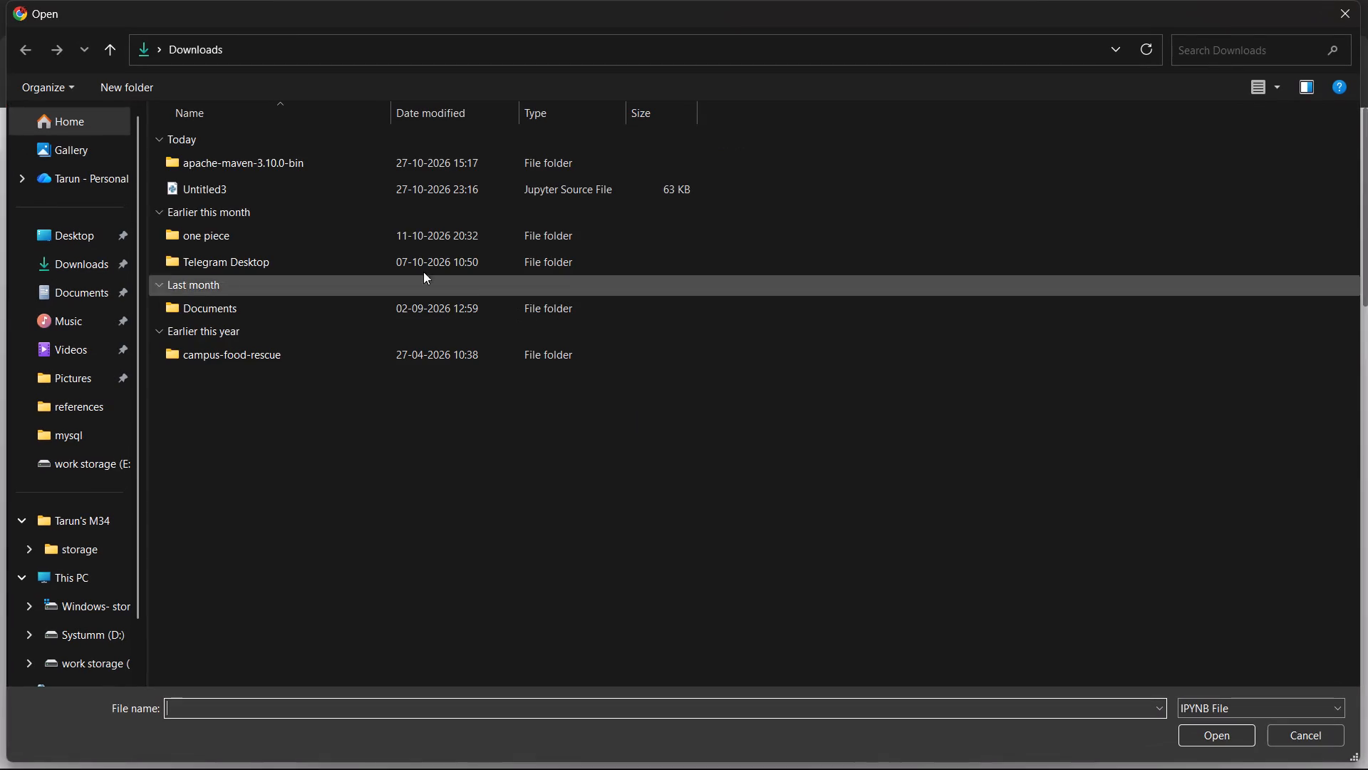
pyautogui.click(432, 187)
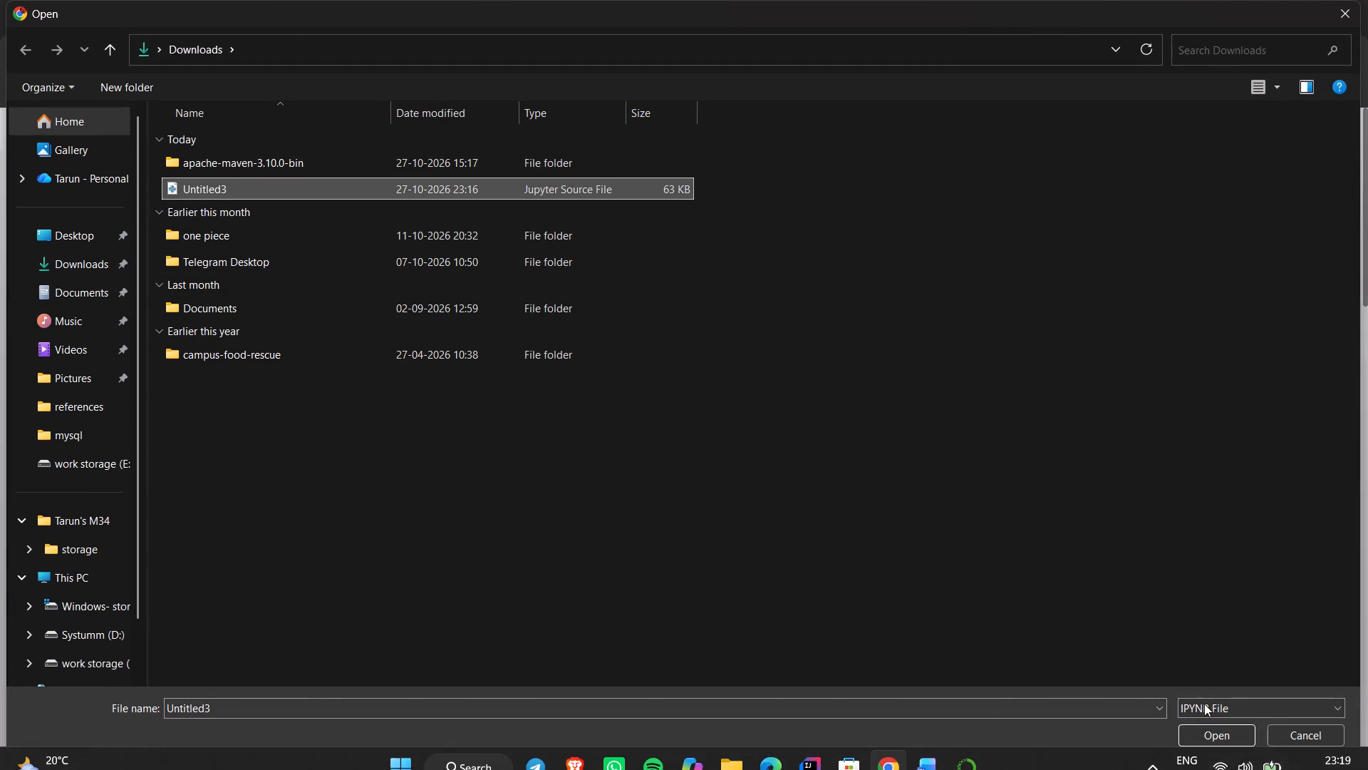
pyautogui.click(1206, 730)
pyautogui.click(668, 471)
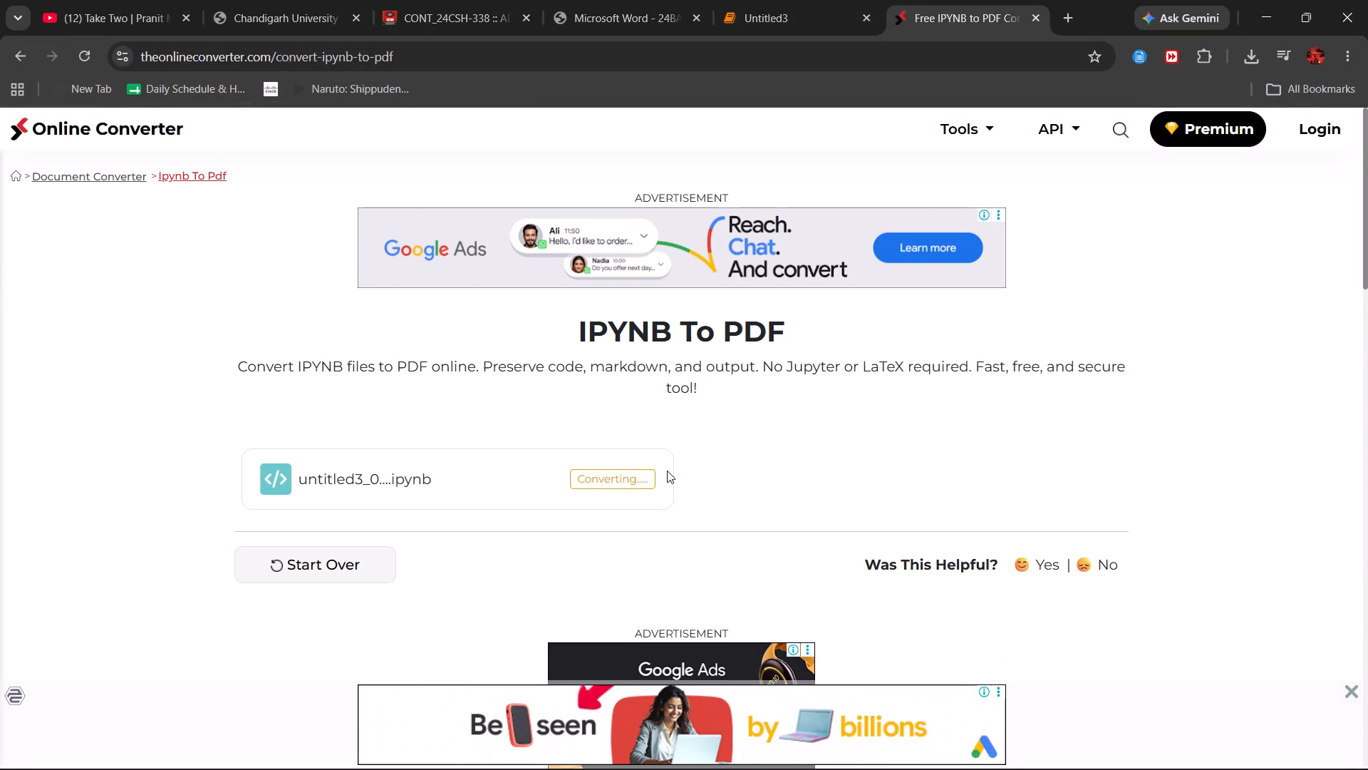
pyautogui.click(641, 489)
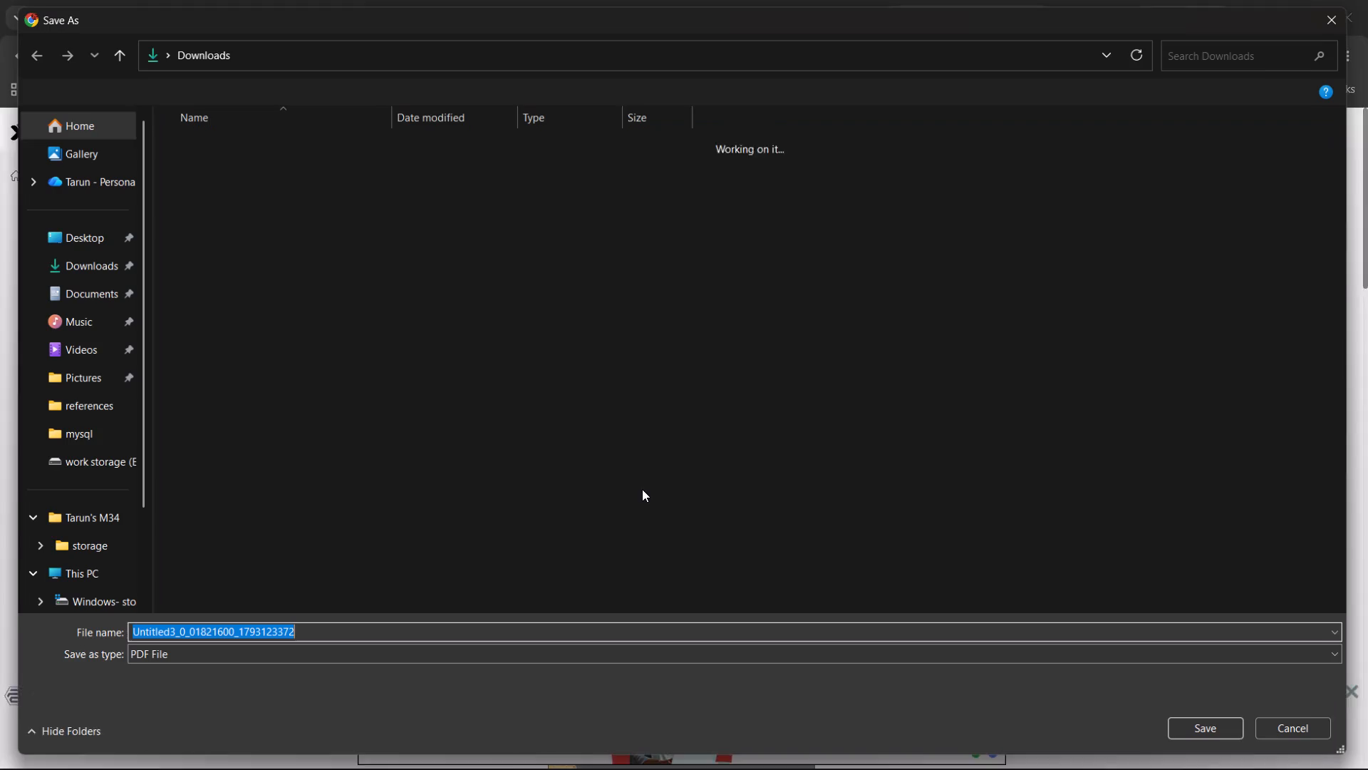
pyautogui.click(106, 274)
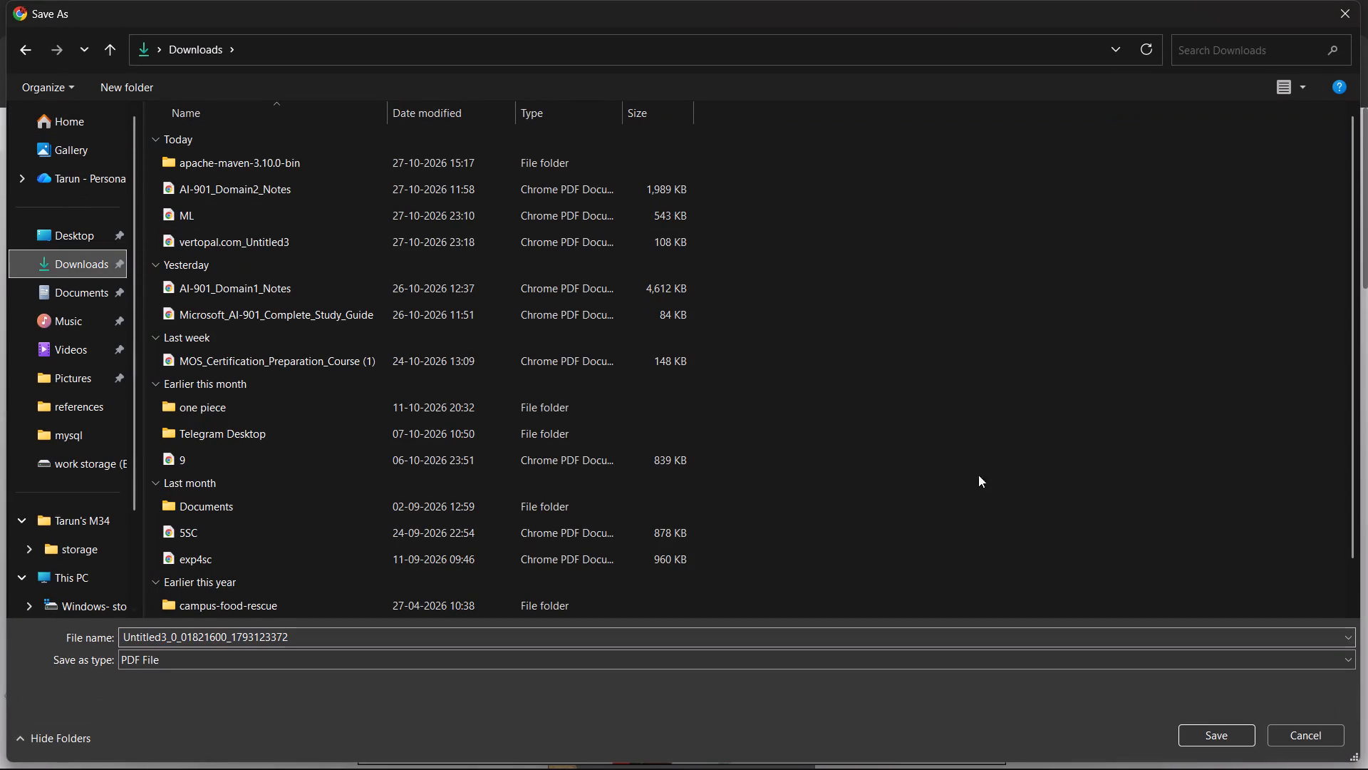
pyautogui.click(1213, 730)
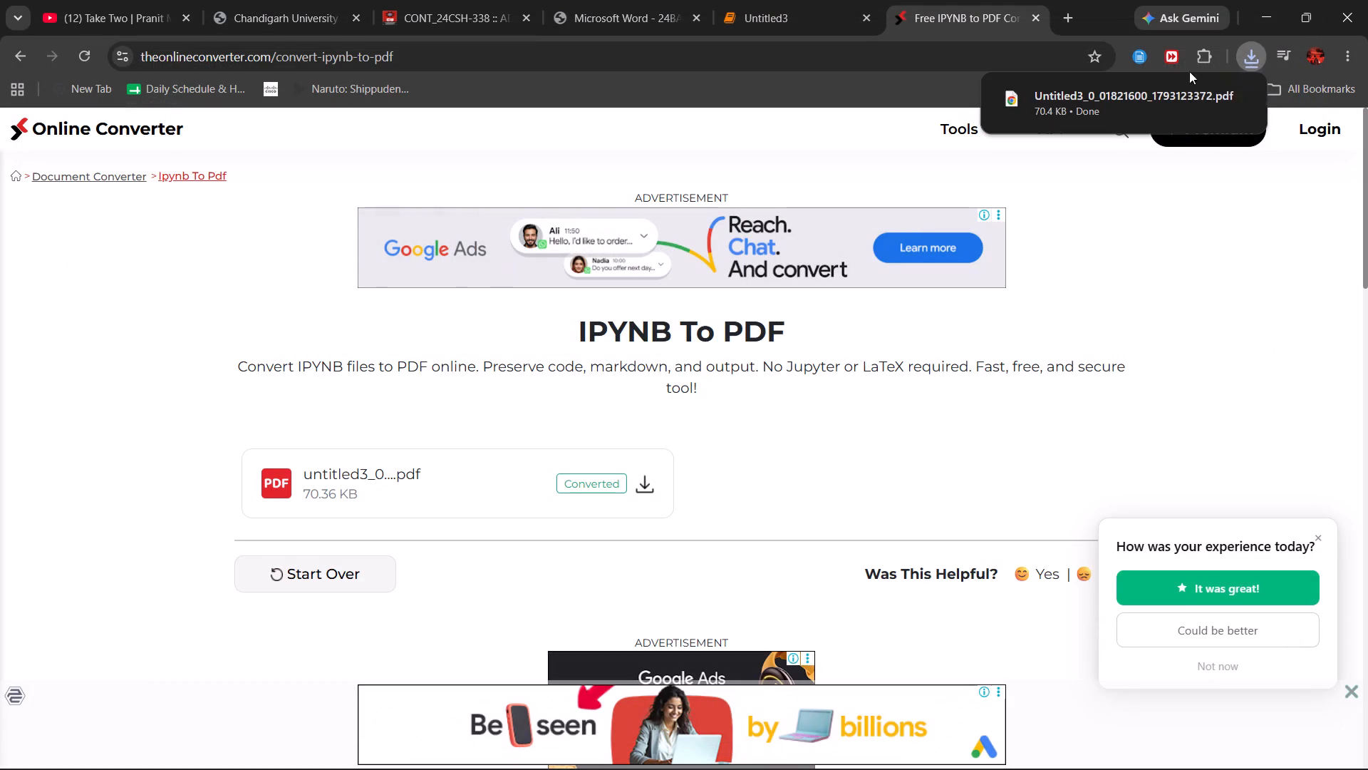
# Open the downloaded PDF, examine the layout of its code, printed results and charts, and close it.
pyautogui.click(1111, 86)
pyautogui.scroll(-7, 710, 391)
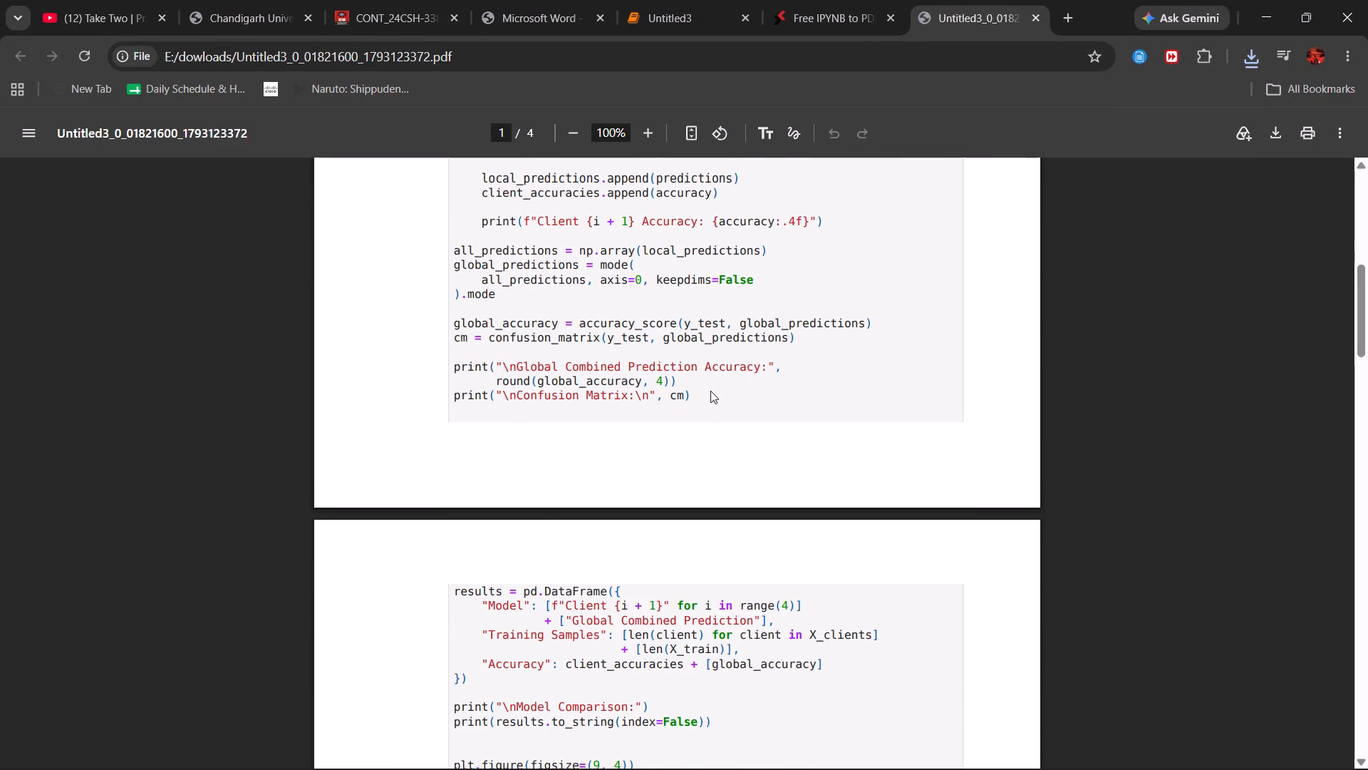
pyautogui.scroll(-3, 710, 391)
pyautogui.scroll(-5, 629, 357)
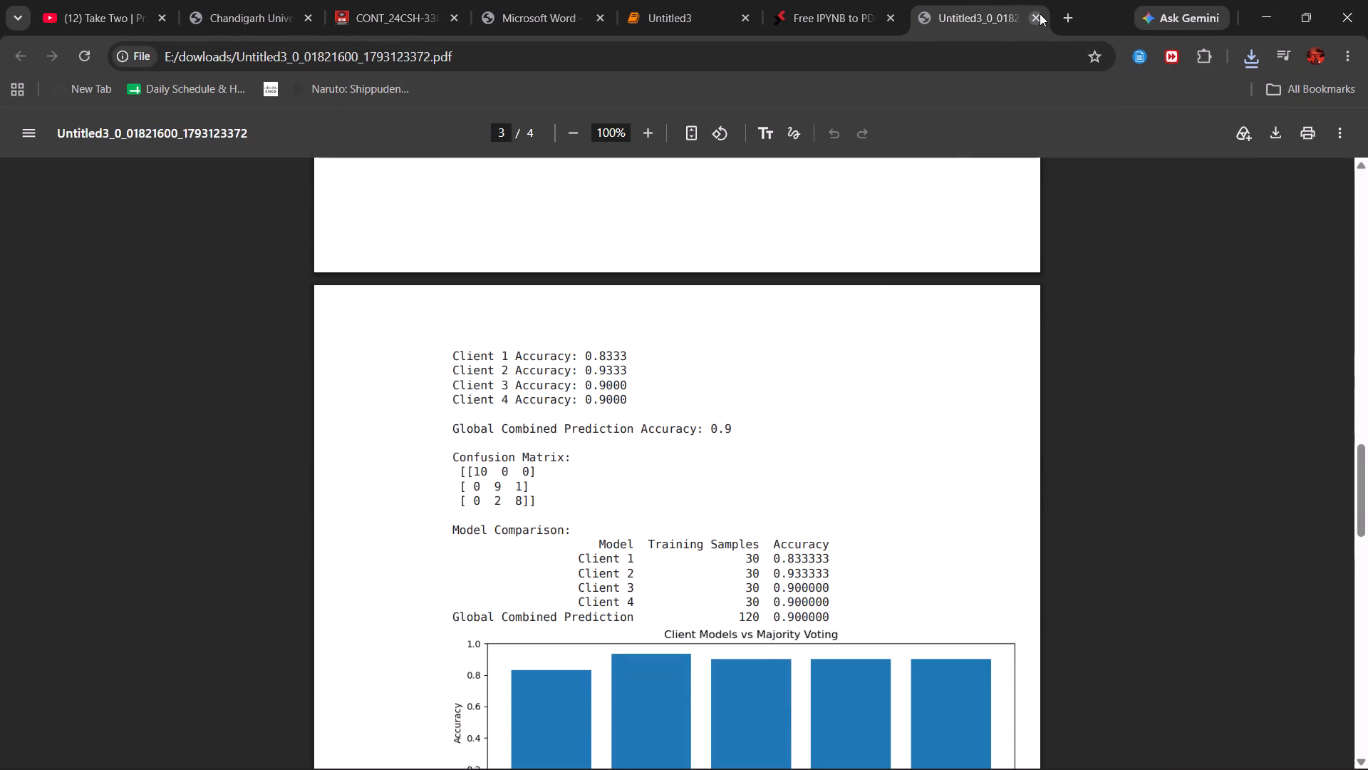
pyautogui.click(1040, 14)
# Return to the "ipynb to pdf" search results and look at Kaggle's "How to convert .ipynb file to PDF?" post.
pyautogui.click(9, 62)
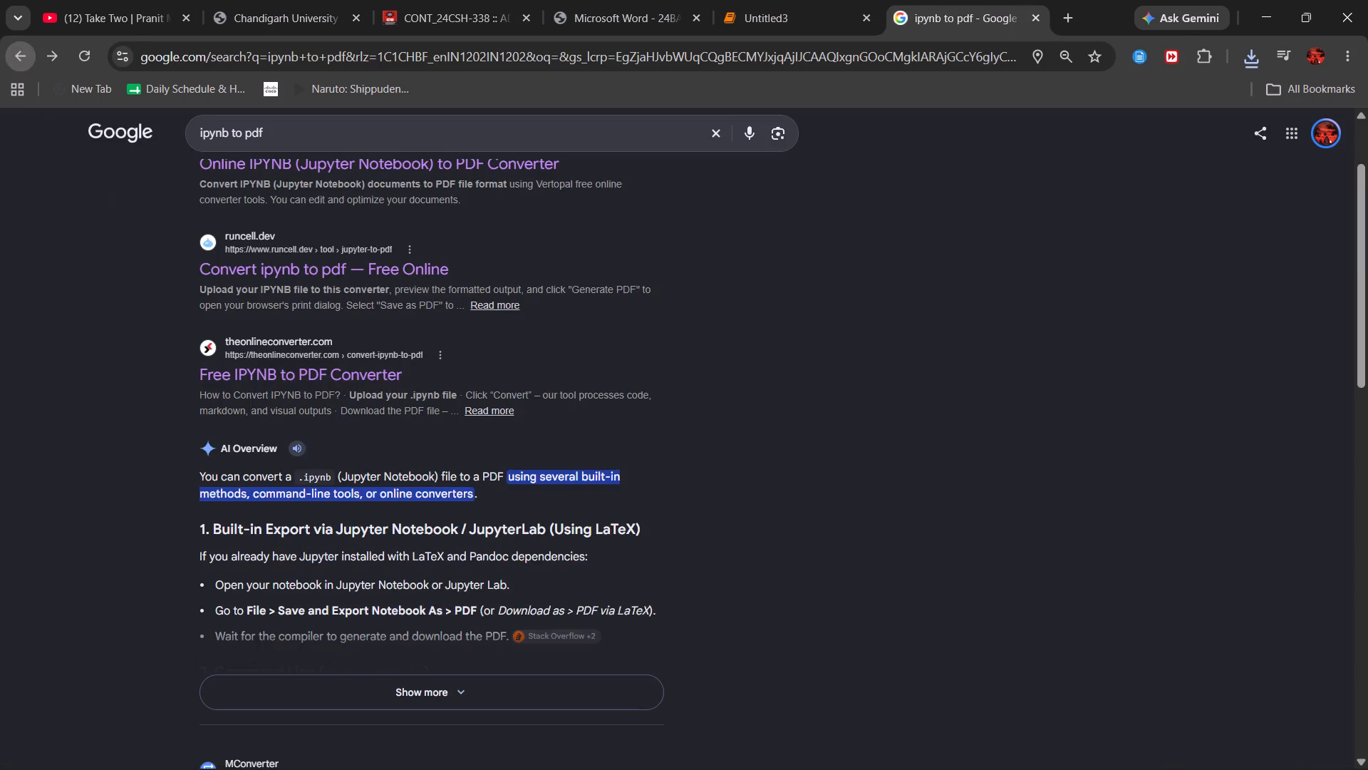
pyautogui.scroll(-4, 484, 479)
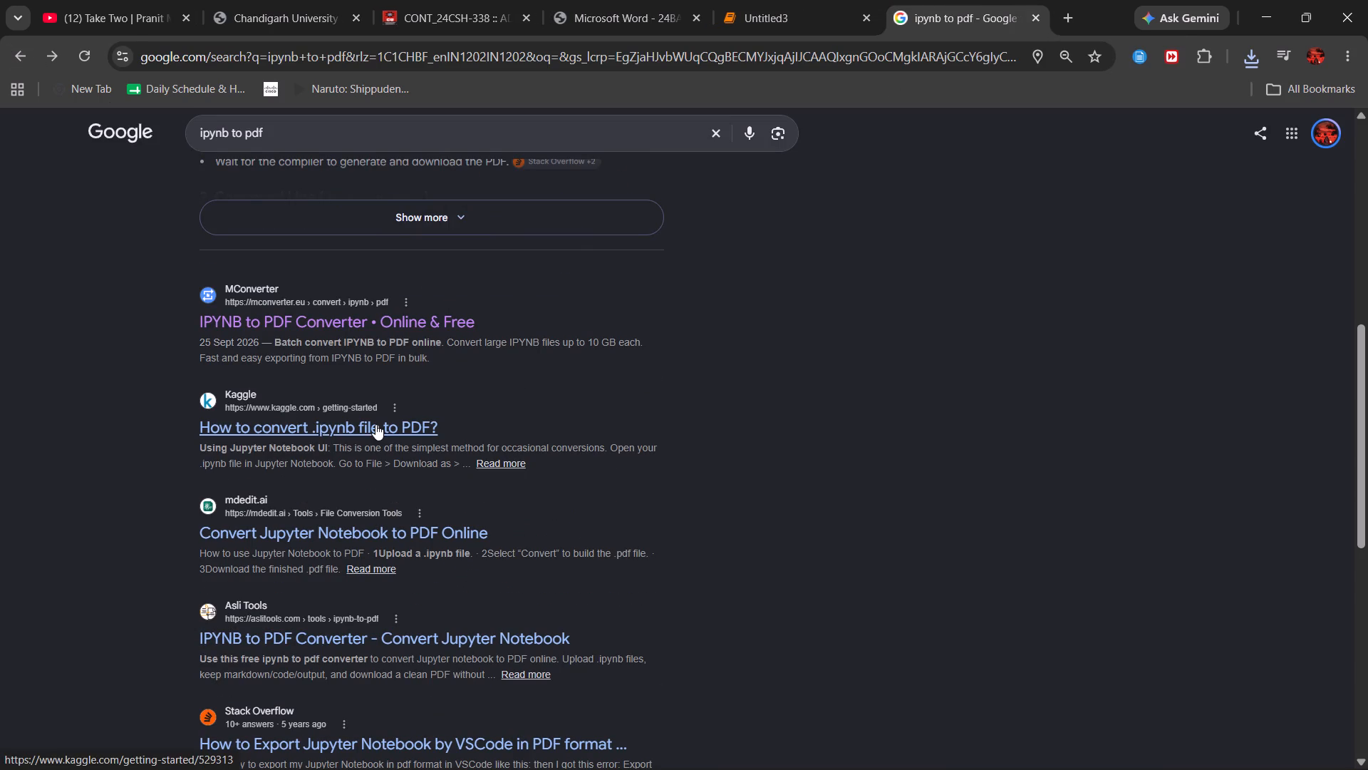
pyautogui.click(375, 424)
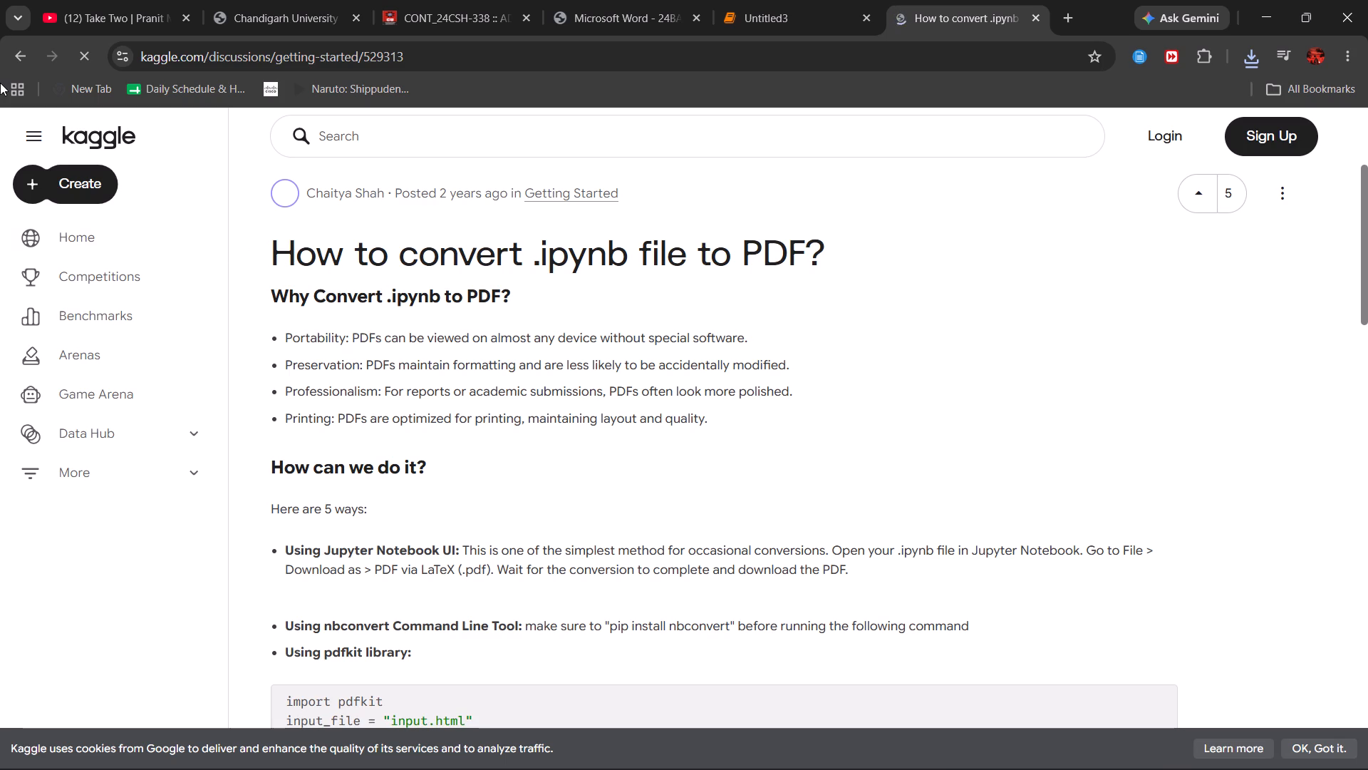
pyautogui.click(14, 64)
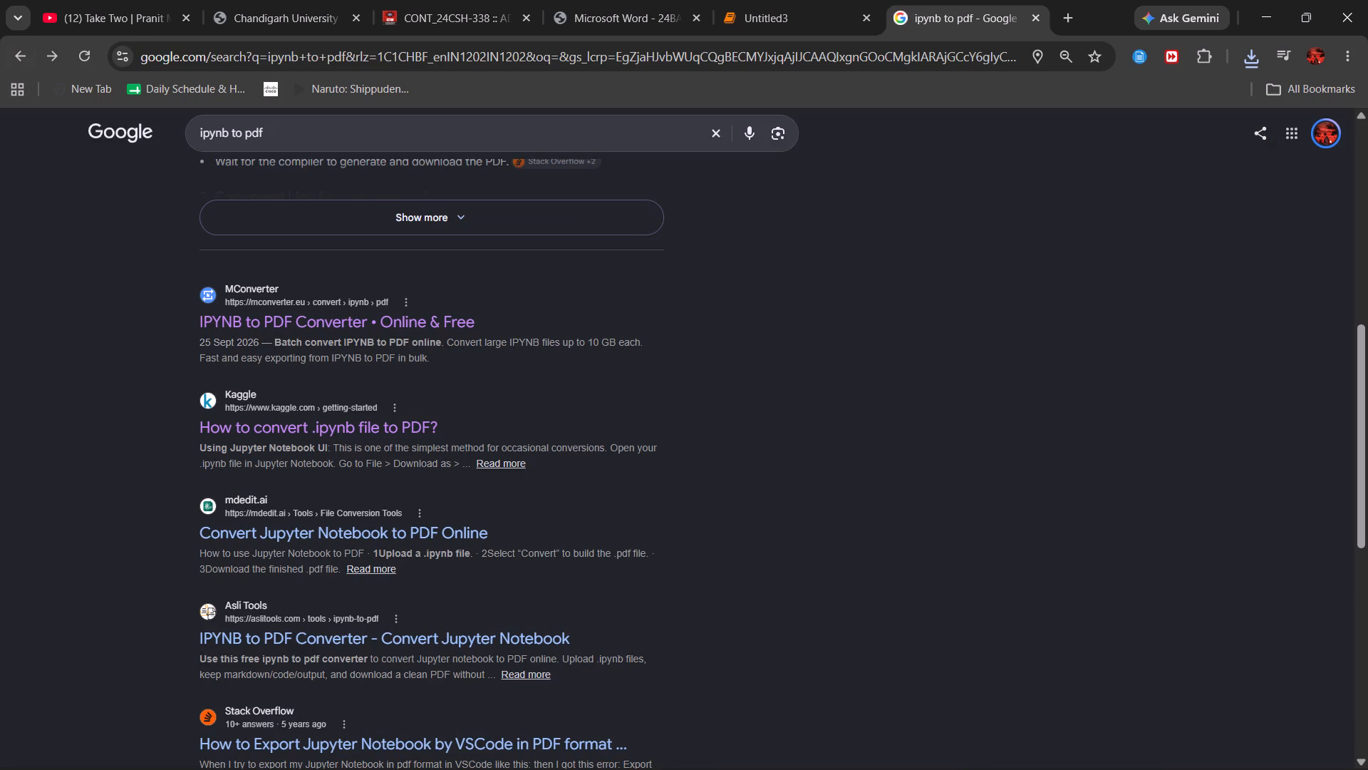
# Open MConverter's IPYNB to PDF converter, upload Untitled3 from the Downloads folder and convert it to PDF.
pyautogui.click(304, 311)
pyautogui.click(680, 479)
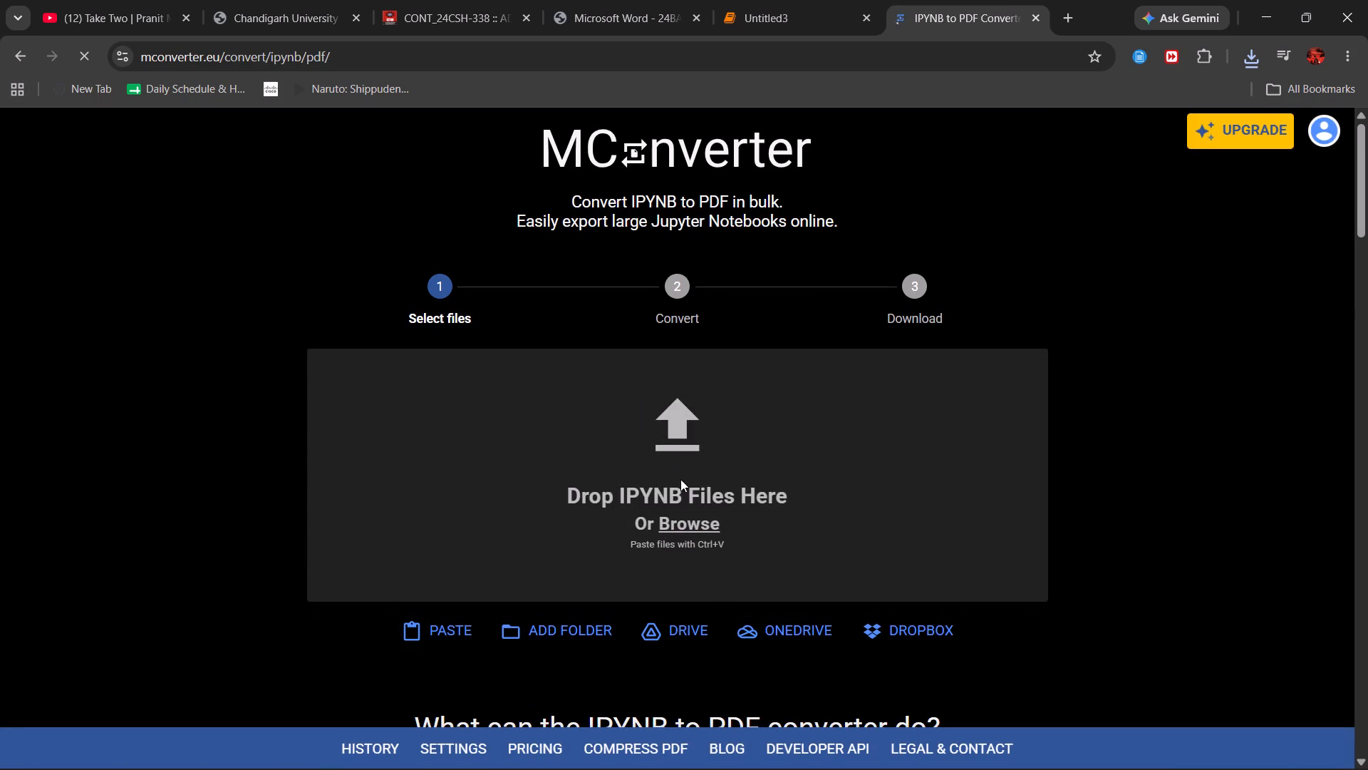
pyautogui.click(471, 211)
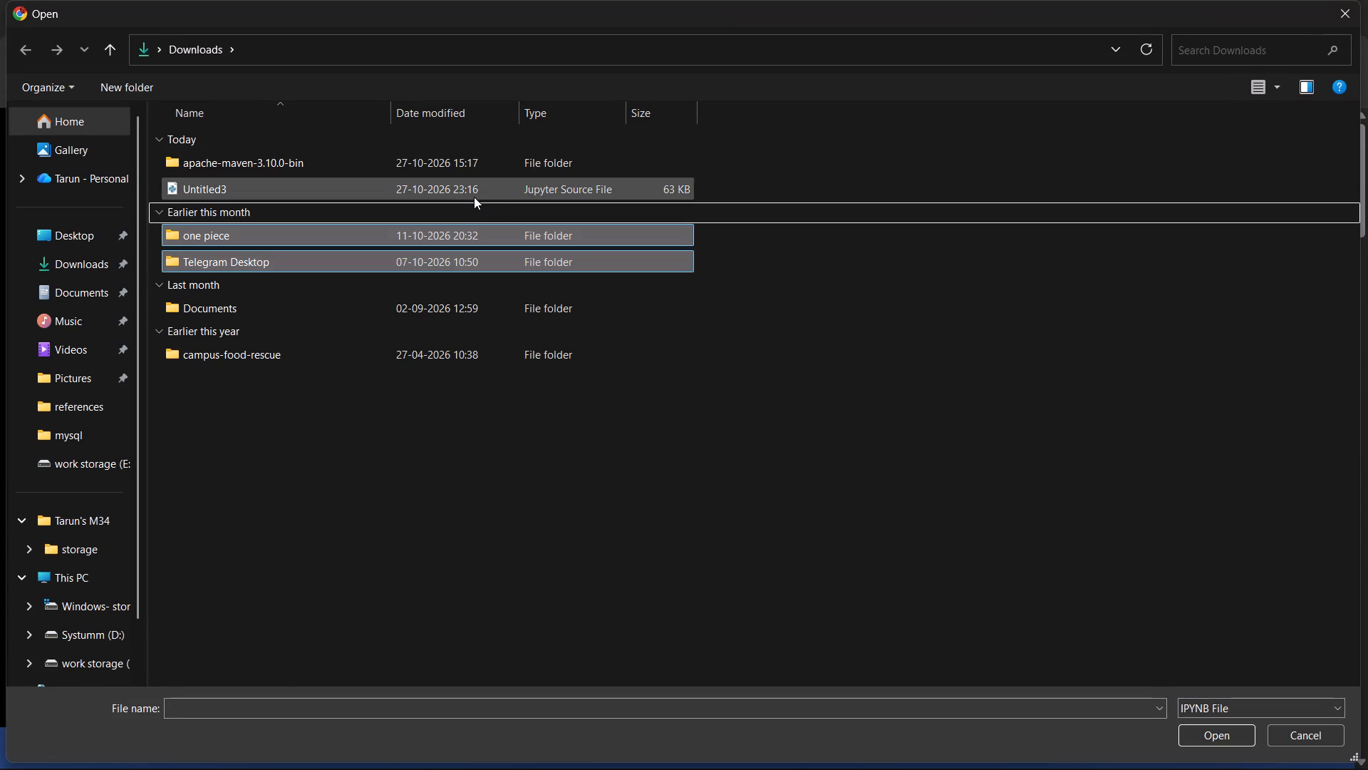
pyautogui.click(487, 197)
pyautogui.click(1209, 736)
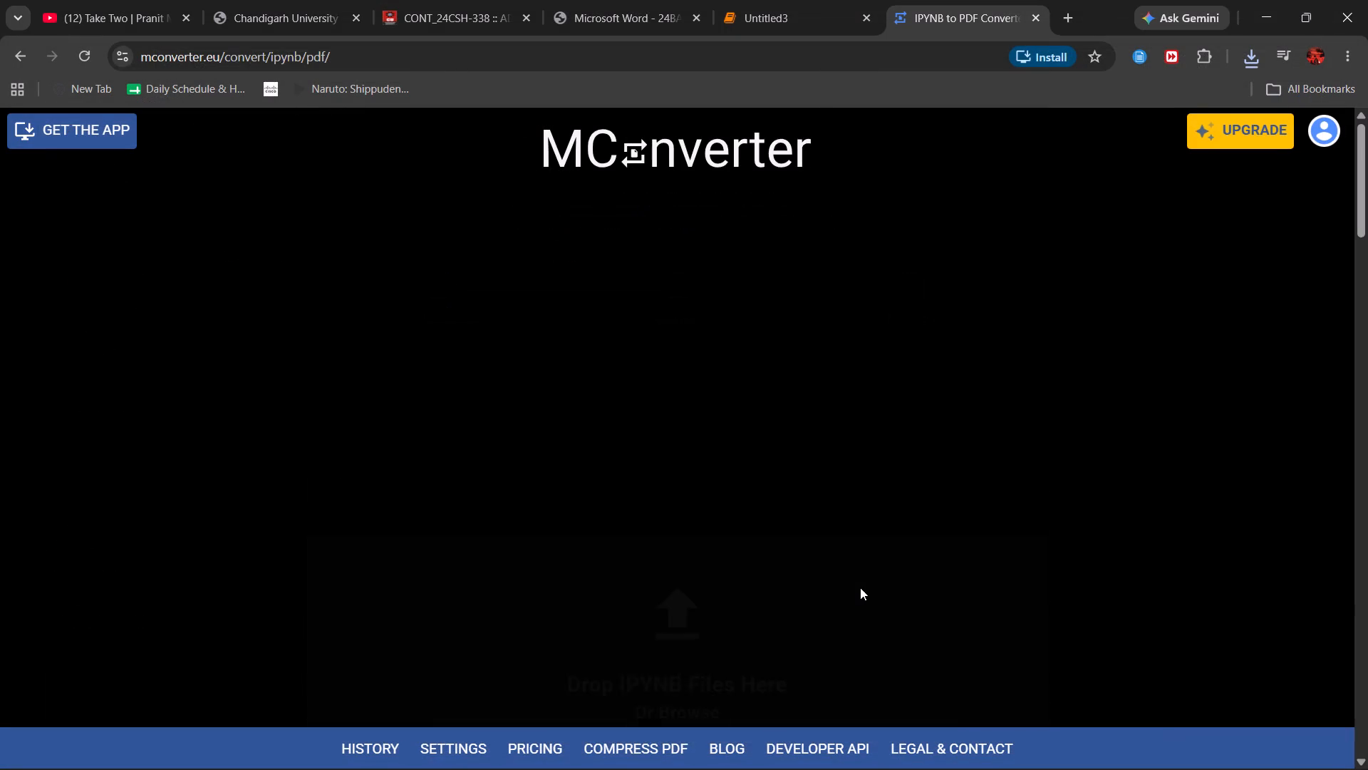
pyautogui.click(691, 347)
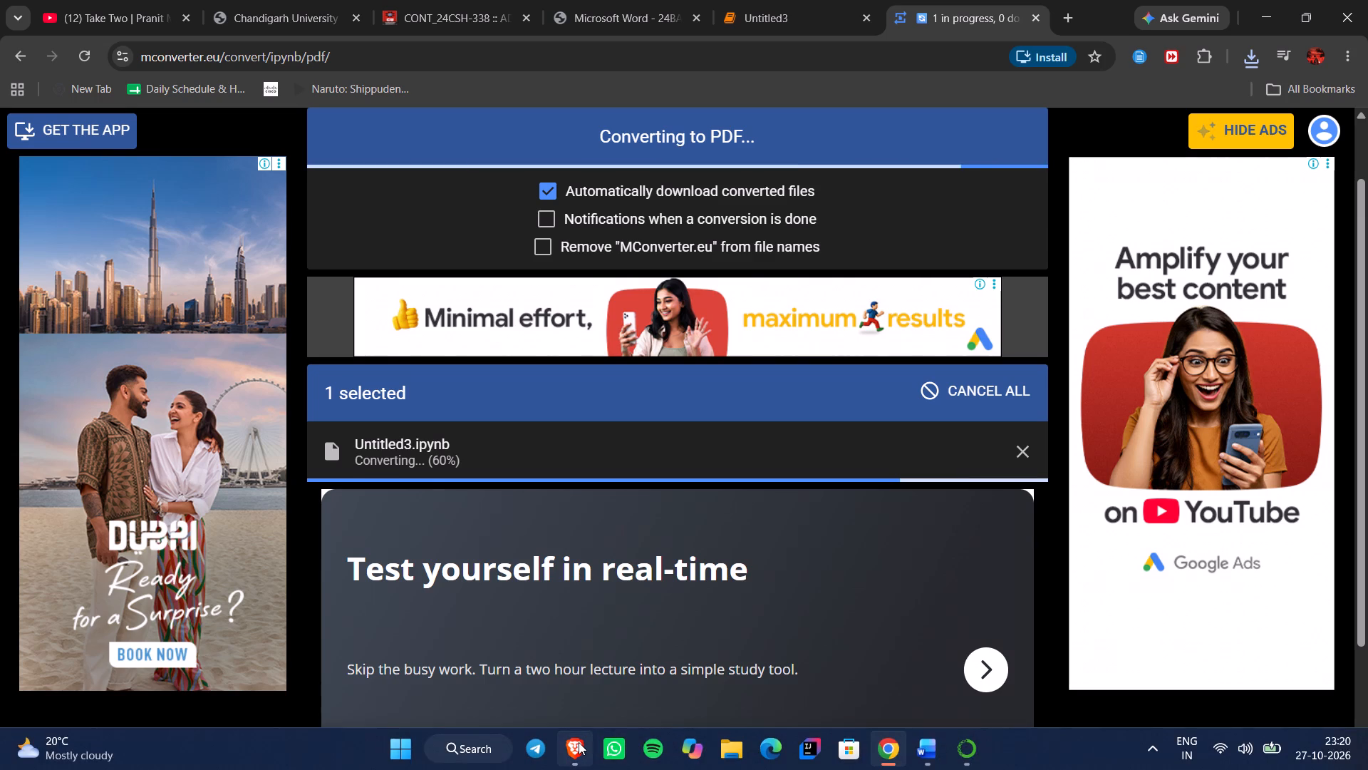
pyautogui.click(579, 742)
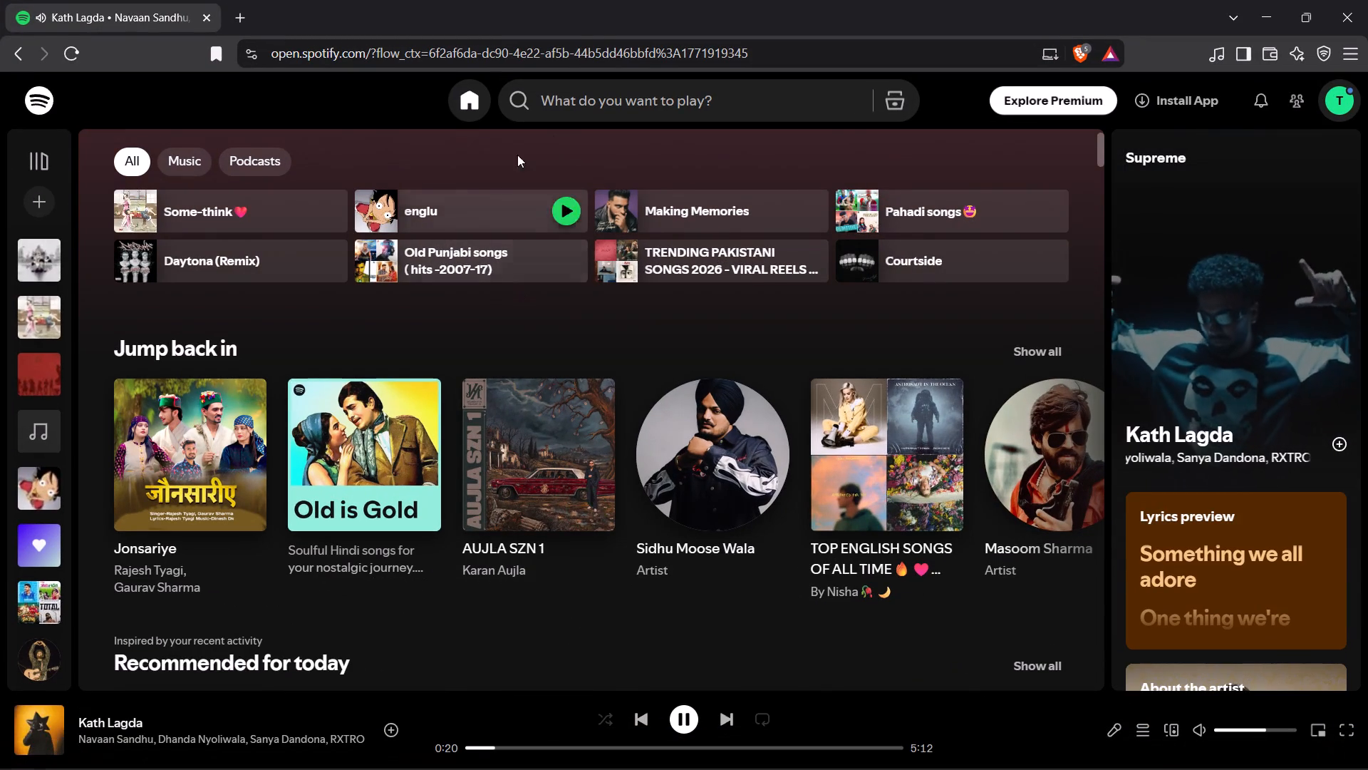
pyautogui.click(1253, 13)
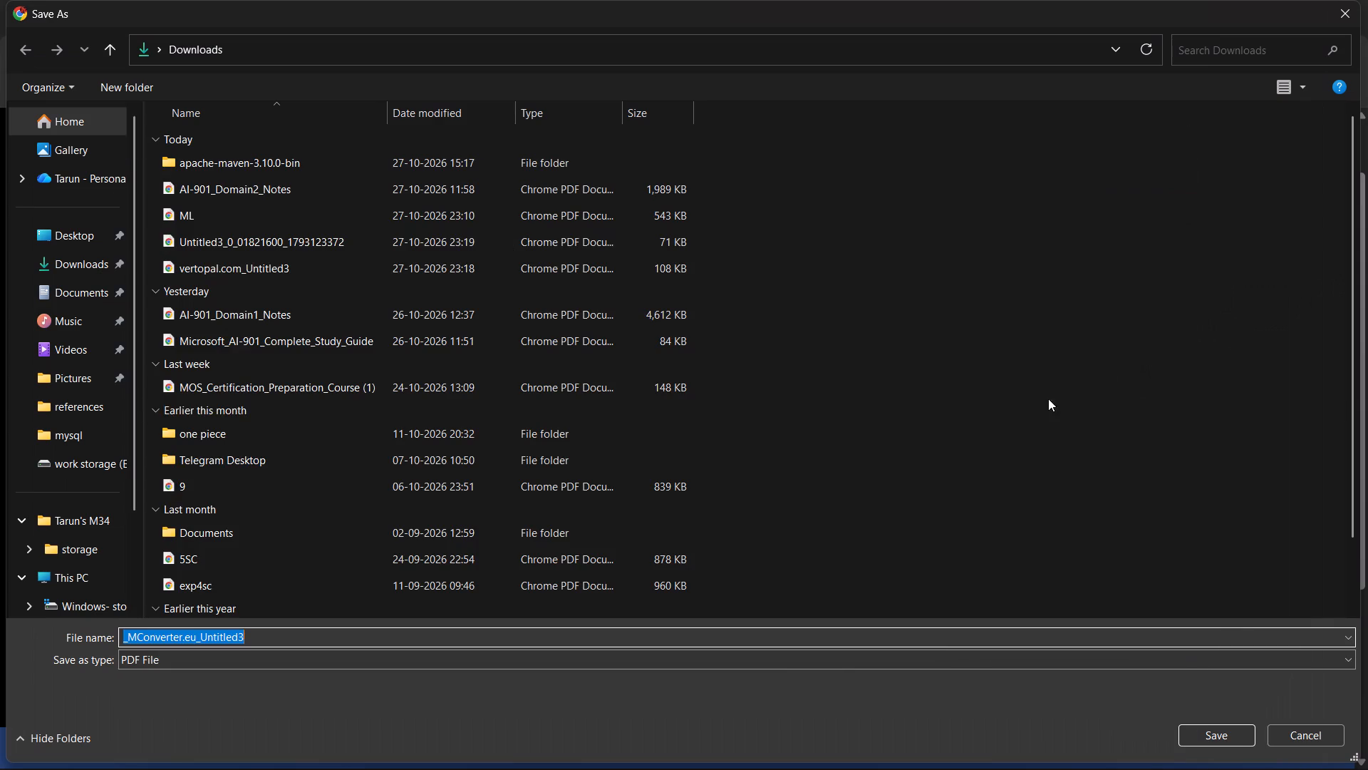
pyautogui.click(266, 245)
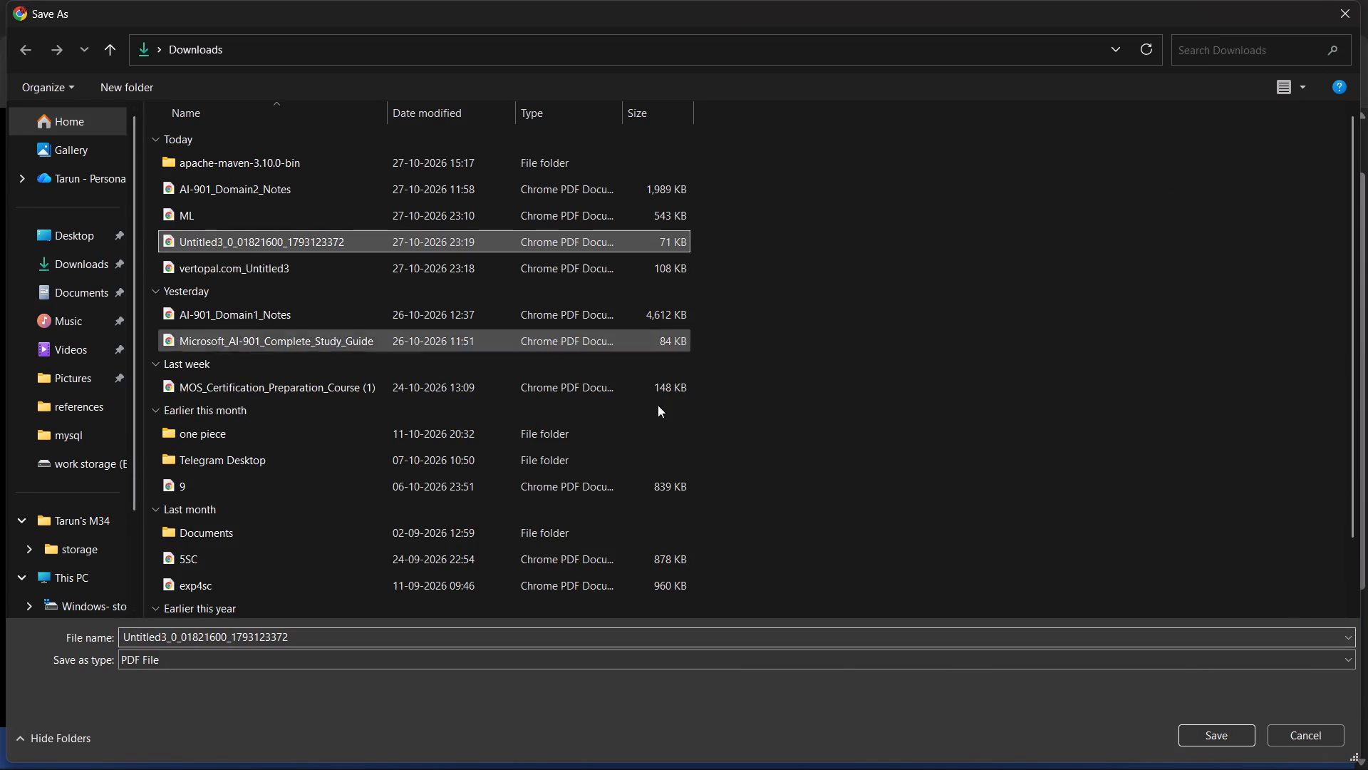
pyautogui.click(1229, 734)
pyautogui.click(727, 397)
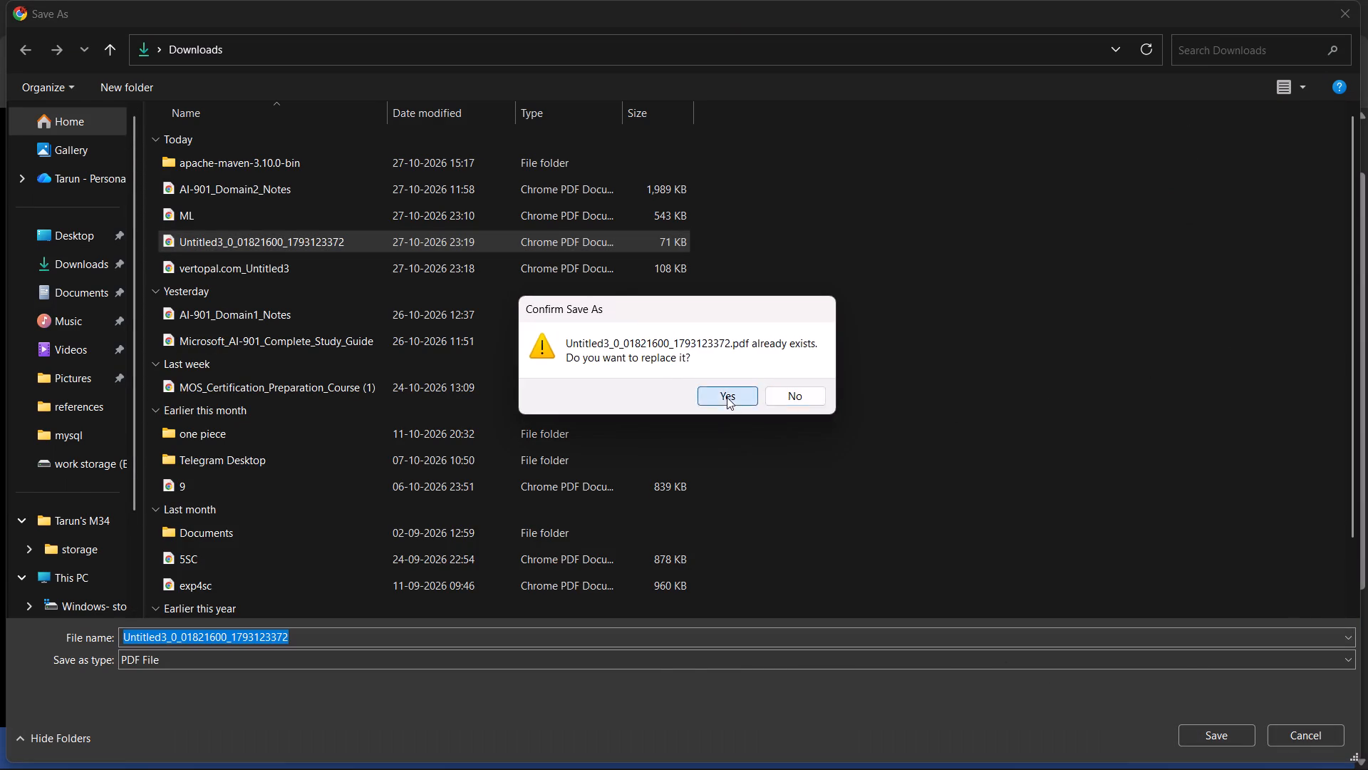
# Open the saved MConverter PDF, examine its code and chart pages, and close the converter page.
pyautogui.click(1151, 84)
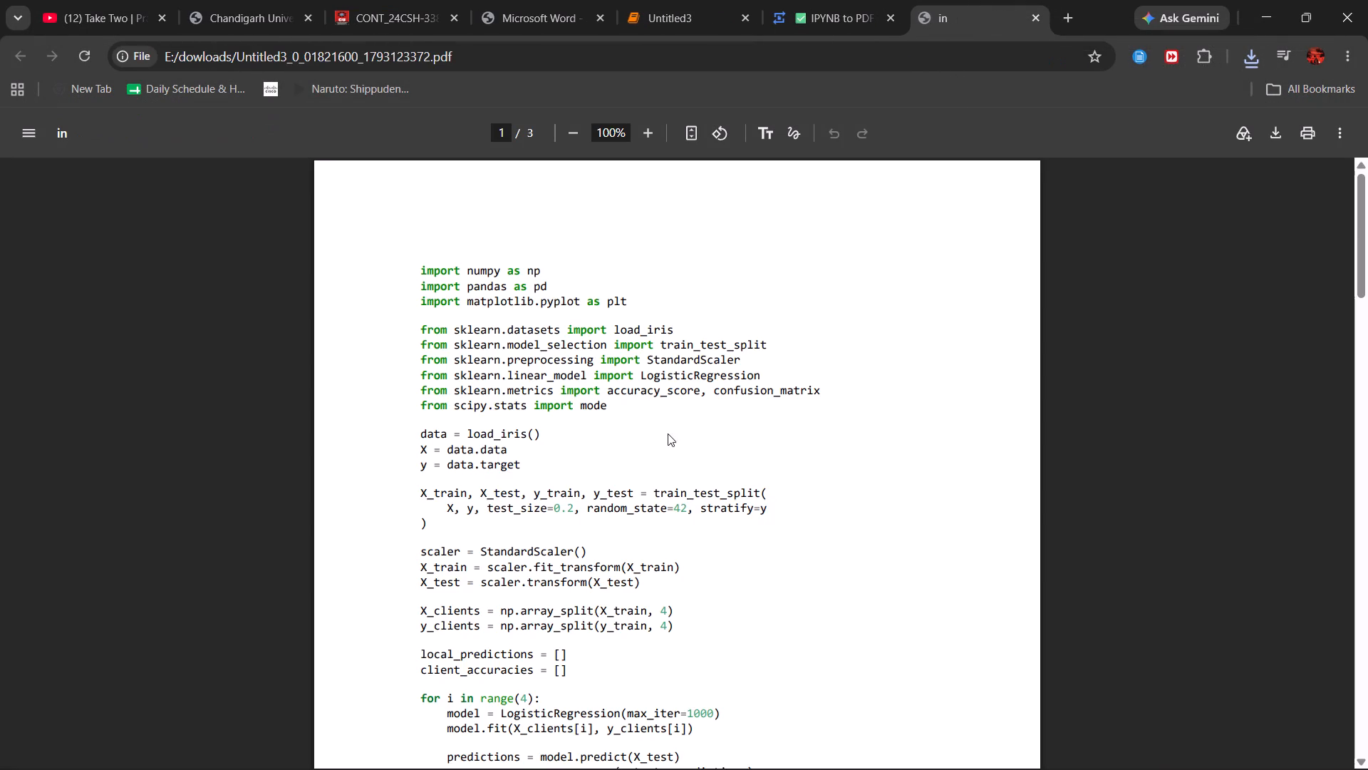
pyautogui.scroll(-20, 653, 436)
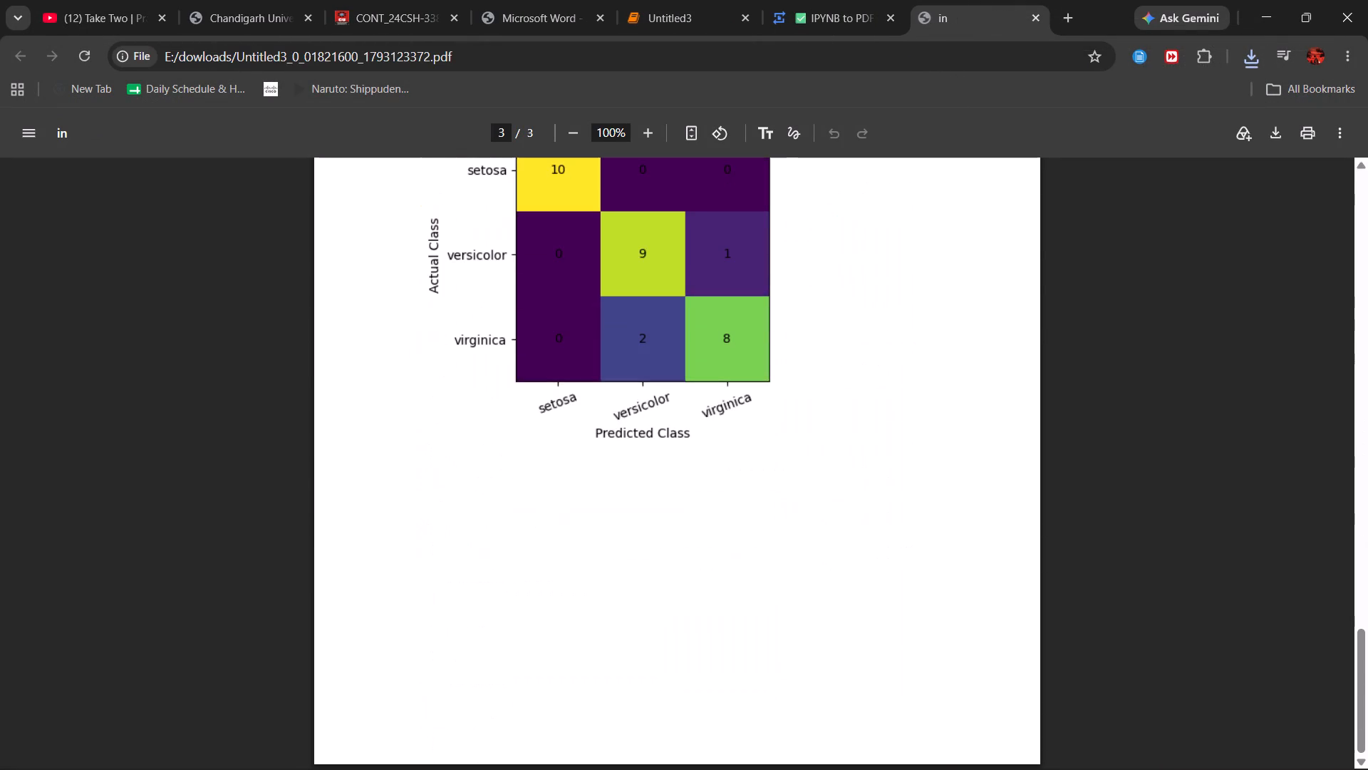
pyautogui.click(851, 18)
pyautogui.click(894, 14)
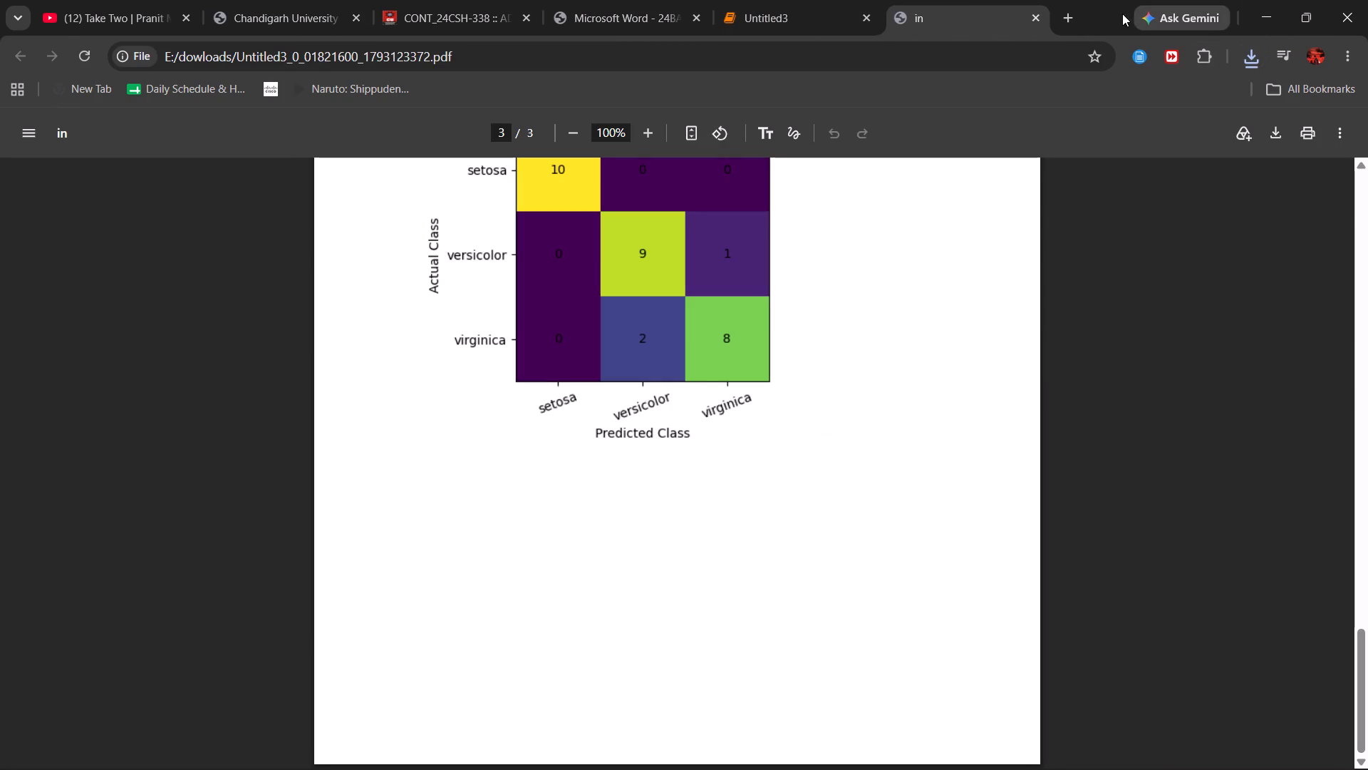
# Search for "merge pdf" in a new tab and open iLovePDF's merge tool from the results.
pyautogui.click(1079, 14)
pyautogui.write(',e')
pyautogui.press('BackSpace')
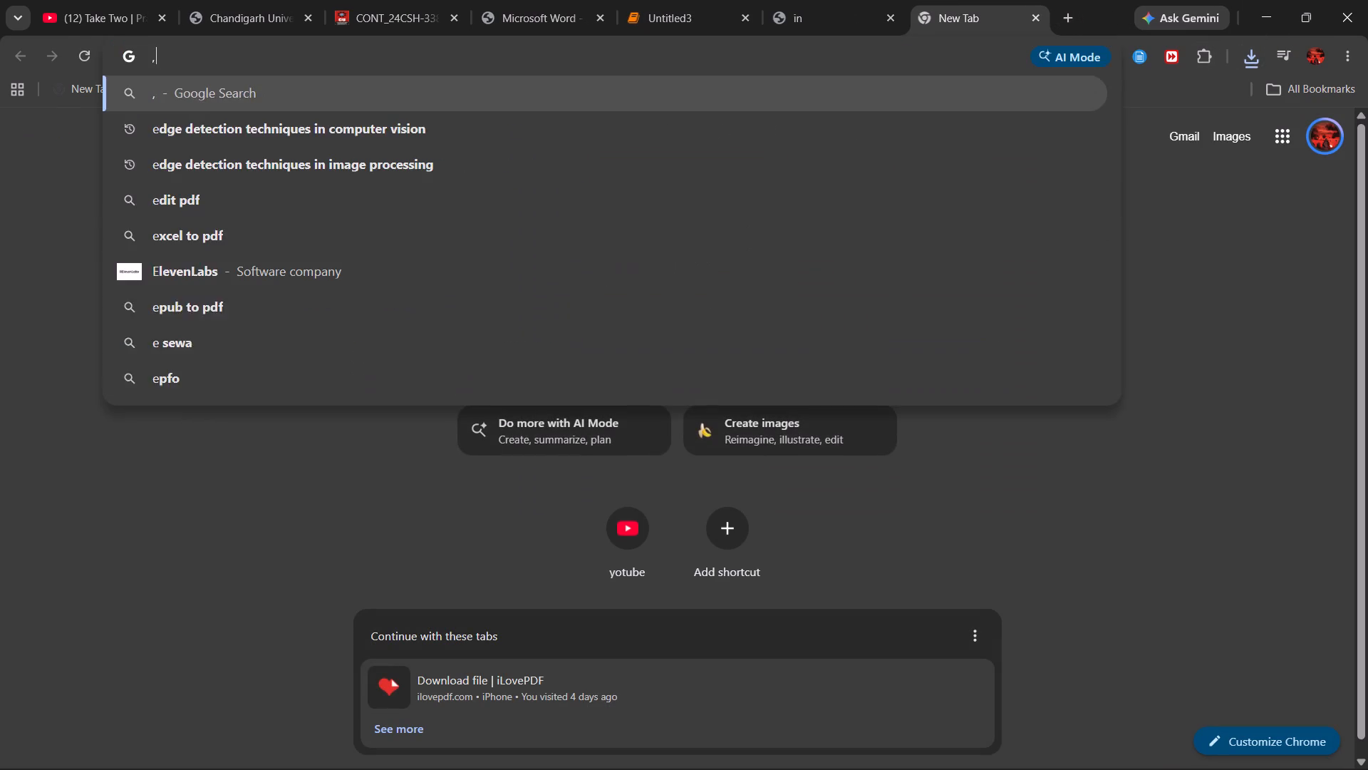
pyautogui.press('BackSpace')
pyautogui.write('merge')
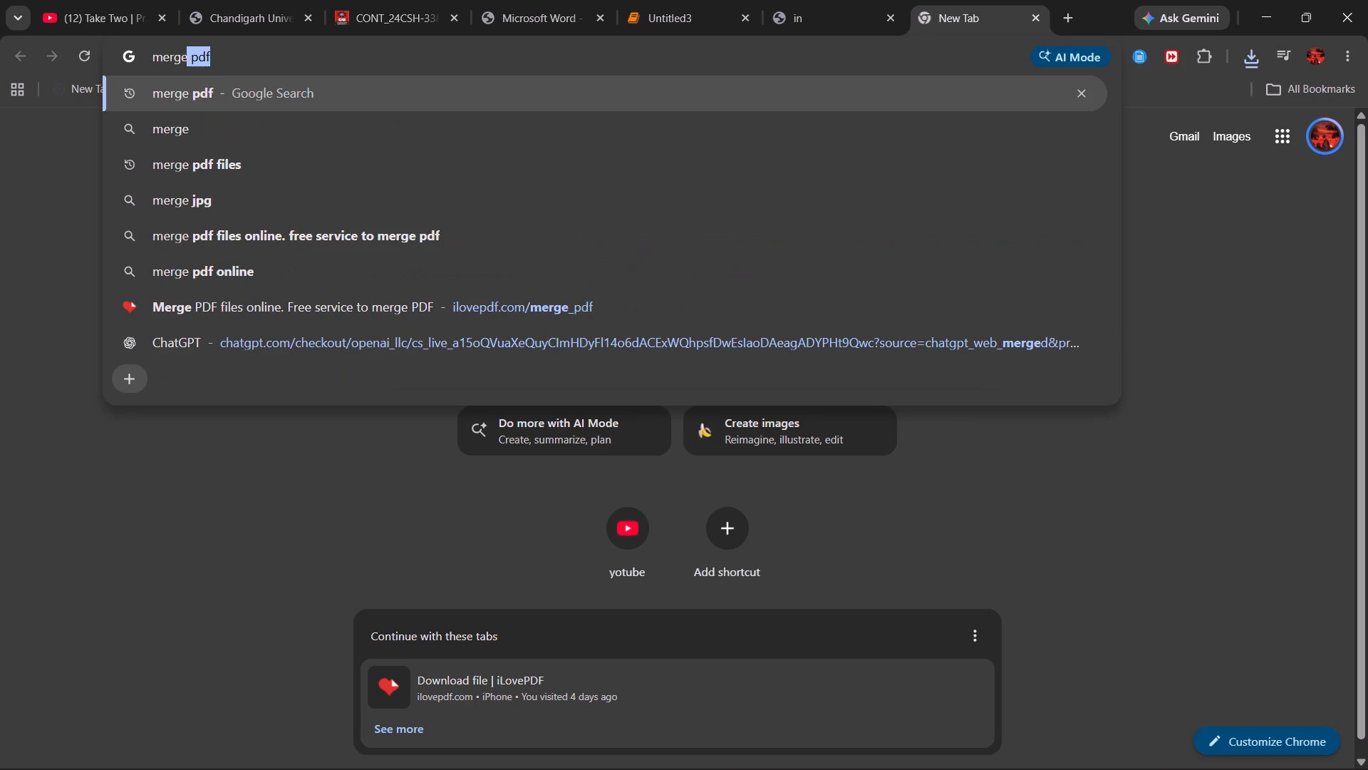
pyautogui.press('Return')
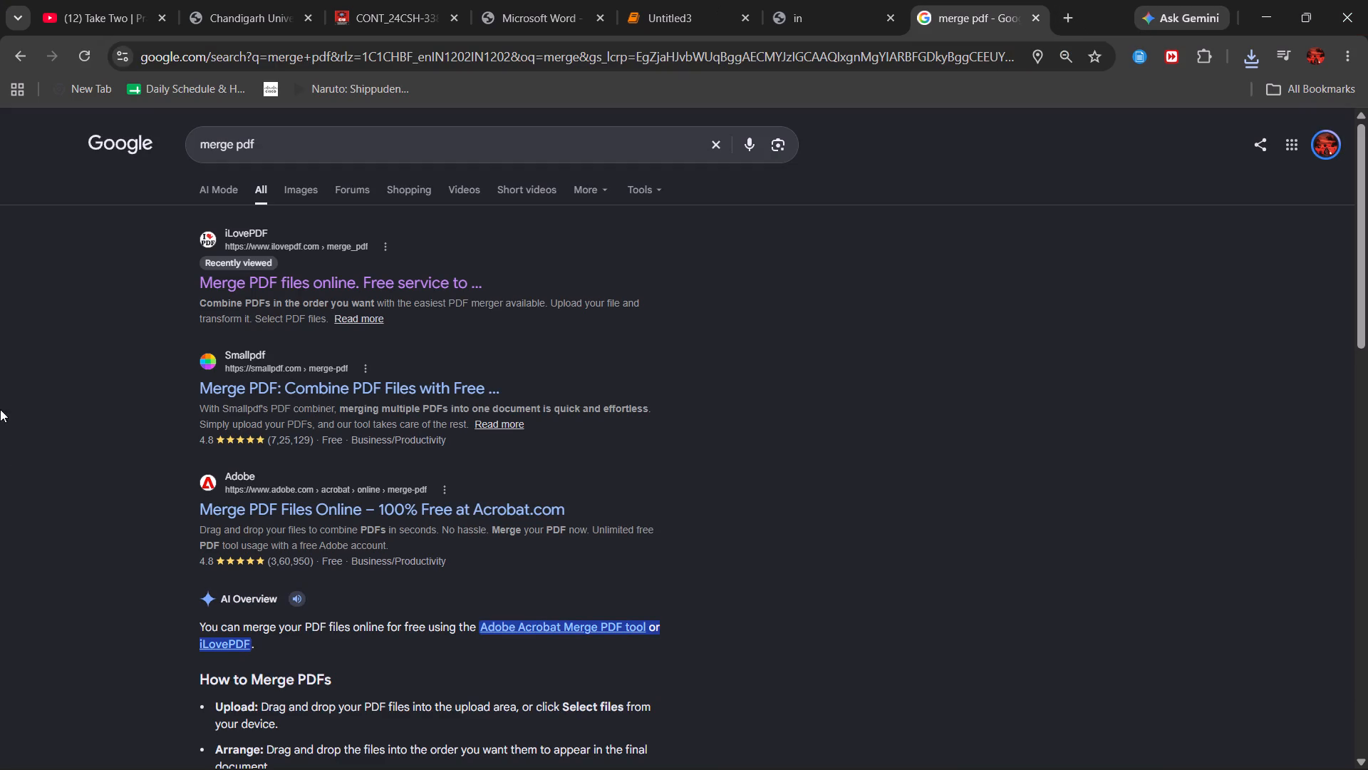
pyautogui.click(381, 275)
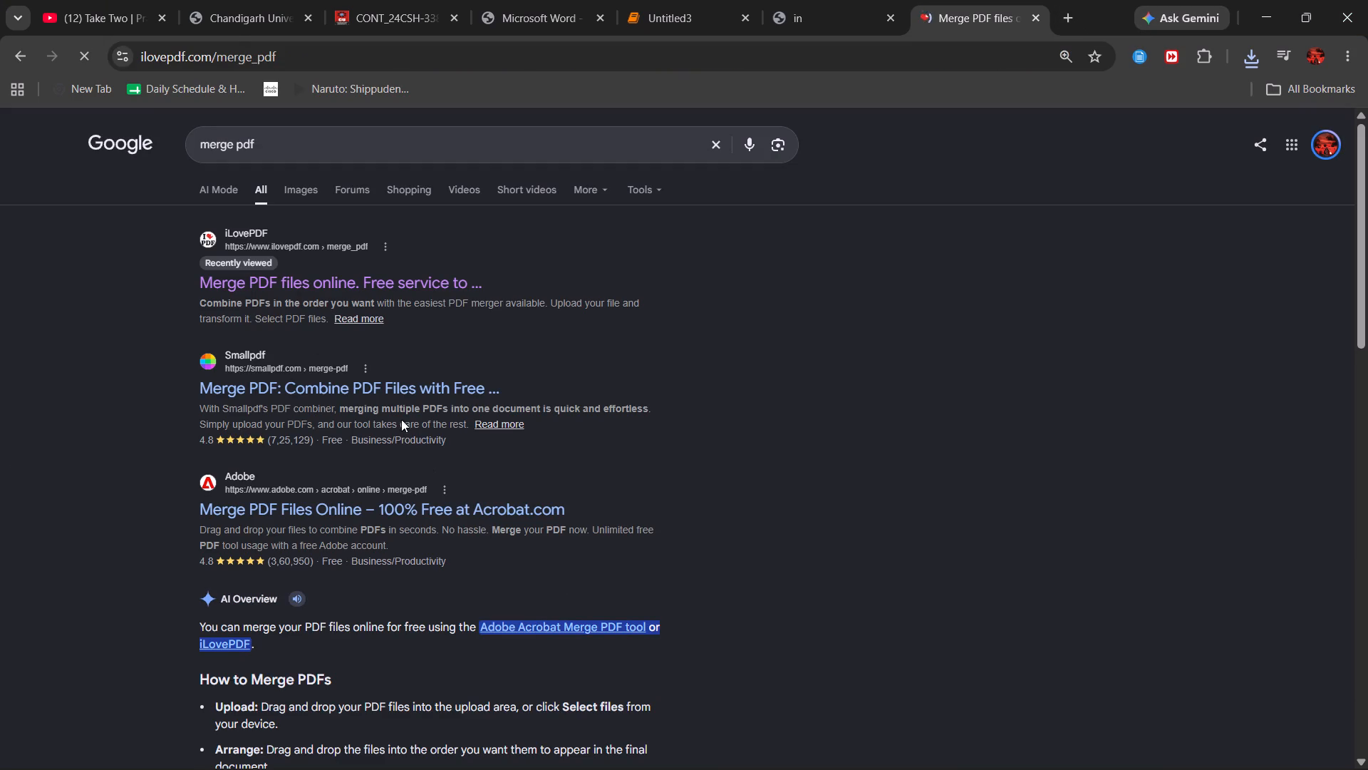
# Switch to Spotify in the Brave browser, play the englu playlist, and return to iLovePDF.
pyautogui.click(576, 745)
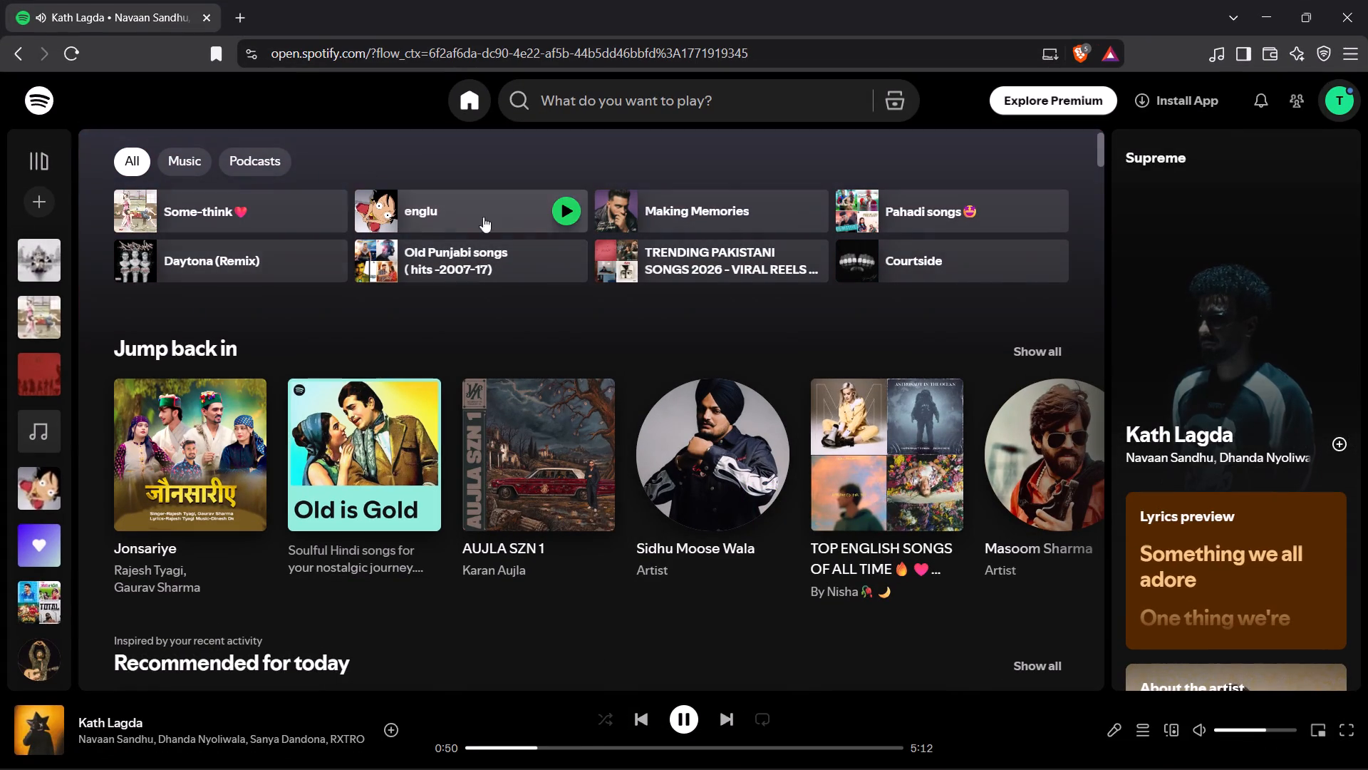
pyautogui.click(579, 208)
pyautogui.click(1264, 2)
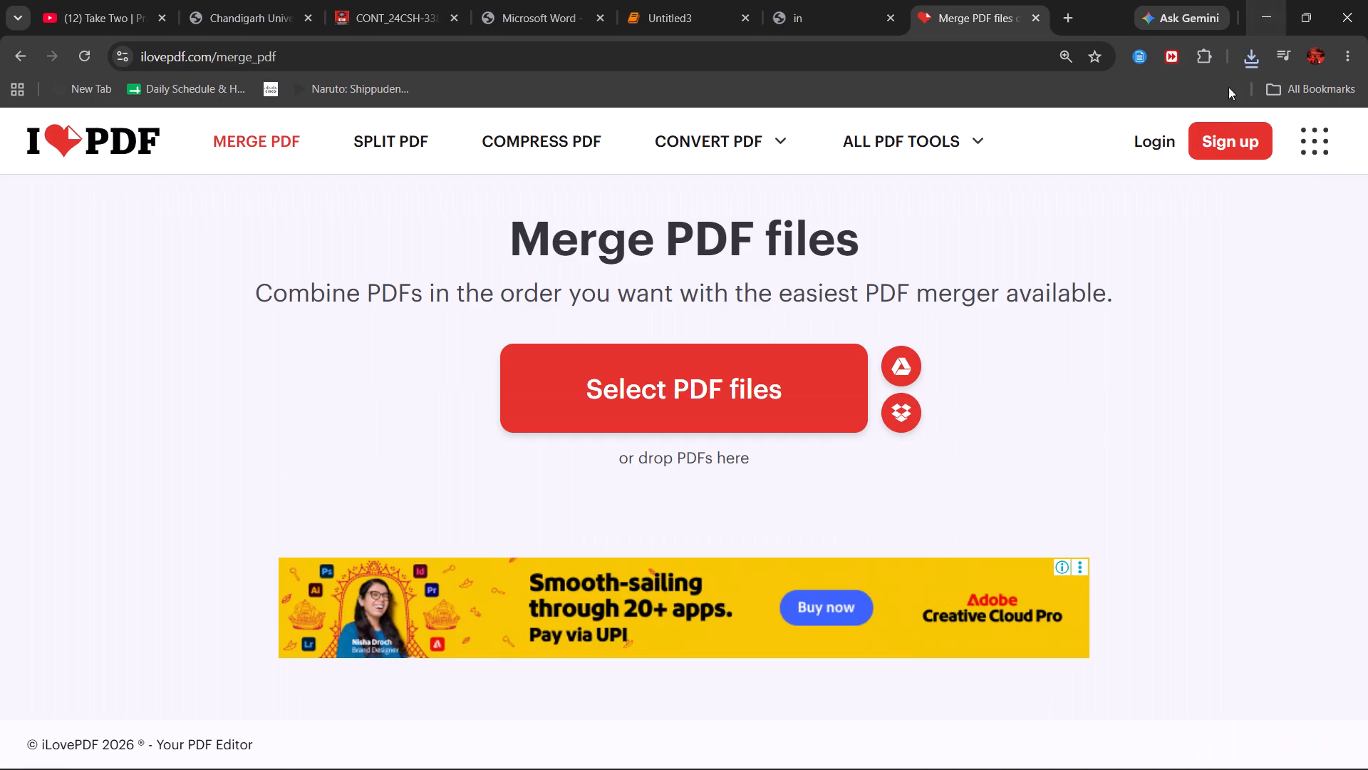
pyautogui.click(759, 372)
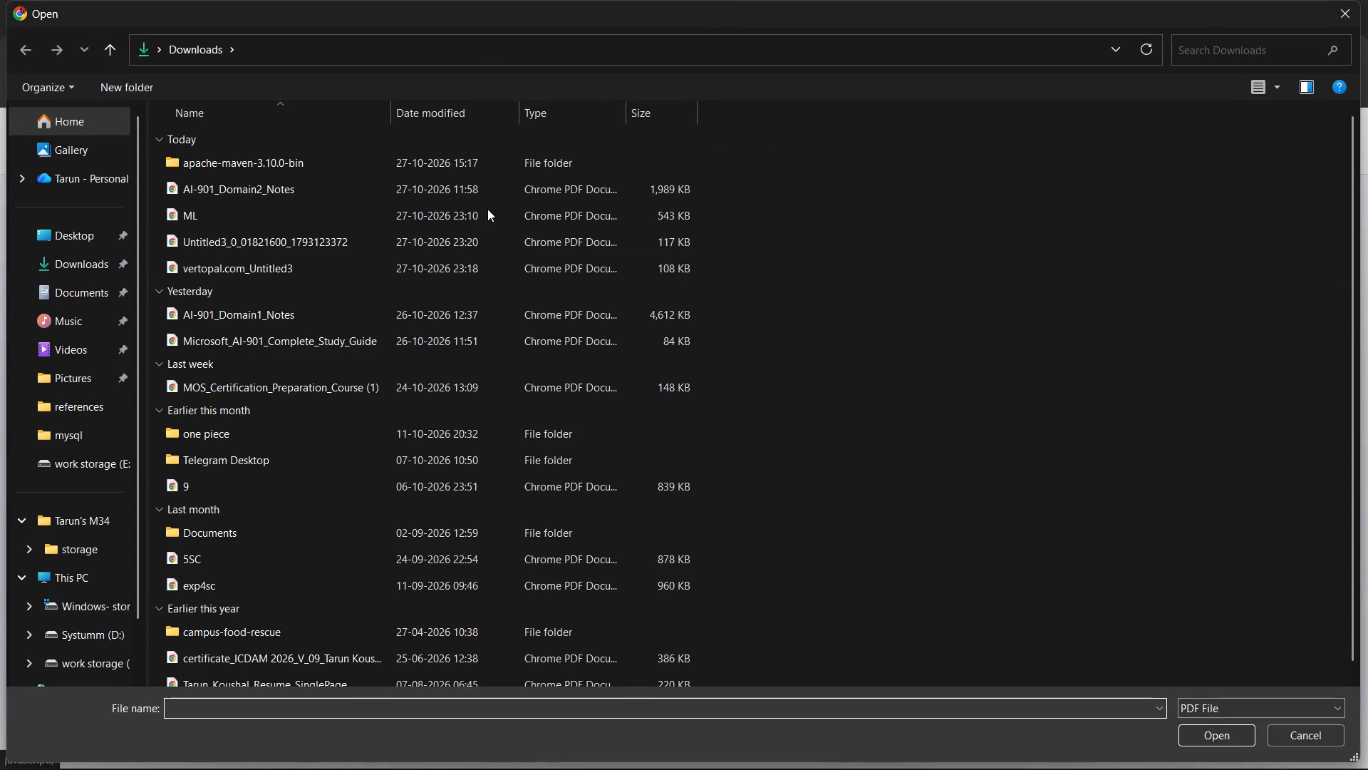
pyautogui.click(403, 215)
pyautogui.keyDown('ctrl'); pyautogui.click(404, 241); pyautogui.keyUp('ctrl')
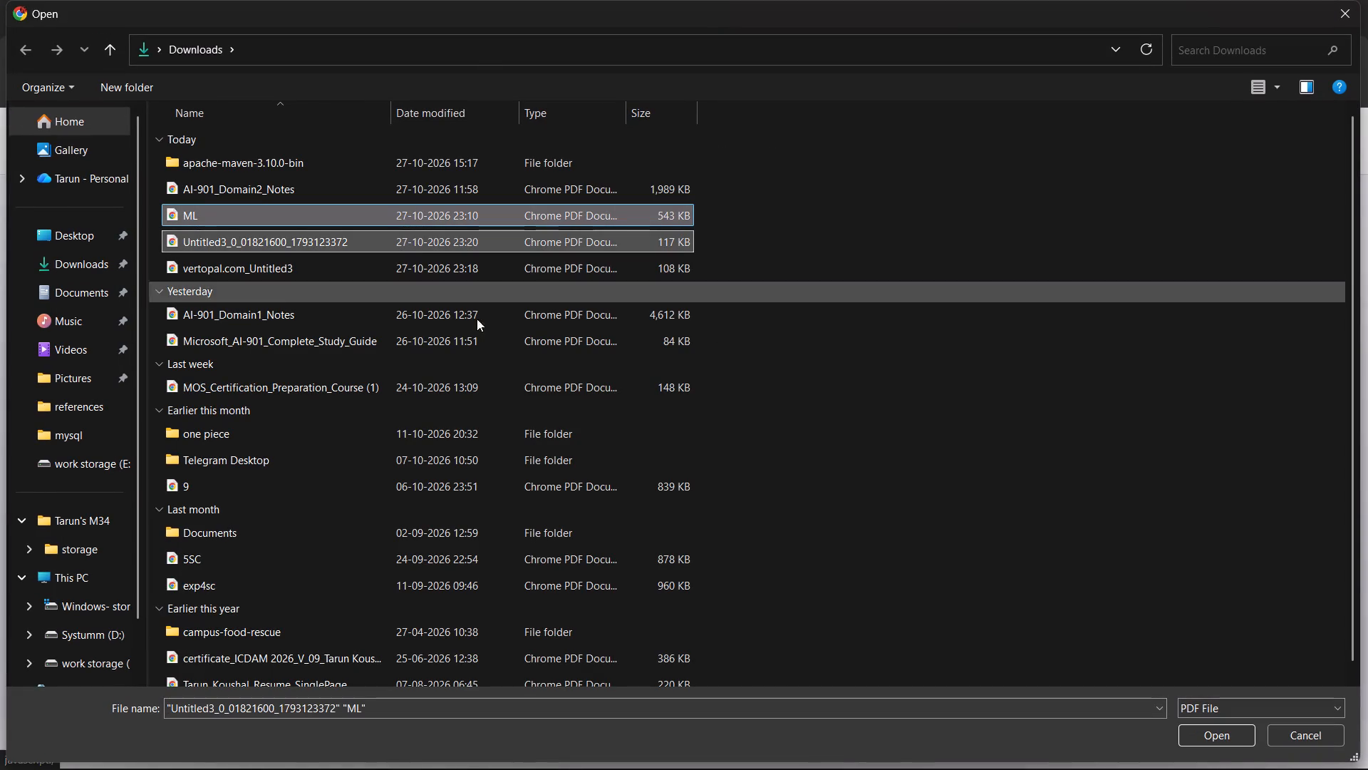
pyautogui.click(1223, 741)
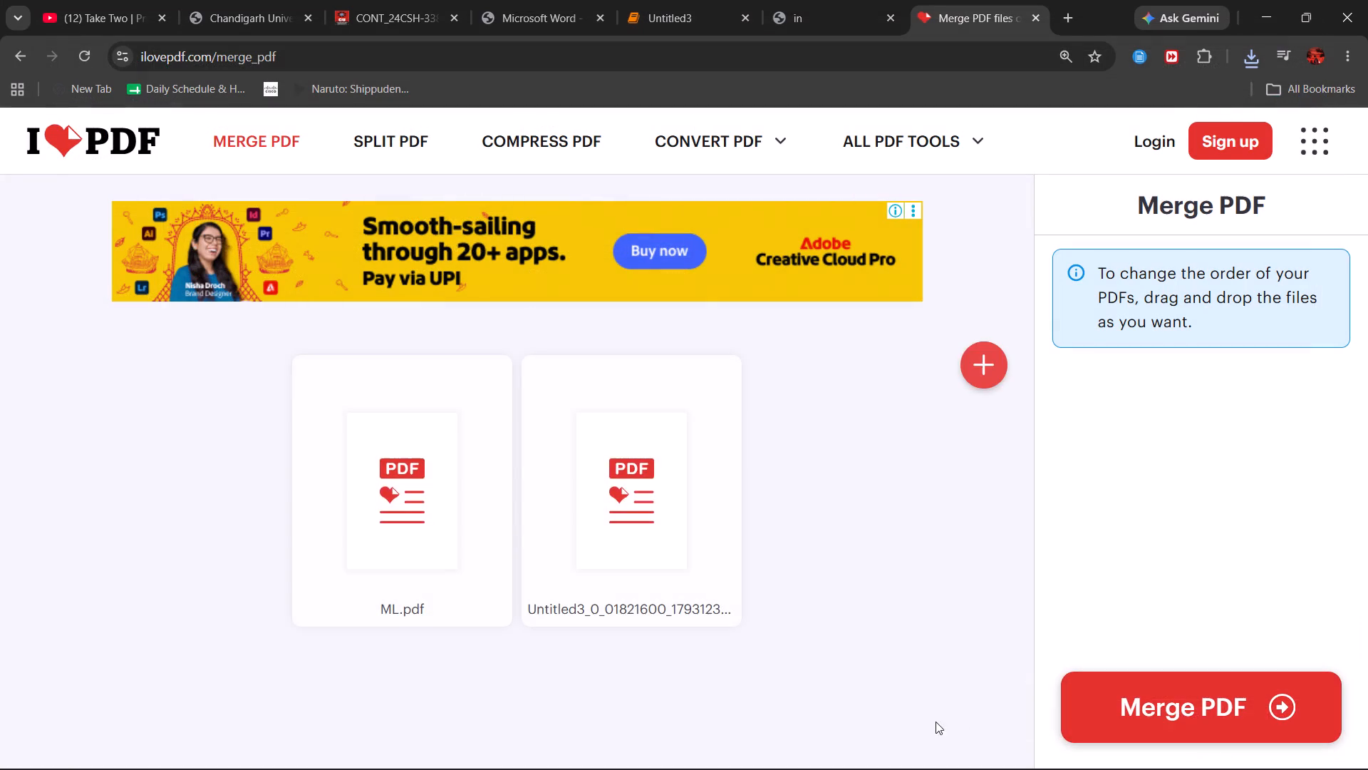
pyautogui.click(1155, 686)
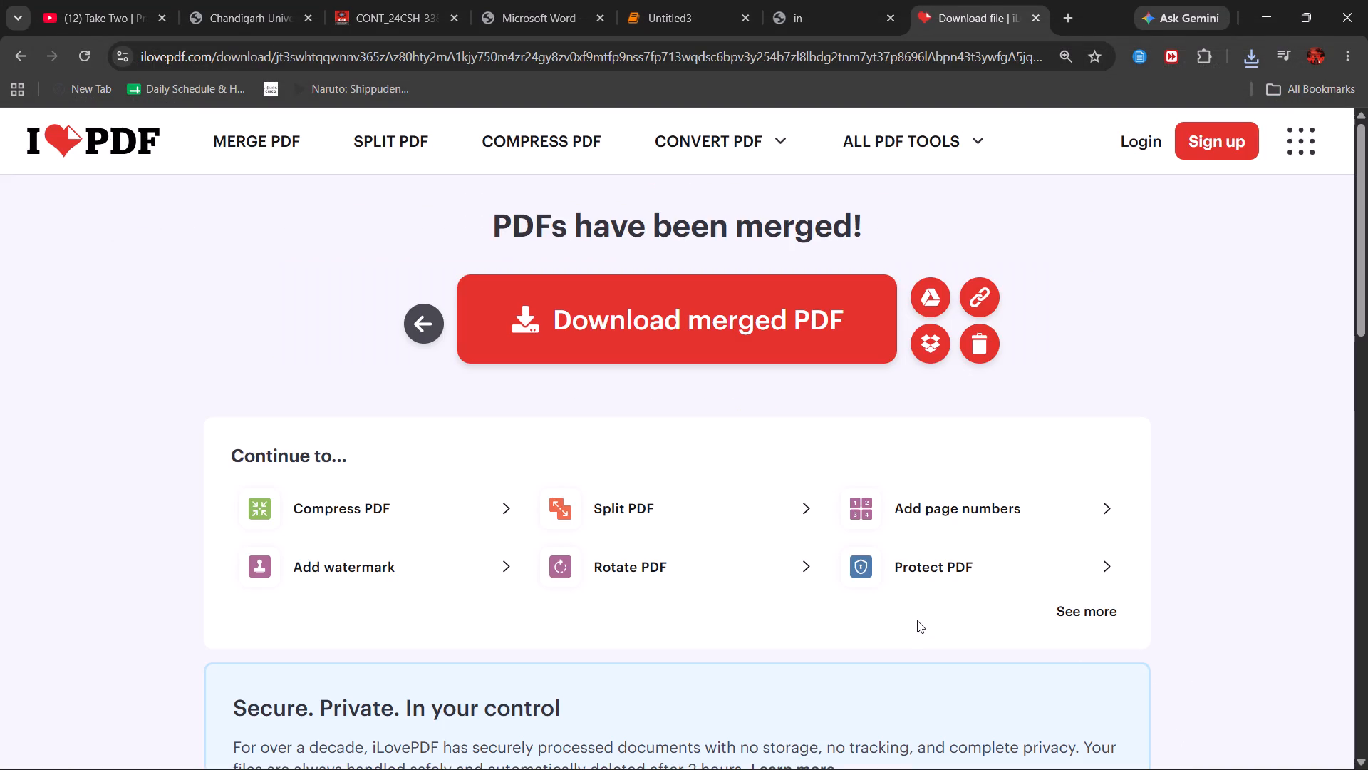
pyautogui.click(680, 330)
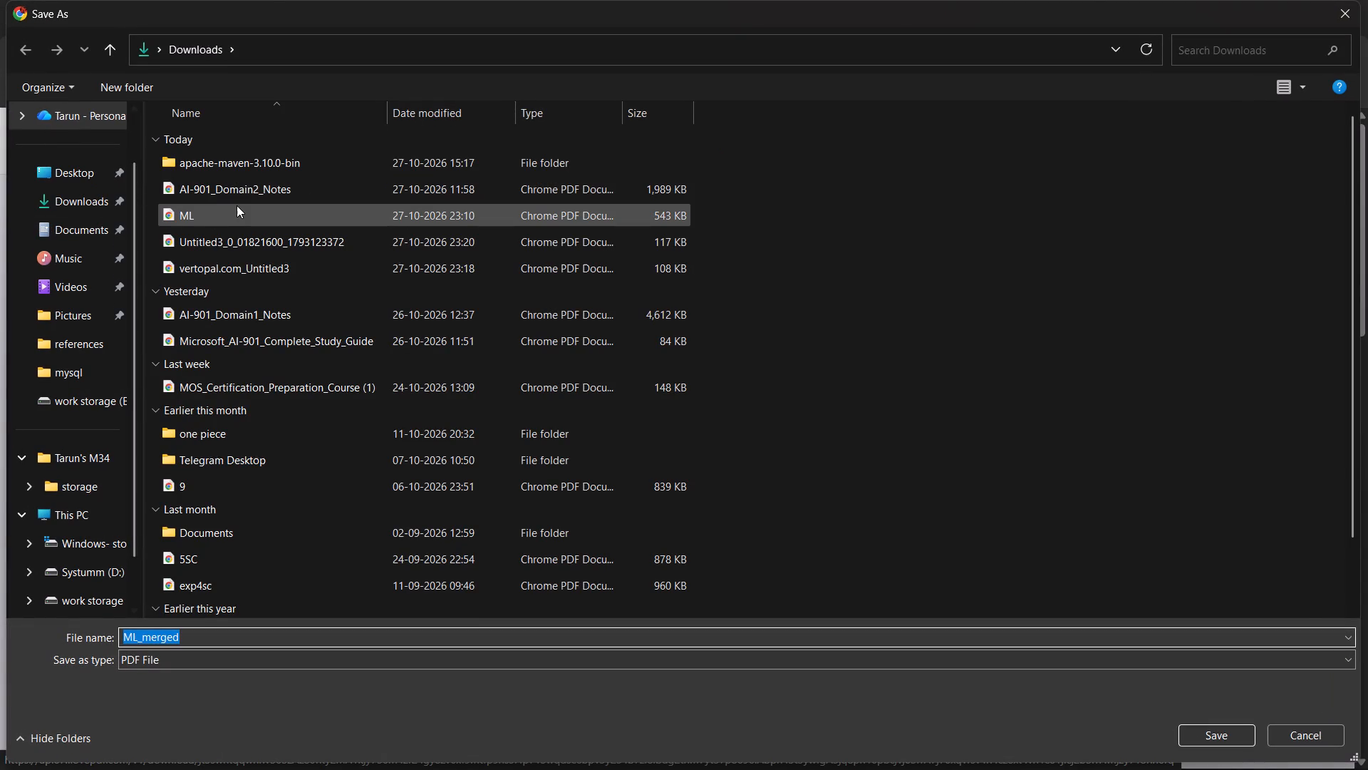
pyautogui.click(237, 205)
pyautogui.click(261, 235)
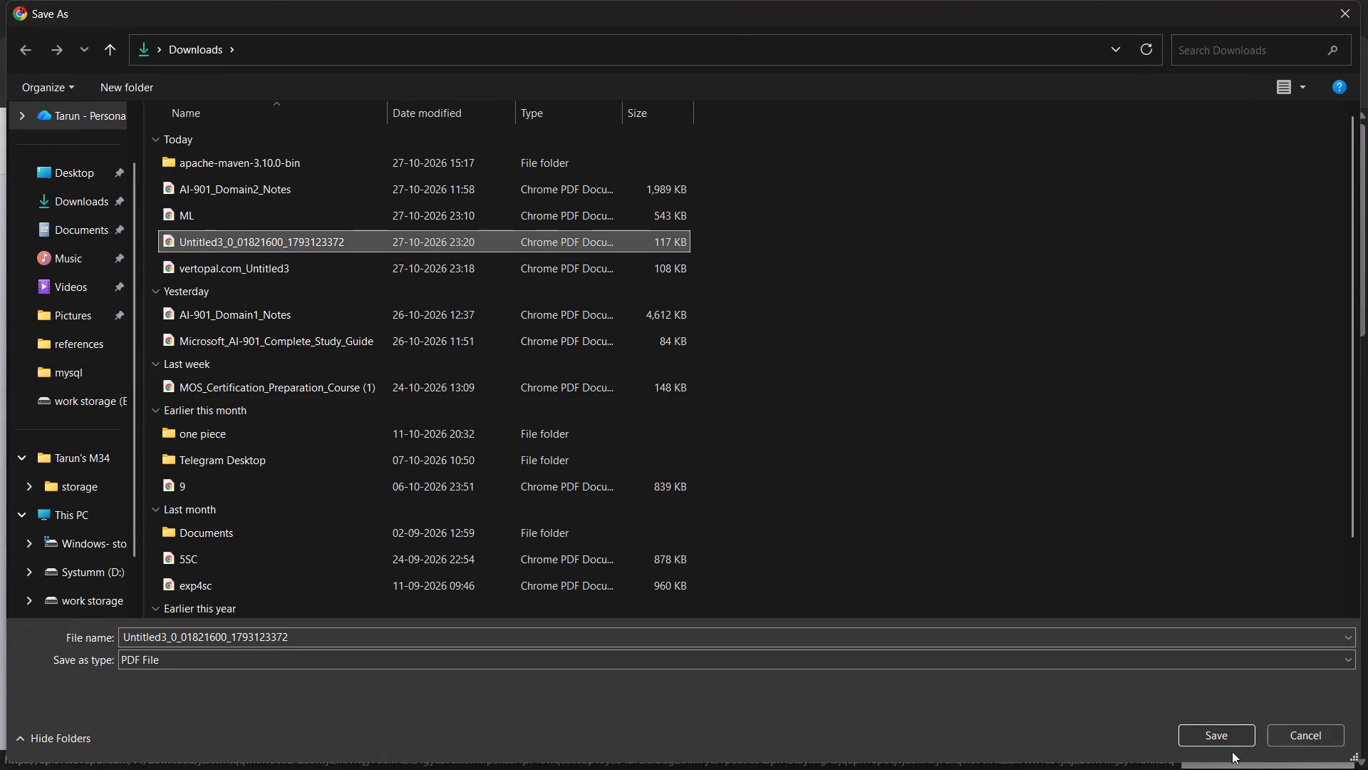
pyautogui.click(1219, 739)
pyautogui.click(732, 401)
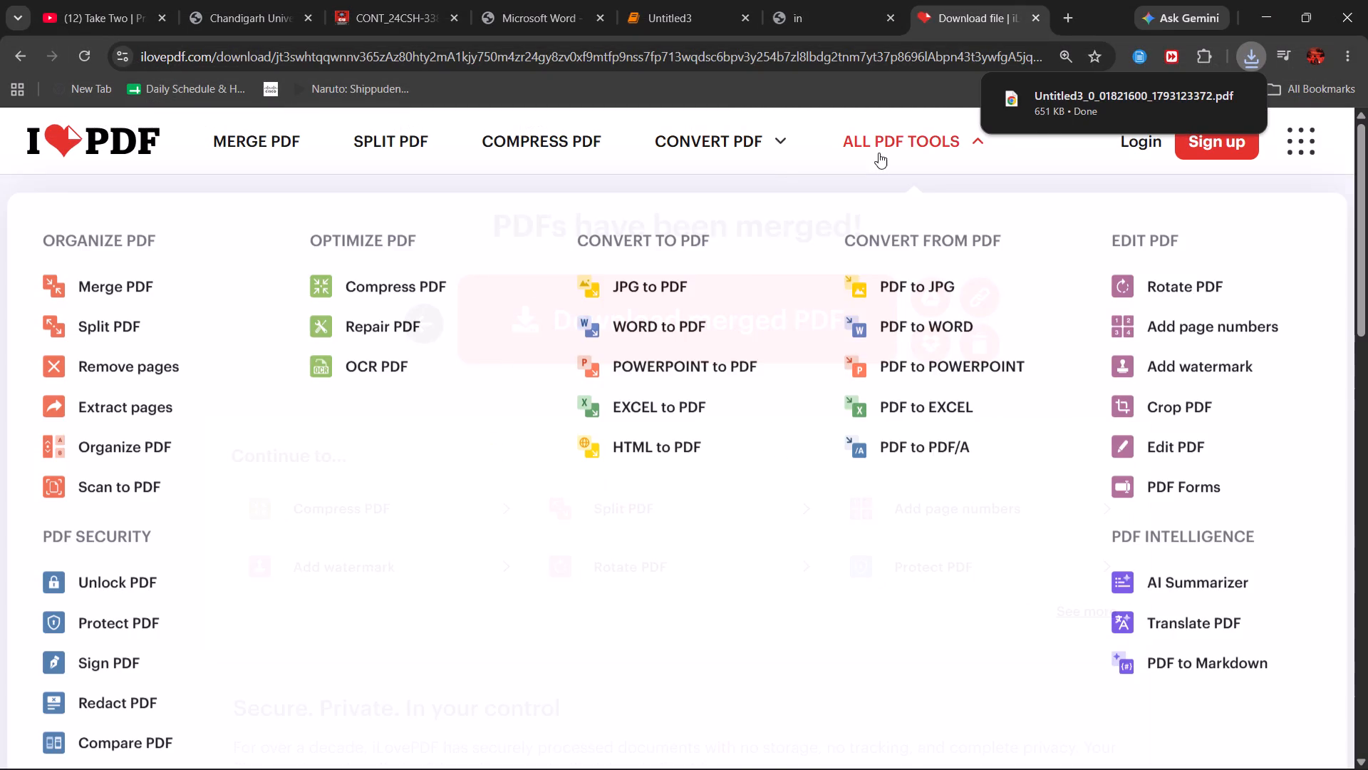
pyautogui.click(130, 433)
pyautogui.click(541, 427)
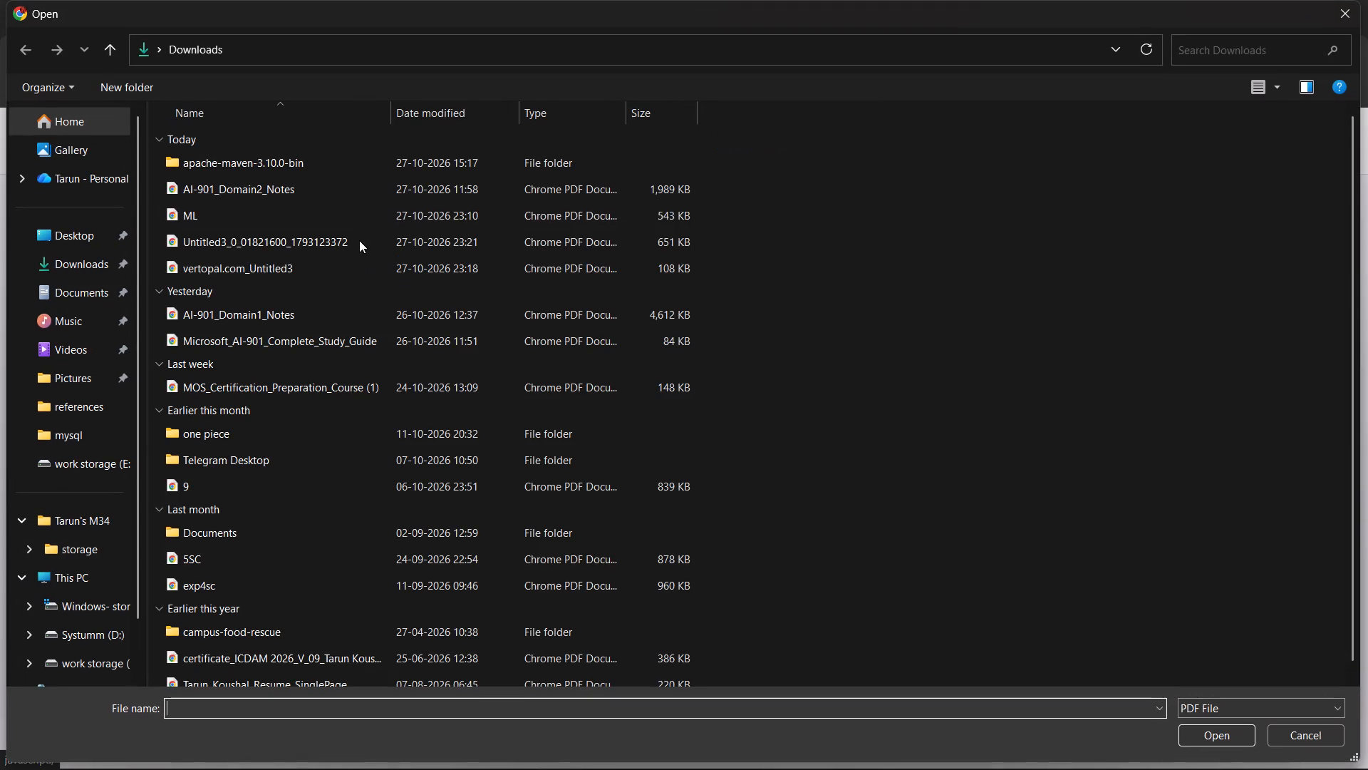
pyautogui.click(357, 241)
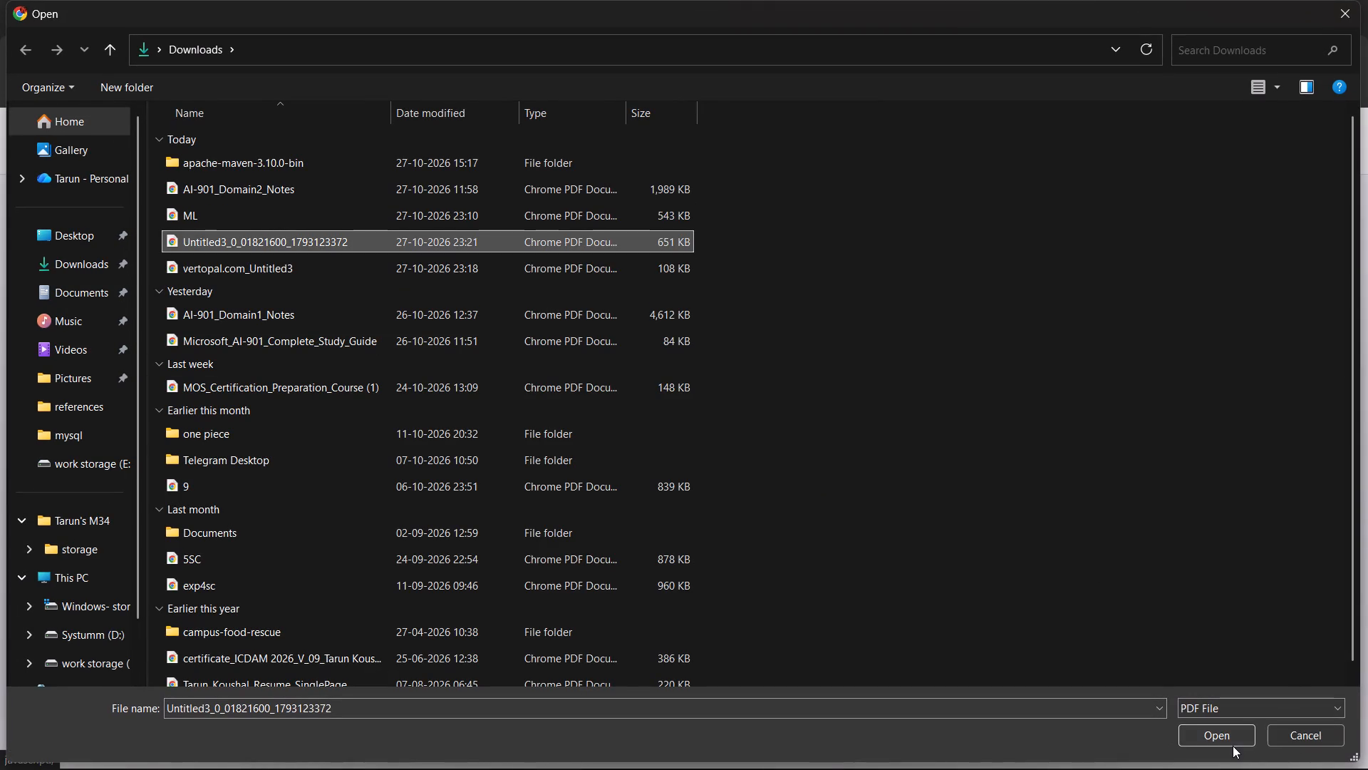
pyautogui.click(1233, 746)
pyautogui.scroll(-4, 618, 574)
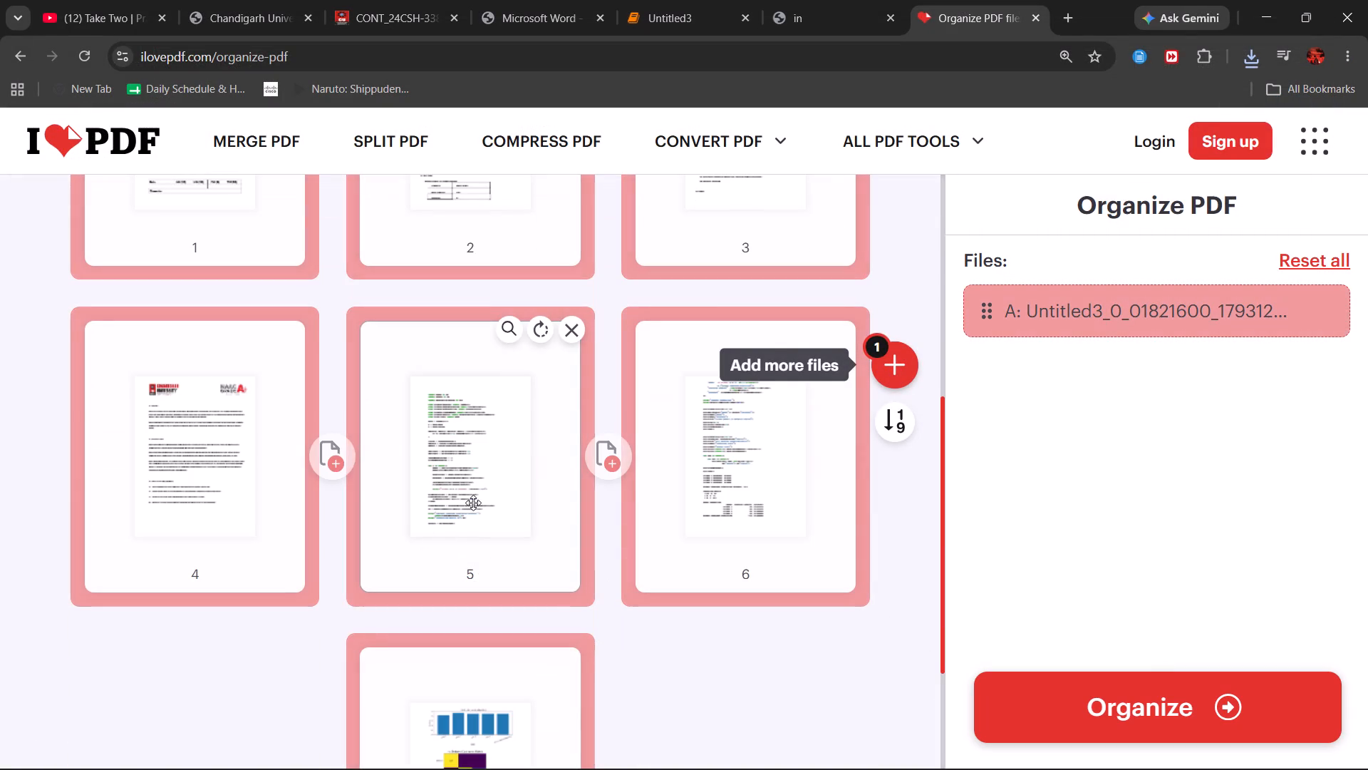
pyautogui.moveTo(473, 502); pyautogui.dragTo(149, 389)
pyautogui.moveTo(757, 465); pyautogui.dragTo(468, 451)
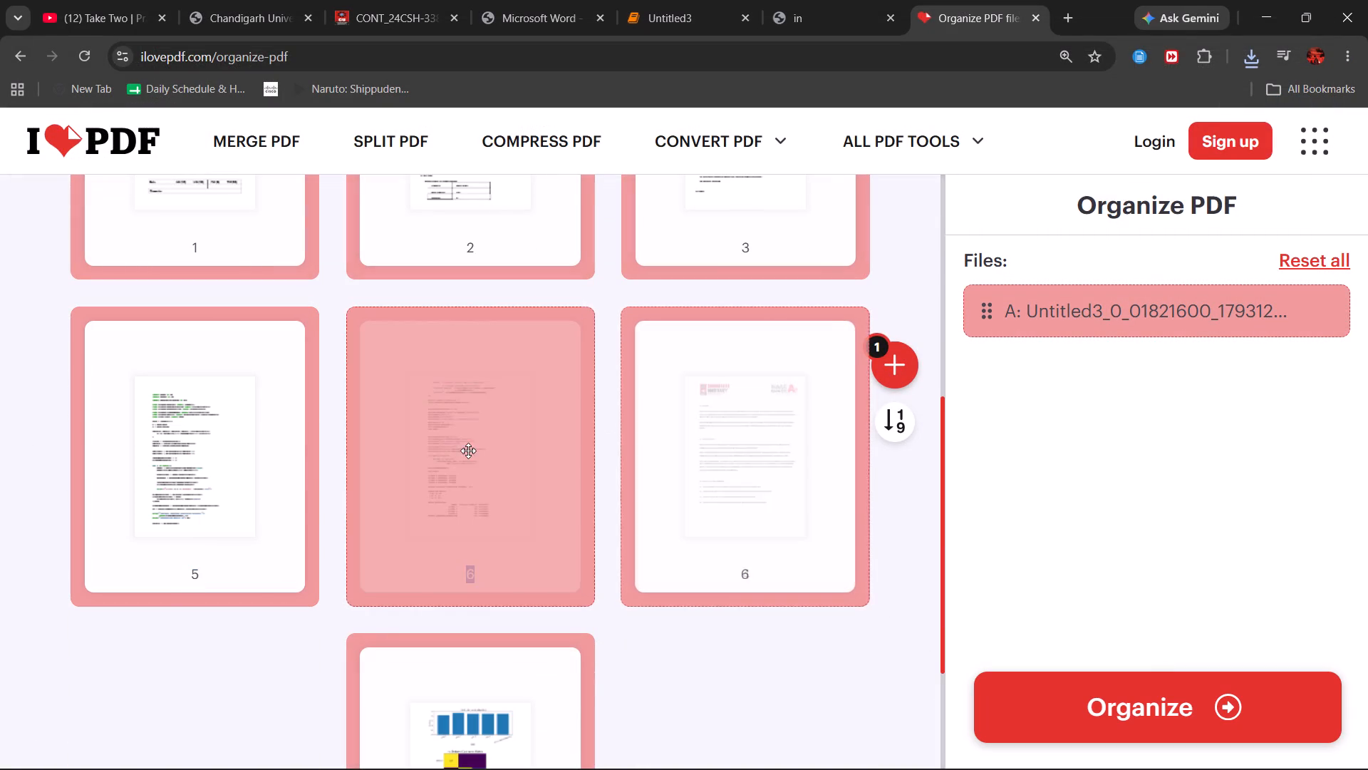
pyautogui.moveTo(468, 451); pyautogui.dragTo(426, 450)
pyautogui.moveTo(522, 684); pyautogui.dragTo(663, 490)
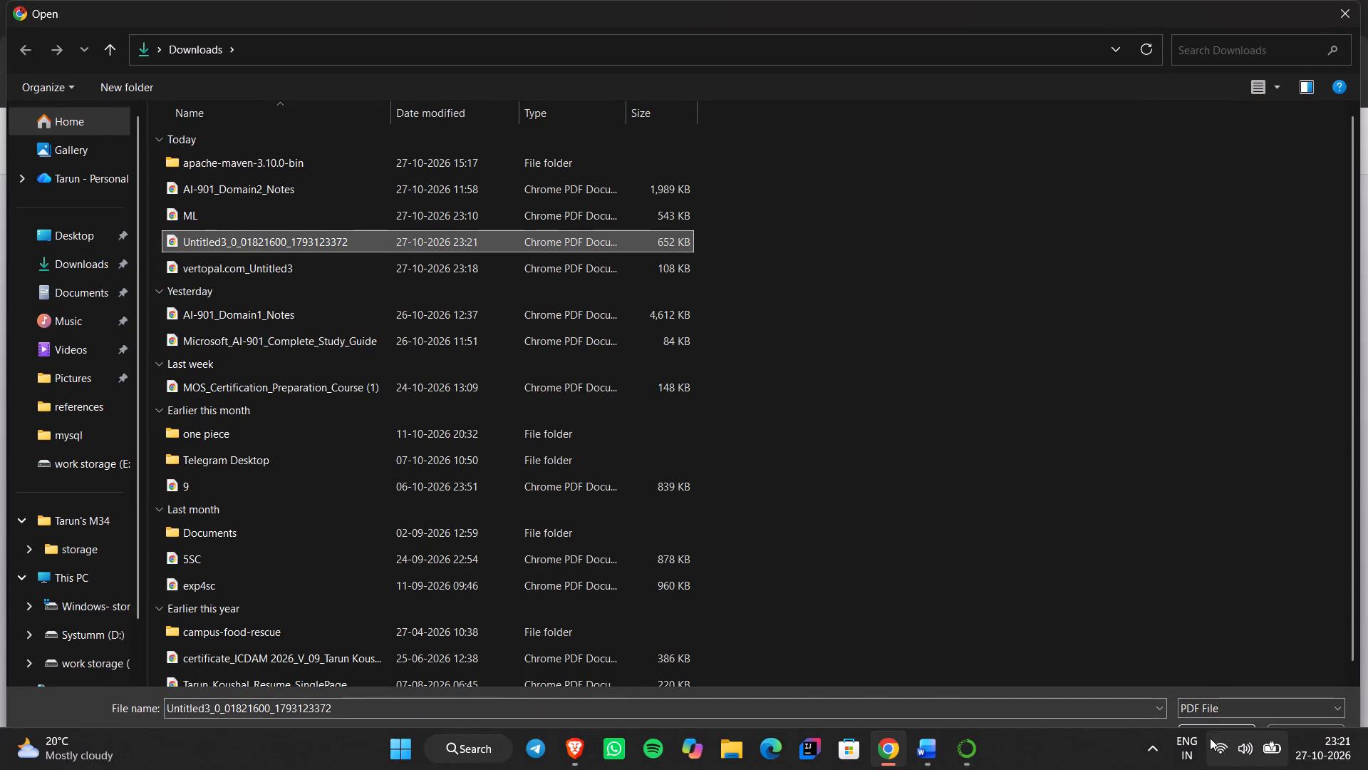
pyautogui.click(1213, 736)
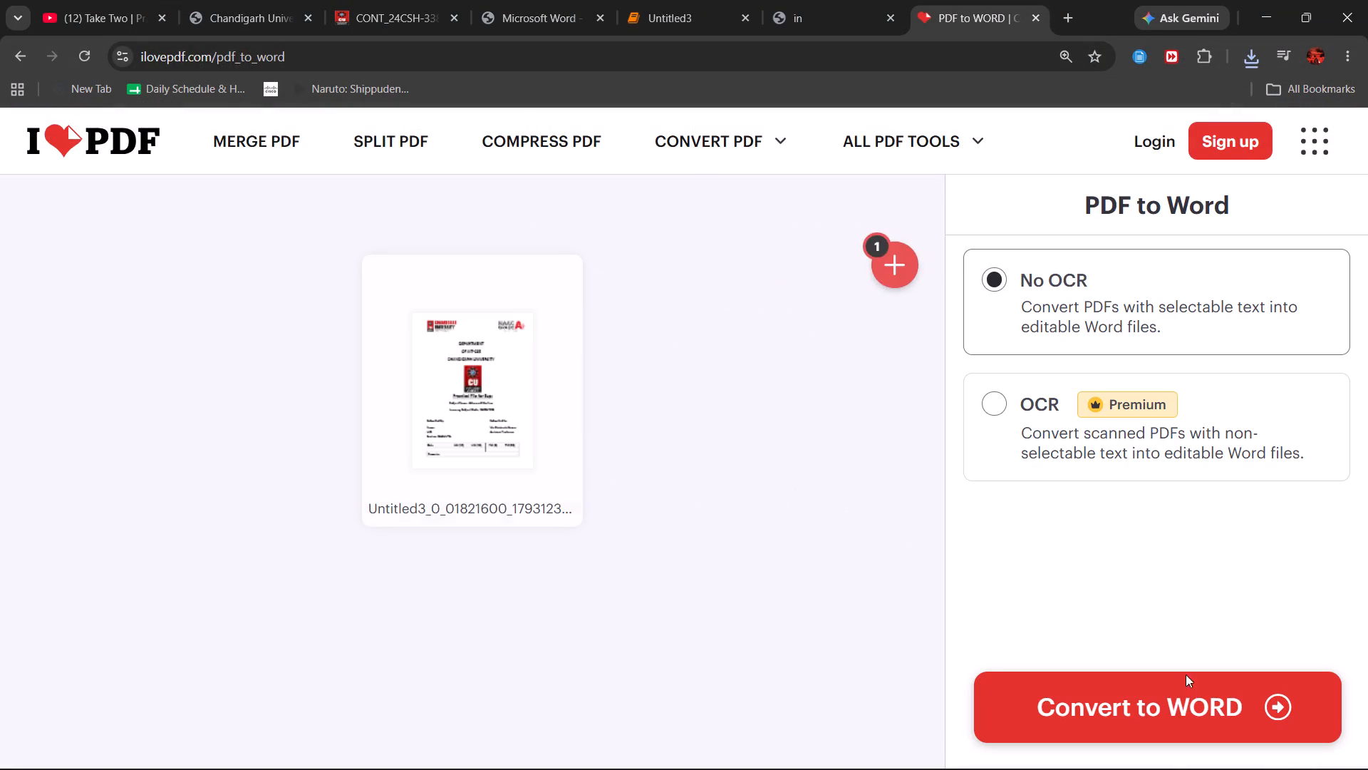
pyautogui.click(1213, 707)
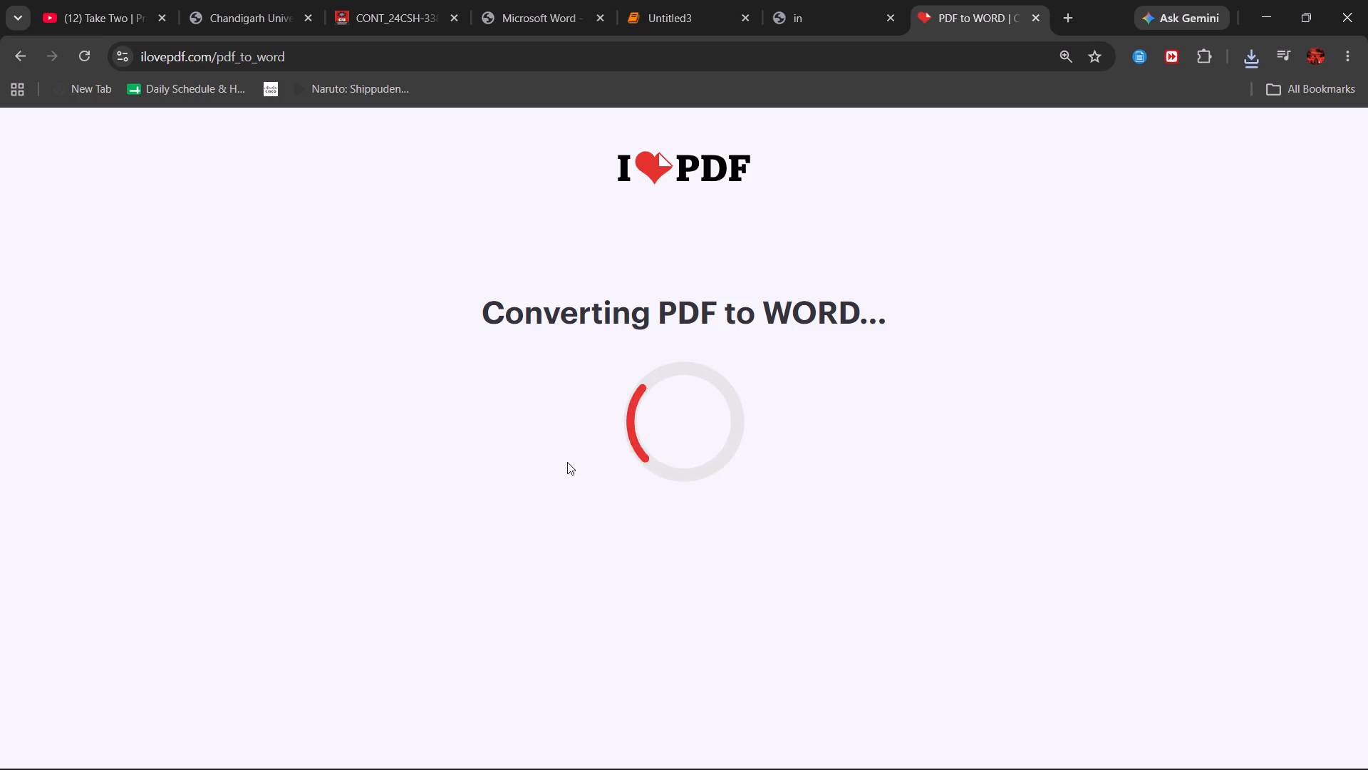
# Download the converted Word document to the Downloads folder under the name 10.
pyautogui.click(638, 360)
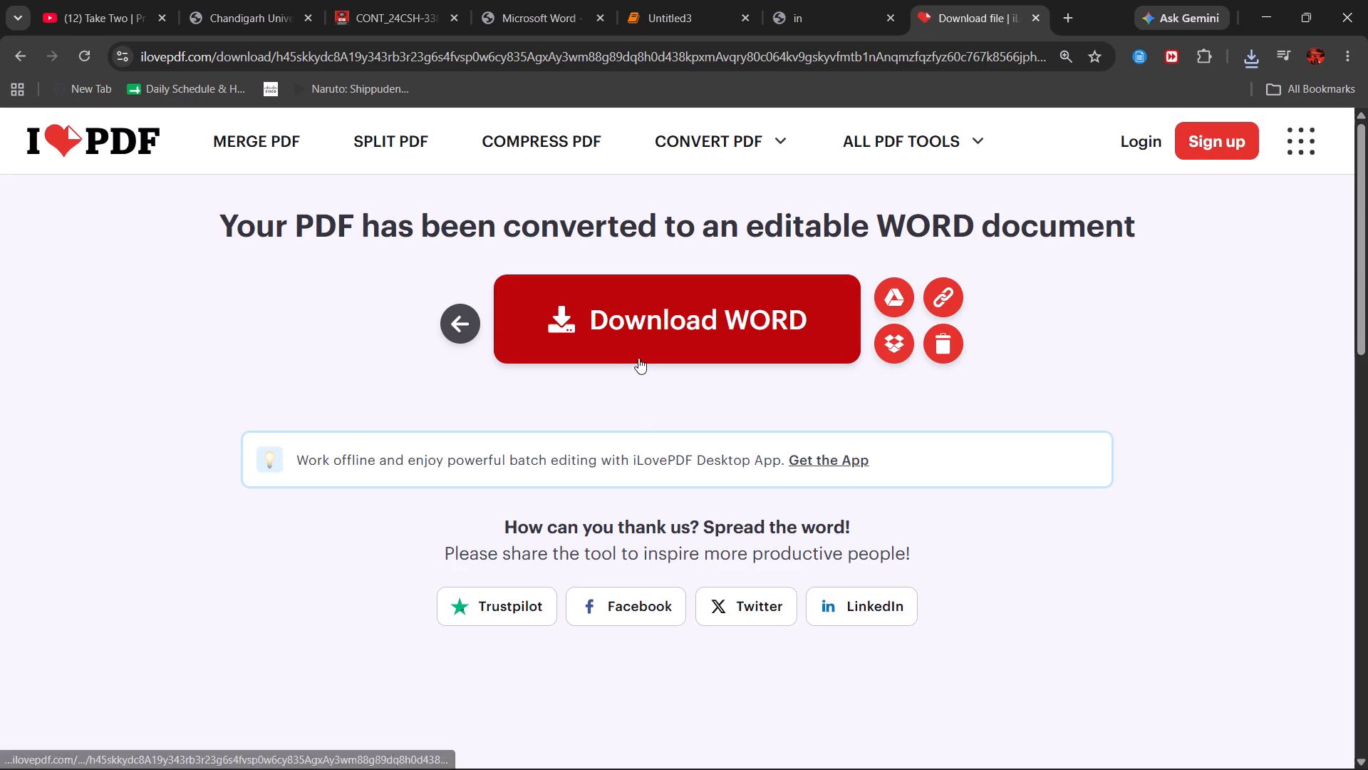
pyautogui.click(73, 265)
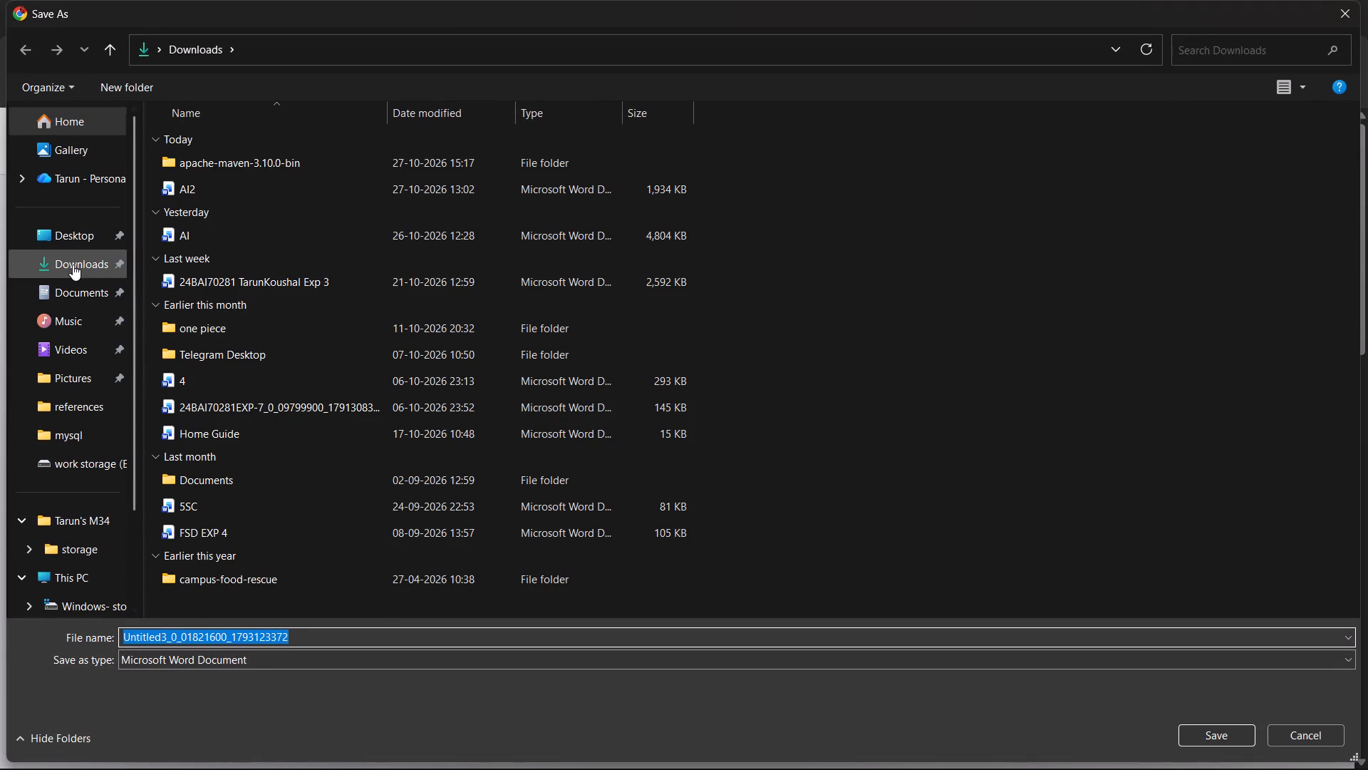
pyautogui.click(321, 633)
pyautogui.press('1')
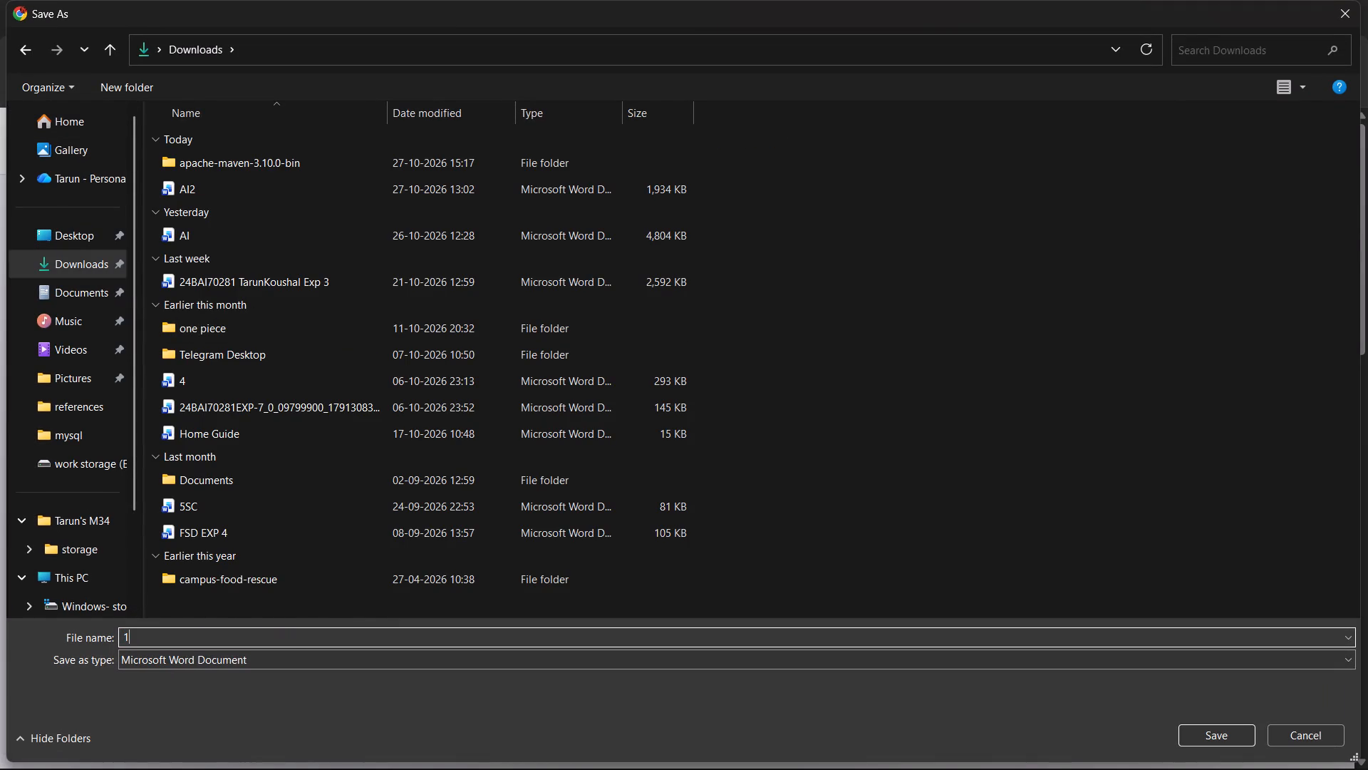
pyautogui.press('0')
pyautogui.press('Return')
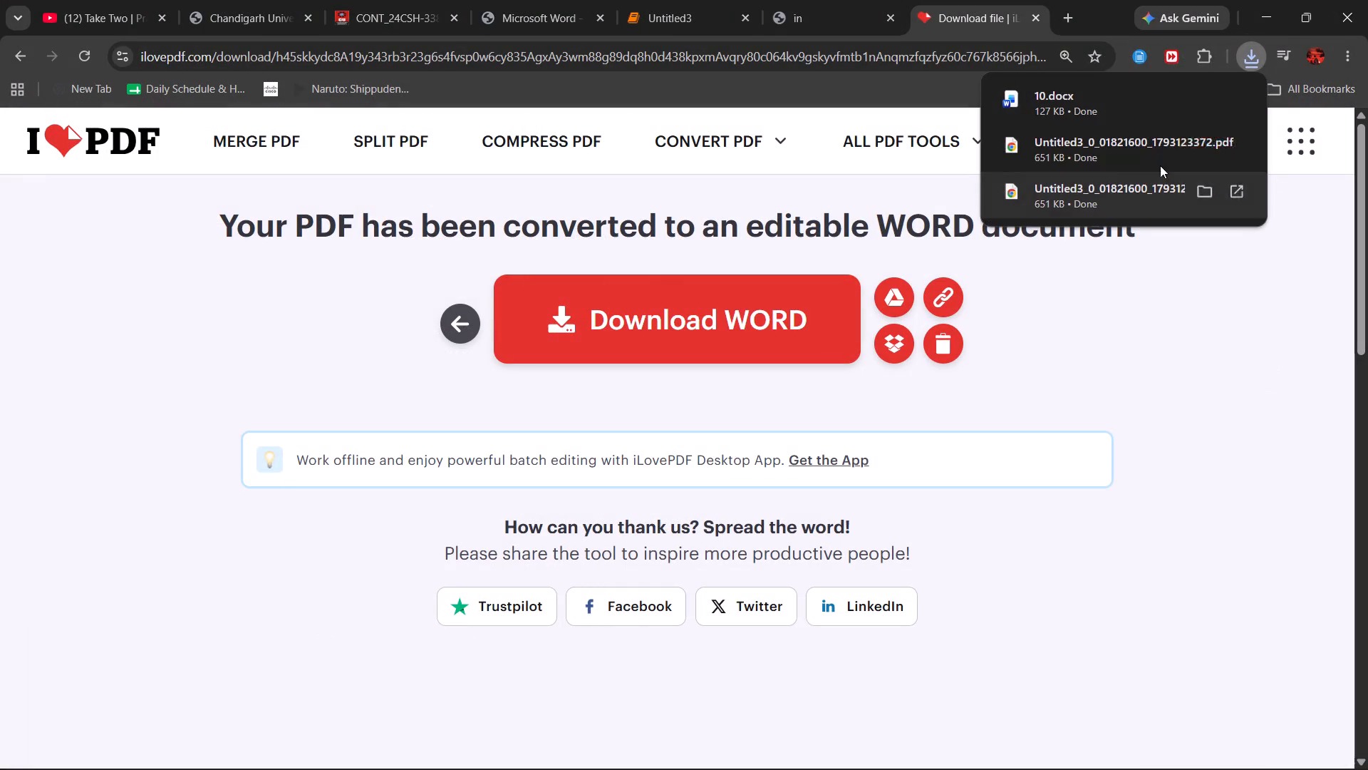
# Open the downloaded 10.docx in Microsoft Word.
pyautogui.click(1091, 117)
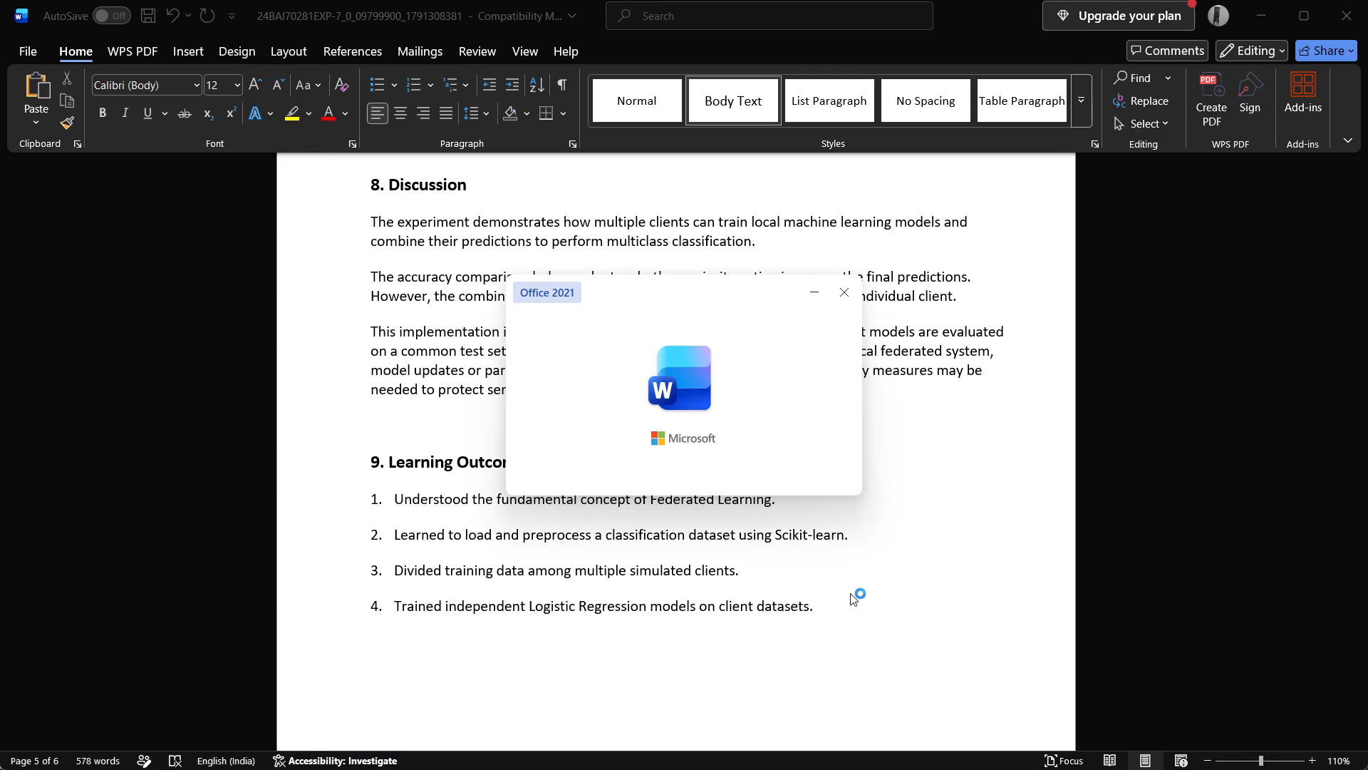
pyautogui.click(755, 94)
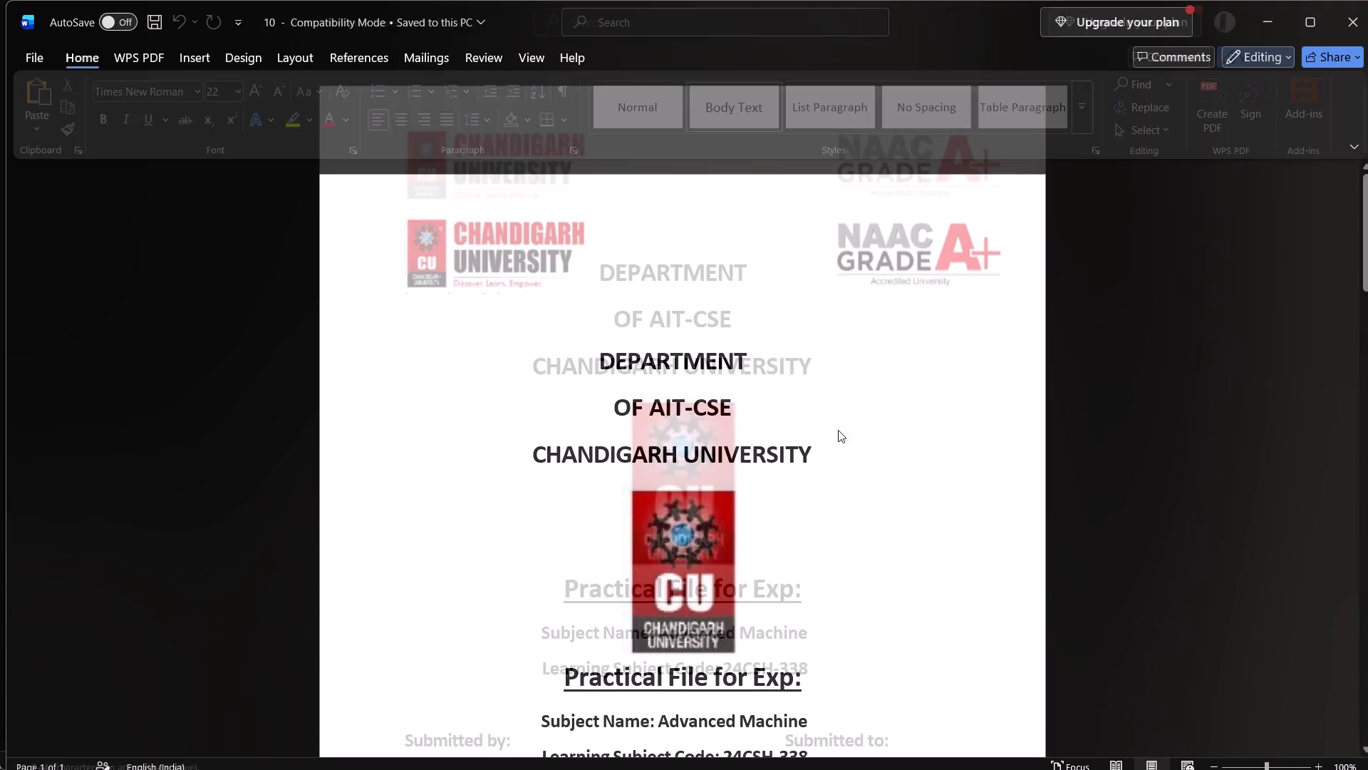
# Examine the converted document from the cover page through the Aim, Theory, Dataset and Algorithm sections to the Code heading.
pyautogui.scroll(-9, 839, 443)
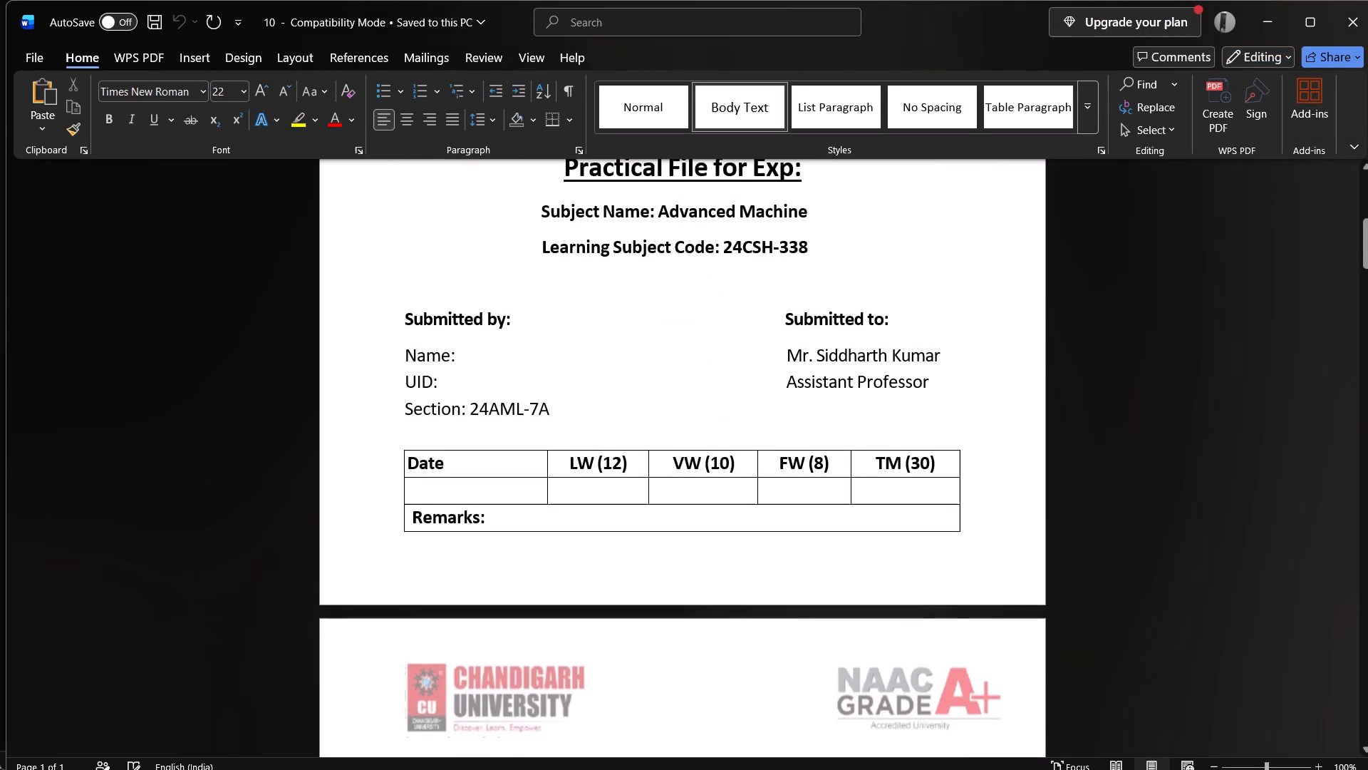
pyautogui.scroll(-6, 839, 444)
pyautogui.scroll(-5, 774, 472)
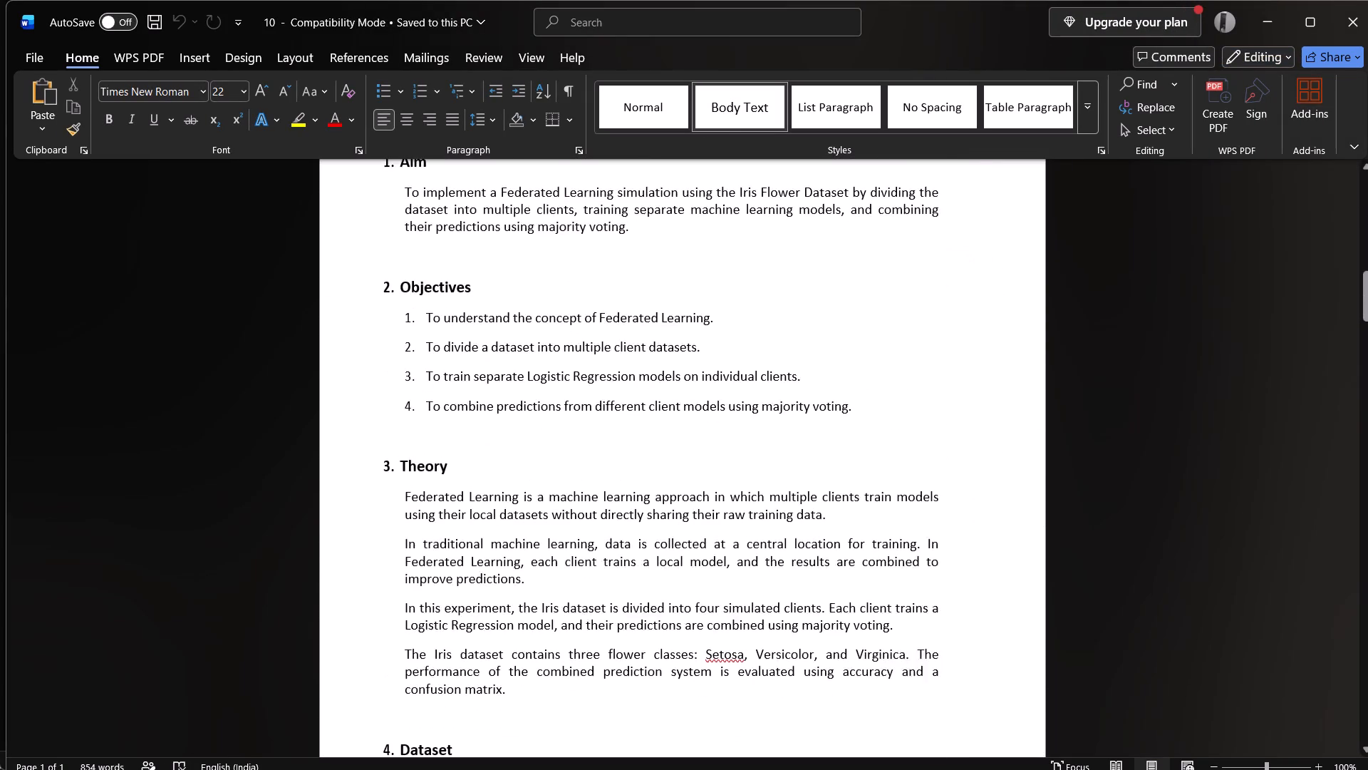
pyautogui.scroll(-13, 755, 481)
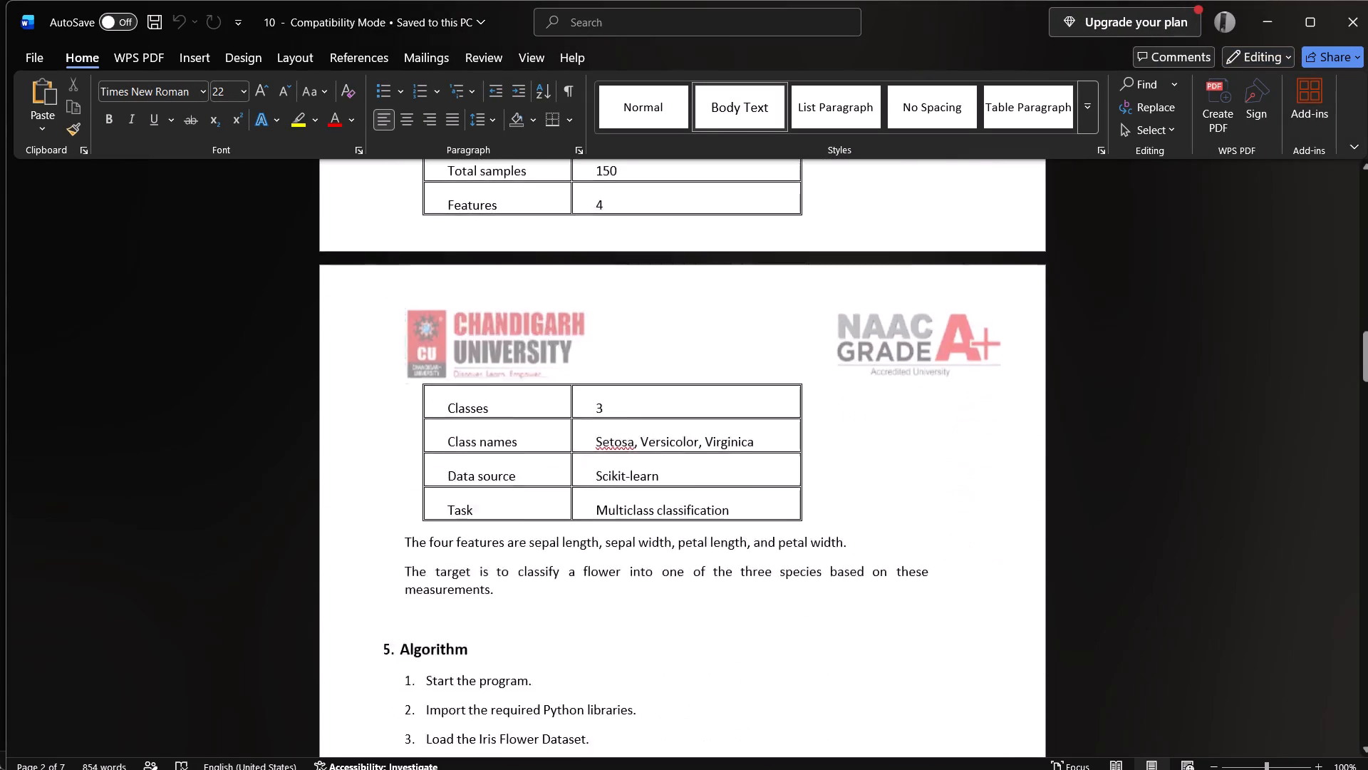
pyautogui.scroll(-2, 755, 481)
pyautogui.scroll(-10, 680, 485)
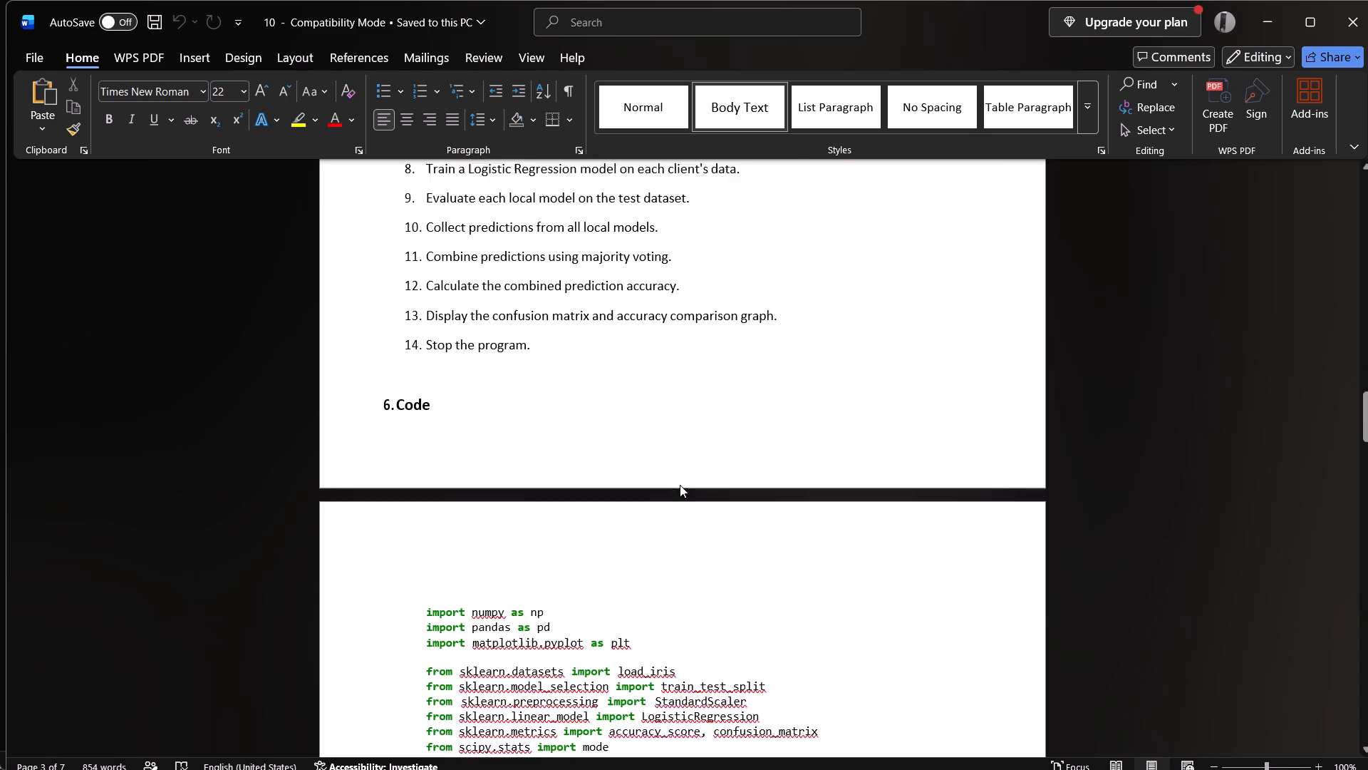
pyautogui.scroll(-3, 680, 485)
# Set the font of the "6." number in the Code heading to Calibri (Body), keeping its size at 14.
pyautogui.moveTo(437, 196); pyautogui.dragTo(322, 199)
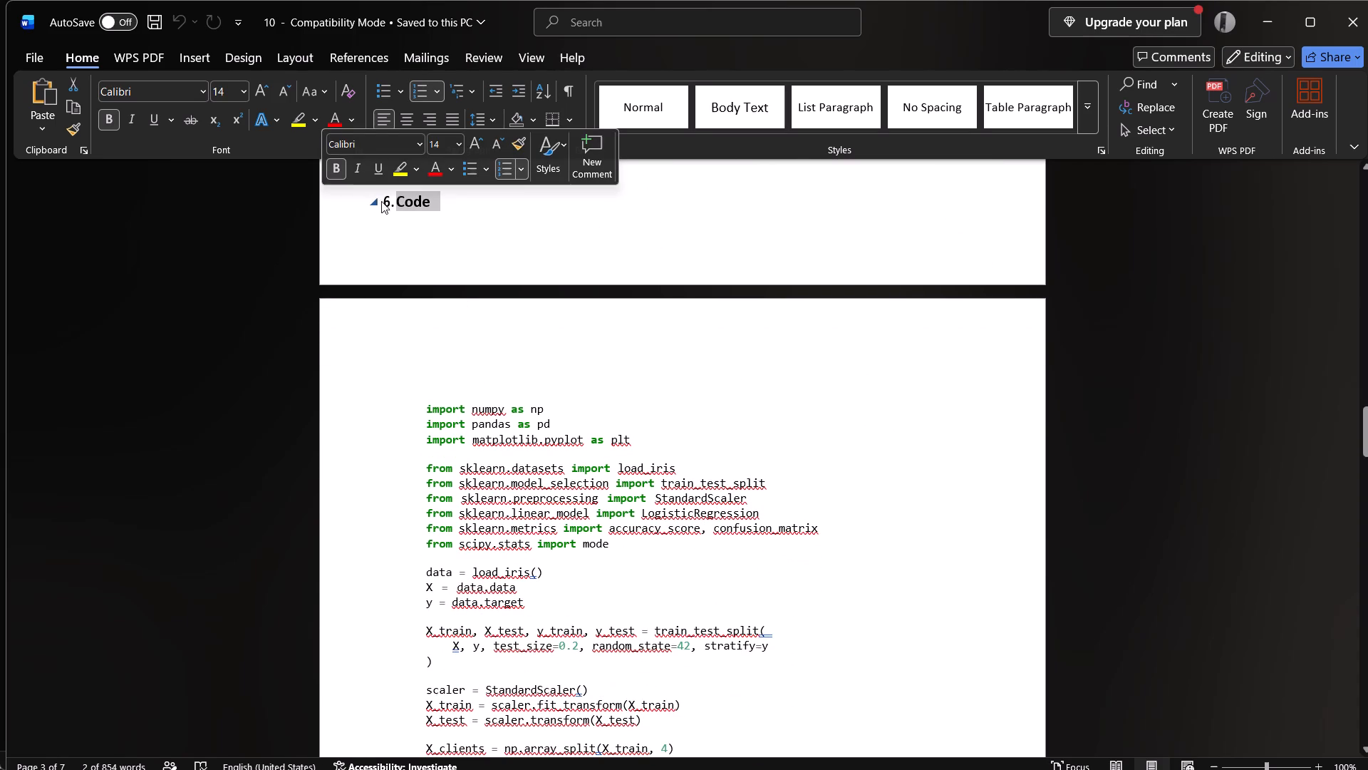
pyautogui.doubleClick(384, 201)
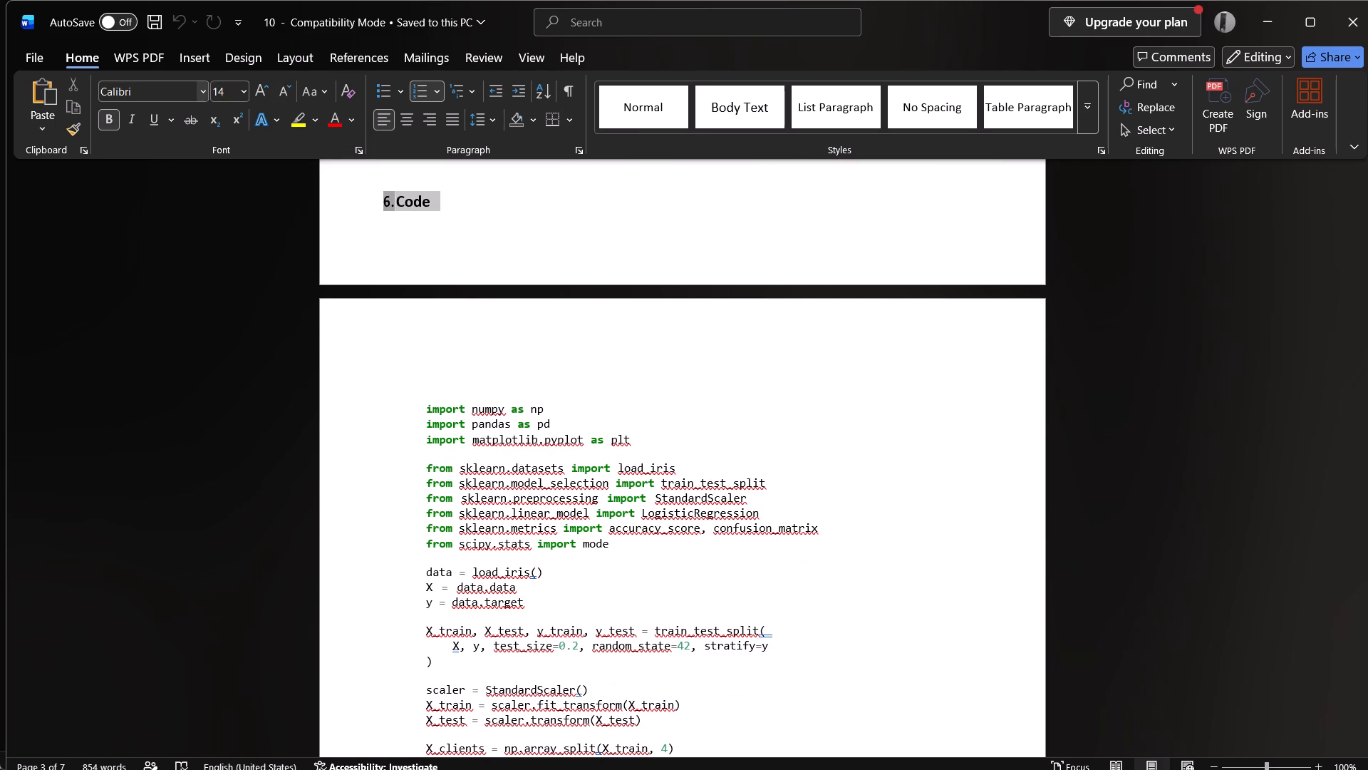
pyautogui.click(195, 91)
pyautogui.click(201, 91)
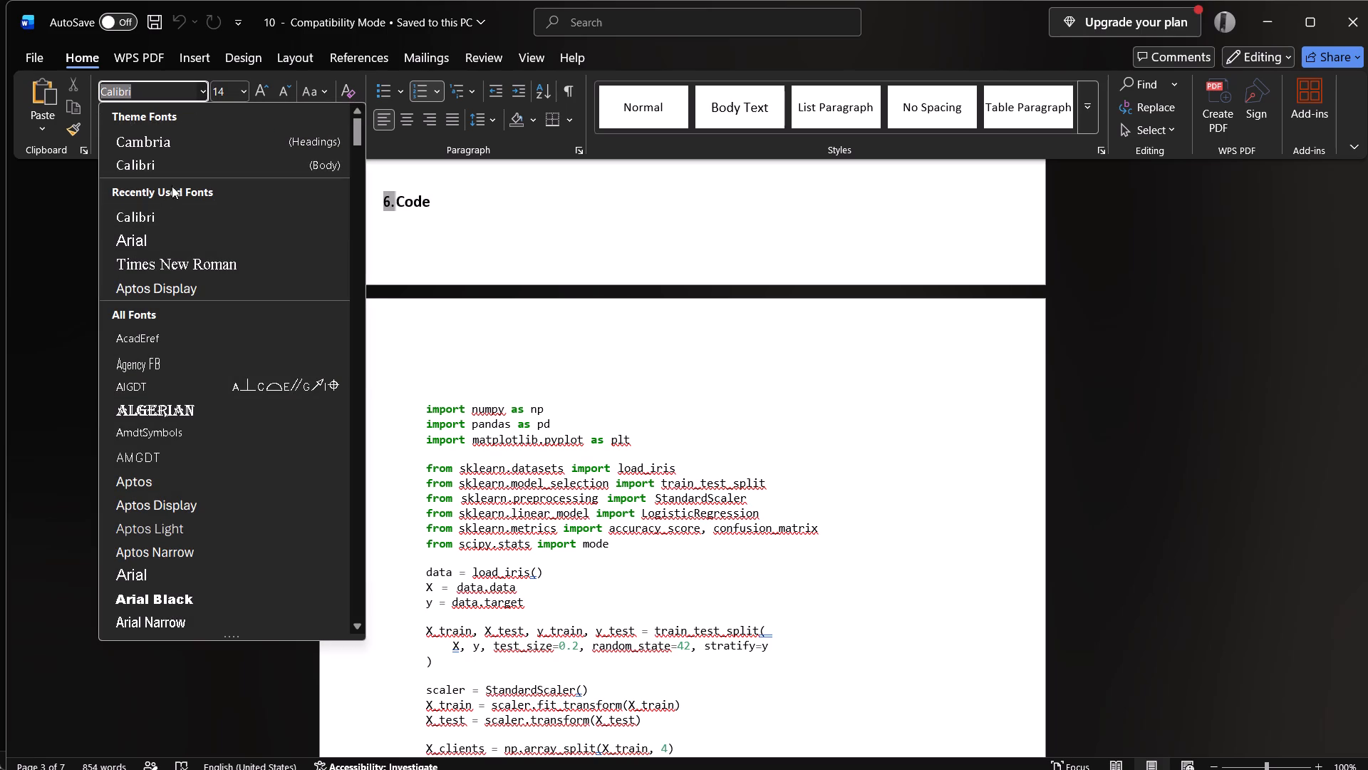
pyautogui.click(181, 168)
pyautogui.click(259, 91)
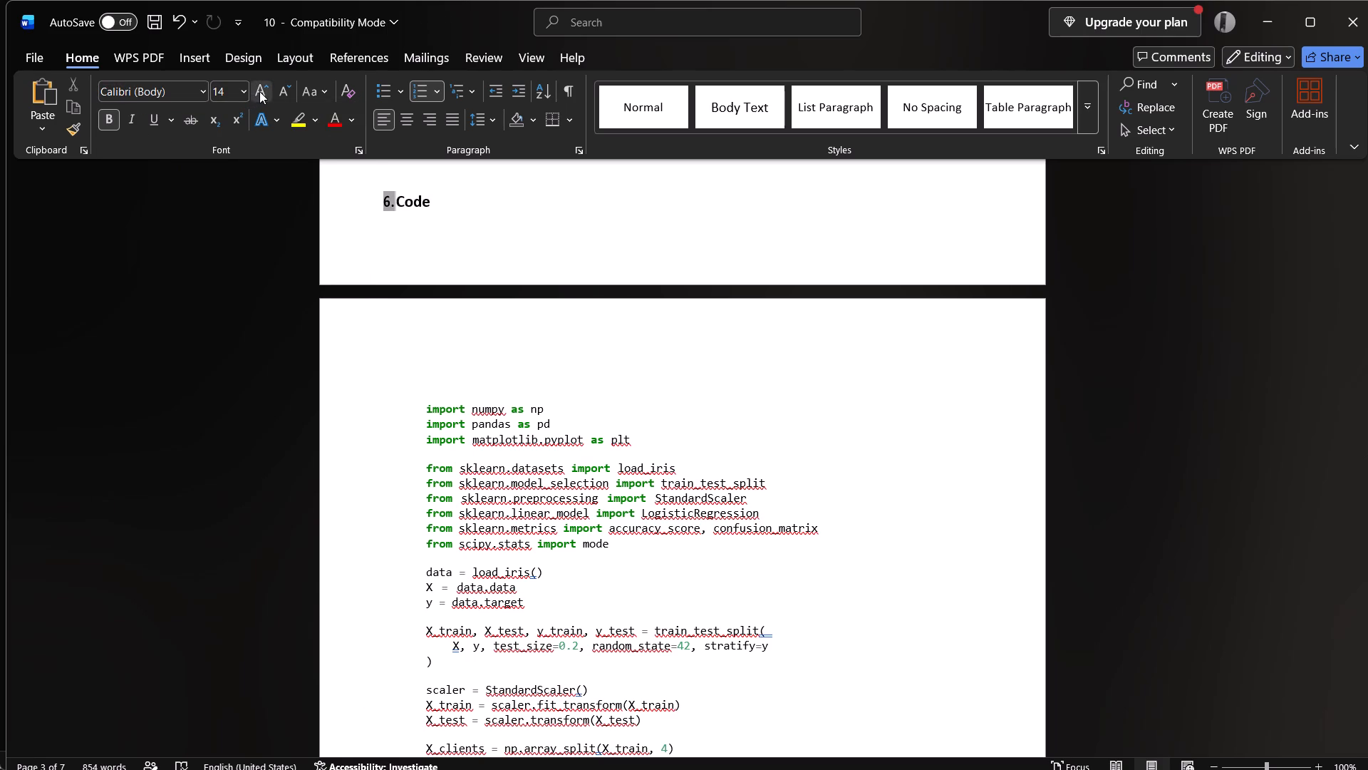
pyautogui.click(290, 89)
pyautogui.moveTo(488, 204); pyautogui.dragTo(361, 200)
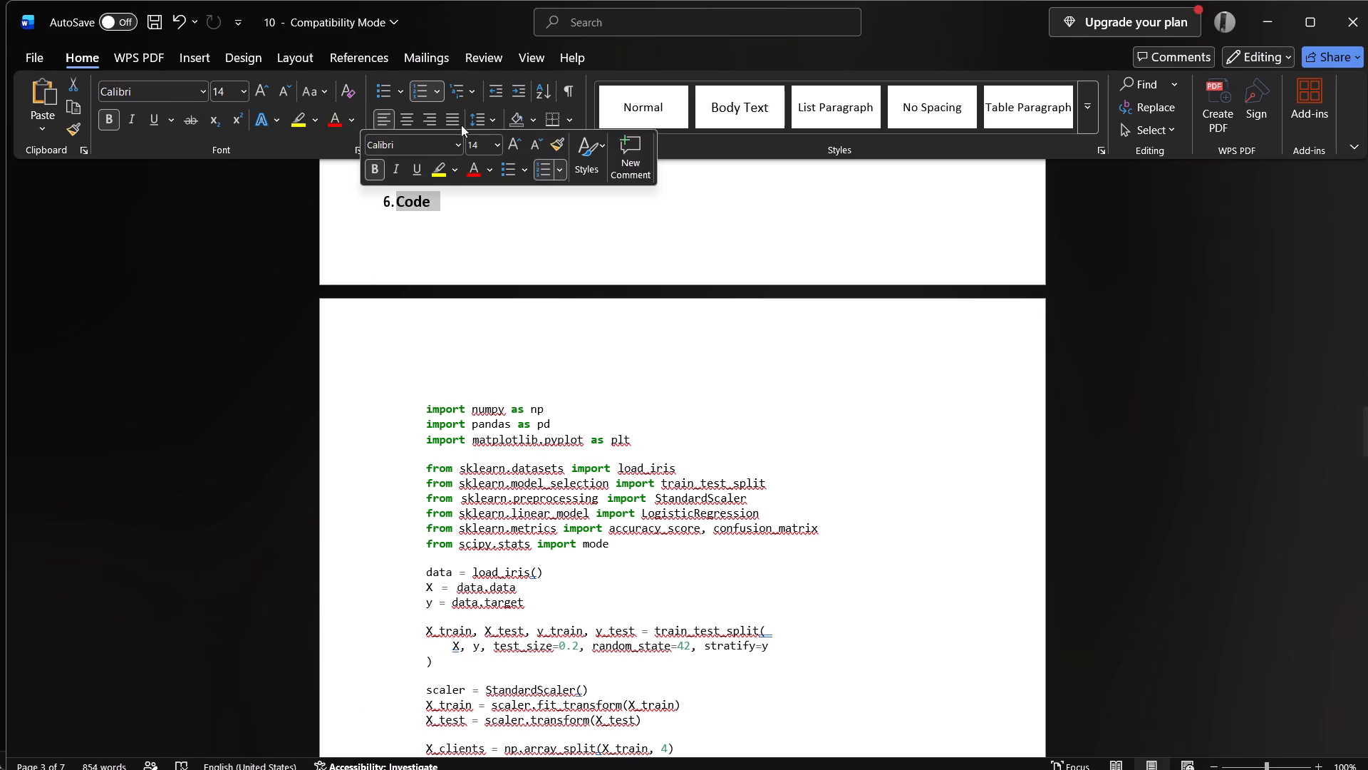
pyautogui.click(511, 239)
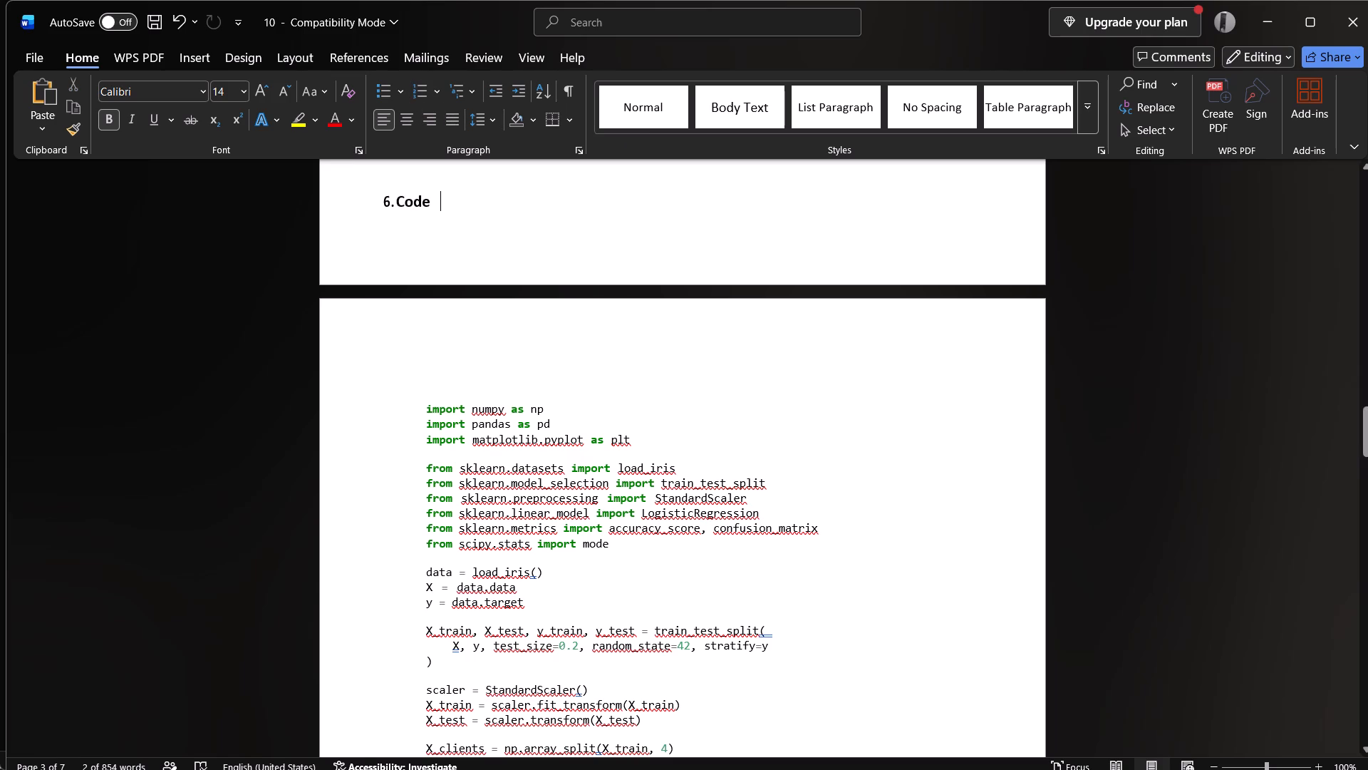
# Decrease the indent of everything from the "import numpy as np" line through the Global Combined Prediction row of the output.
pyautogui.scroll(-2, 511, 239)
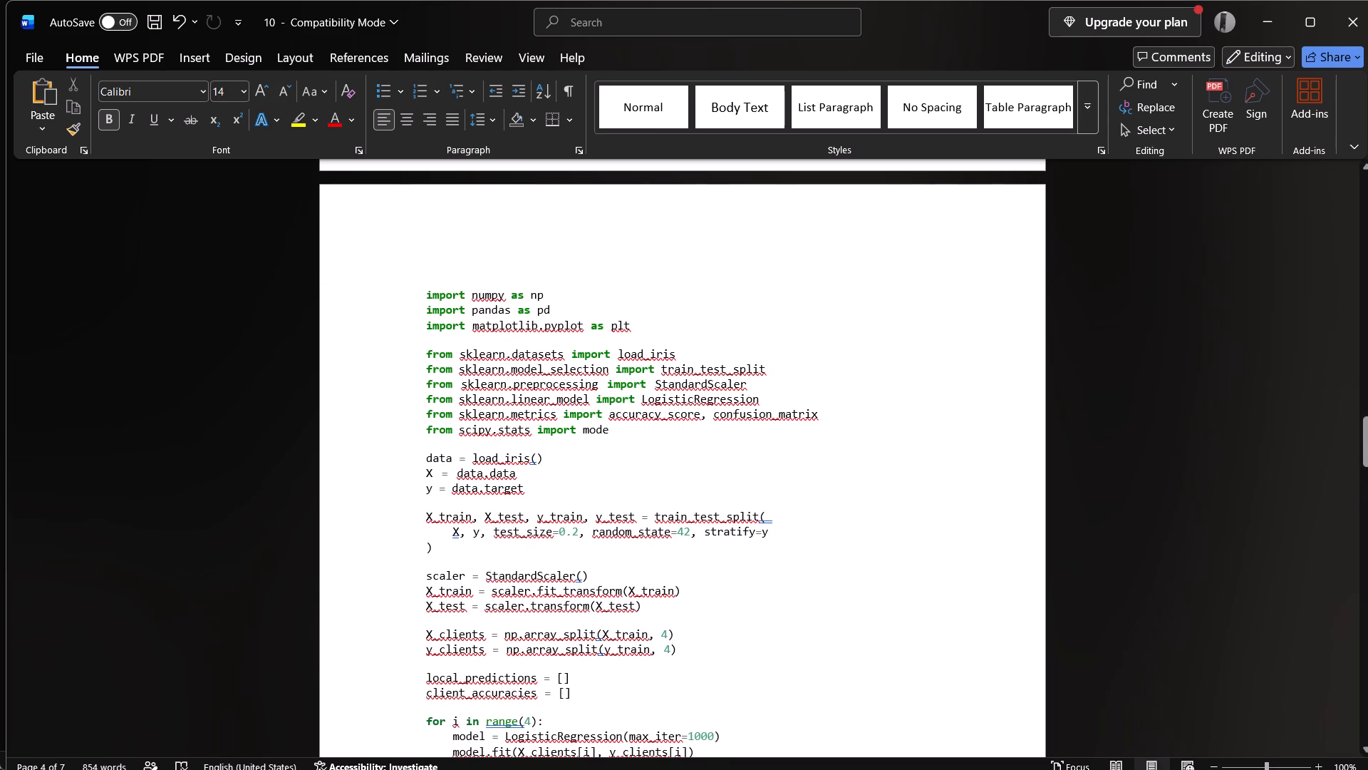
pyautogui.moveTo(390, 274); pyautogui.dragTo(581, 312)
pyautogui.scroll(-6, 452, 302)
pyautogui.scroll(-8, 533, 311)
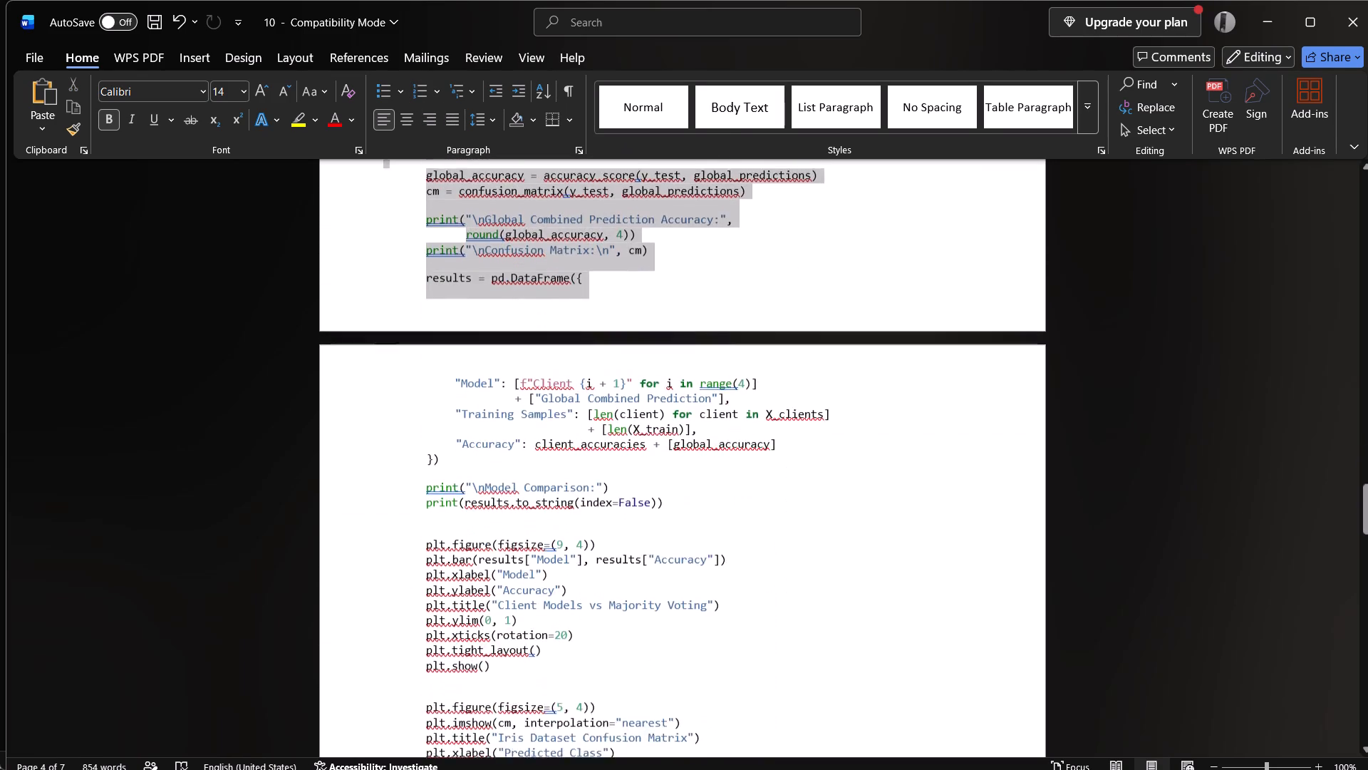
pyautogui.moveTo(581, 312); pyautogui.dragTo(675, 307)
pyautogui.scroll(-16, 575, 314)
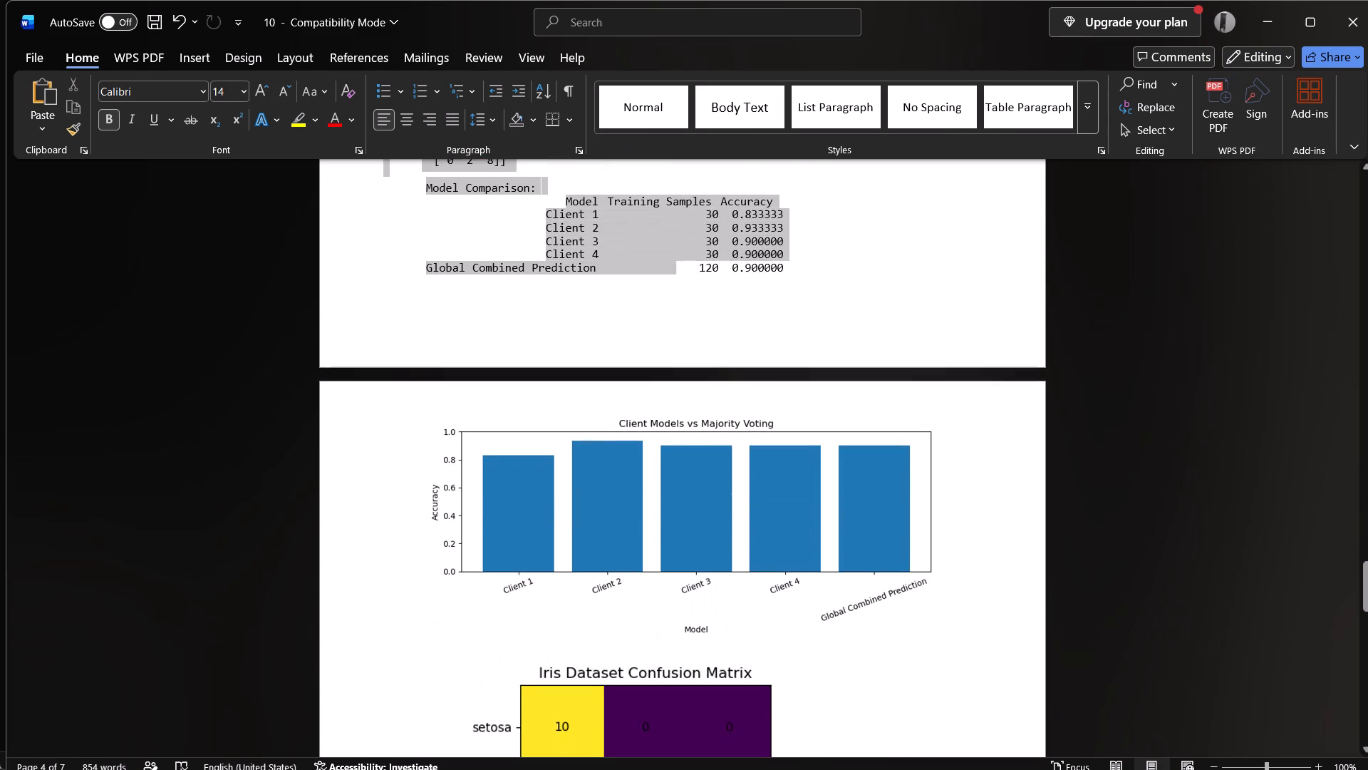
pyautogui.moveTo(675, 307); pyautogui.dragTo(791, 292)
pyautogui.scroll(5, 767, 313)
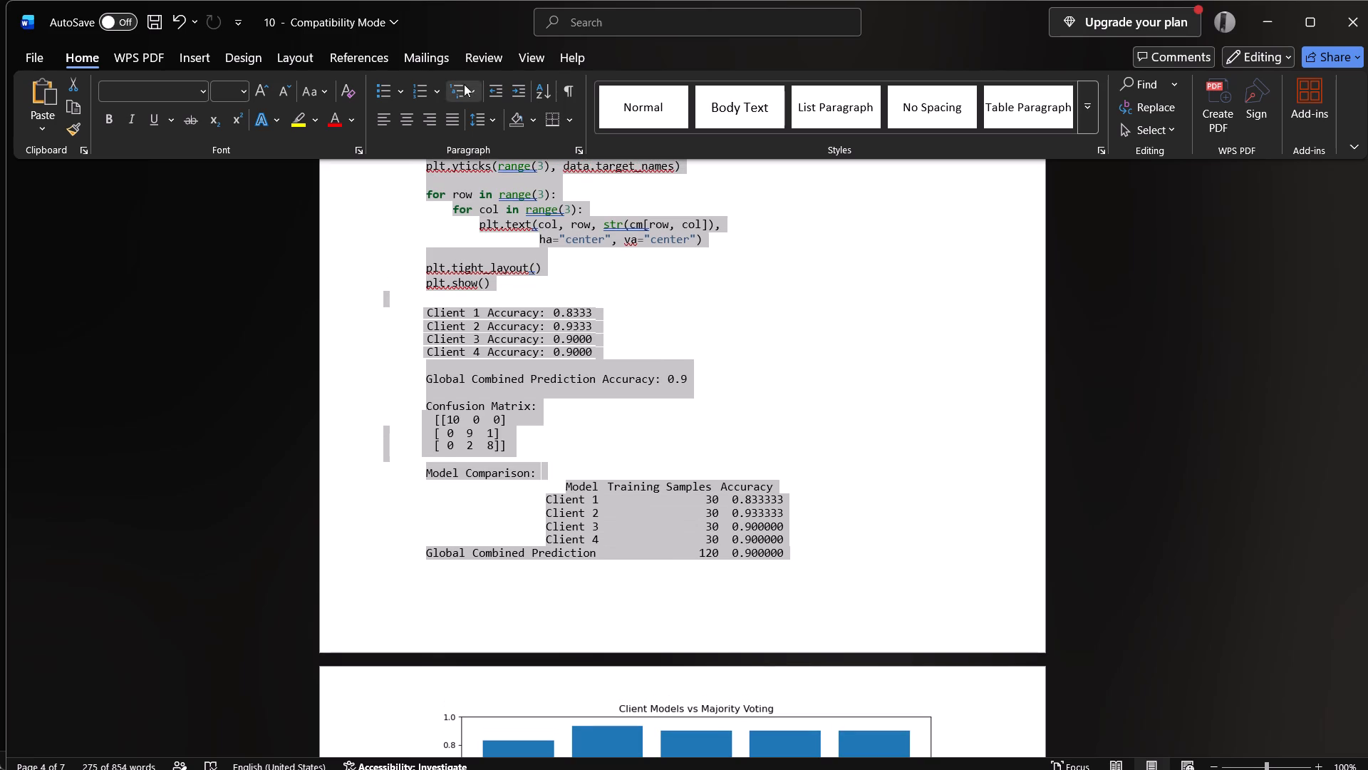
pyautogui.click(494, 88)
# Left-align the whole selected block of code and output text.
pyautogui.scroll(2, 546, 356)
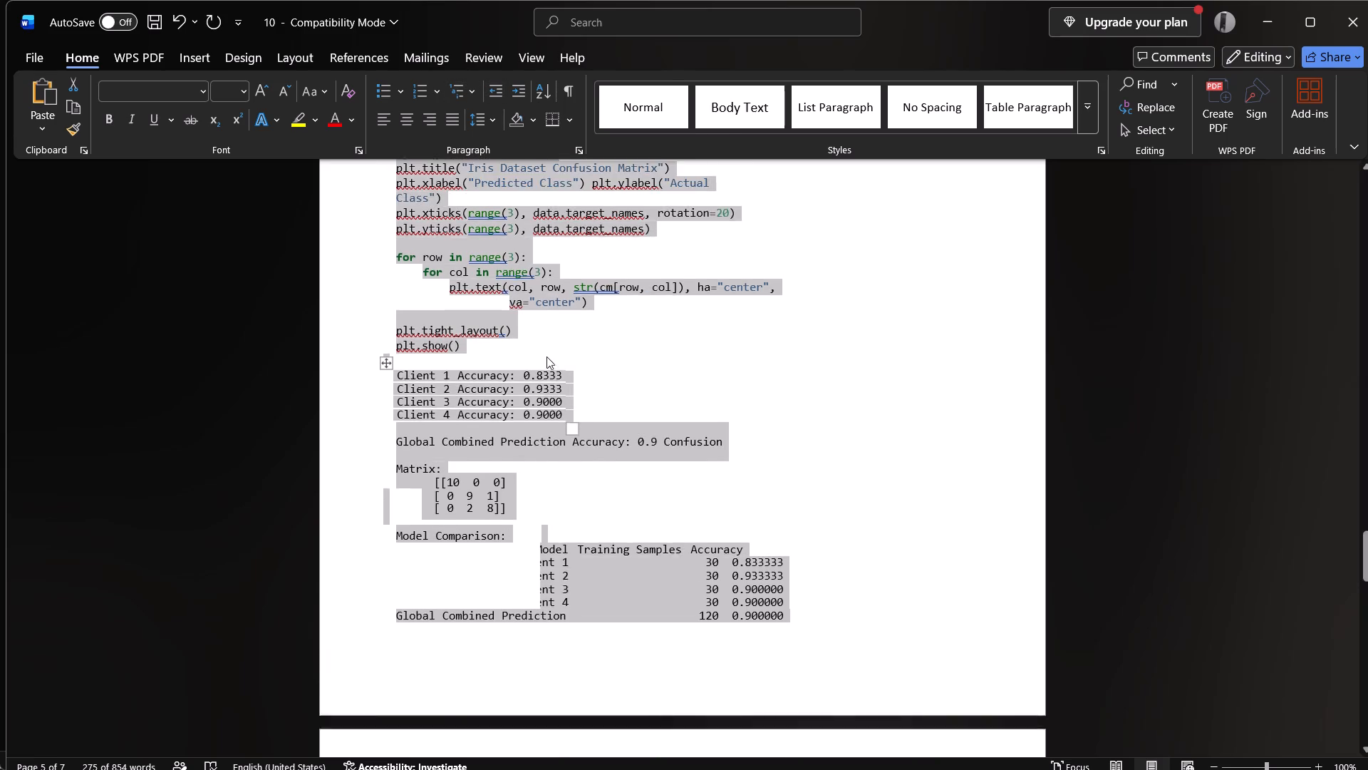
pyautogui.scroll(13, 546, 356)
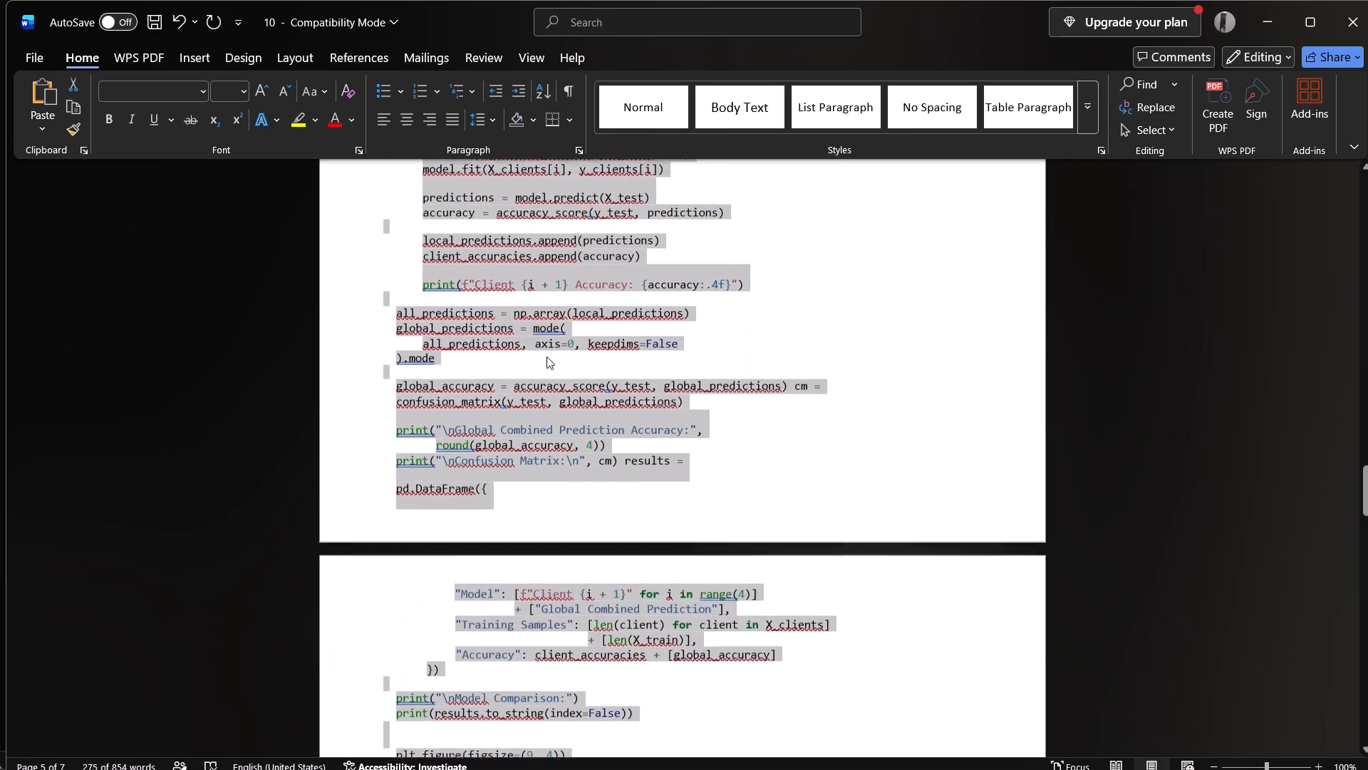
pyautogui.scroll(6, 546, 356)
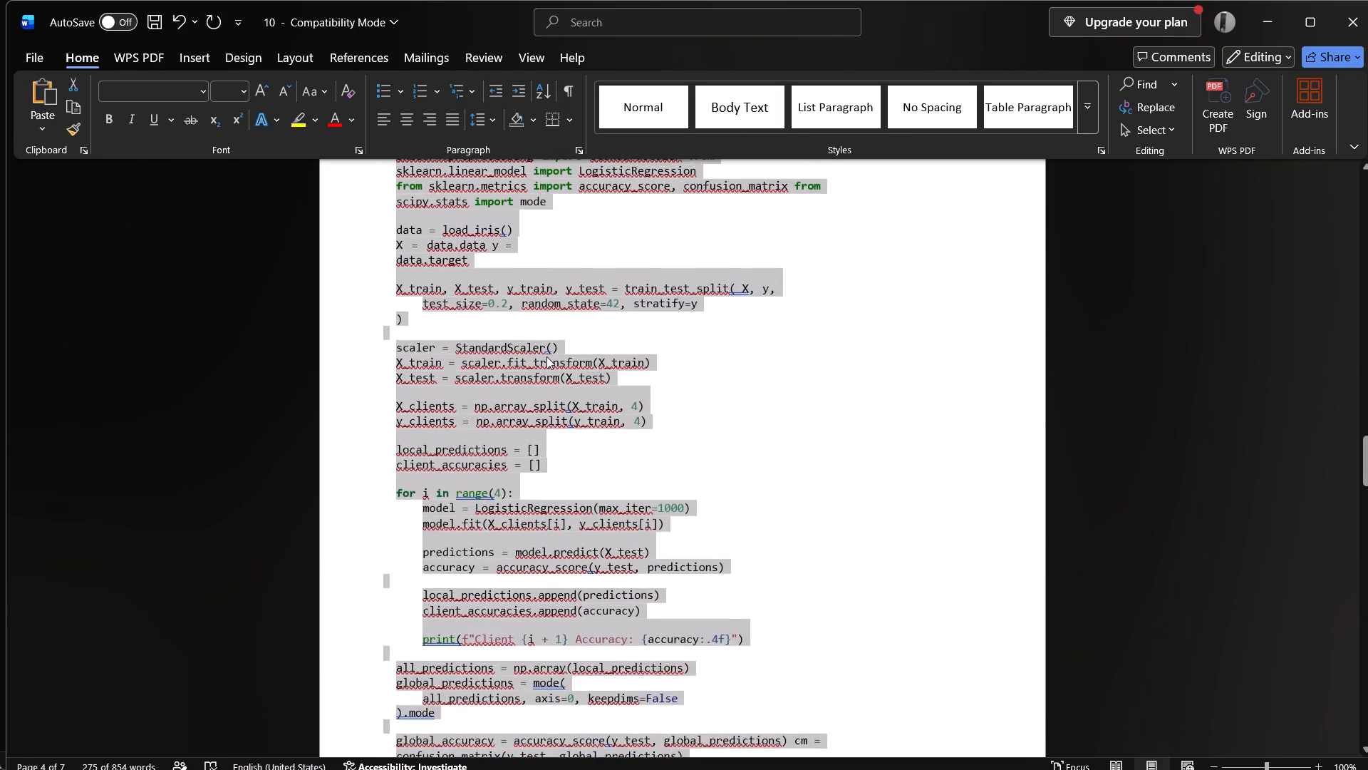
pyautogui.scroll(3, 546, 356)
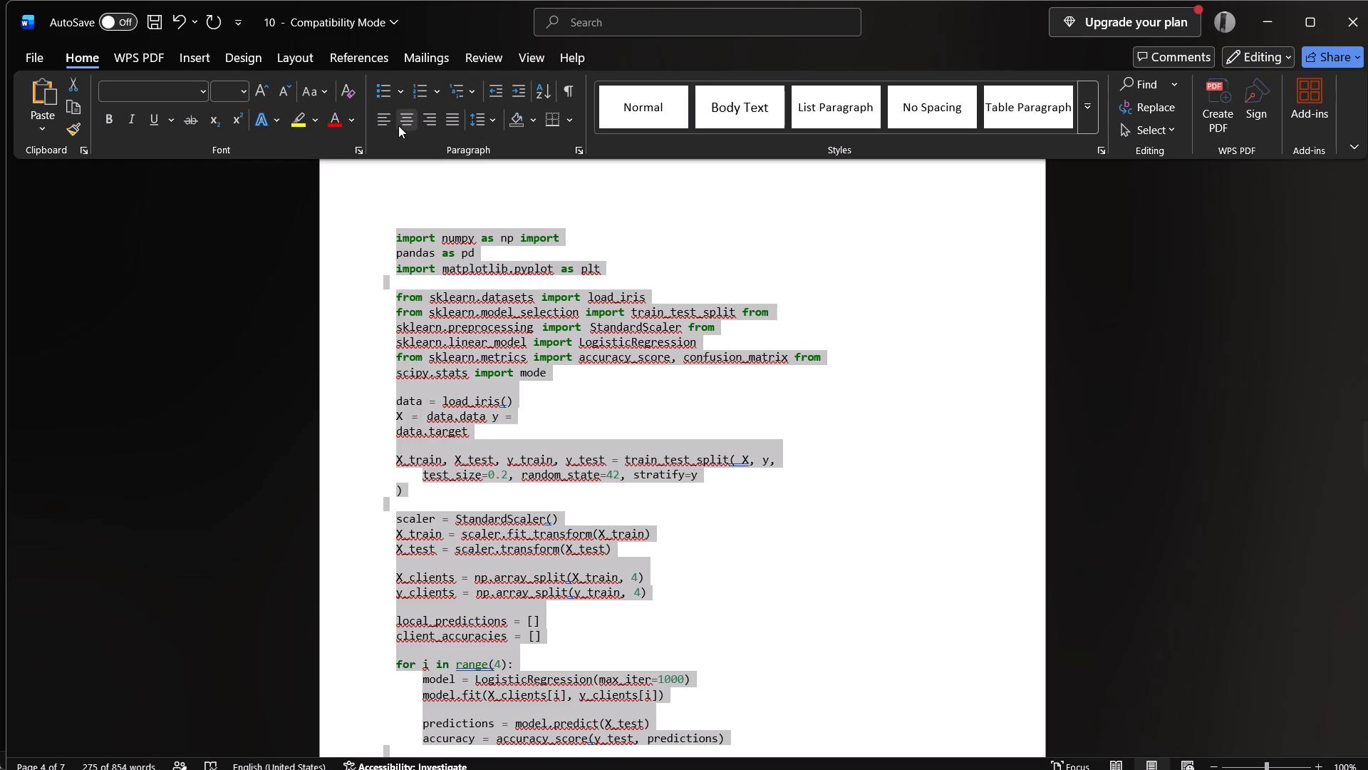
pyautogui.click(390, 115)
pyautogui.scroll(-6, 547, 318)
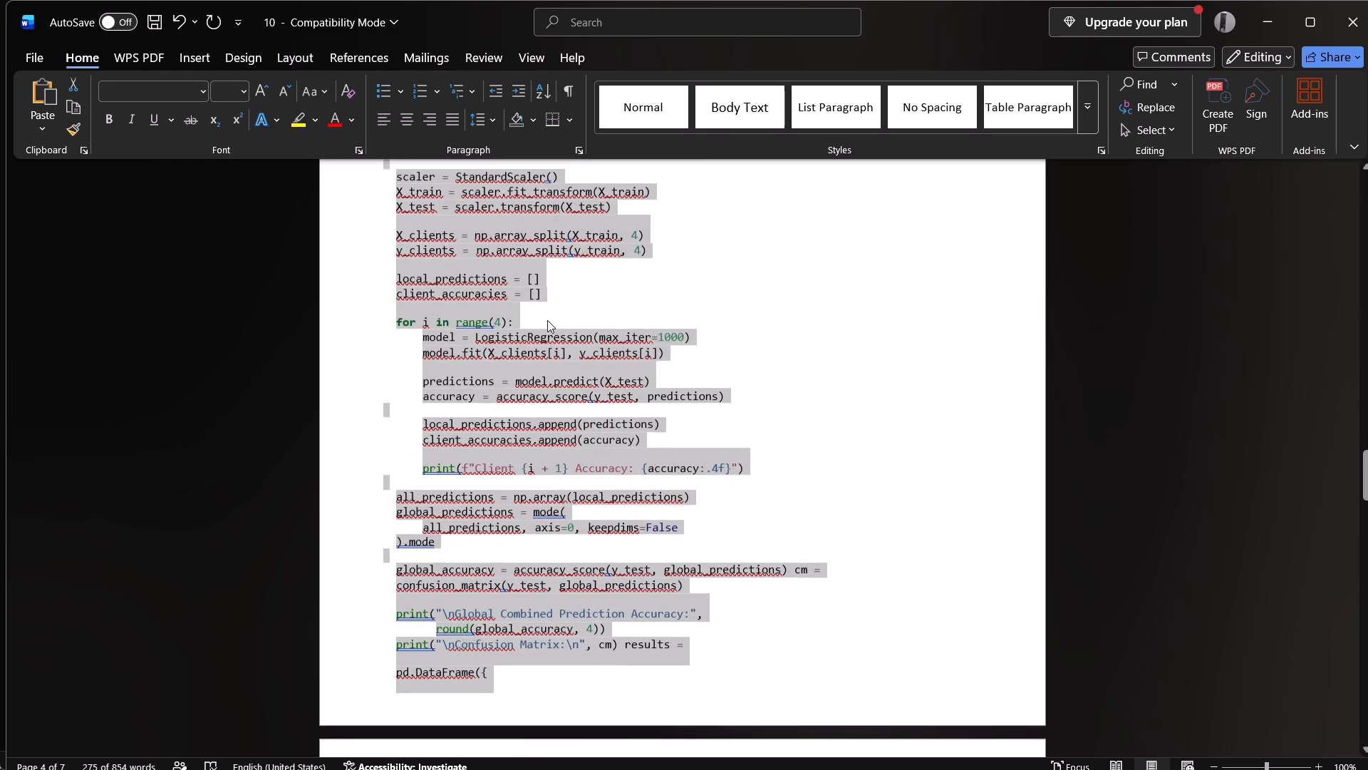
pyautogui.scroll(-10, 547, 320)
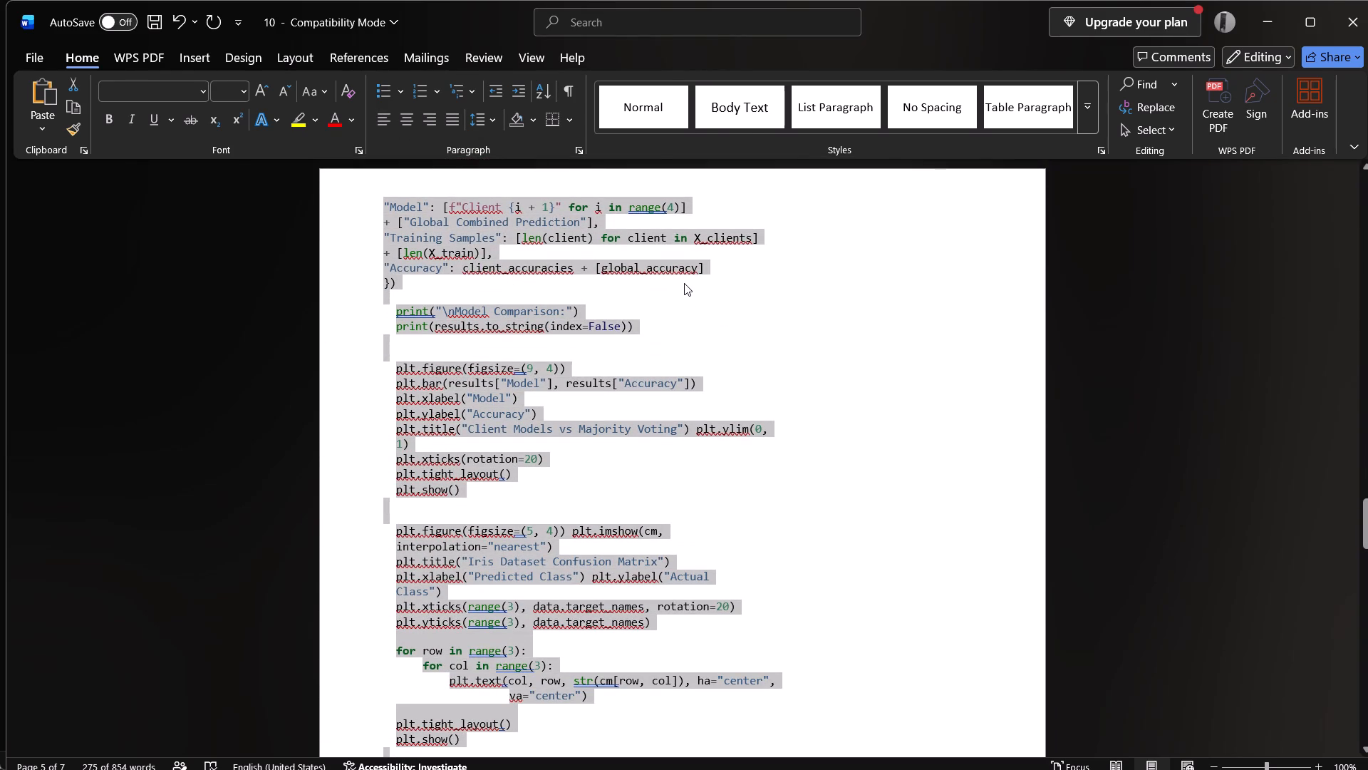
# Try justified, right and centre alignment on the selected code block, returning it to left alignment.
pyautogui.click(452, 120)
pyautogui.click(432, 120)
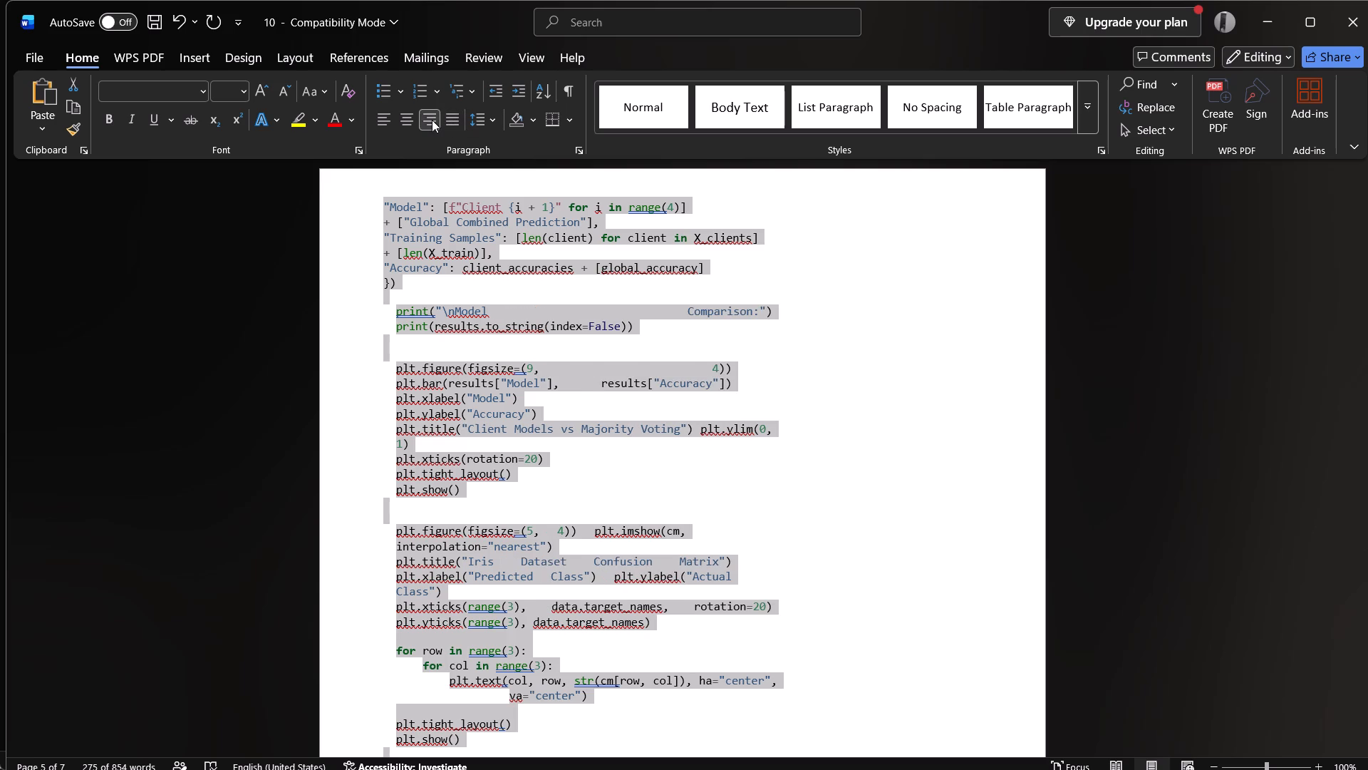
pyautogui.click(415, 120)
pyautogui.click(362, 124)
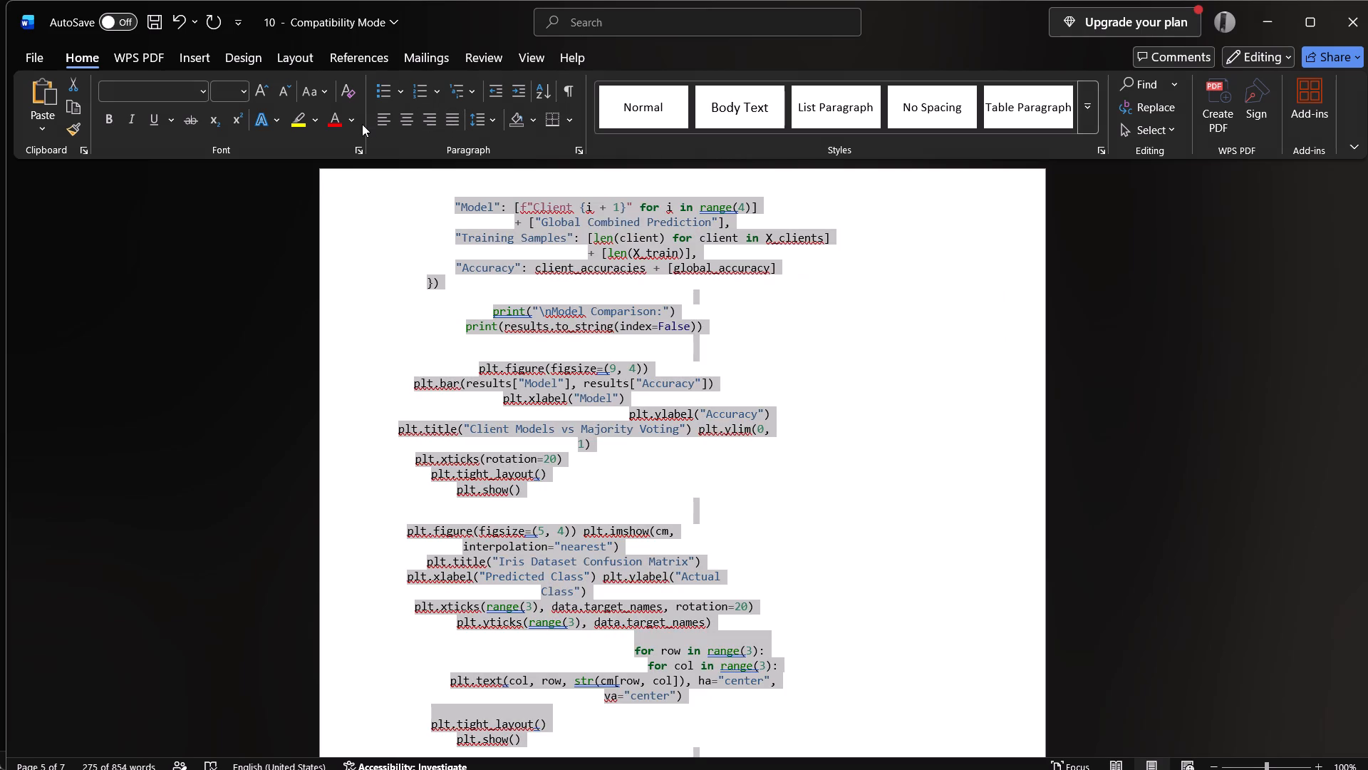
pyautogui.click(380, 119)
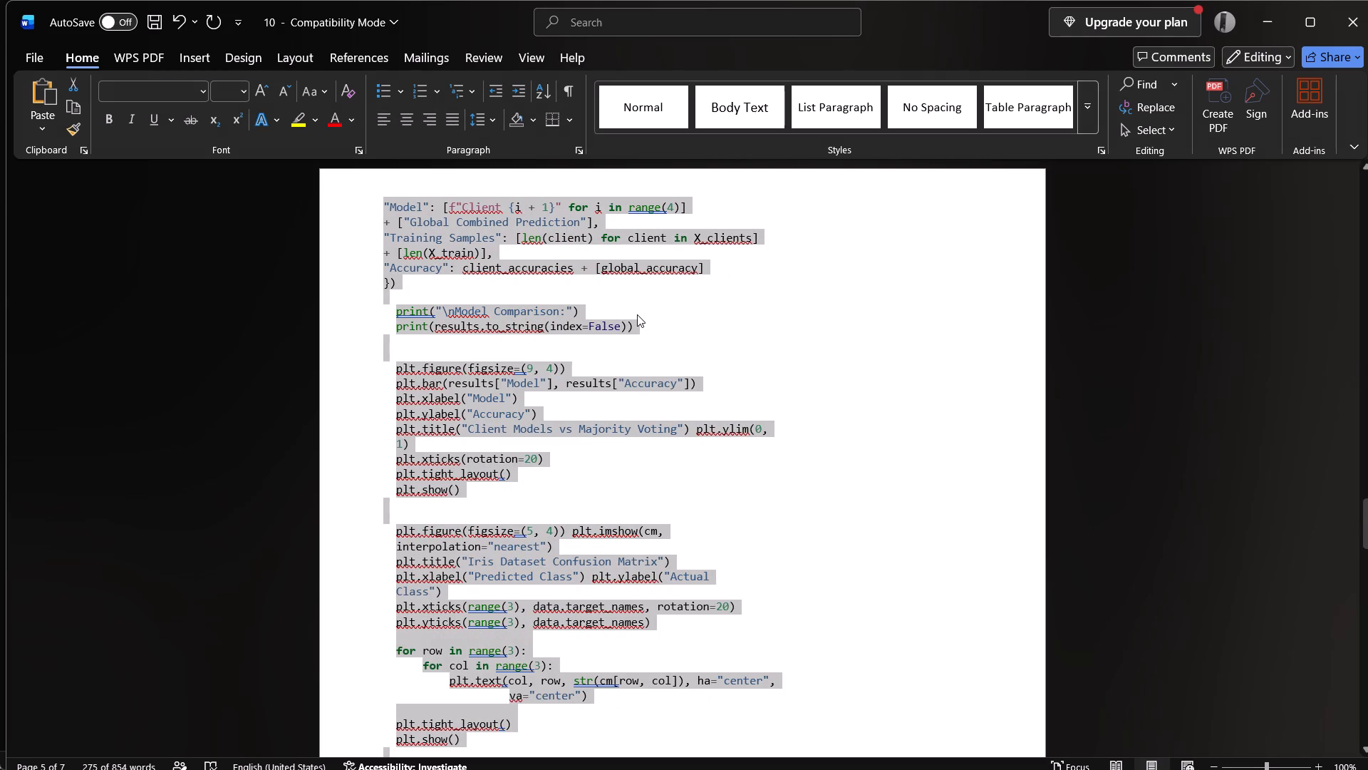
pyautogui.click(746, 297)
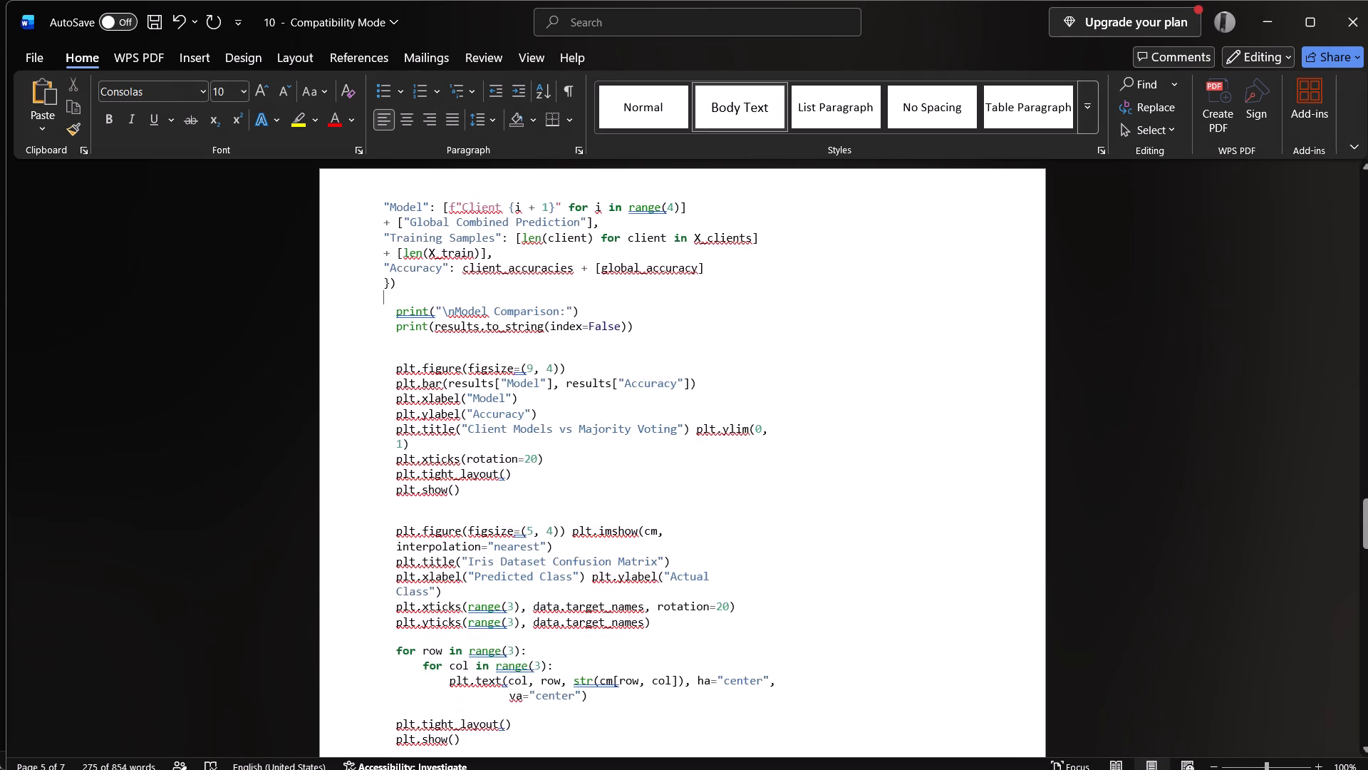
# Apply all borders to the Client 1 to Client 4 accuracy table below the code.
pyautogui.scroll(4, 628, 361)
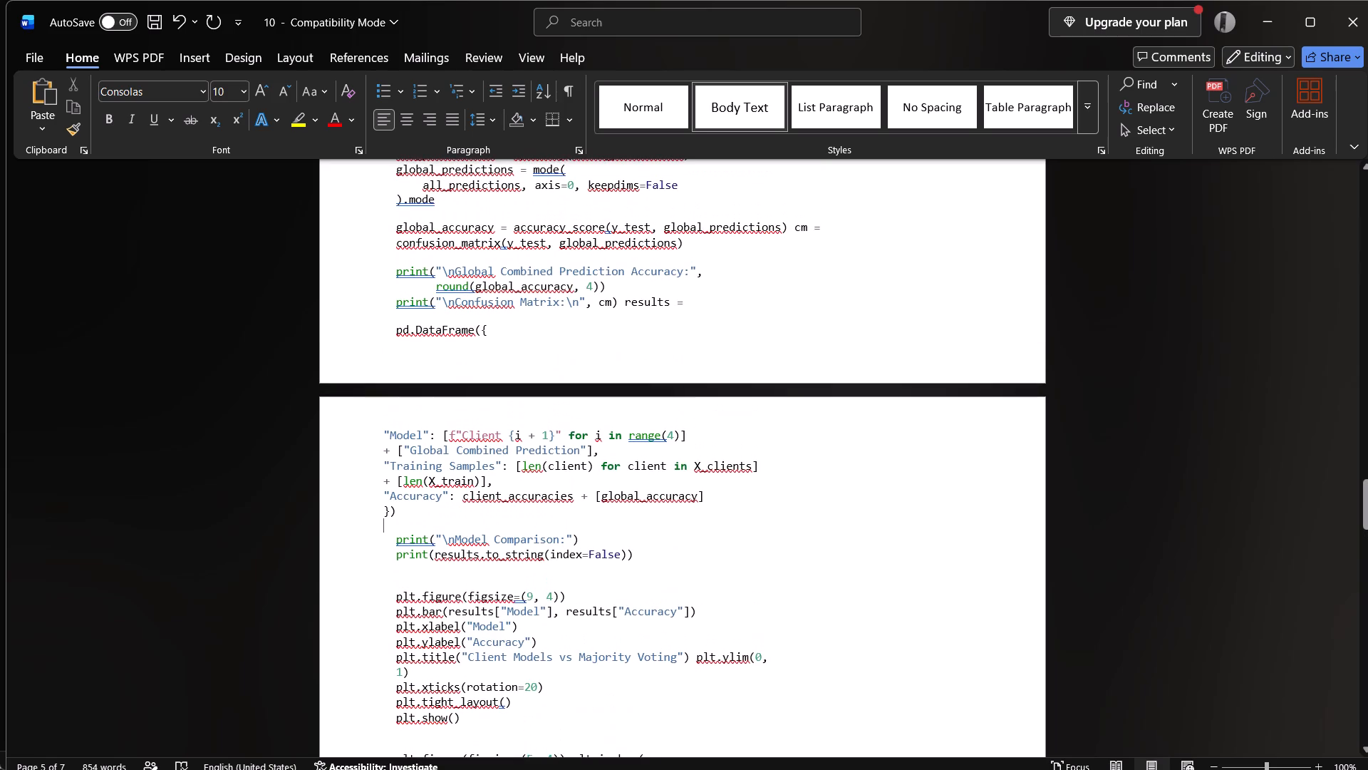
pyautogui.scroll(-4, 460, 562)
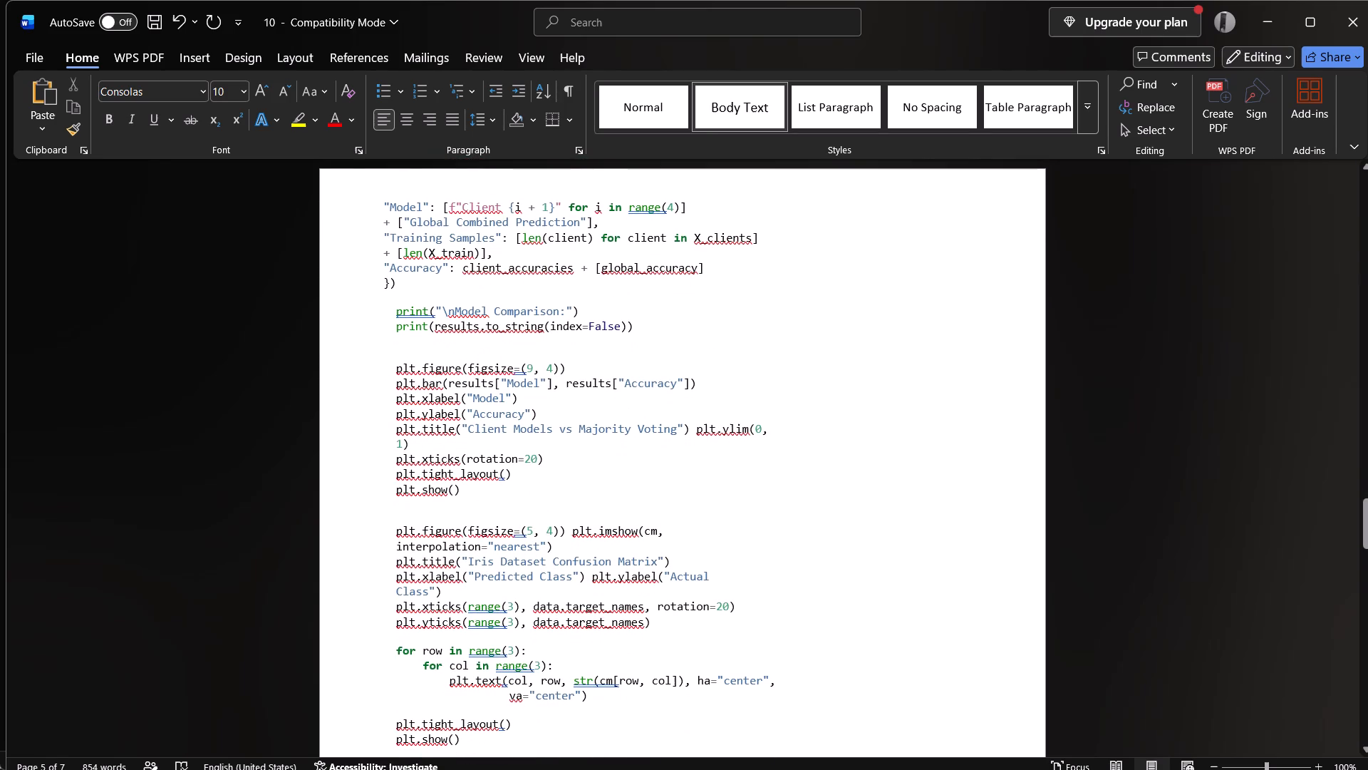
pyautogui.scroll(-4, 460, 559)
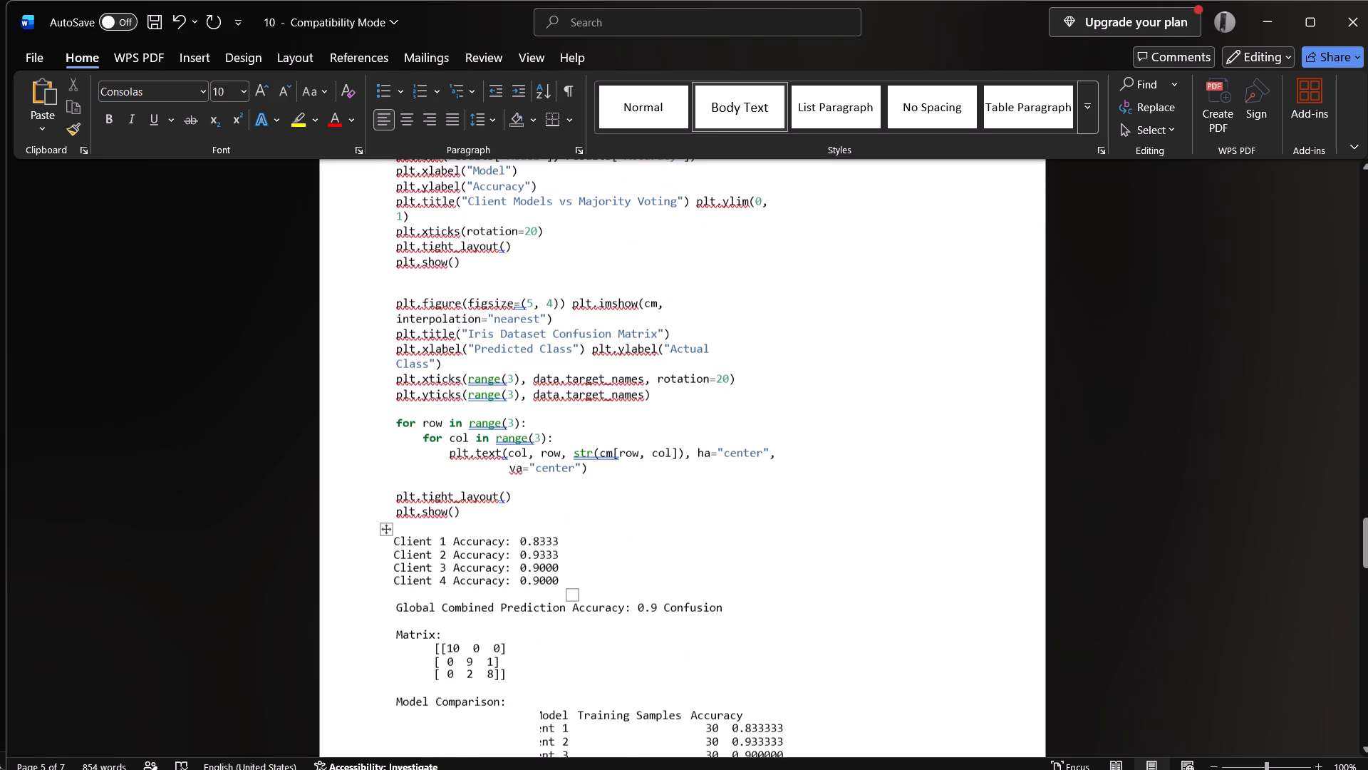
pyautogui.click(380, 524)
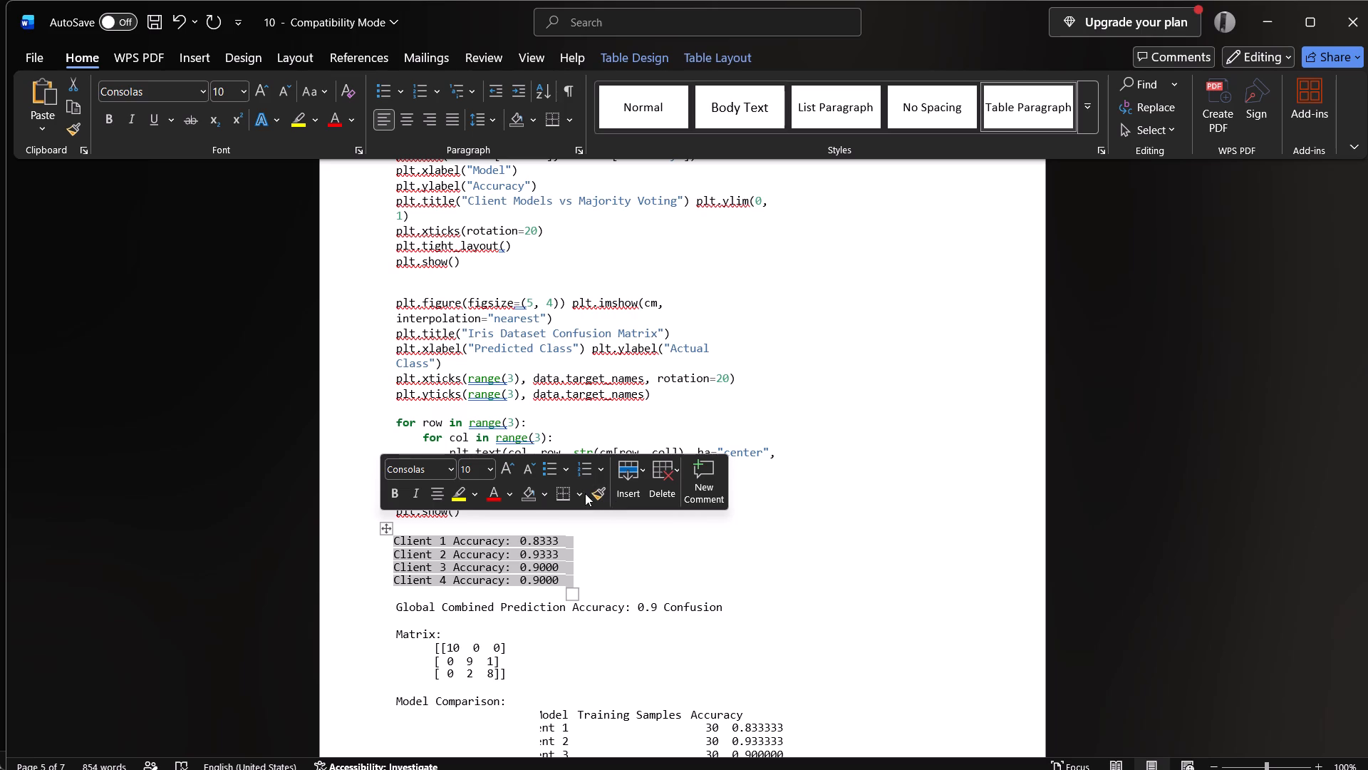
pyautogui.click(582, 493)
pyautogui.click(587, 217)
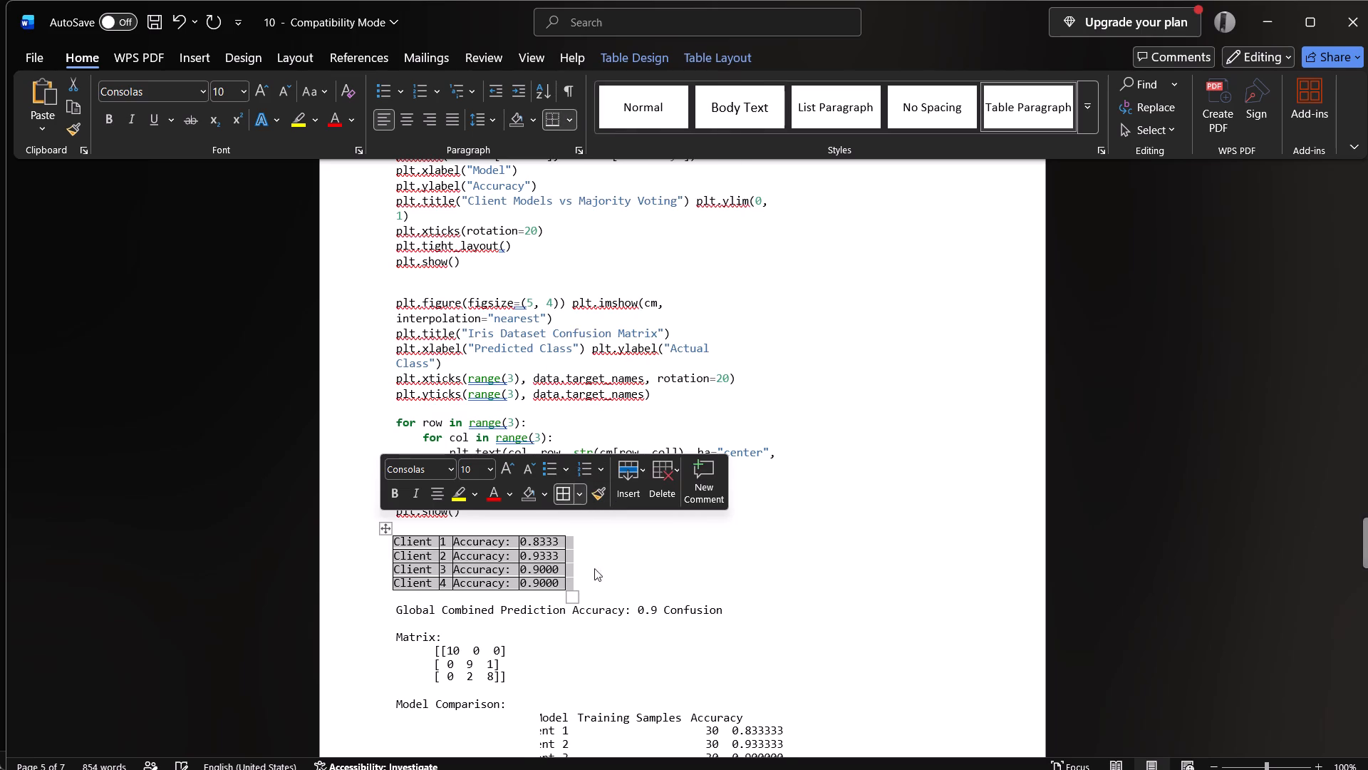
pyautogui.click(594, 612)
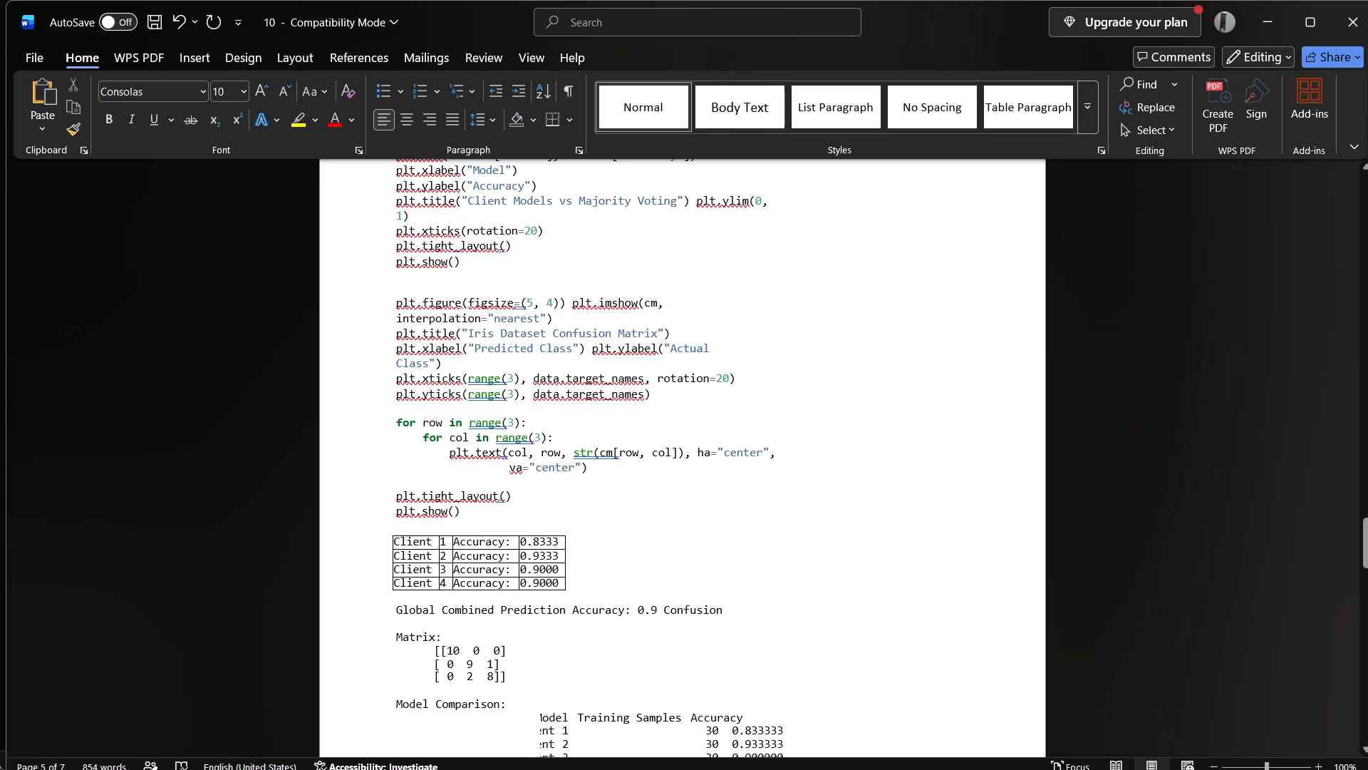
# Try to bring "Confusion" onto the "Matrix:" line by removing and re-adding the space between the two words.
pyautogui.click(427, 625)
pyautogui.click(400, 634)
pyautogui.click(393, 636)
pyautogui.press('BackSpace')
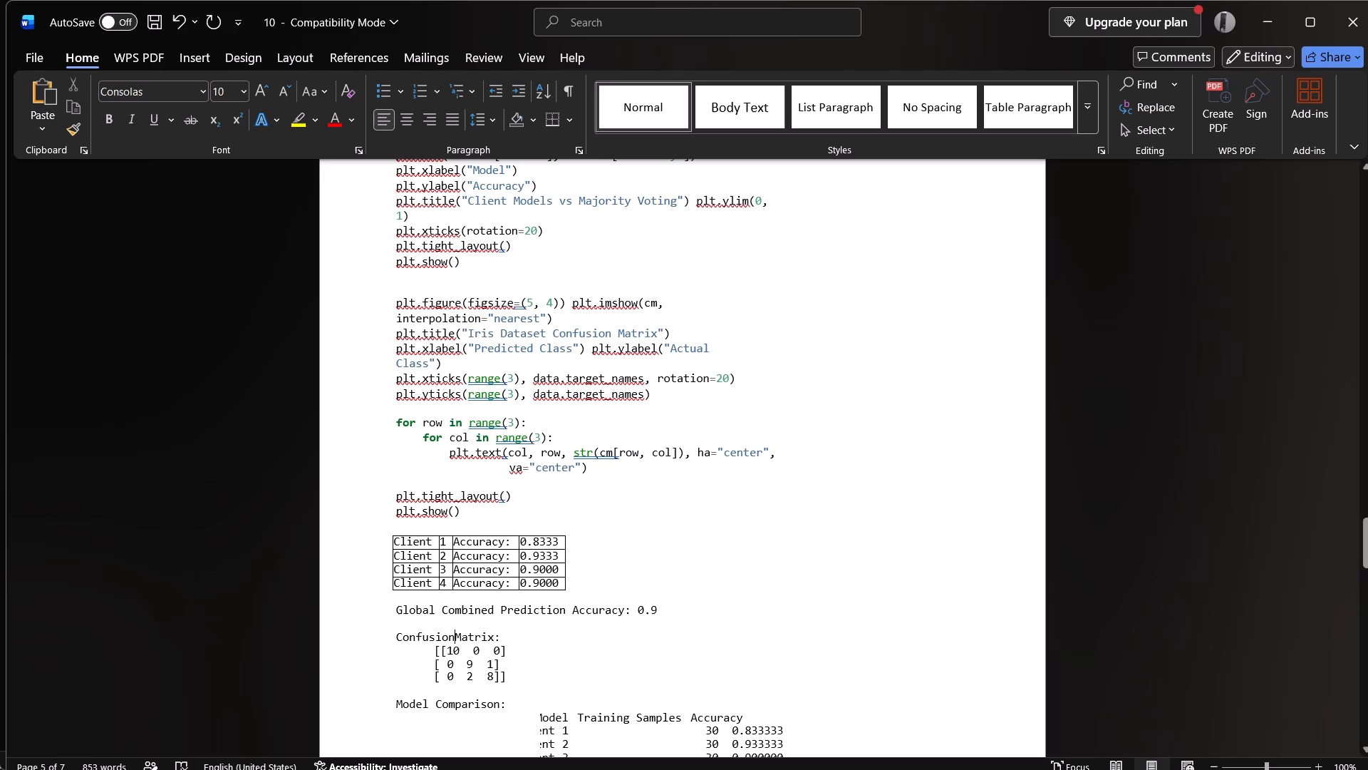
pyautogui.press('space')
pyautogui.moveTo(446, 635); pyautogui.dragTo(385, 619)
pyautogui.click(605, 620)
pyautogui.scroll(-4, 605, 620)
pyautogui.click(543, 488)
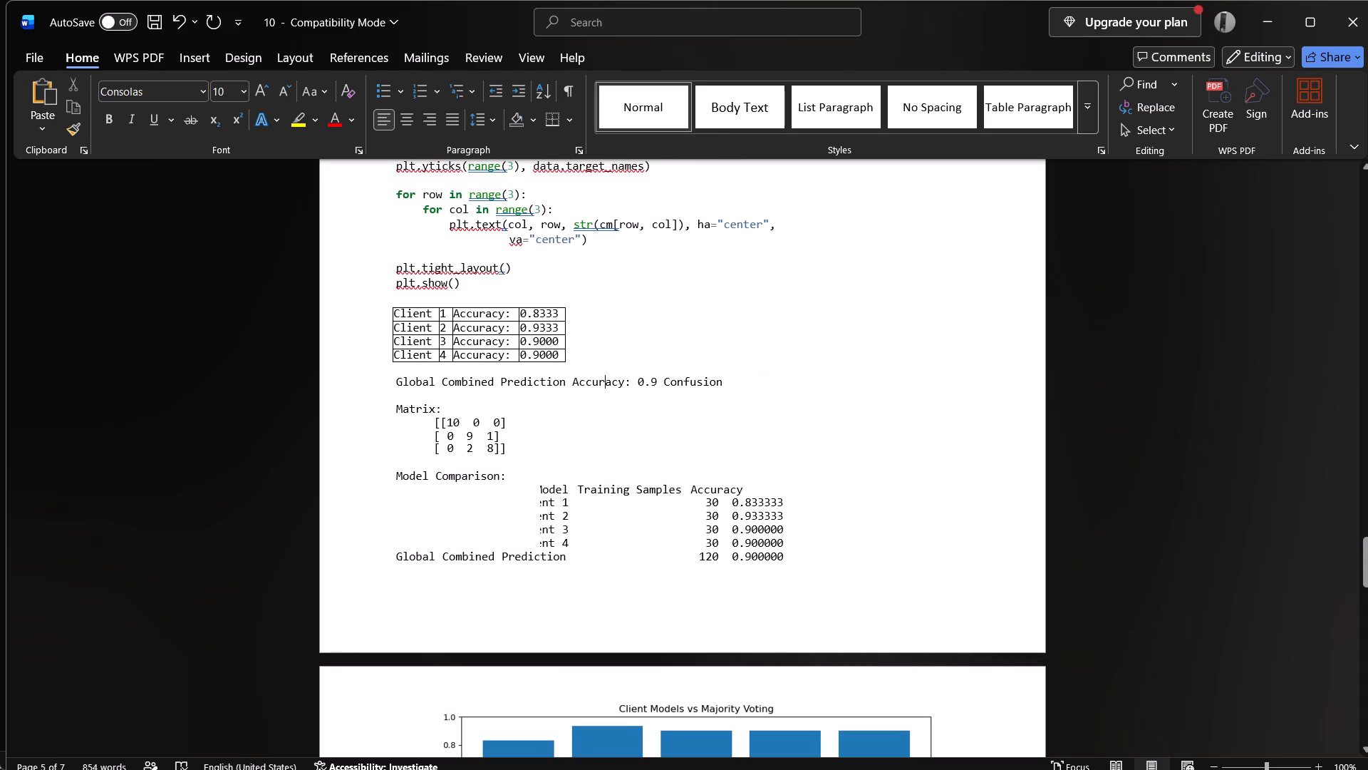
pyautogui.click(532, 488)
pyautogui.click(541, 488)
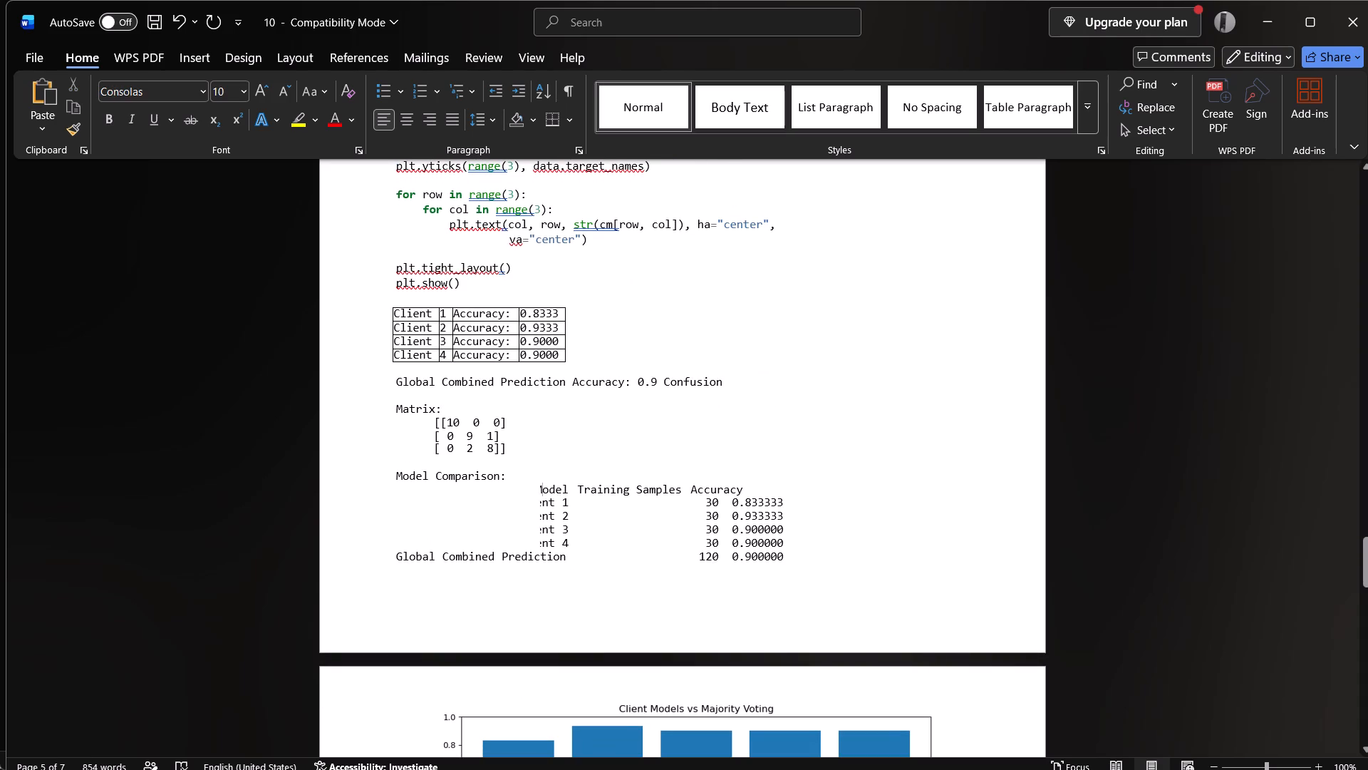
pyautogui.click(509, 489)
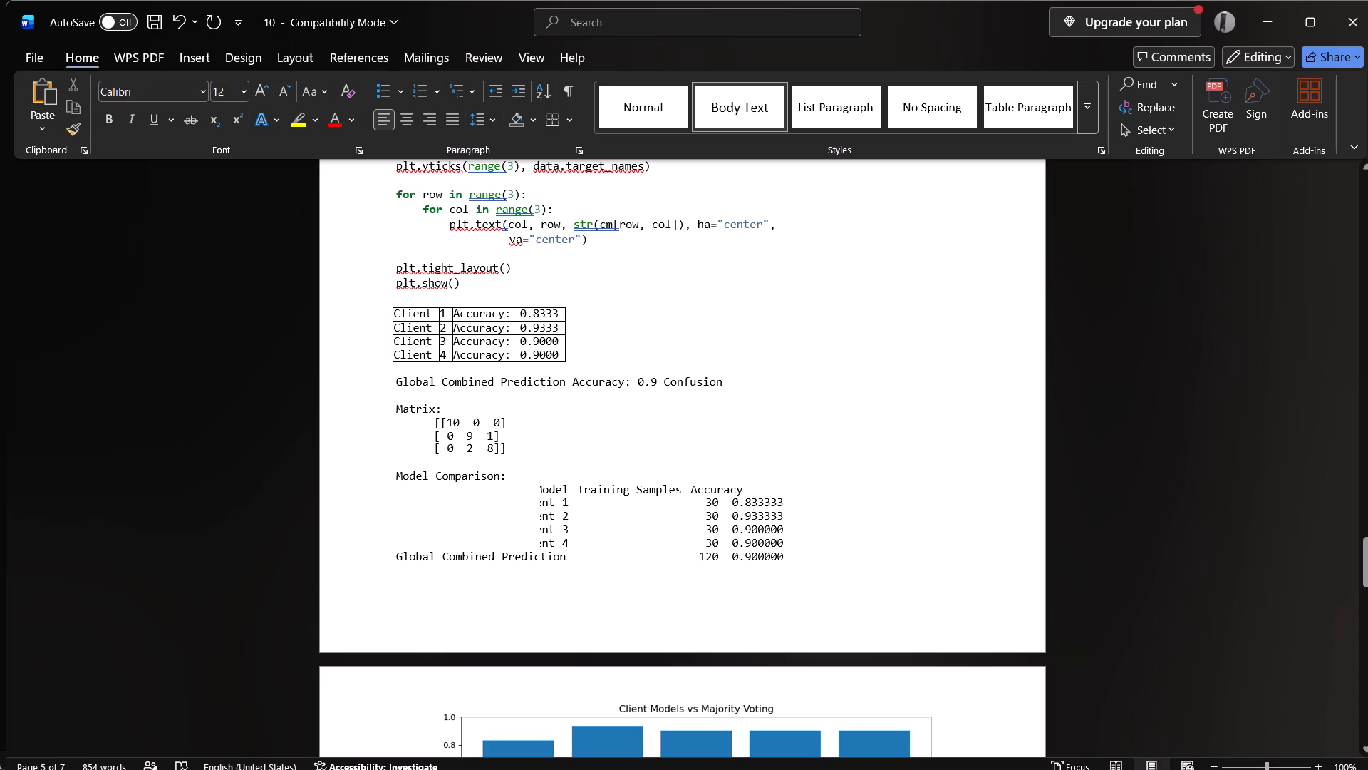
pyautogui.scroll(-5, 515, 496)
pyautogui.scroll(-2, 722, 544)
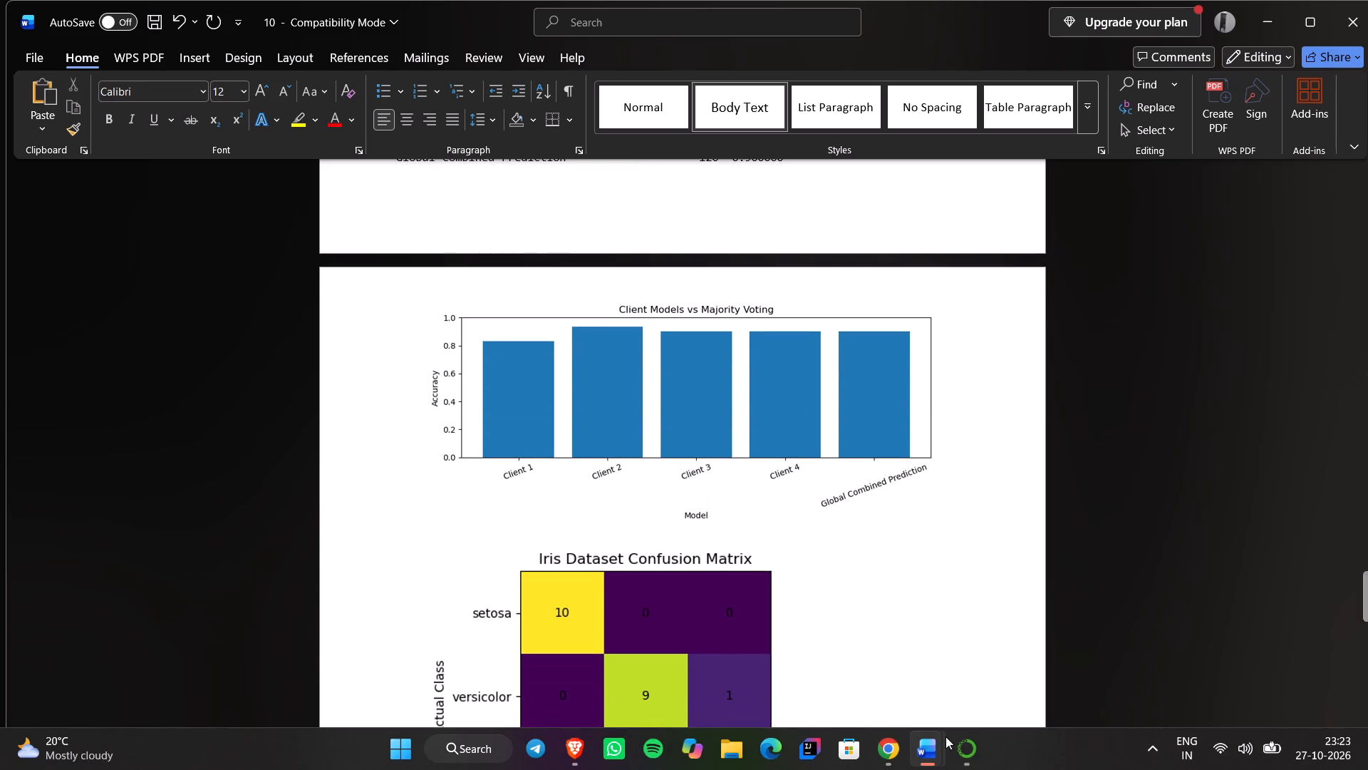
# Switch to Chrome and copy the code in the first cell of the Untitled3 Jupyter notebook, from "import numpy as np" to the final plt.show().
pyautogui.click(887, 749)
pyautogui.click(822, 0)
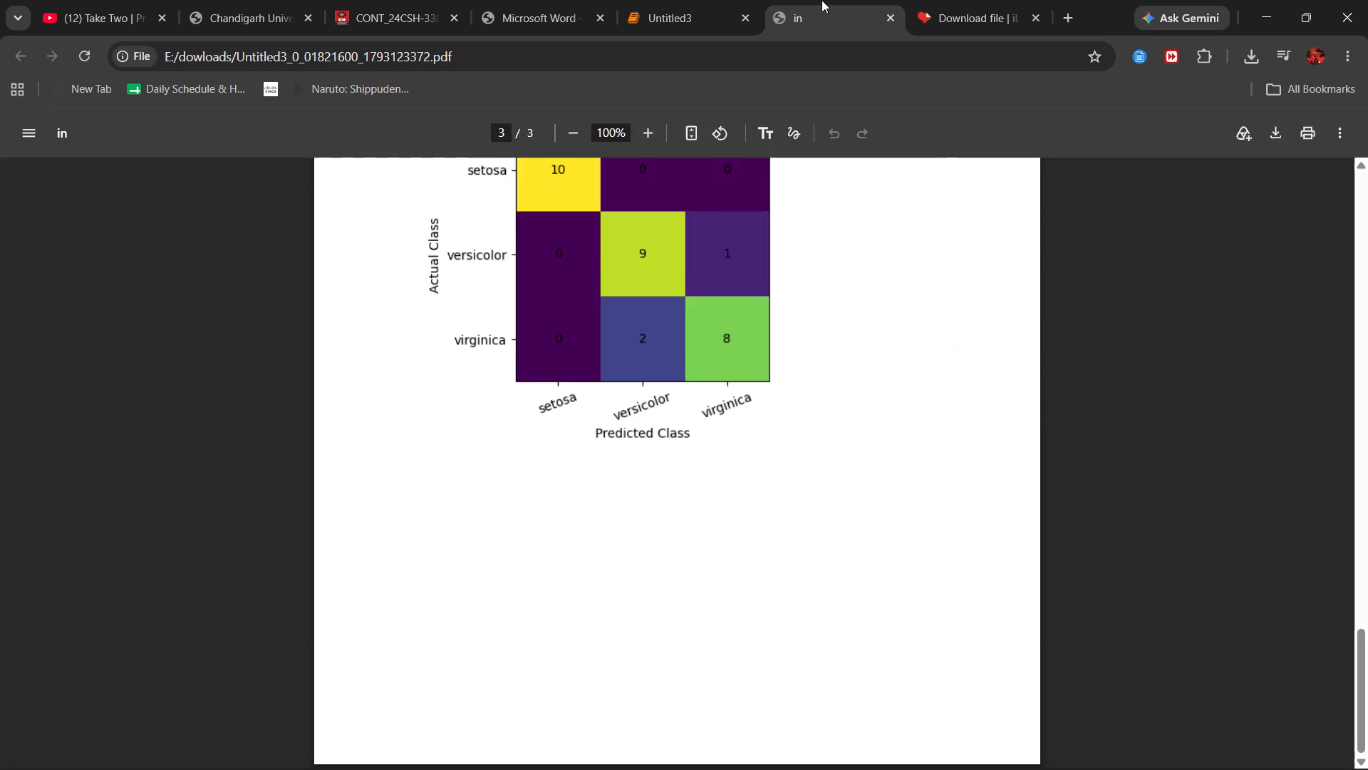
pyautogui.click(657, 0)
pyautogui.scroll(7, 673, 309)
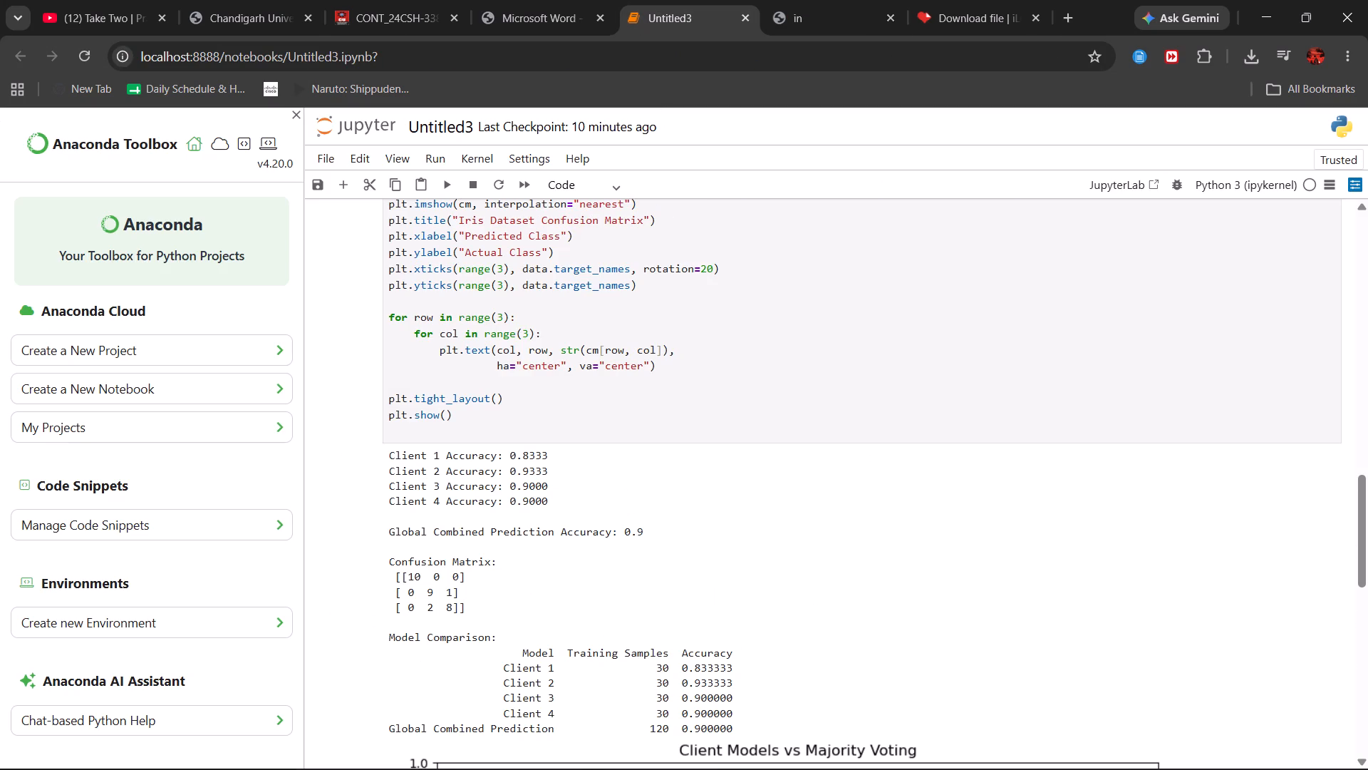
pyautogui.click(625, 356)
pyautogui.click(489, 401)
pyautogui.moveTo(470, 432); pyautogui.dragTo(338, 288)
pyautogui.scroll(2, 343, 304)
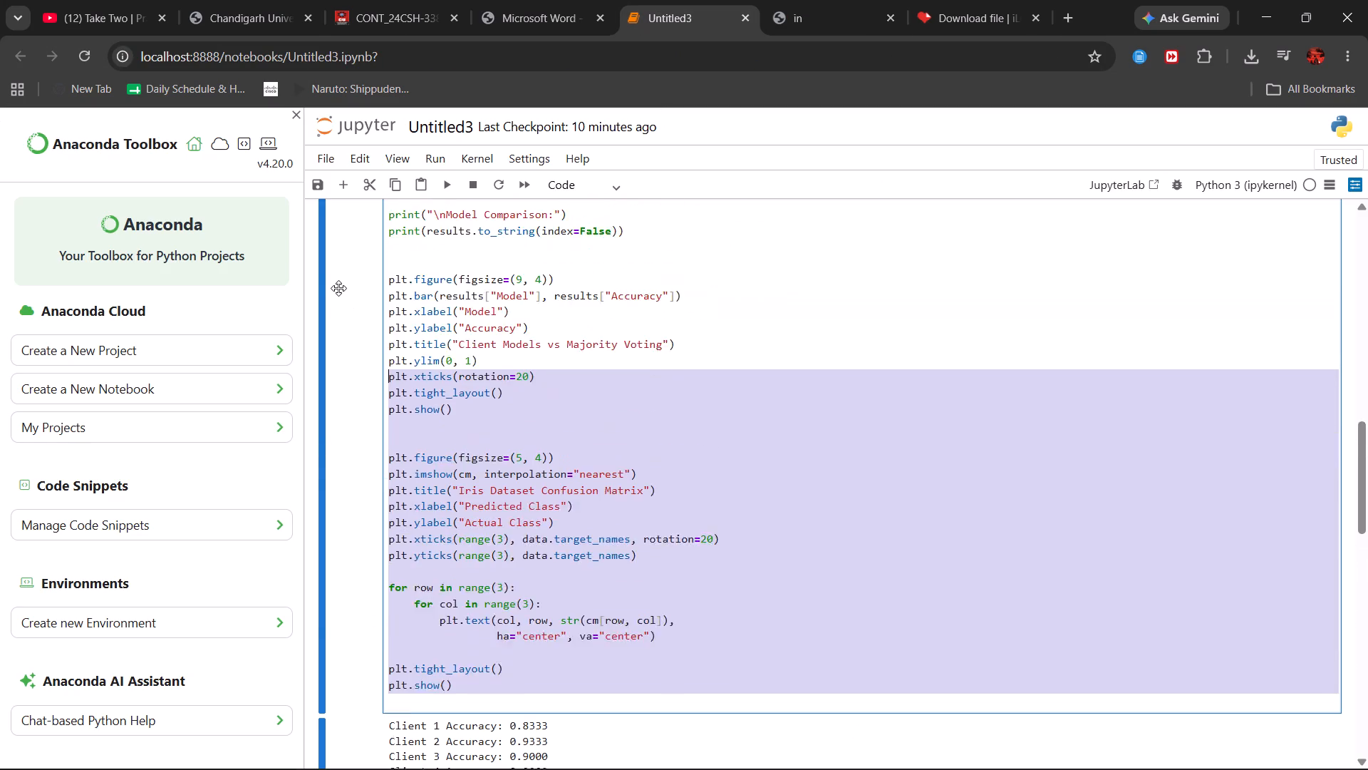
pyautogui.scroll(3, 338, 288)
pyautogui.moveTo(338, 288); pyautogui.dragTo(388, 258)
pyautogui.scroll(5, 398, 230)
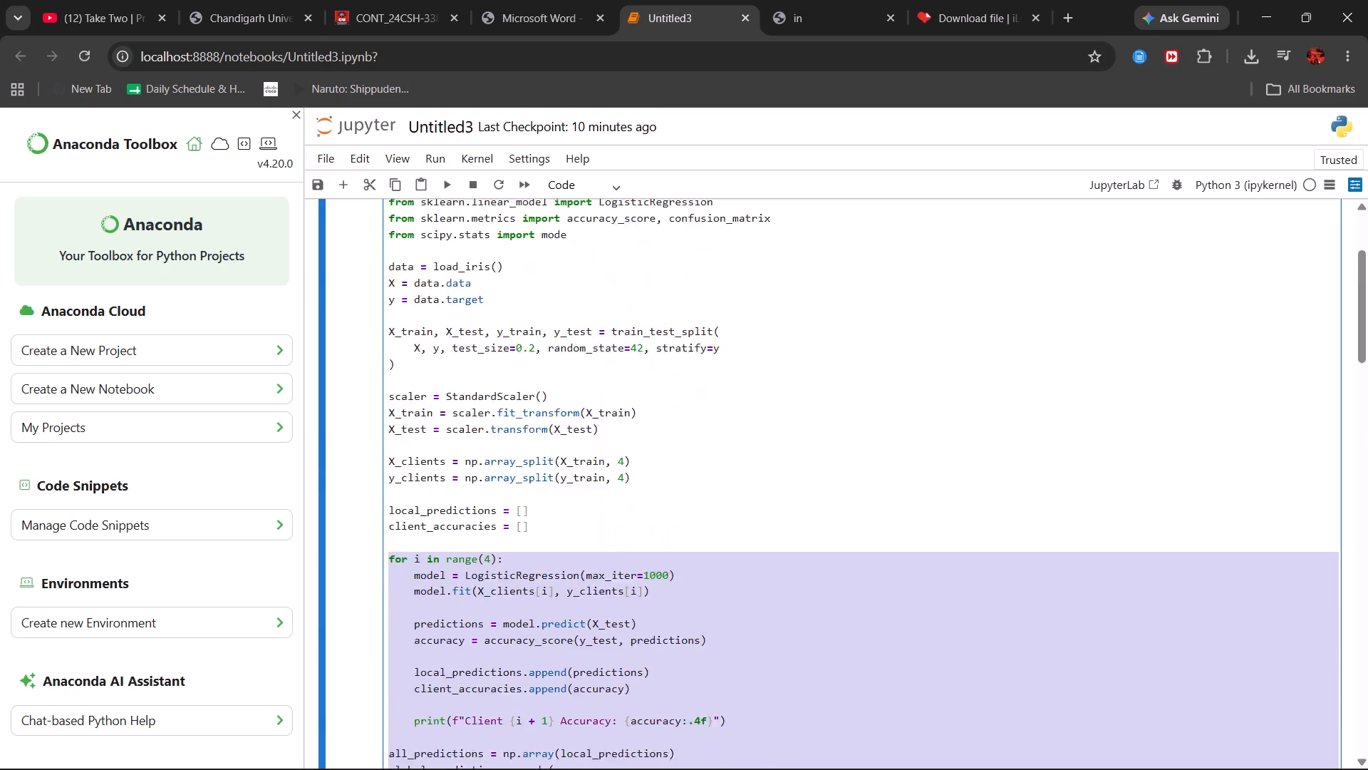
pyautogui.moveTo(388, 258); pyautogui.dragTo(385, 268)
pyautogui.scroll(3, 388, 260)
pyautogui.hotkey('ctrl', 'c')
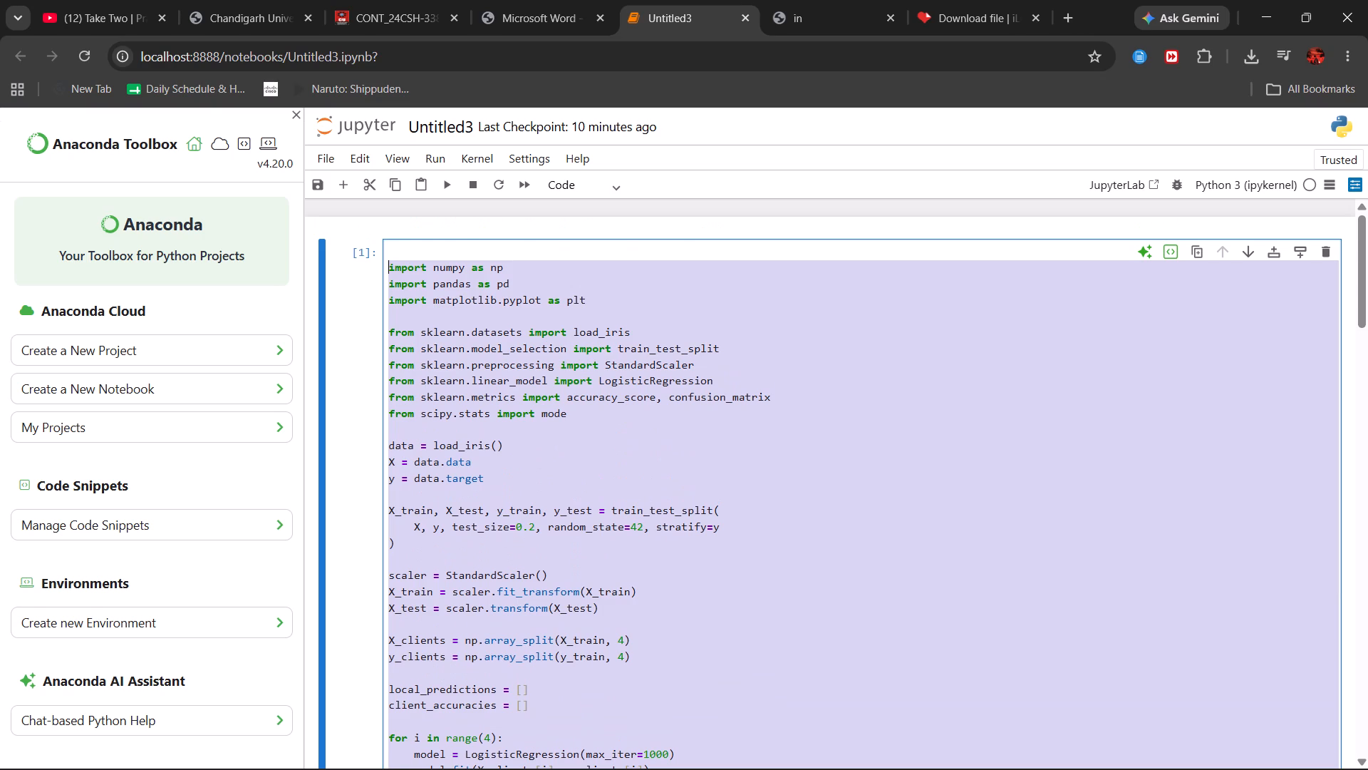
# Switch to the Word document 10 and replace the whole code block under "6. Code" with the copied notebook code.
pyautogui.click(923, 739)
pyautogui.click(1001, 672)
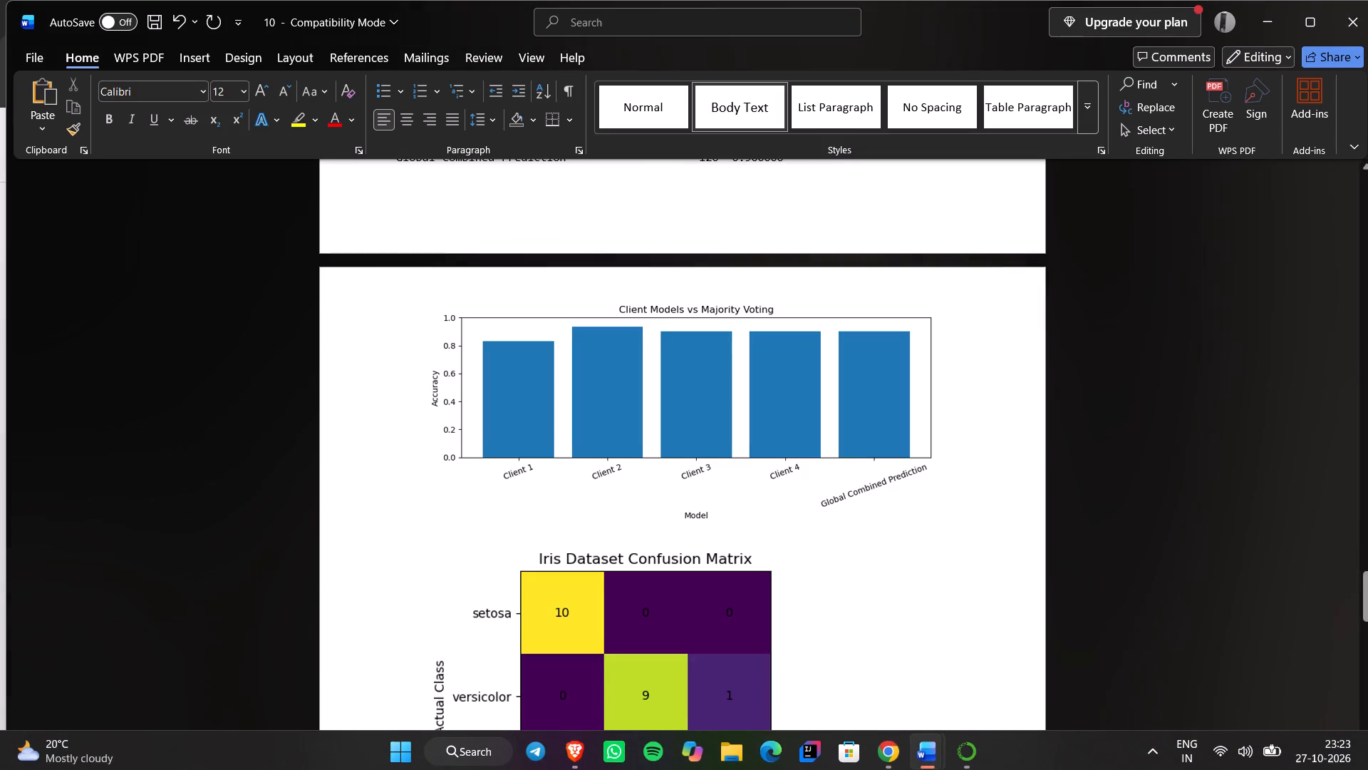
pyautogui.scroll(4, 715, 603)
pyautogui.click(829, 406)
pyautogui.scroll(2, 739, 423)
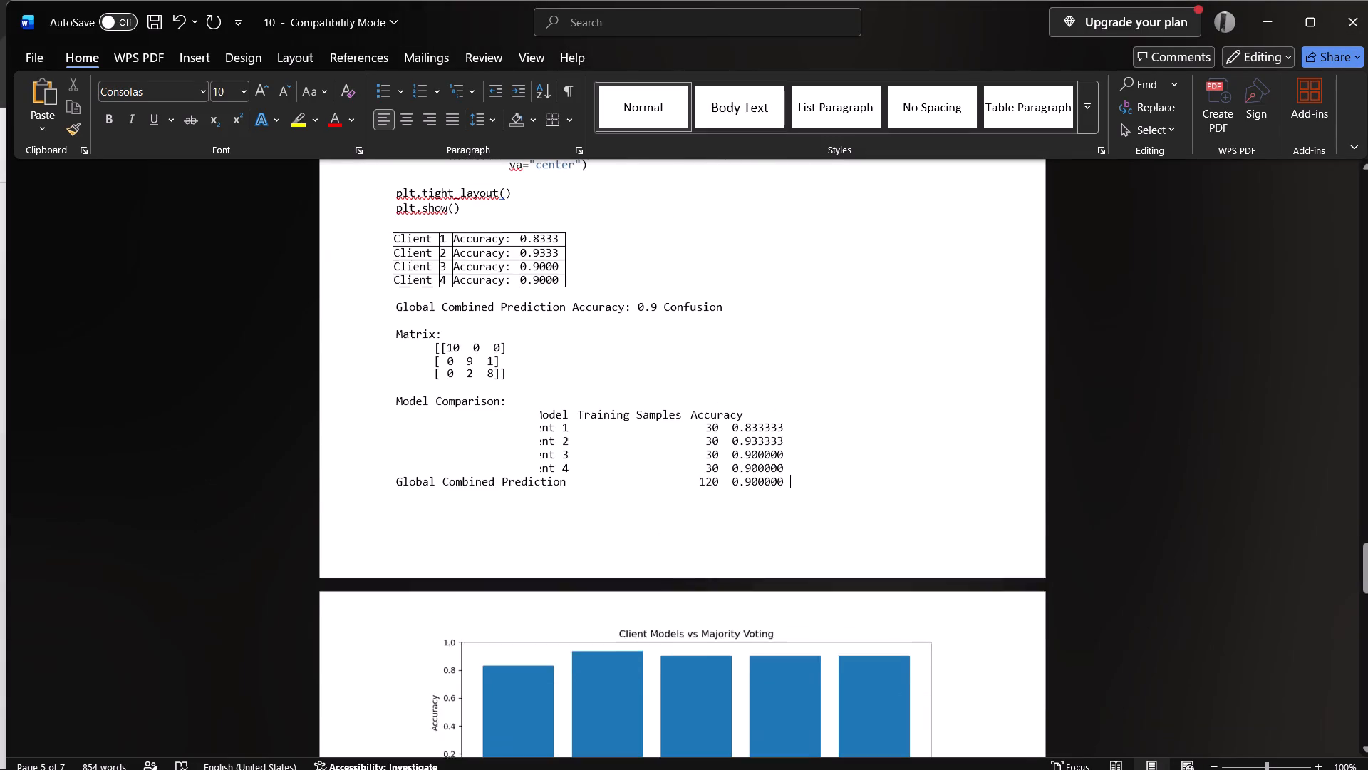
pyautogui.scroll(3, 627, 434)
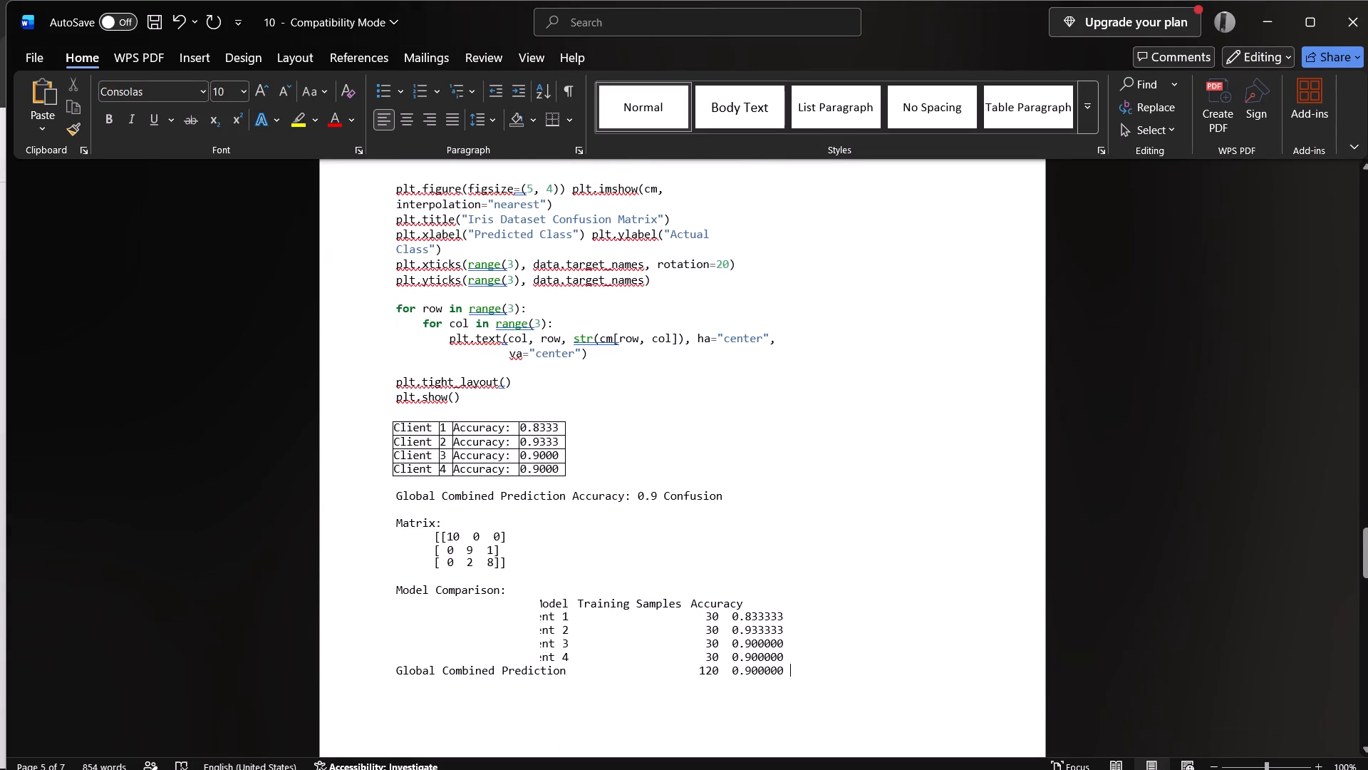
pyautogui.moveTo(461, 394); pyautogui.dragTo(340, 342)
pyautogui.scroll(5, 333, 354)
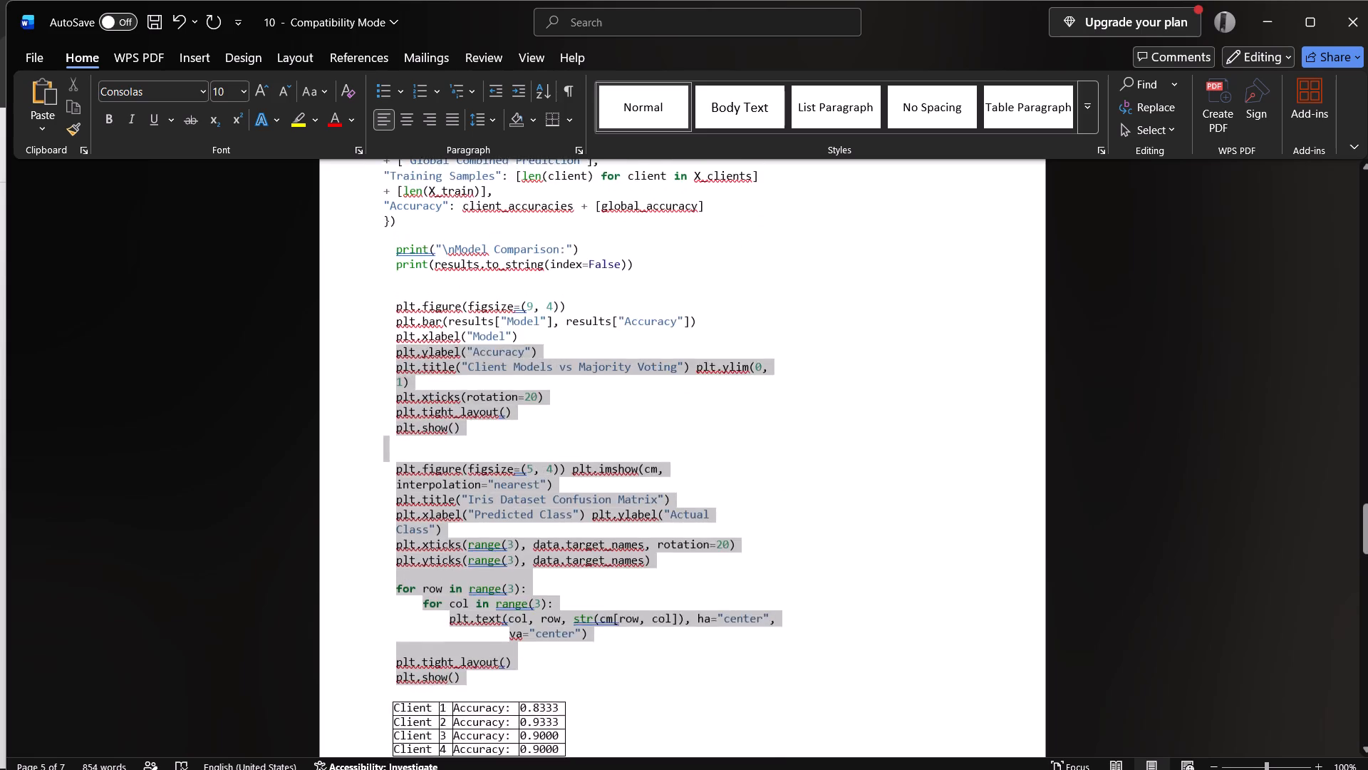
pyautogui.moveTo(340, 342); pyautogui.dragTo(363, 302)
pyautogui.scroll(16, 341, 338)
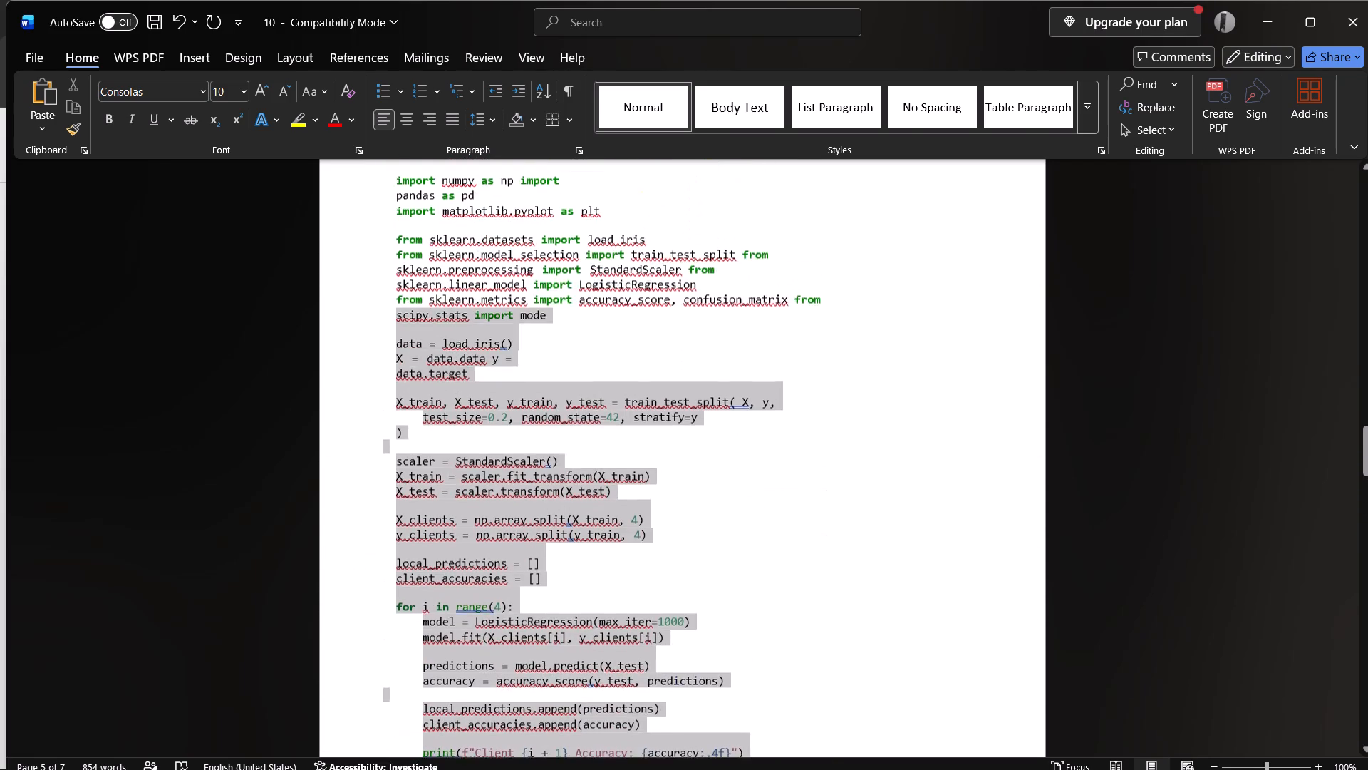
pyautogui.moveTo(363, 302); pyautogui.dragTo(372, 277)
pyautogui.scroll(2, 372, 277)
pyautogui.hotkey('ctrl', 'v')
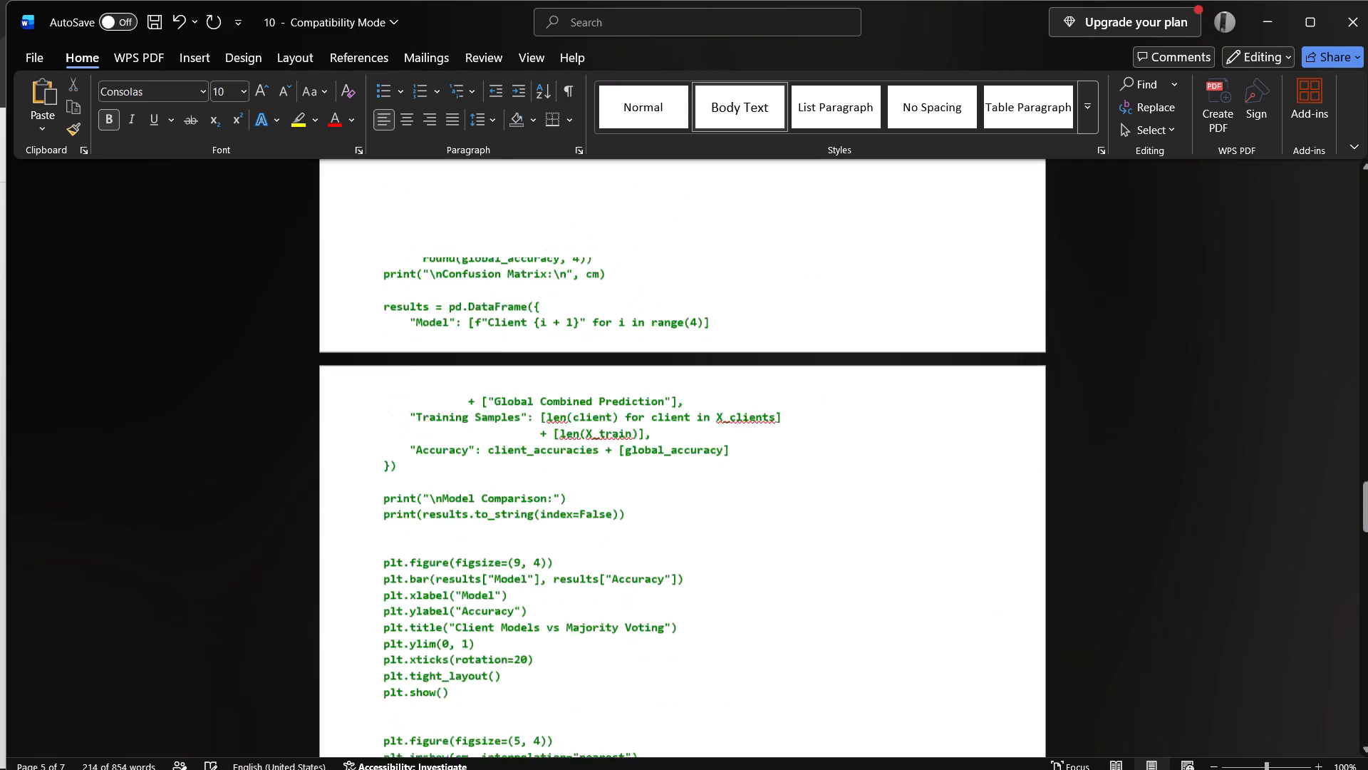
pyautogui.scroll(-2, 612, 536)
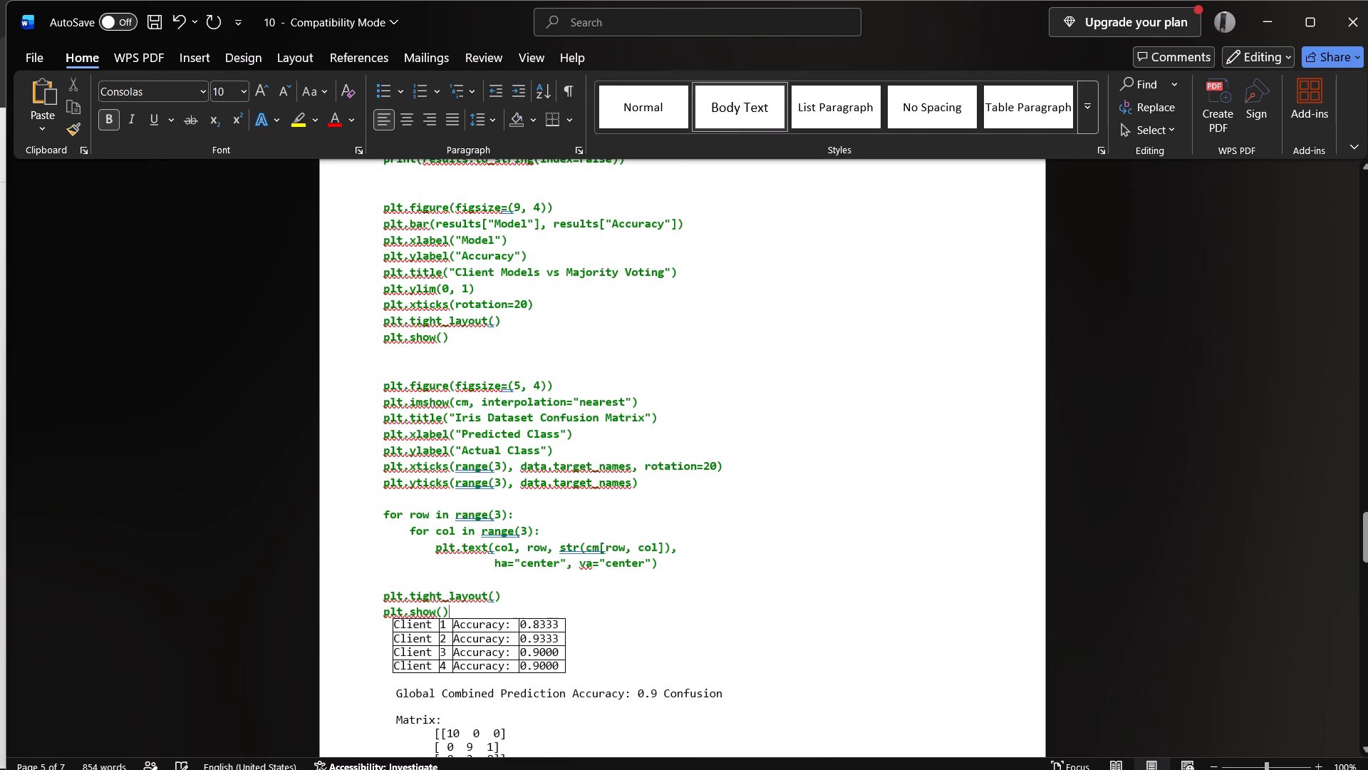
# Set the entire pasted code block, from "import numpy as np" to the final plt.show(), to Calibri (Body) size 12.
pyautogui.click(448, 611)
pyautogui.moveTo(448, 611); pyautogui.dragTo(343, 375)
pyautogui.scroll(2, 366, 465)
pyautogui.scroll(10, 344, 379)
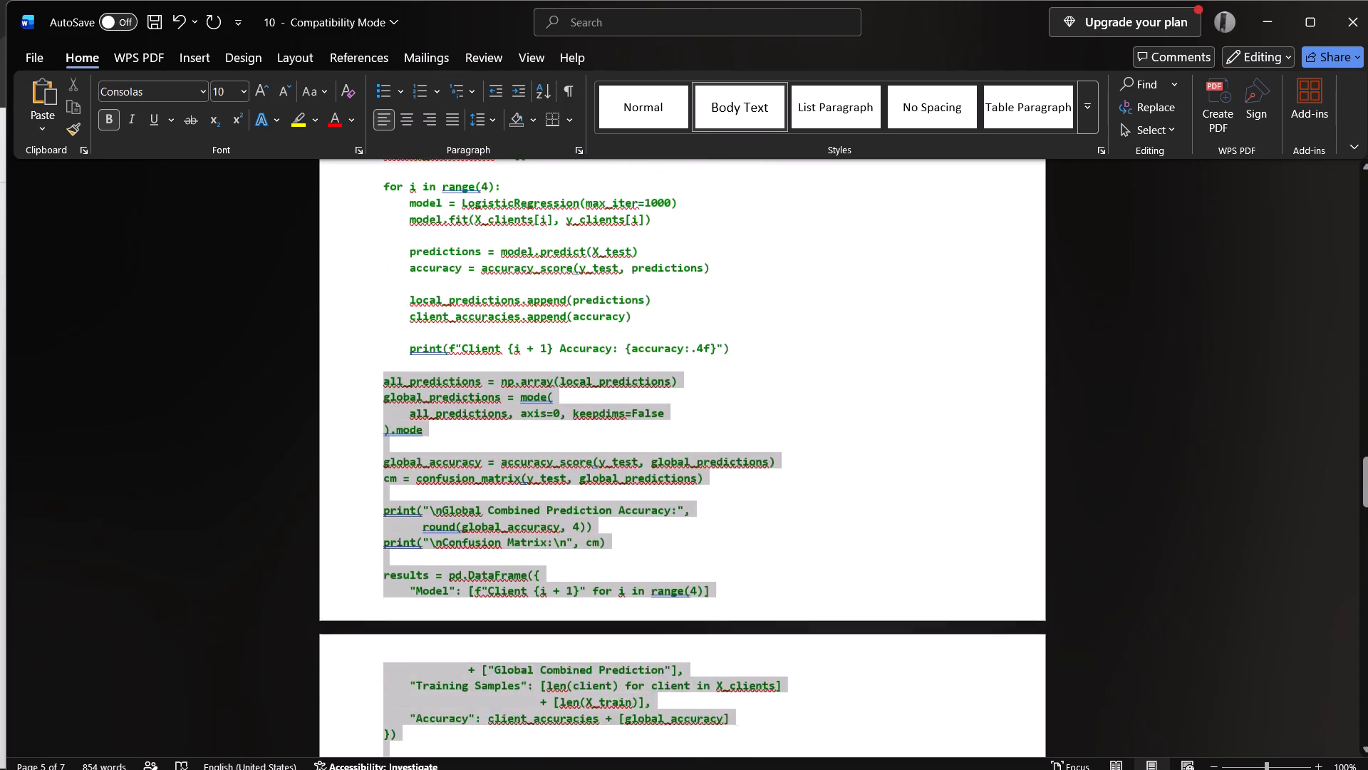
pyautogui.moveTo(343, 375); pyautogui.dragTo(358, 356)
pyautogui.scroll(3, 344, 374)
pyautogui.rightClick(350, 366)
pyautogui.scroll(7, 350, 366)
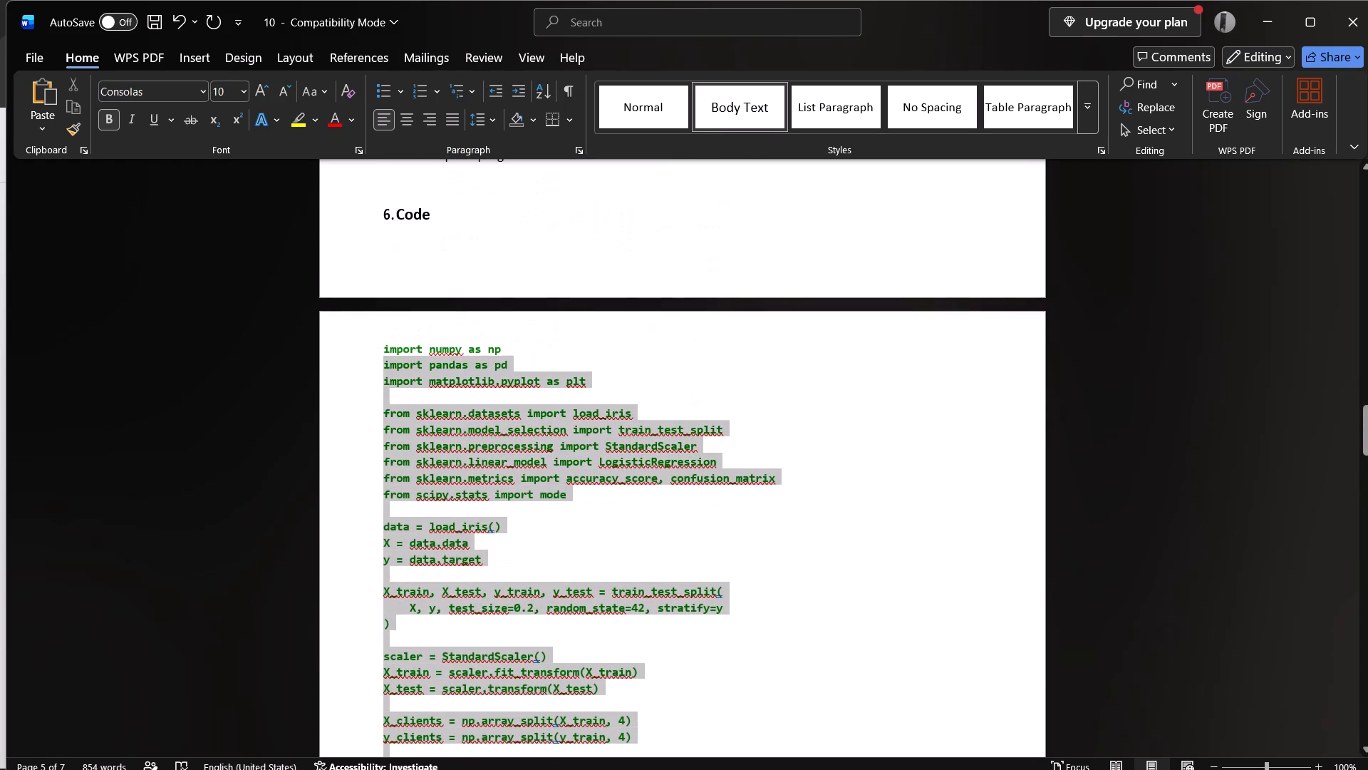
pyautogui.moveTo(358, 356); pyautogui.dragTo(368, 348)
pyautogui.click(206, 92)
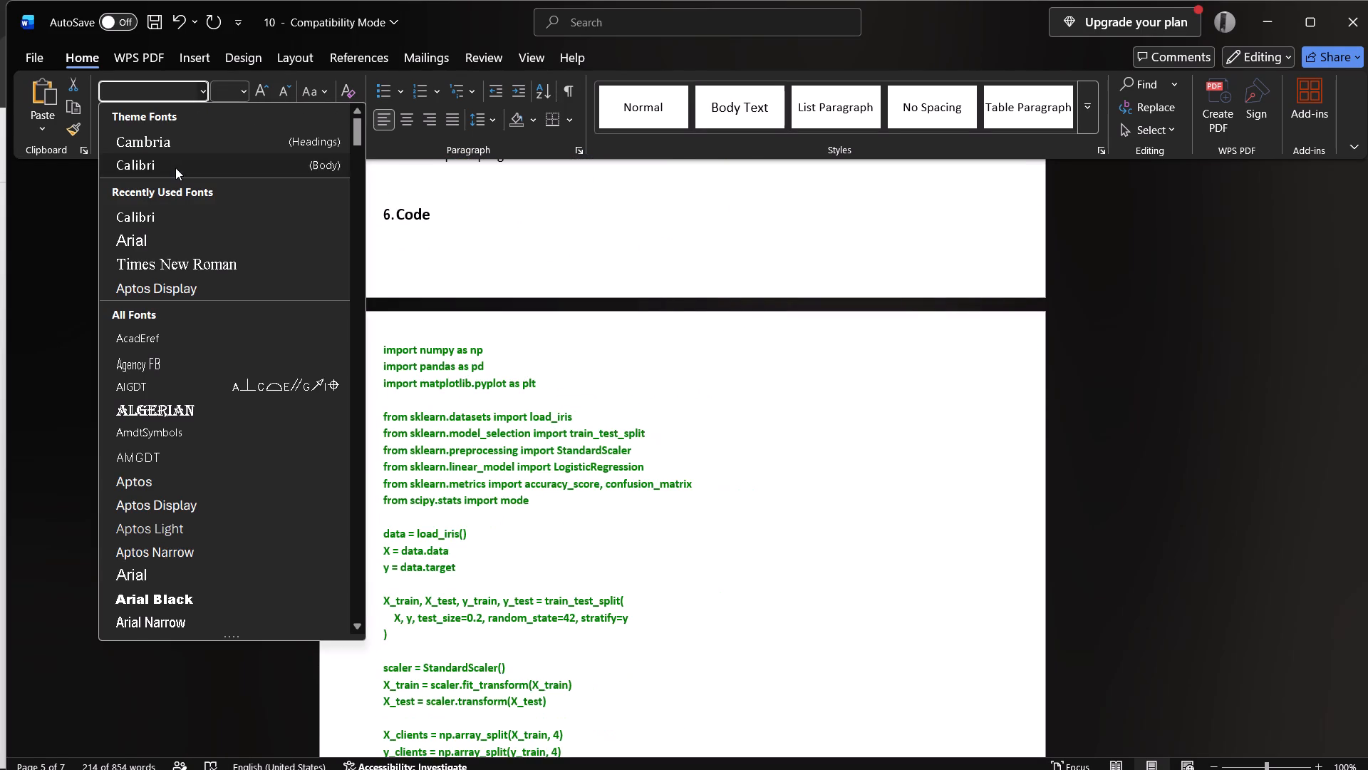
pyautogui.click(175, 168)
pyautogui.click(228, 93)
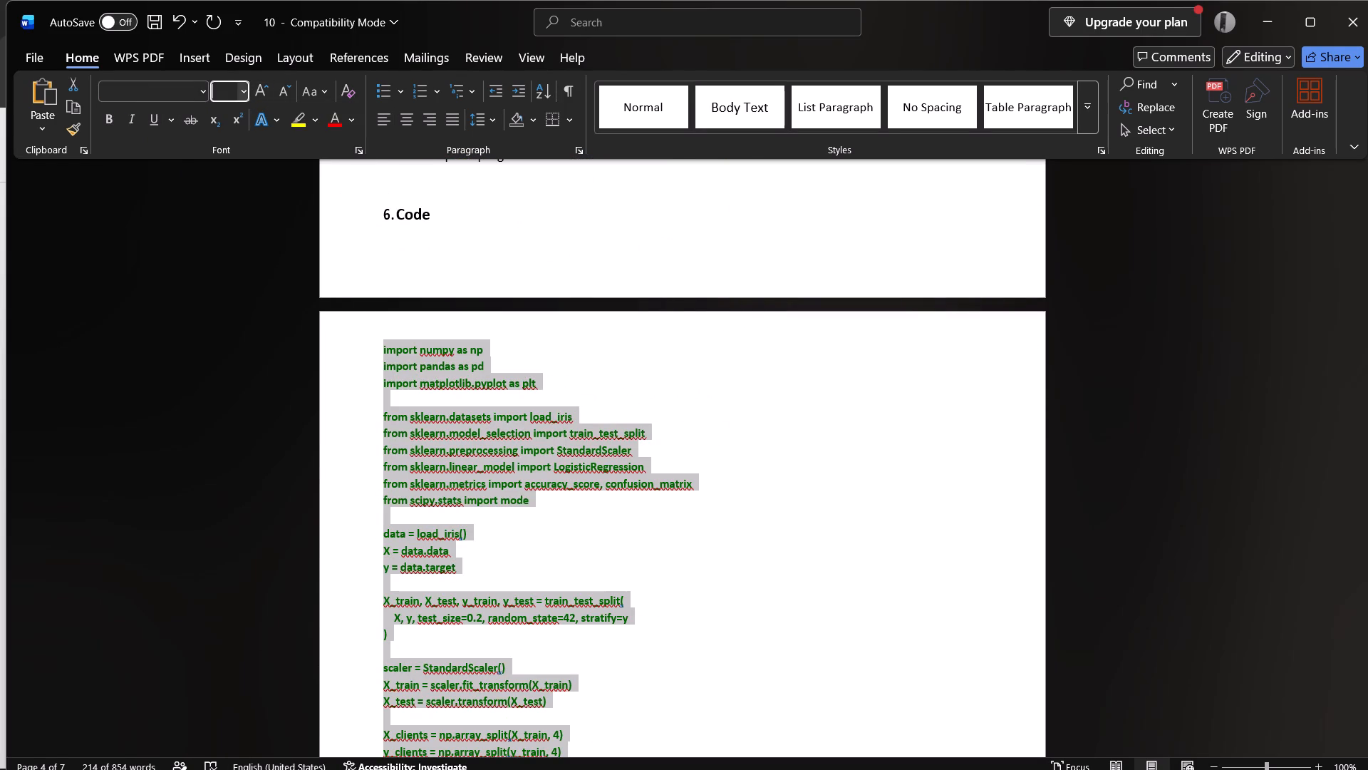
pyautogui.write('12')
pyautogui.press('Return')
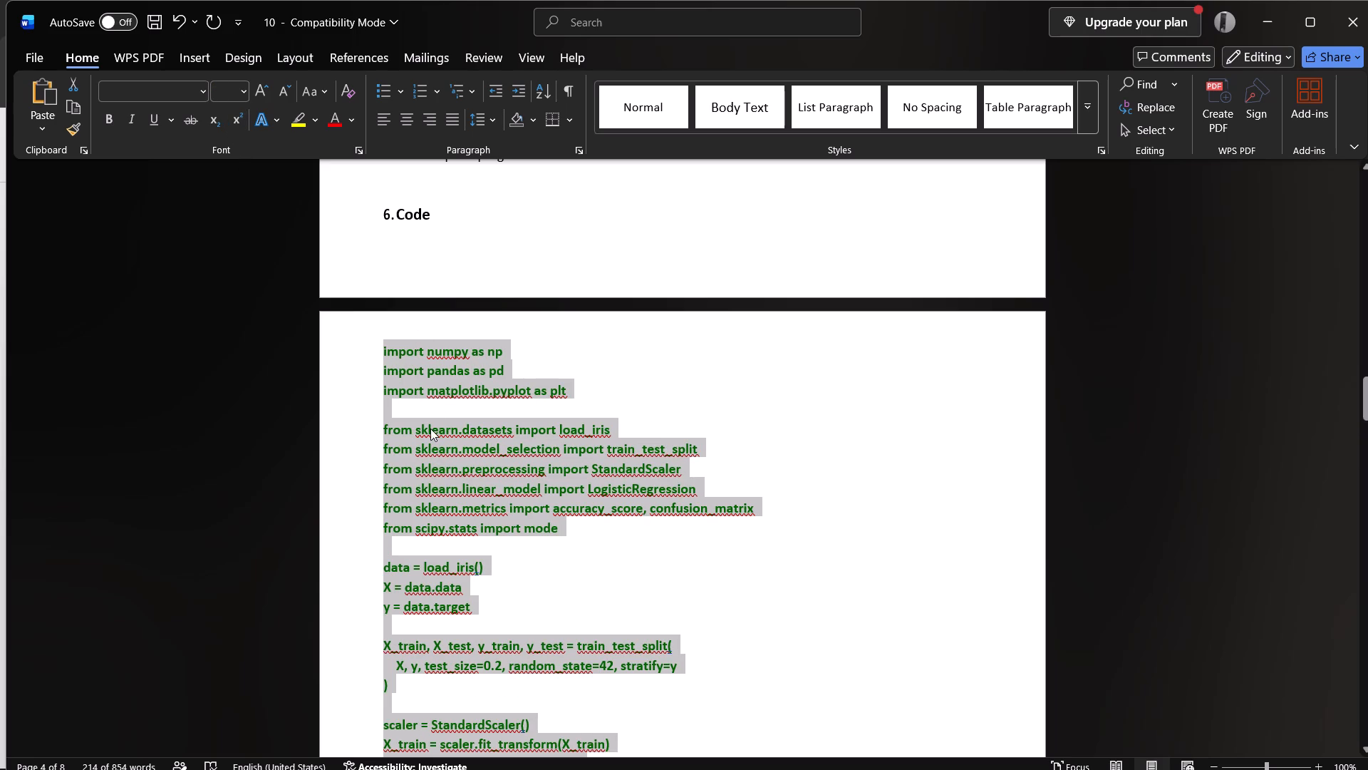
pyautogui.click(531, 376)
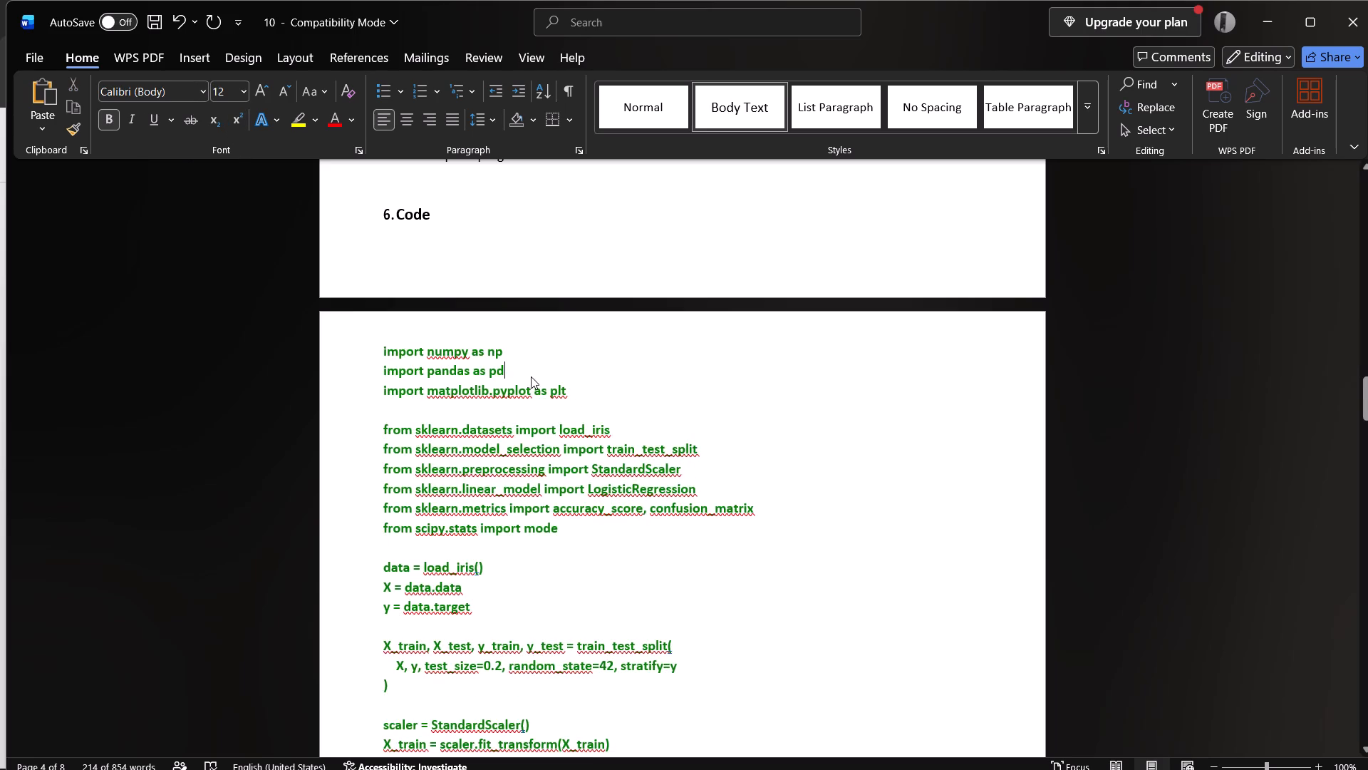
# Change the font colour of the entire pasted code block to theme black.
pyautogui.scroll(-14, 531, 376)
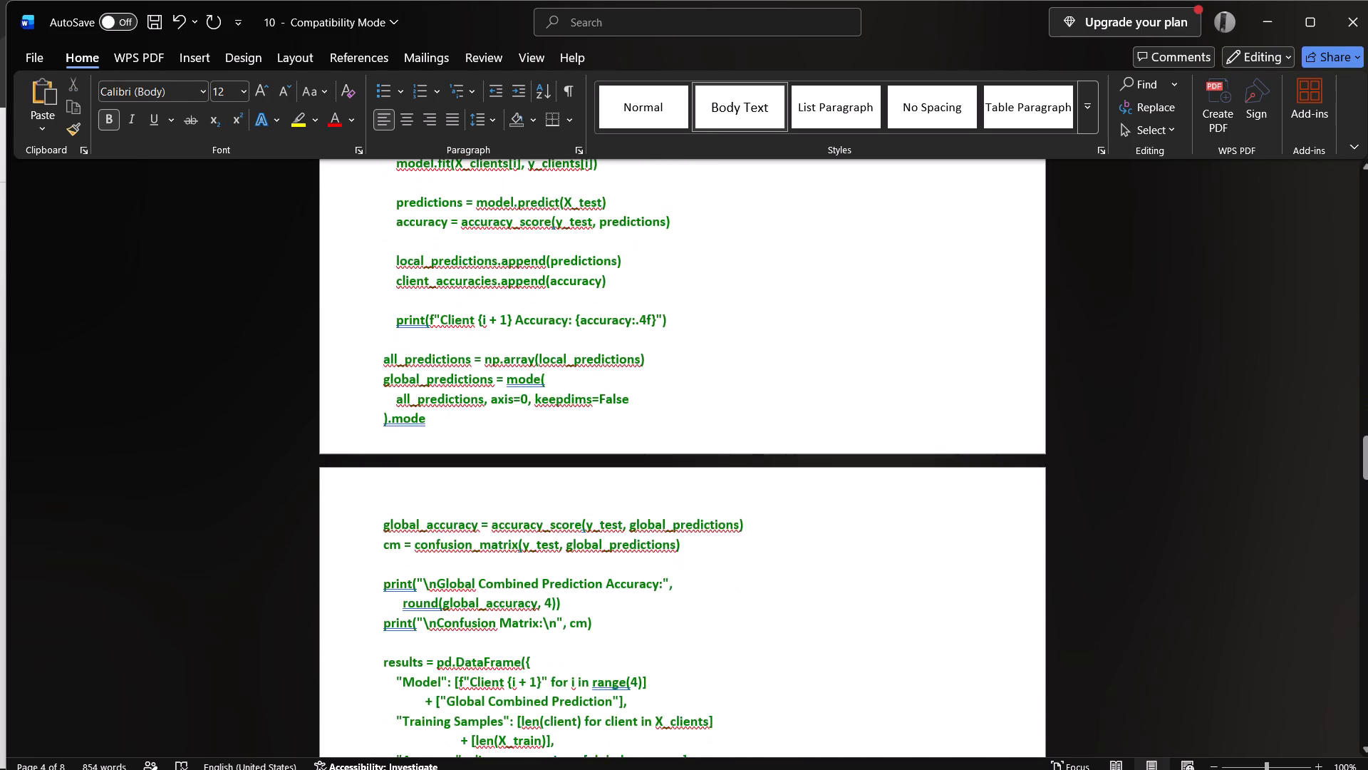
pyautogui.scroll(-16, 532, 376)
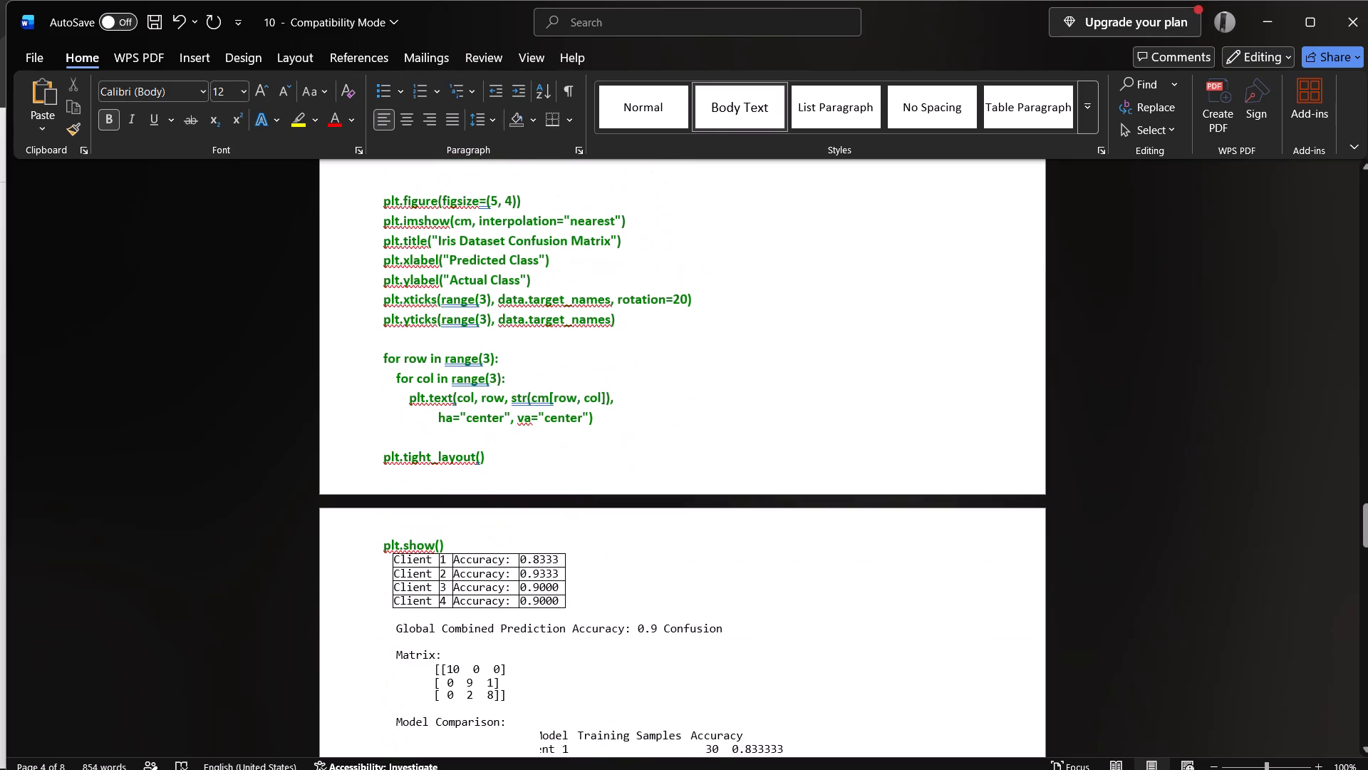
pyautogui.moveTo(484, 543); pyautogui.dragTo(351, 391)
pyautogui.scroll(4, 347, 400)
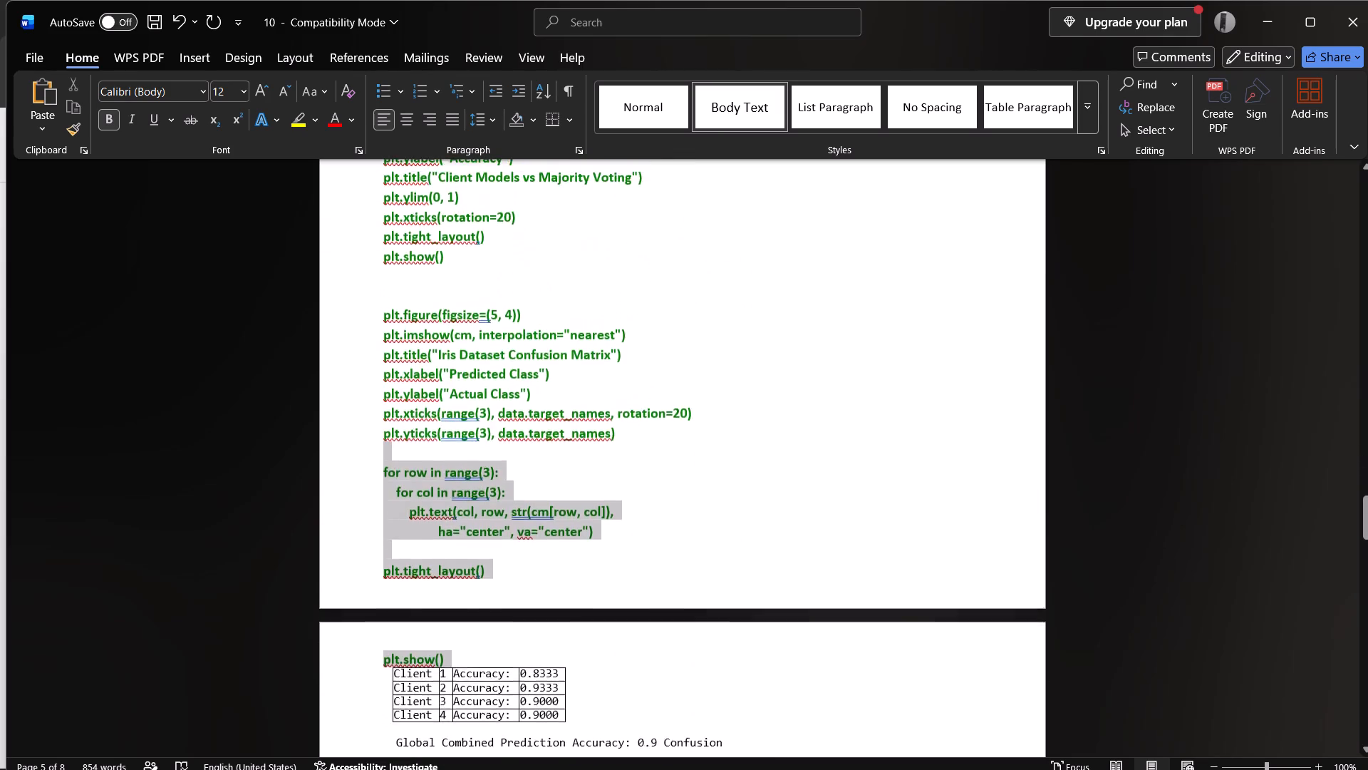
pyautogui.scroll(13, 351, 391)
pyautogui.moveTo(351, 391); pyautogui.dragTo(393, 272)
pyautogui.moveTo(383, 339); pyautogui.dragTo(394, 267, button='right')
pyautogui.scroll(5, 393, 272)
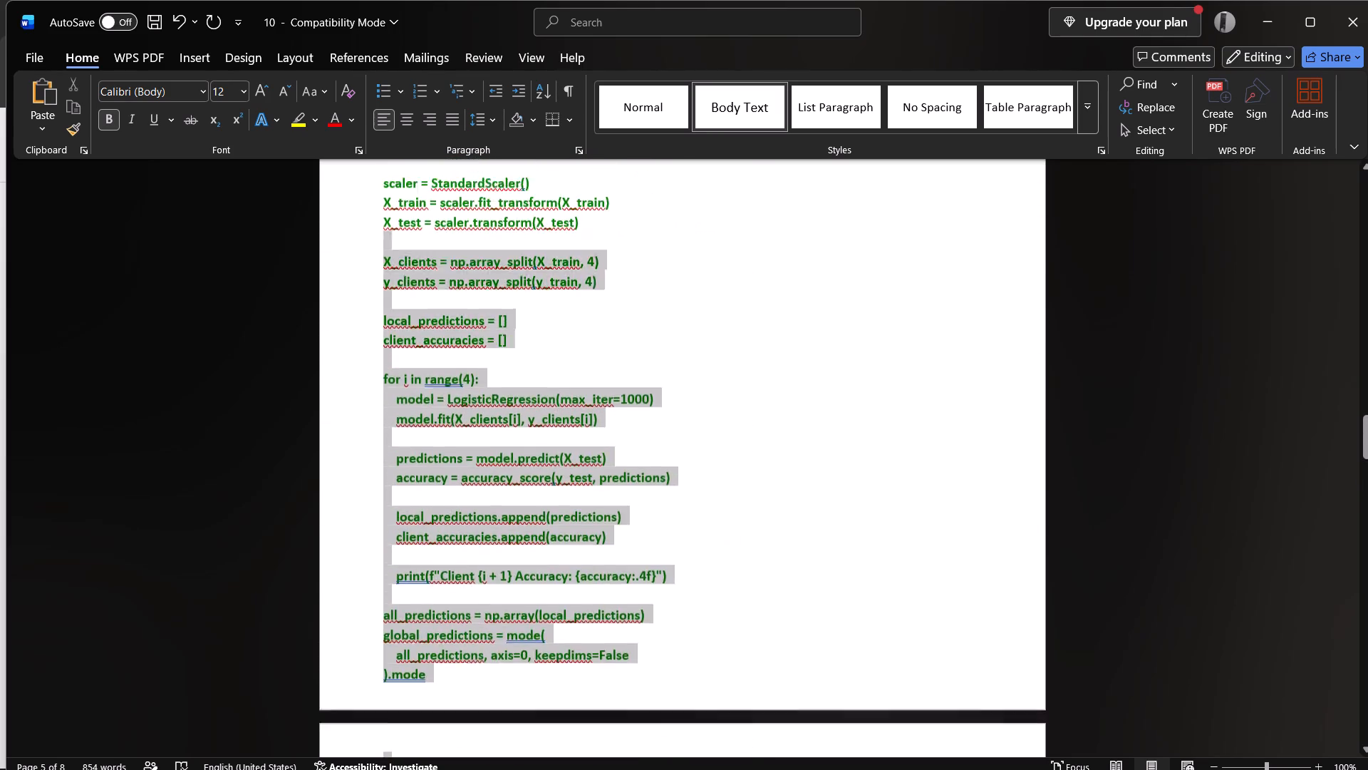
pyautogui.scroll(2, 393, 272)
pyautogui.moveTo(393, 272); pyautogui.dragTo(385, 348)
pyautogui.scroll(6, 393, 271)
pyautogui.click(270, 115)
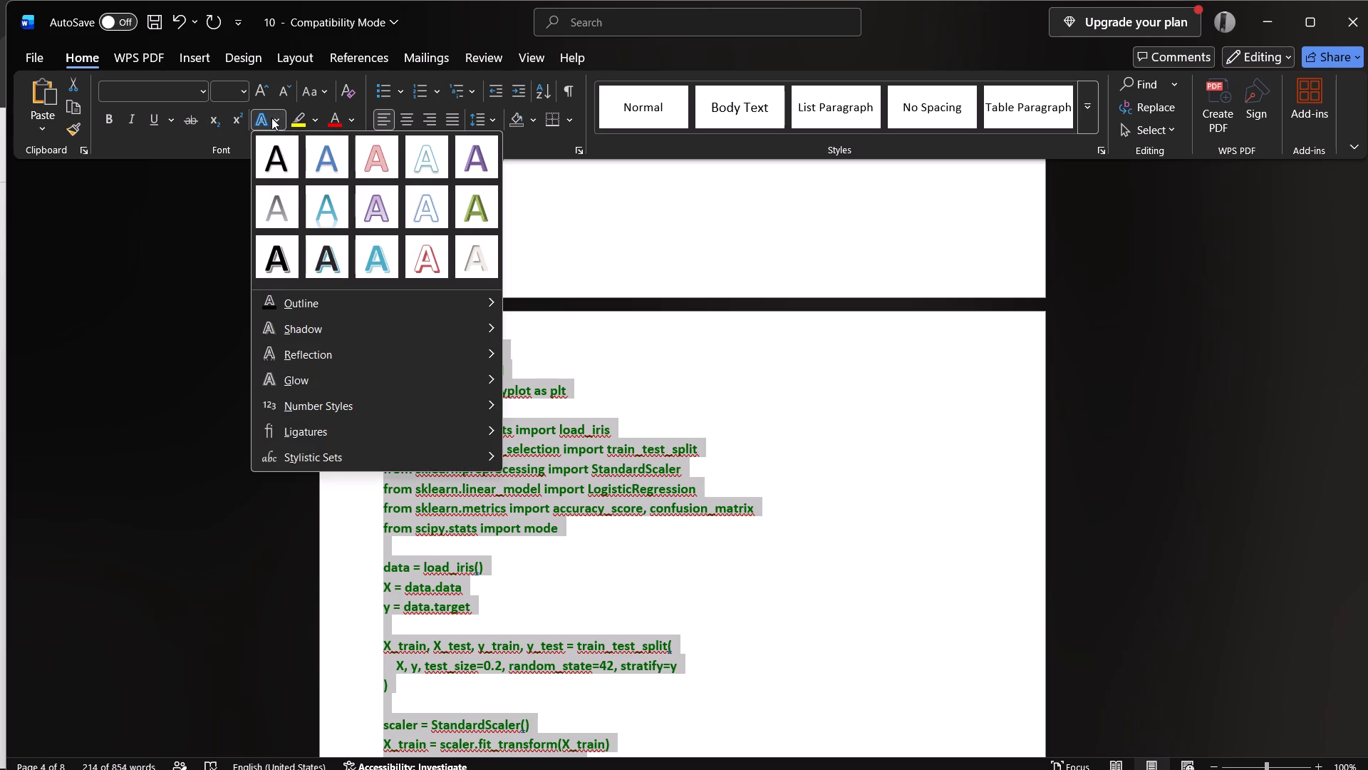
pyautogui.click(271, 118)
pyautogui.click(351, 119)
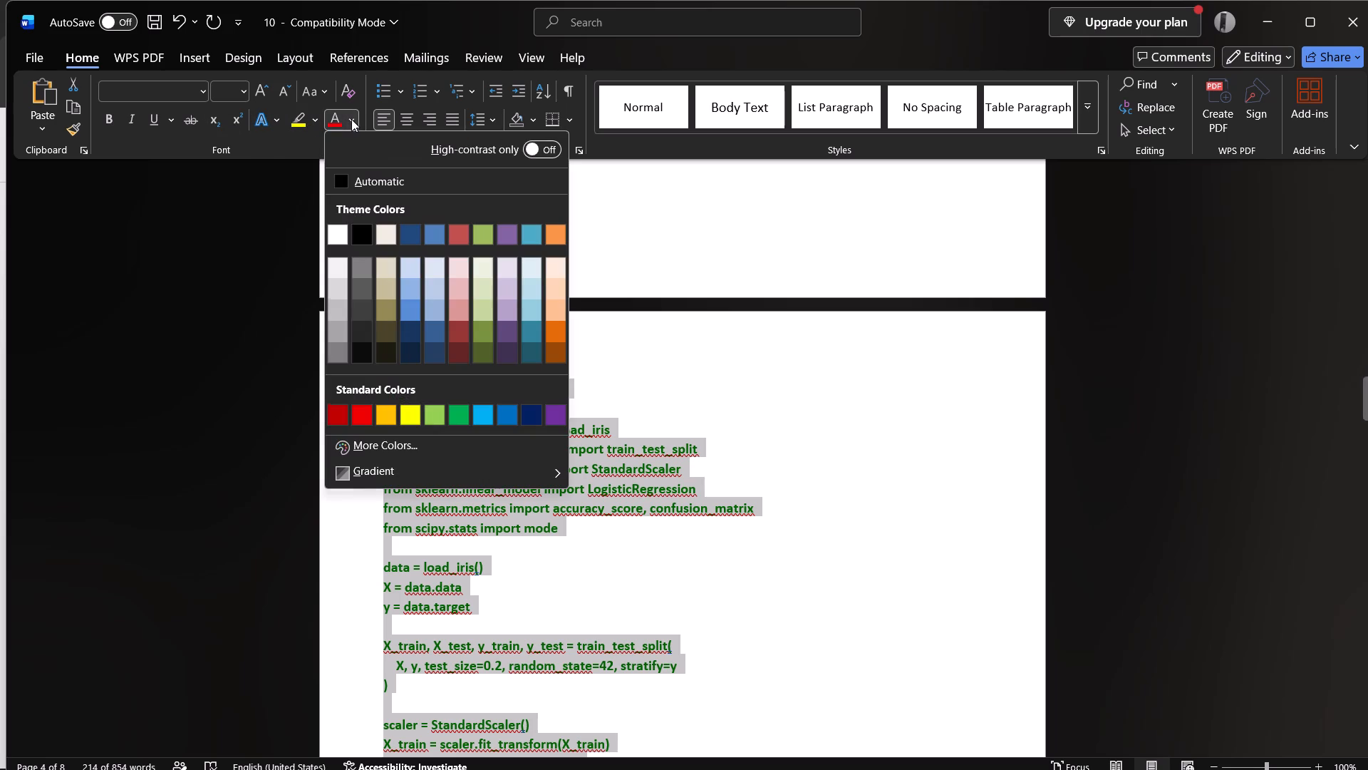
pyautogui.click(363, 241)
pyautogui.click(727, 338)
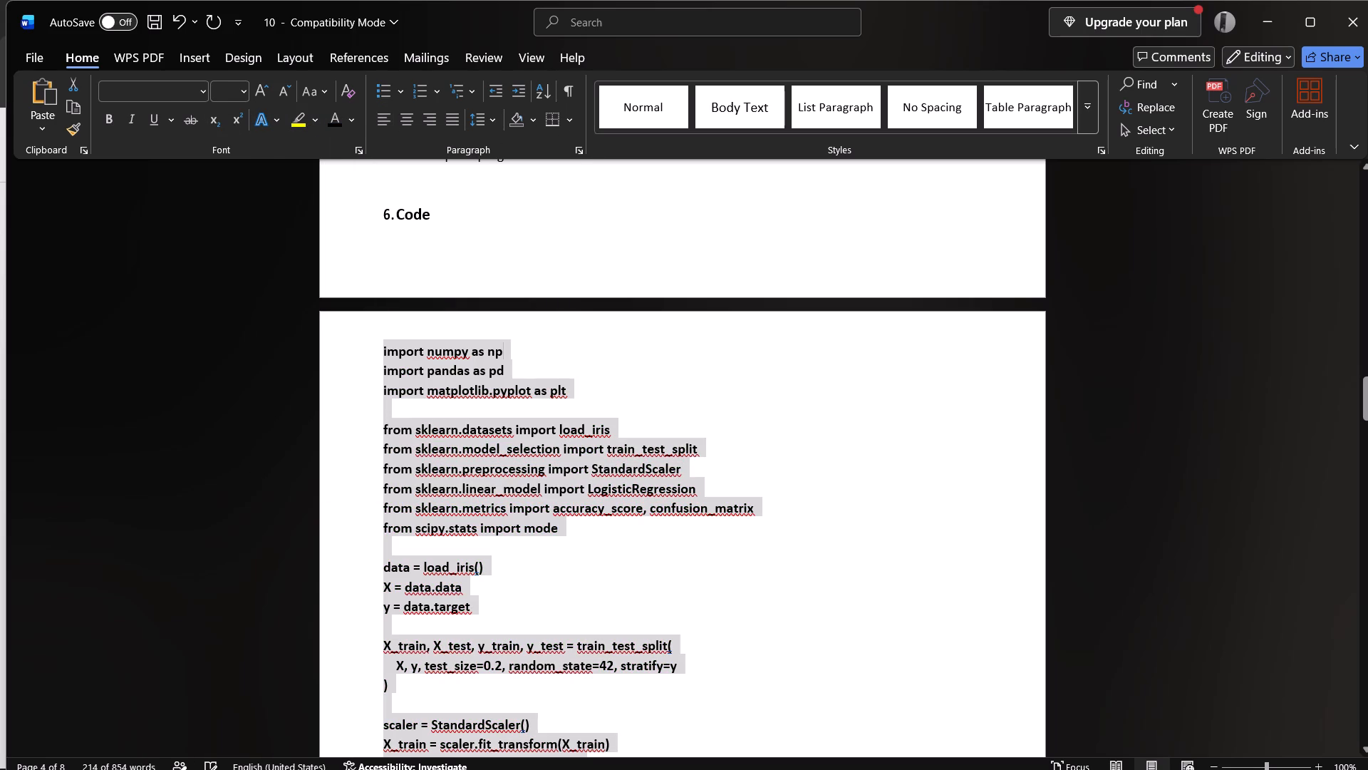
# Remove bold formatting from the entire code block, from "import numpy as np" to the final plt.show().
pyautogui.click(104, 125)
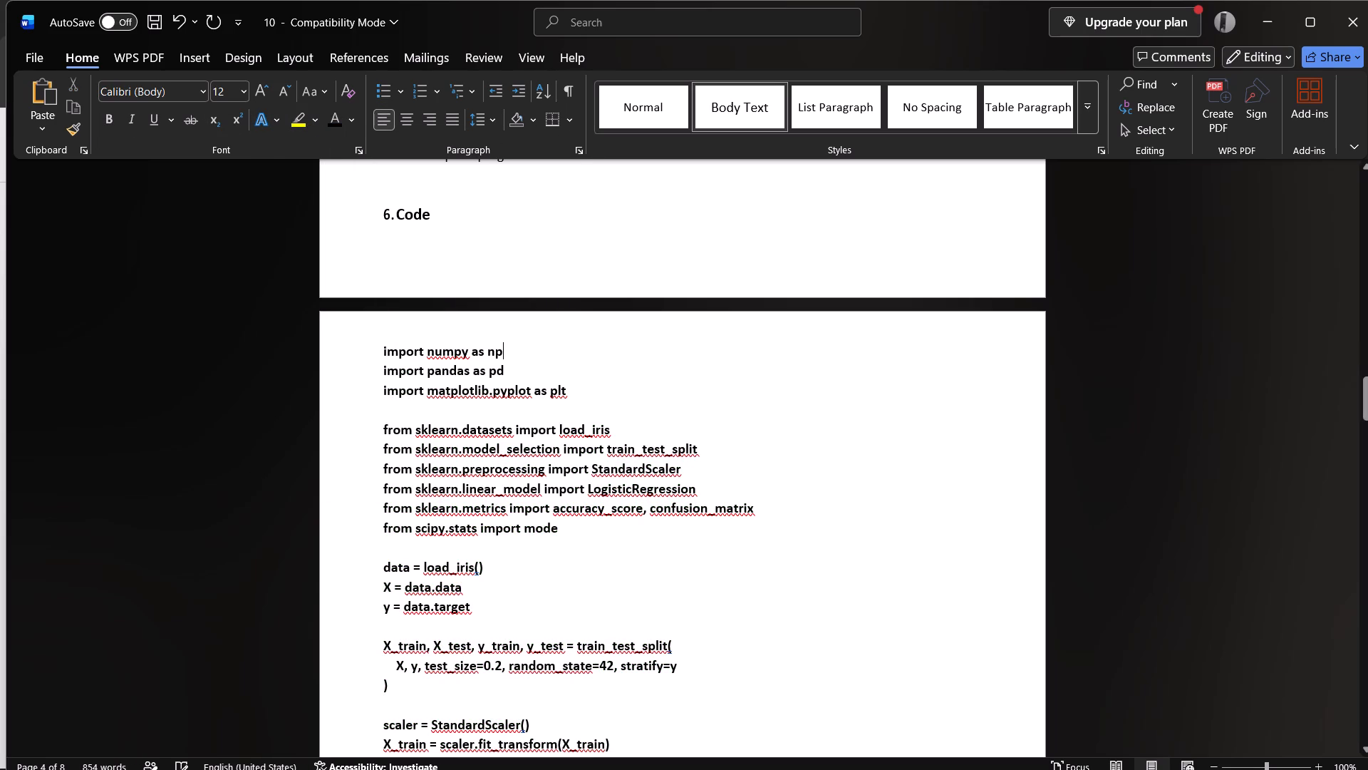
pyautogui.moveTo(368, 343); pyautogui.dragTo(497, 370)
pyautogui.scroll(-7, 403, 357)
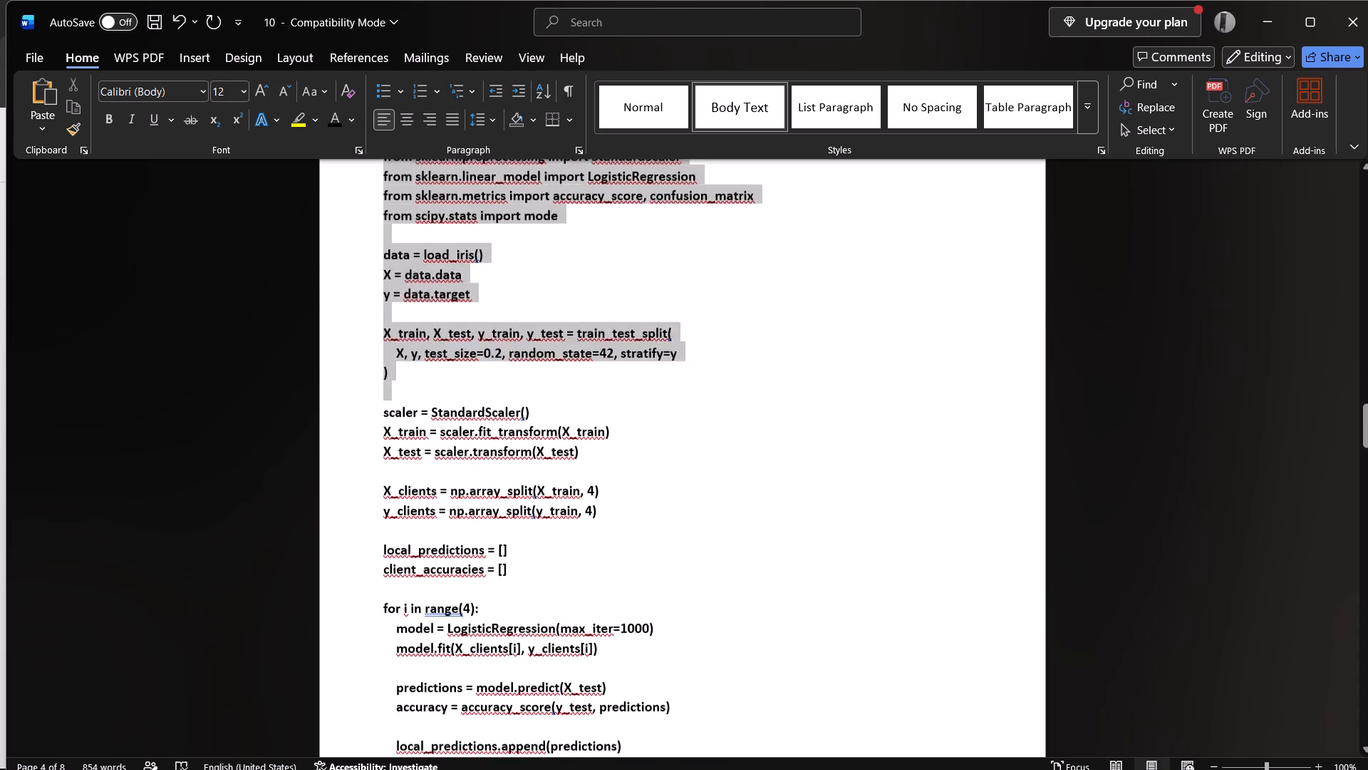
pyautogui.scroll(-4, 497, 370)
pyautogui.moveTo(497, 370); pyautogui.dragTo(532, 468)
pyautogui.scroll(-15, 506, 378)
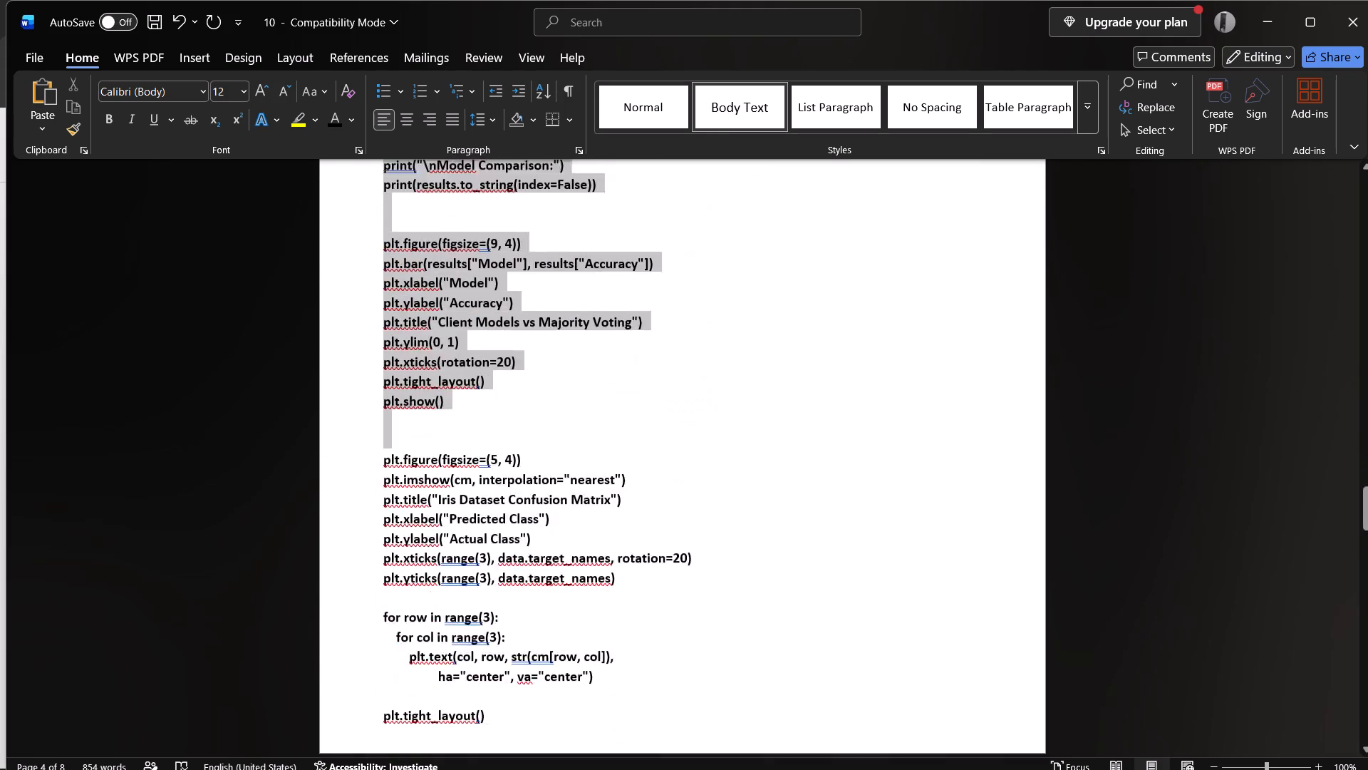
pyautogui.scroll(-4, 532, 468)
pyautogui.moveTo(532, 468); pyautogui.dragTo(490, 481)
pyautogui.scroll(-1, 529, 470)
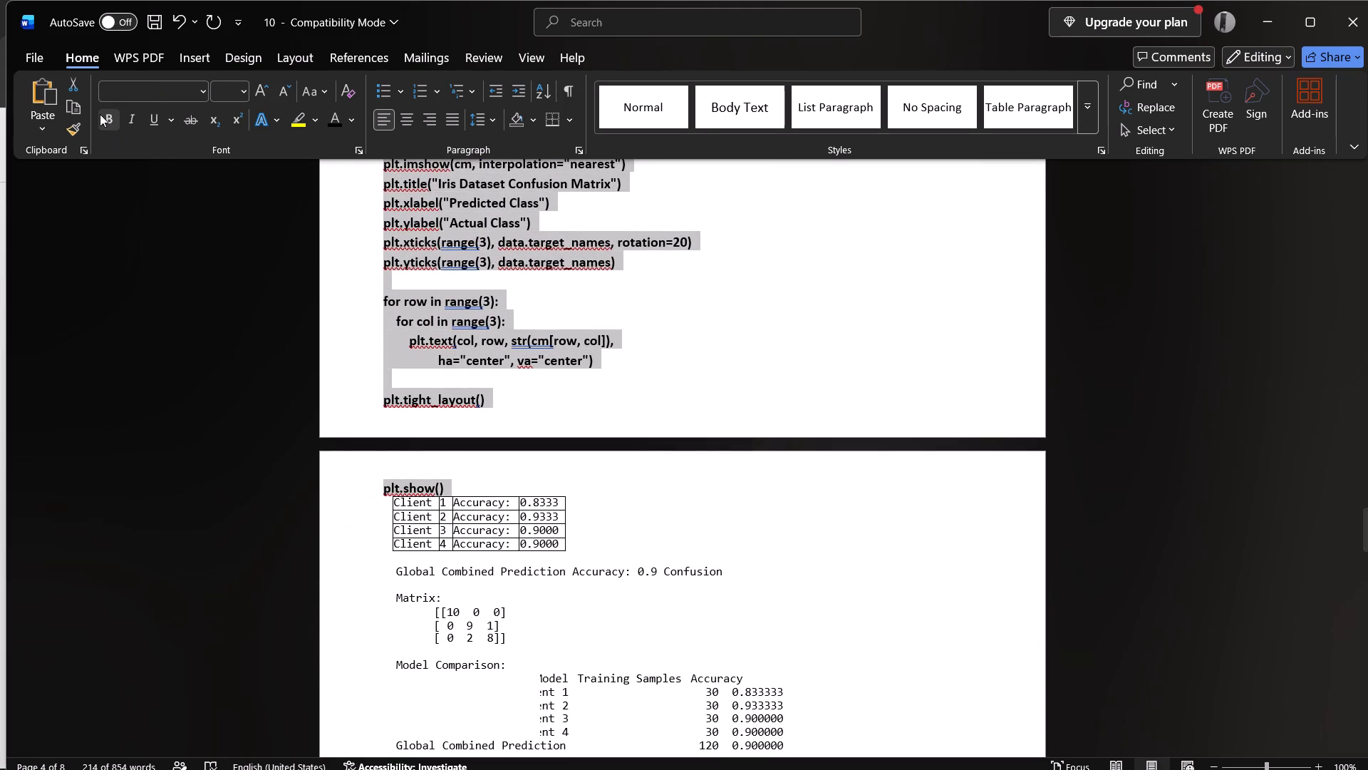
pyautogui.click(104, 117)
pyautogui.click(628, 460)
# Insert a blank line between the final plt.show() and the client accuracy table.
pyautogui.click(469, 478)
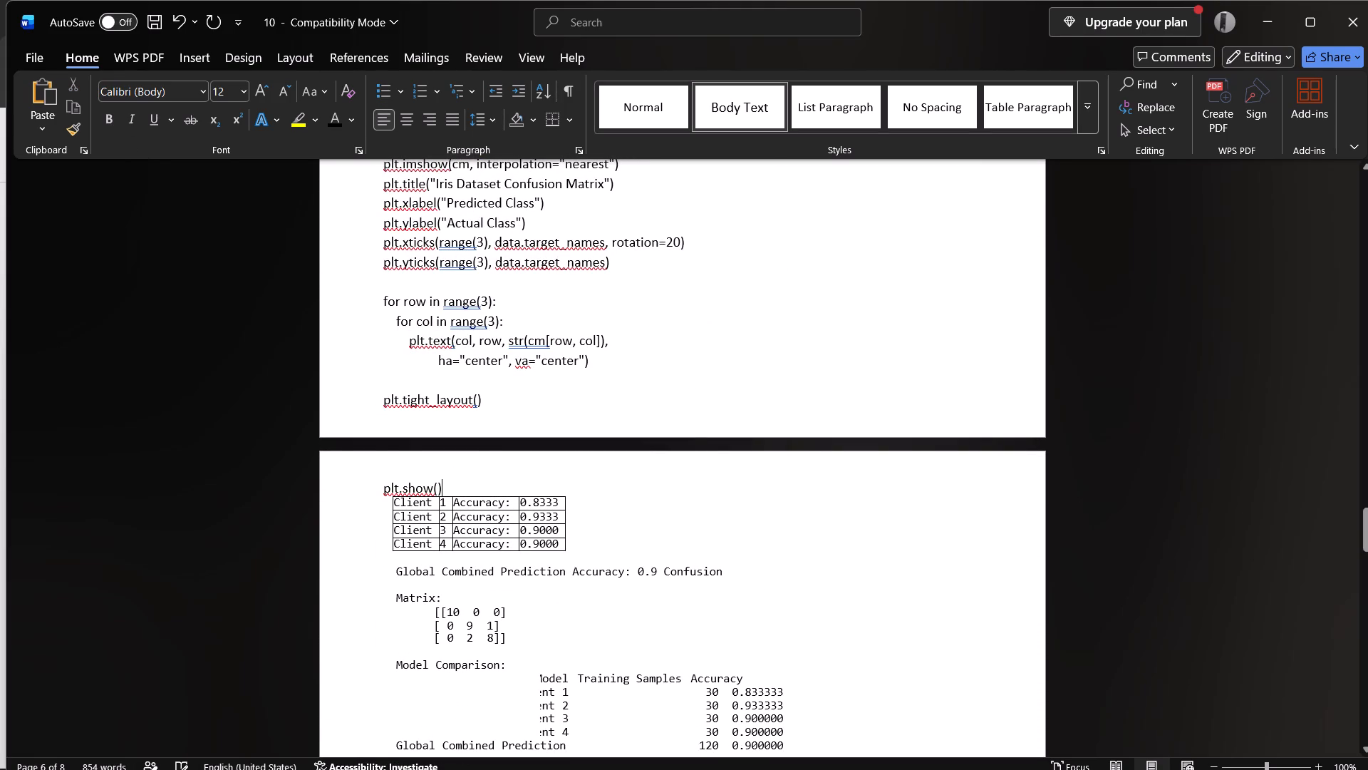
pyautogui.press('Return')
# Switch to Chrome and copy the Untitled3 notebook's text output, from "Client 1 Accuracy" through the "Global Combined Prediction" row of the model comparison.
pyautogui.scroll(-4, 463, 482)
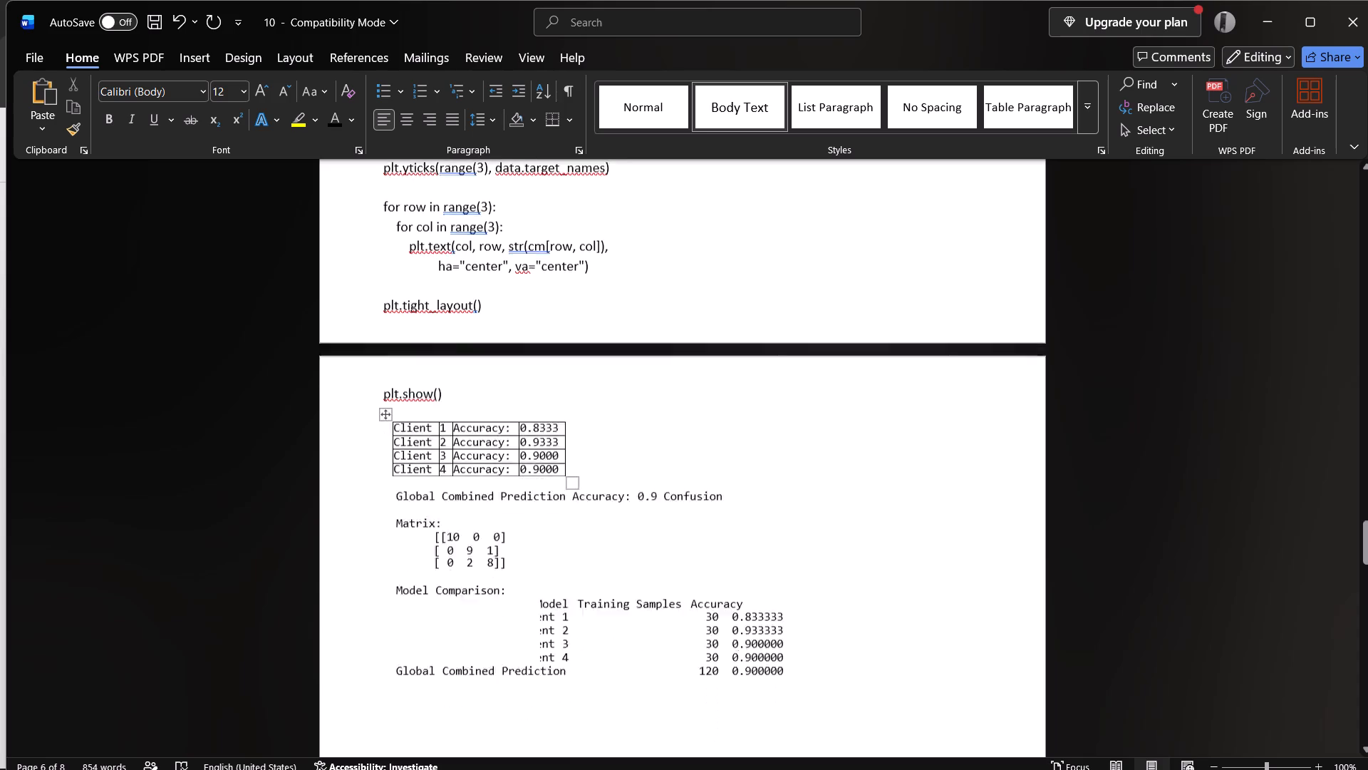
pyautogui.scroll(-1, 463, 482)
pyautogui.scroll(-15, 814, 451)
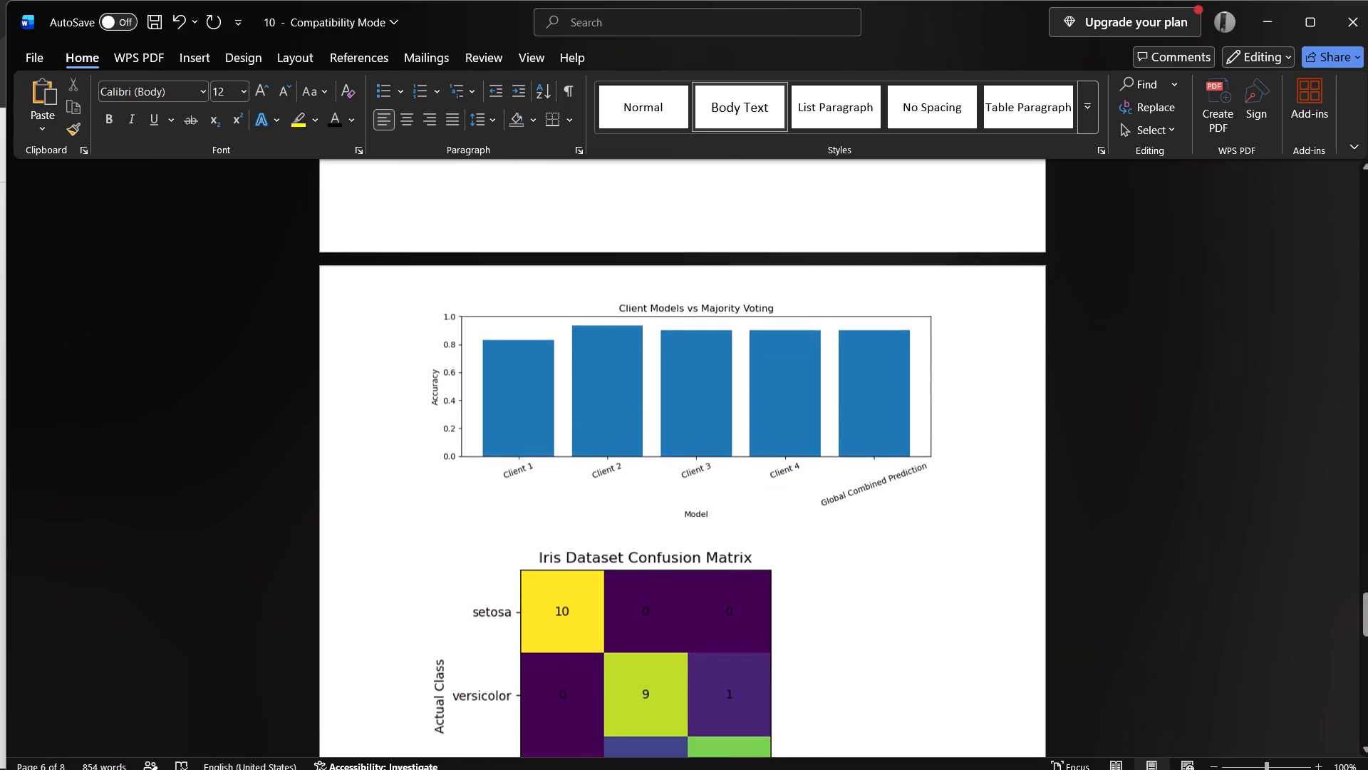
pyautogui.scroll(-15, 812, 451)
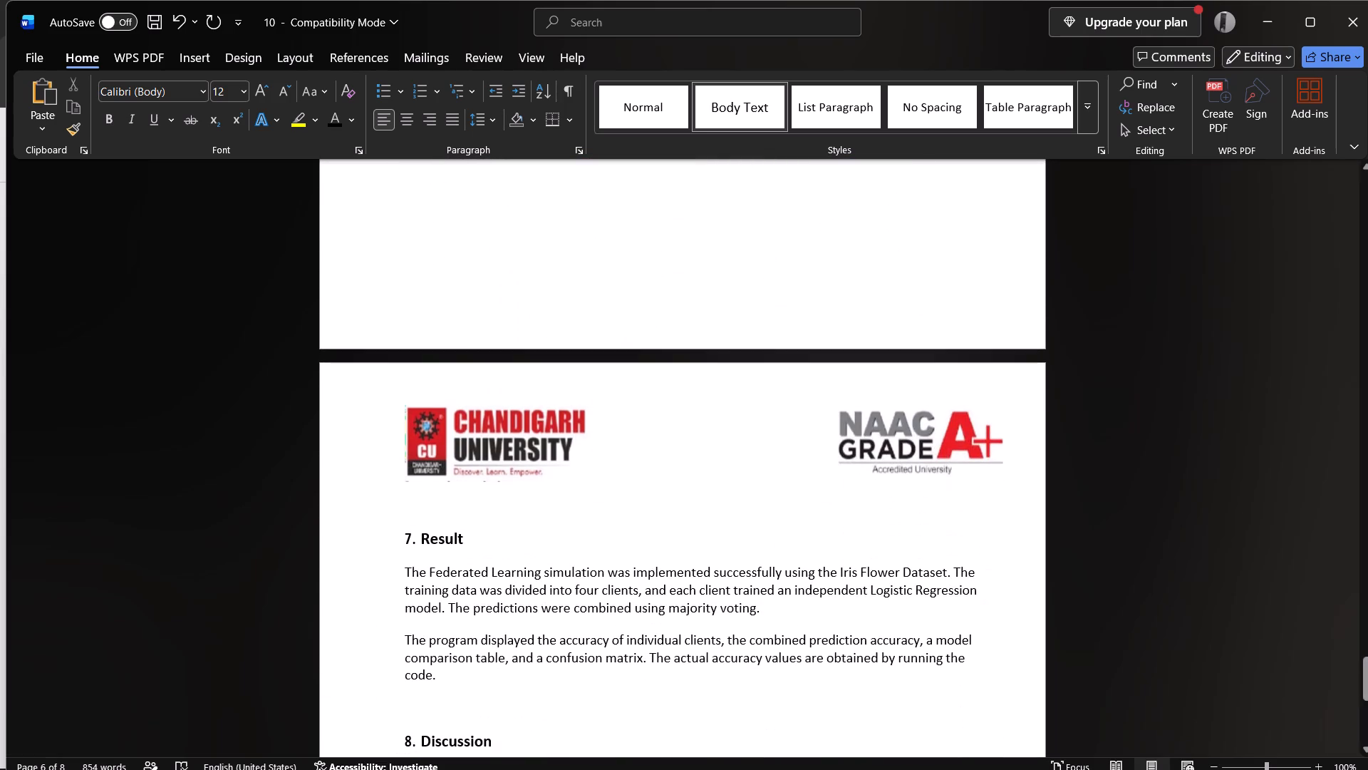
pyautogui.click(963, 756)
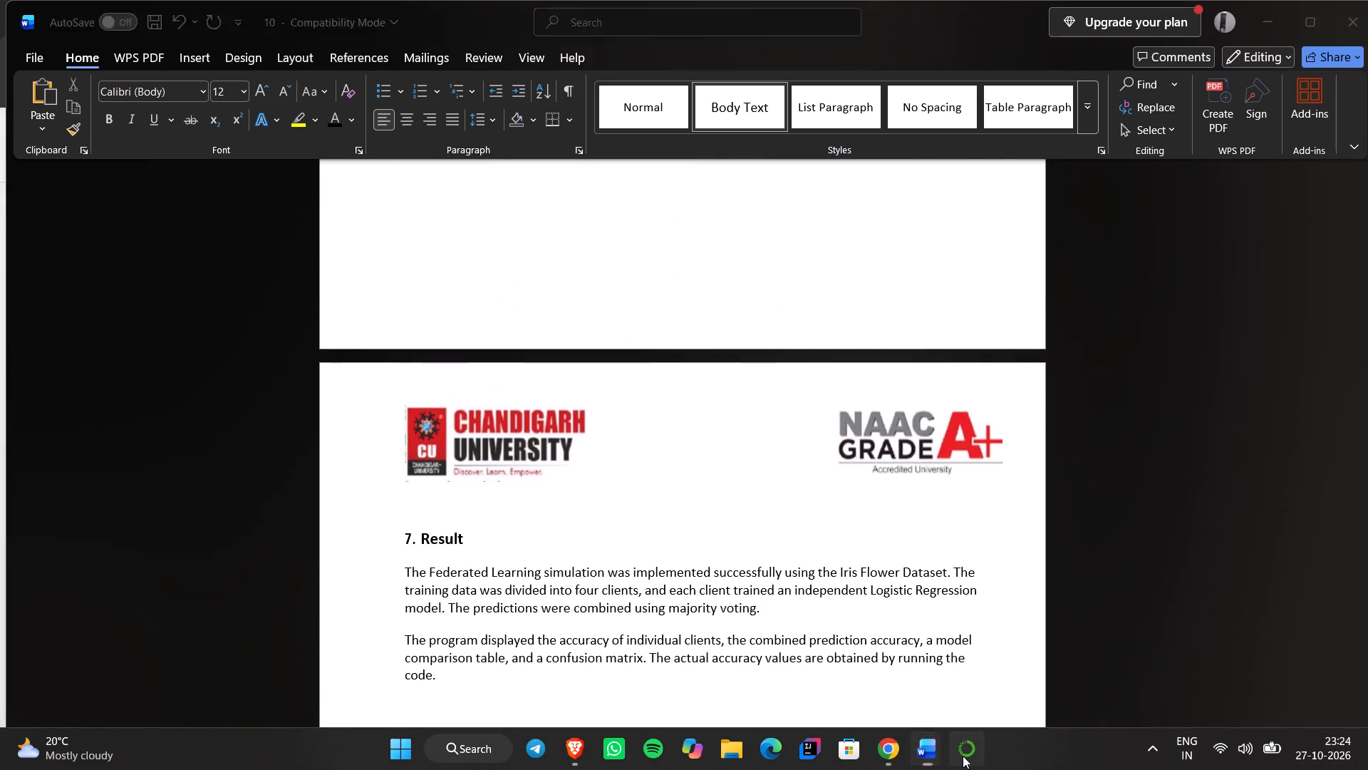
pyautogui.click(884, 754)
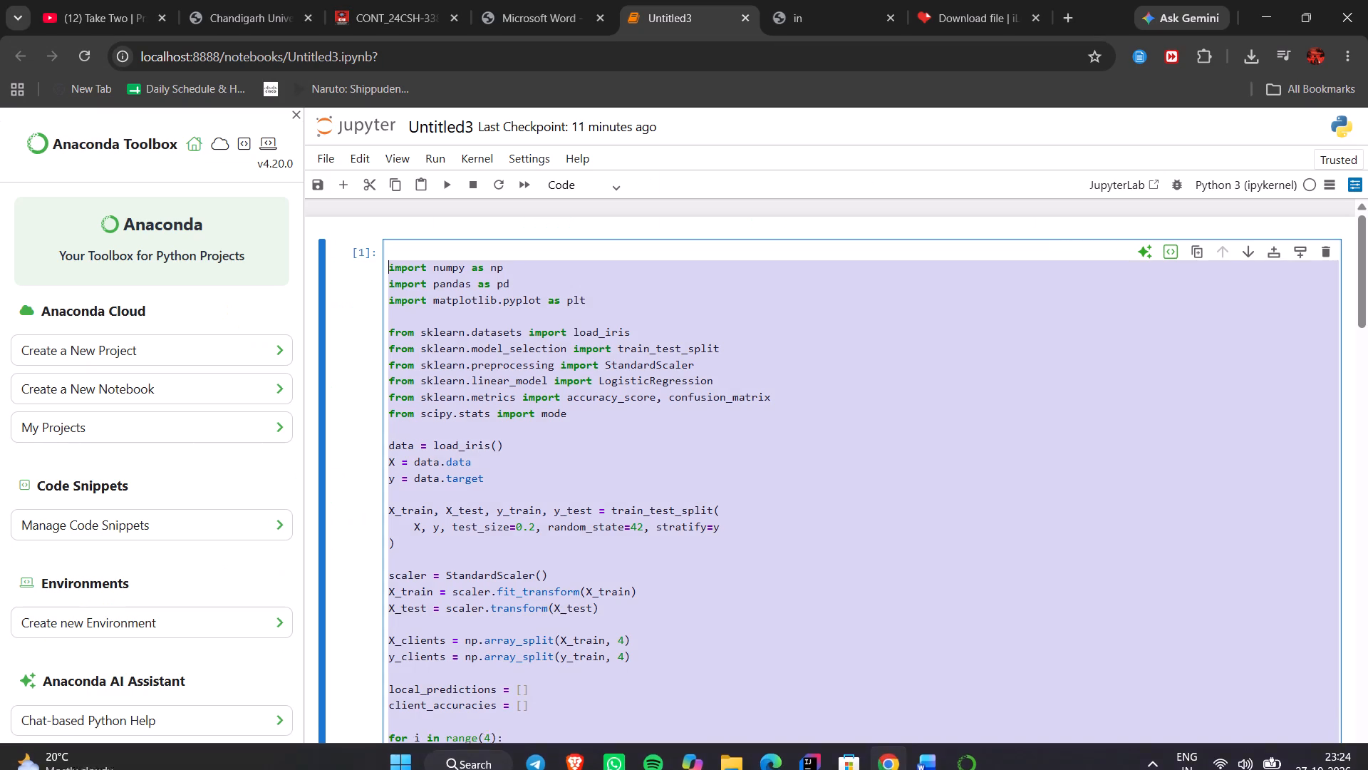
pyautogui.scroll(-15, 741, 545)
pyautogui.scroll(3, 739, 545)
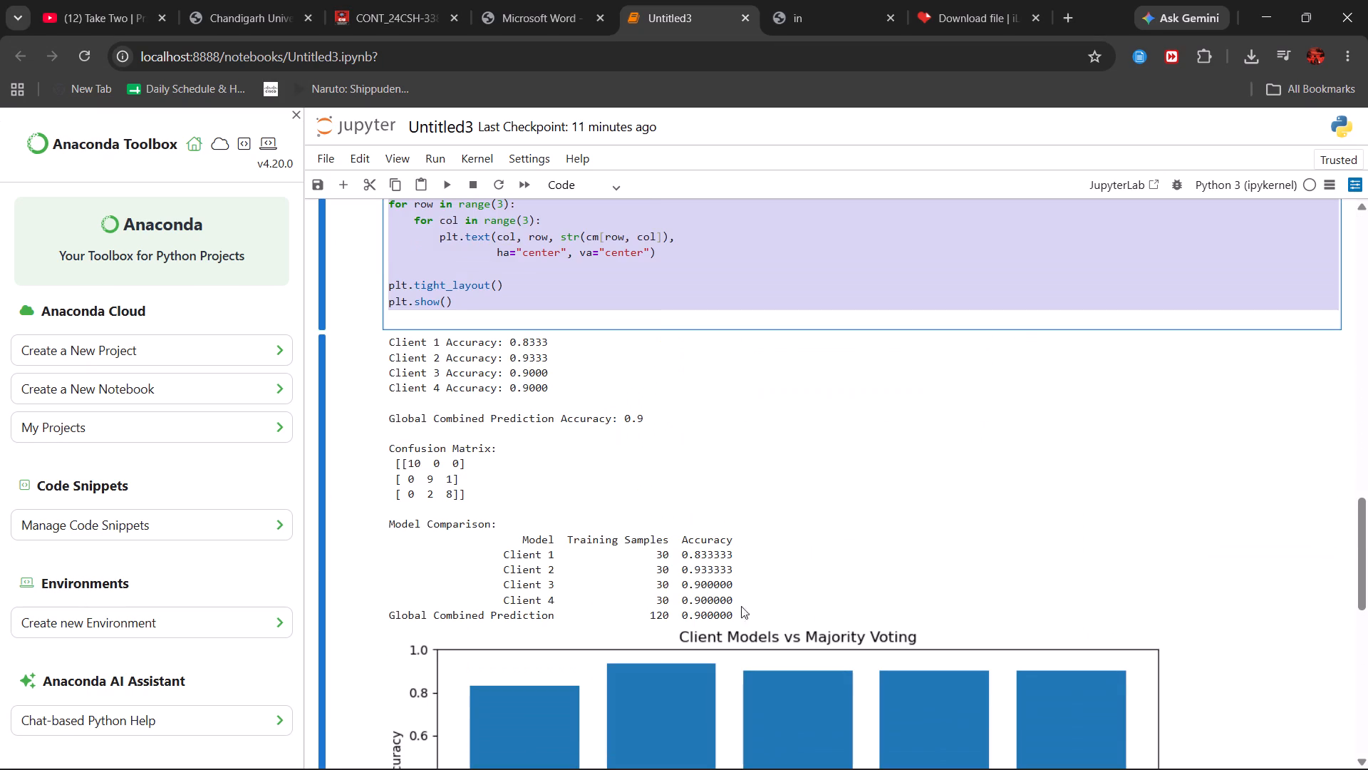
pyautogui.moveTo(742, 616); pyautogui.dragTo(372, 597)
pyautogui.scroll(2, 475, 488)
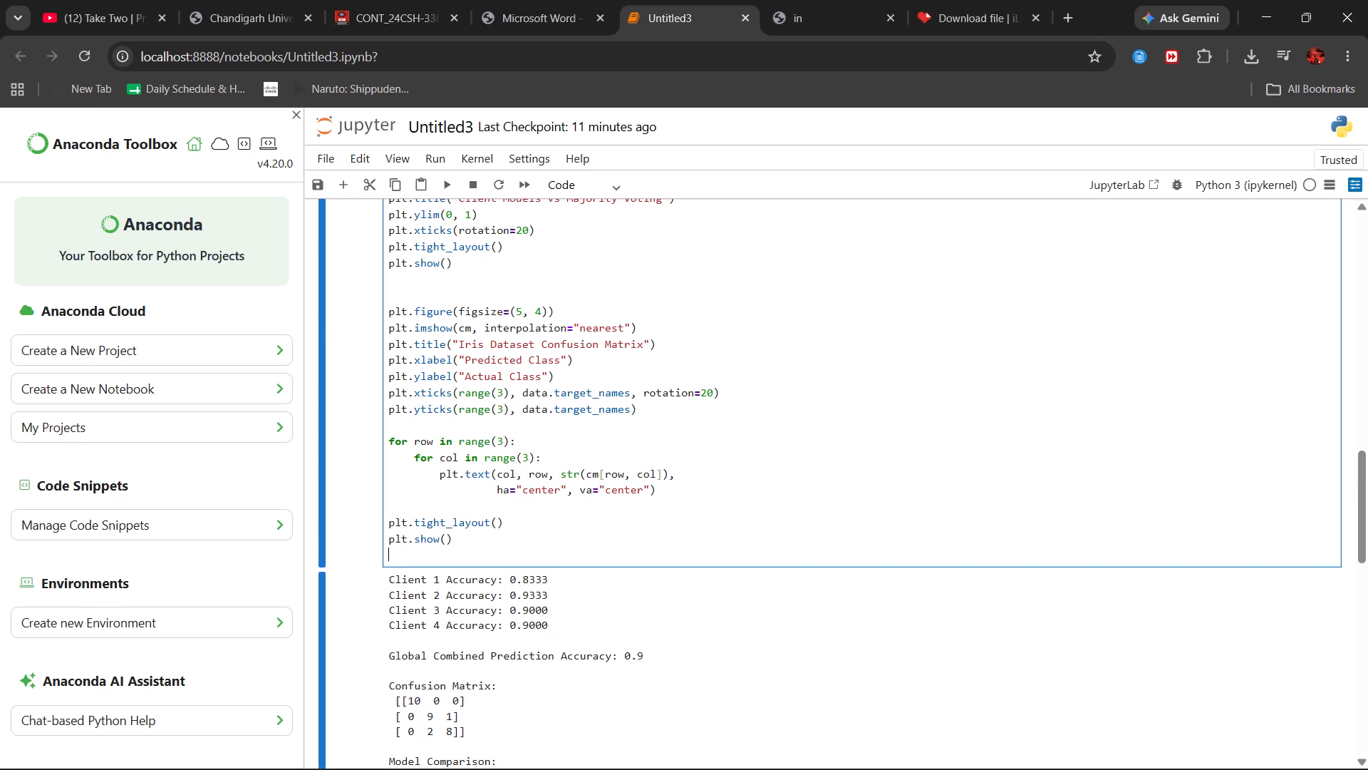
pyautogui.scroll(-5, 628, 605)
pyautogui.scroll(2, 769, 361)
pyautogui.moveTo(746, 493); pyautogui.dragTo(734, 492)
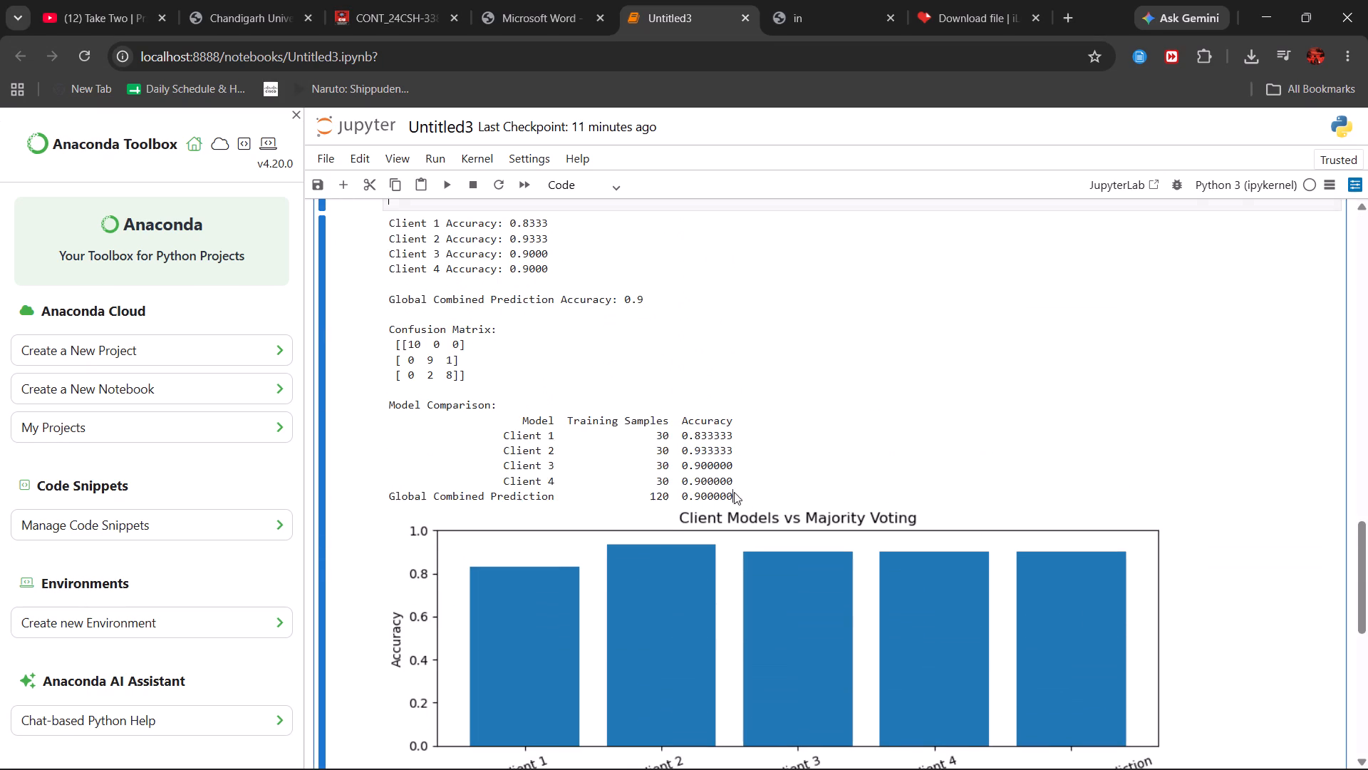
pyautogui.moveTo(734, 492); pyautogui.dragTo(397, 484)
pyautogui.scroll(2, 512, 442)
pyautogui.moveTo(383, 458); pyautogui.dragTo(398, 471)
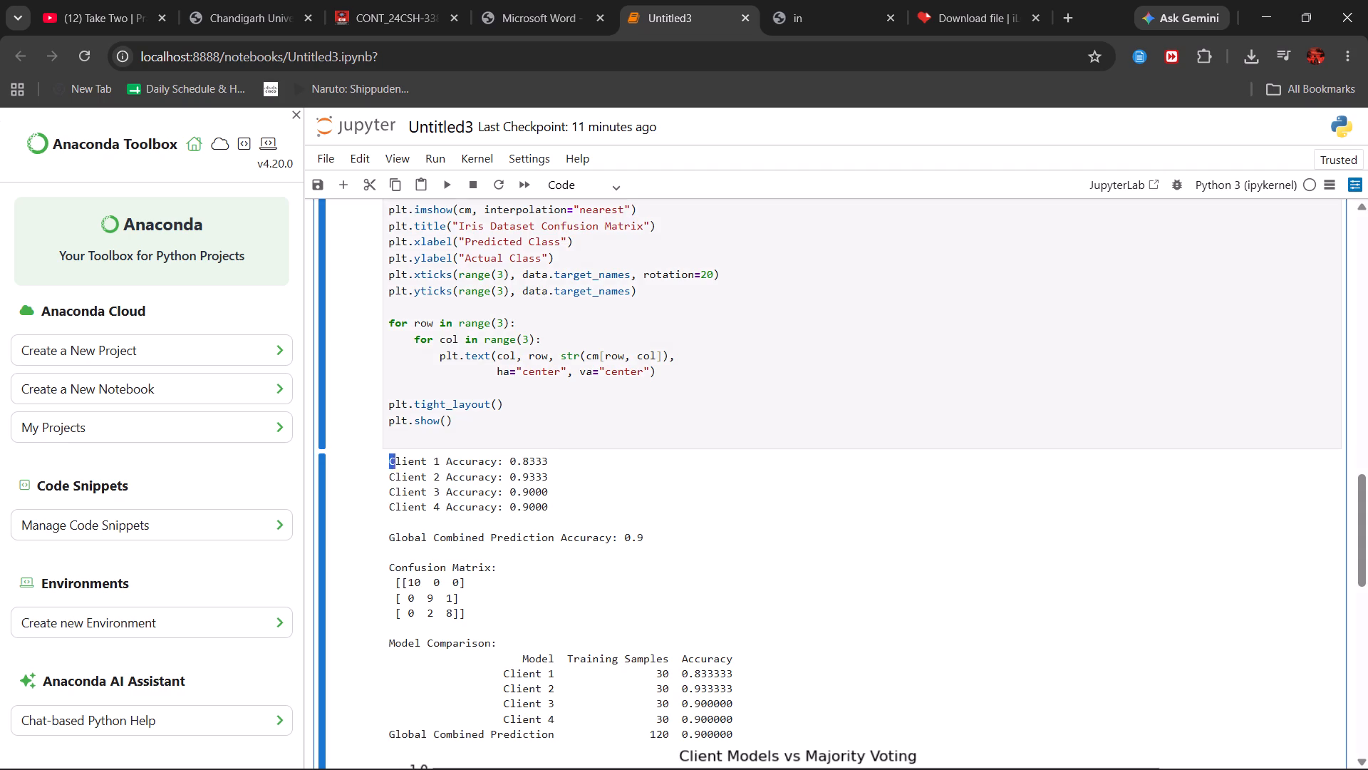
pyautogui.moveTo(398, 471); pyautogui.dragTo(742, 391)
pyautogui.scroll(-3, 427, 494)
pyautogui.hotkey('ctrl', 'c')
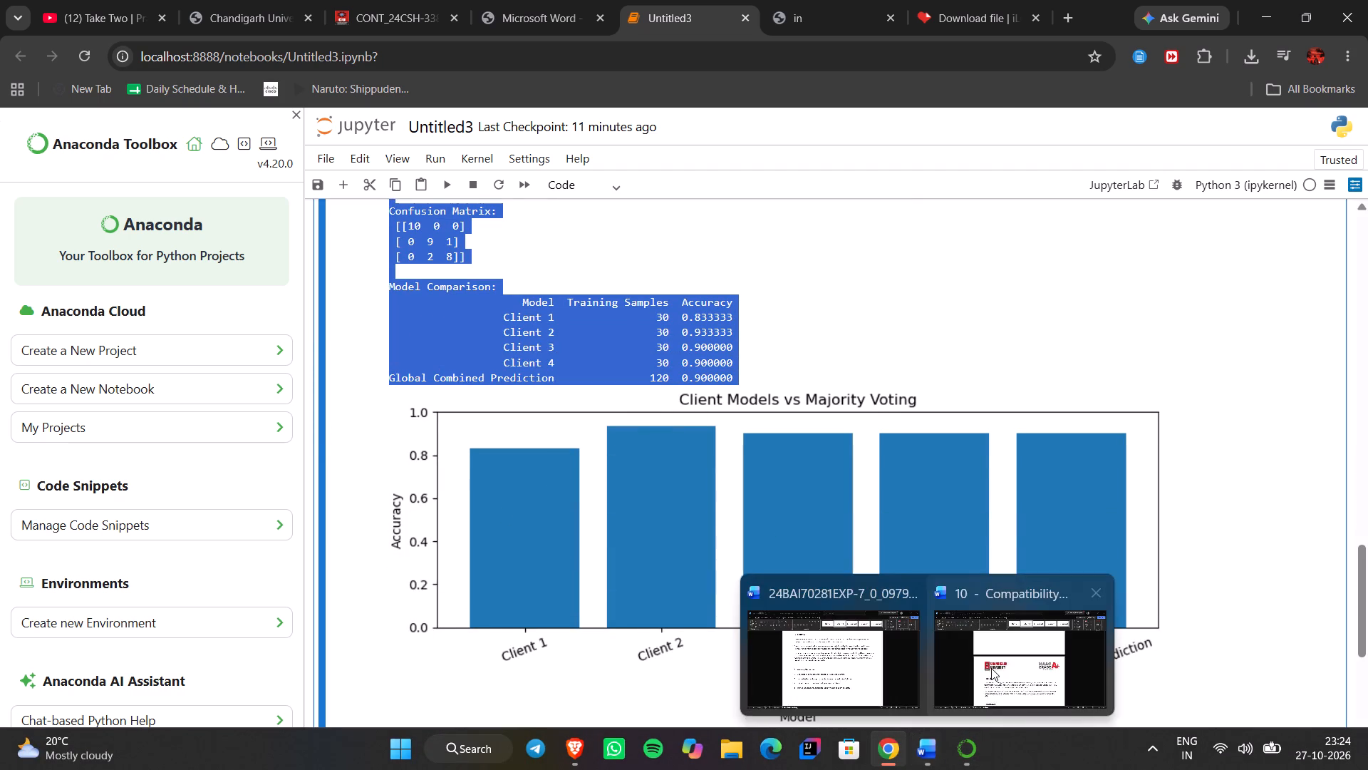
# Switch to Word document 10 and replace the old client accuracy, confusion matrix and model comparison output with the copied notebook output.
pyautogui.click(991, 668)
pyautogui.scroll(20, 678, 491)
pyautogui.scroll(1, 678, 491)
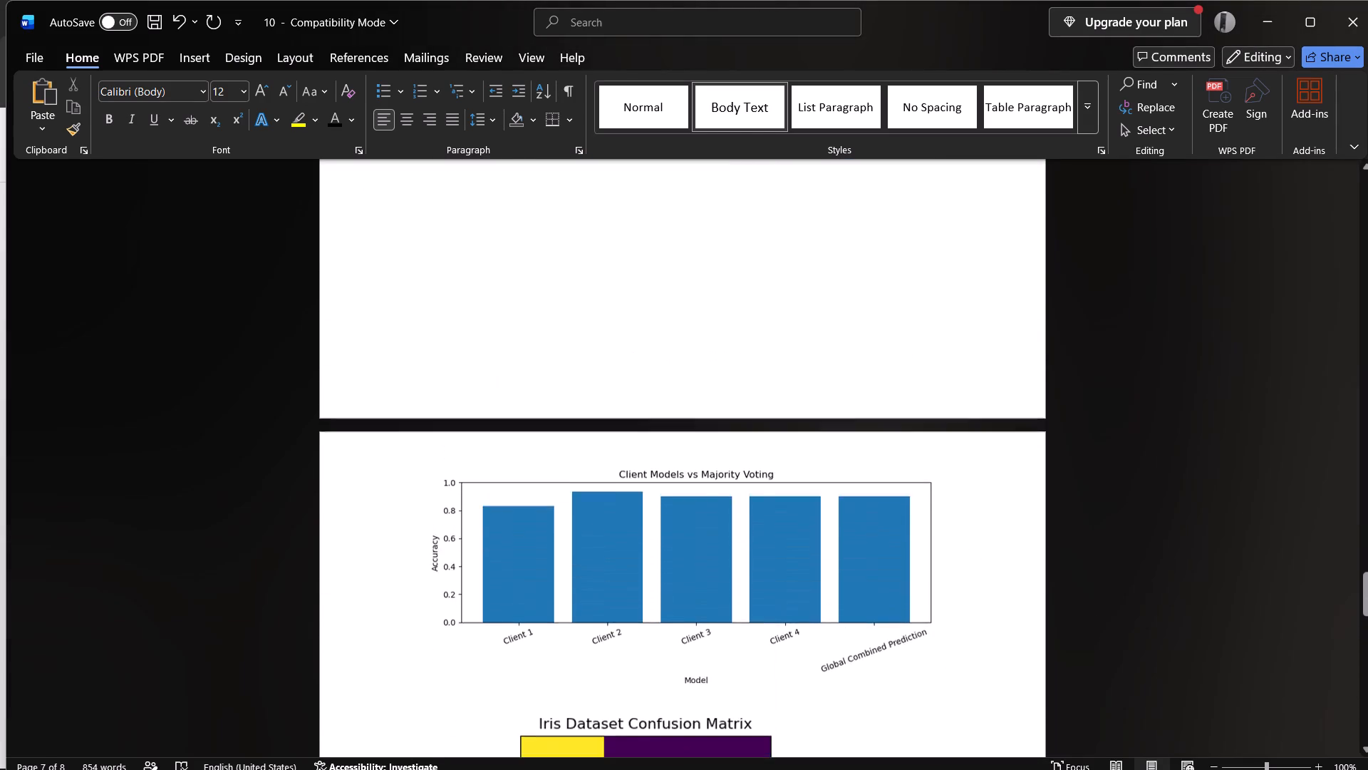
pyautogui.scroll(11, 632, 525)
pyautogui.moveTo(804, 605); pyautogui.dragTo(432, 414)
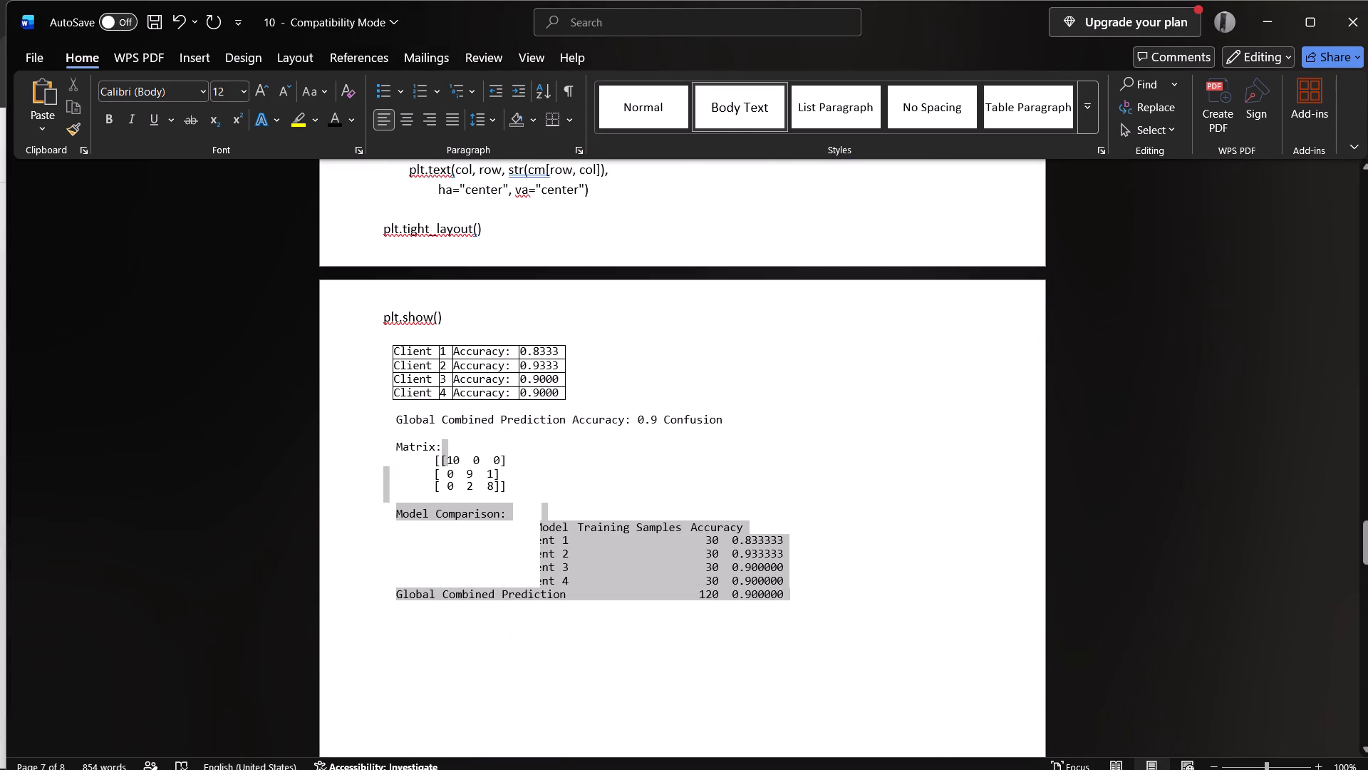
pyautogui.moveTo(432, 414); pyautogui.dragTo(378, 344)
pyautogui.hotkey('ctrl', 'v')
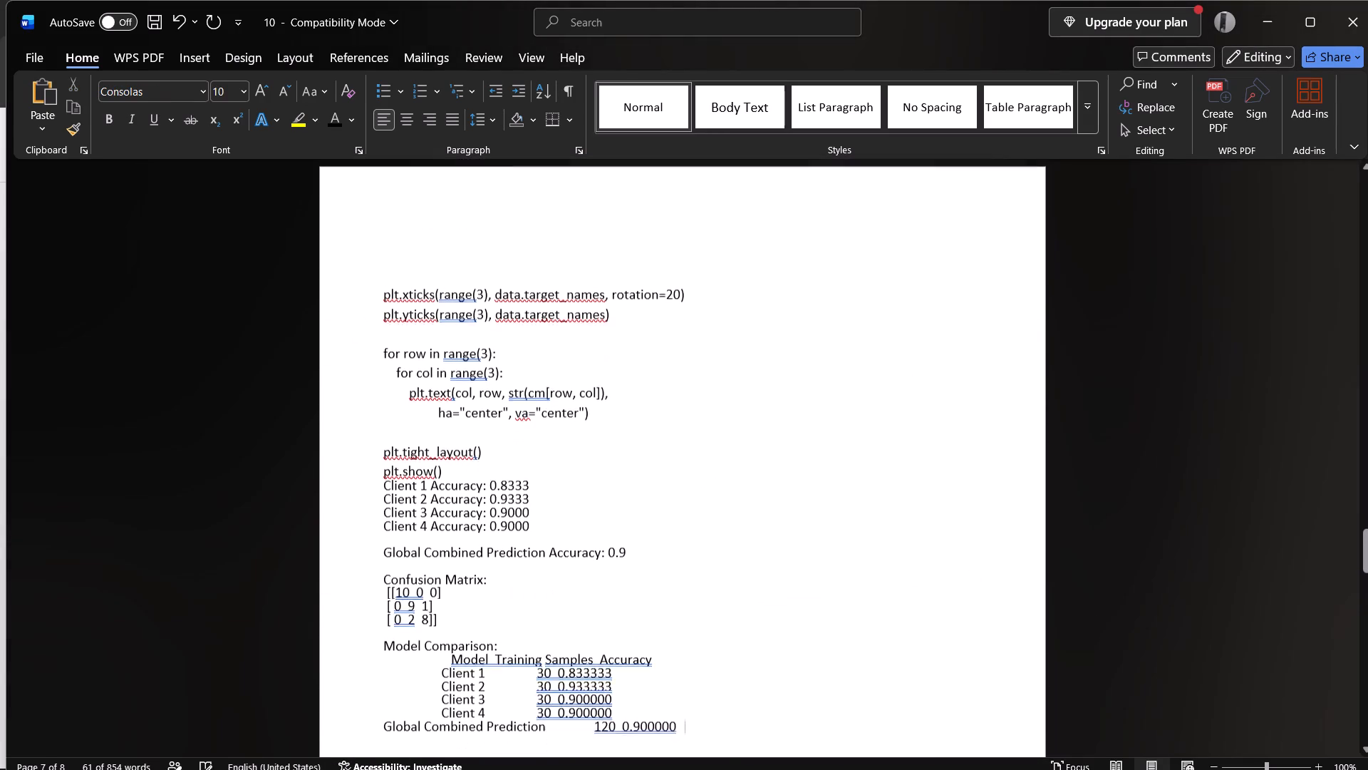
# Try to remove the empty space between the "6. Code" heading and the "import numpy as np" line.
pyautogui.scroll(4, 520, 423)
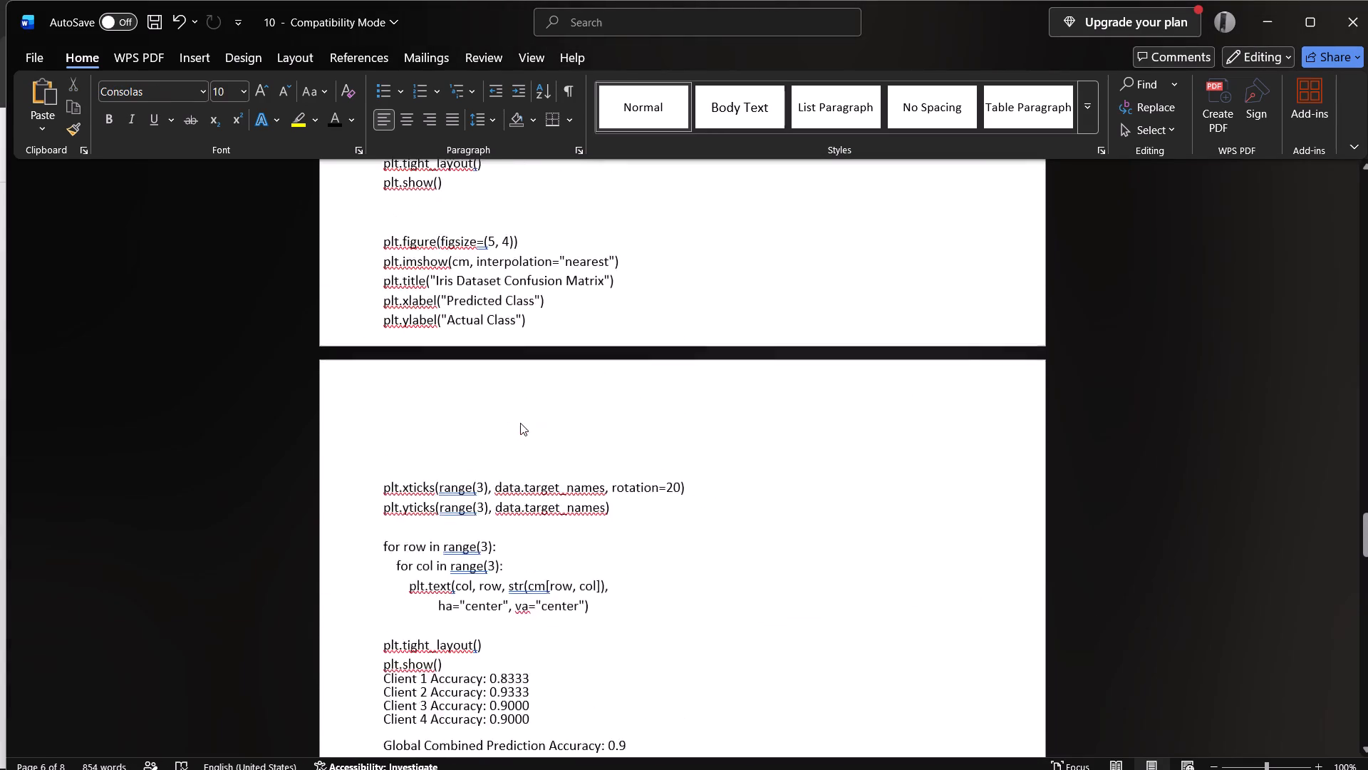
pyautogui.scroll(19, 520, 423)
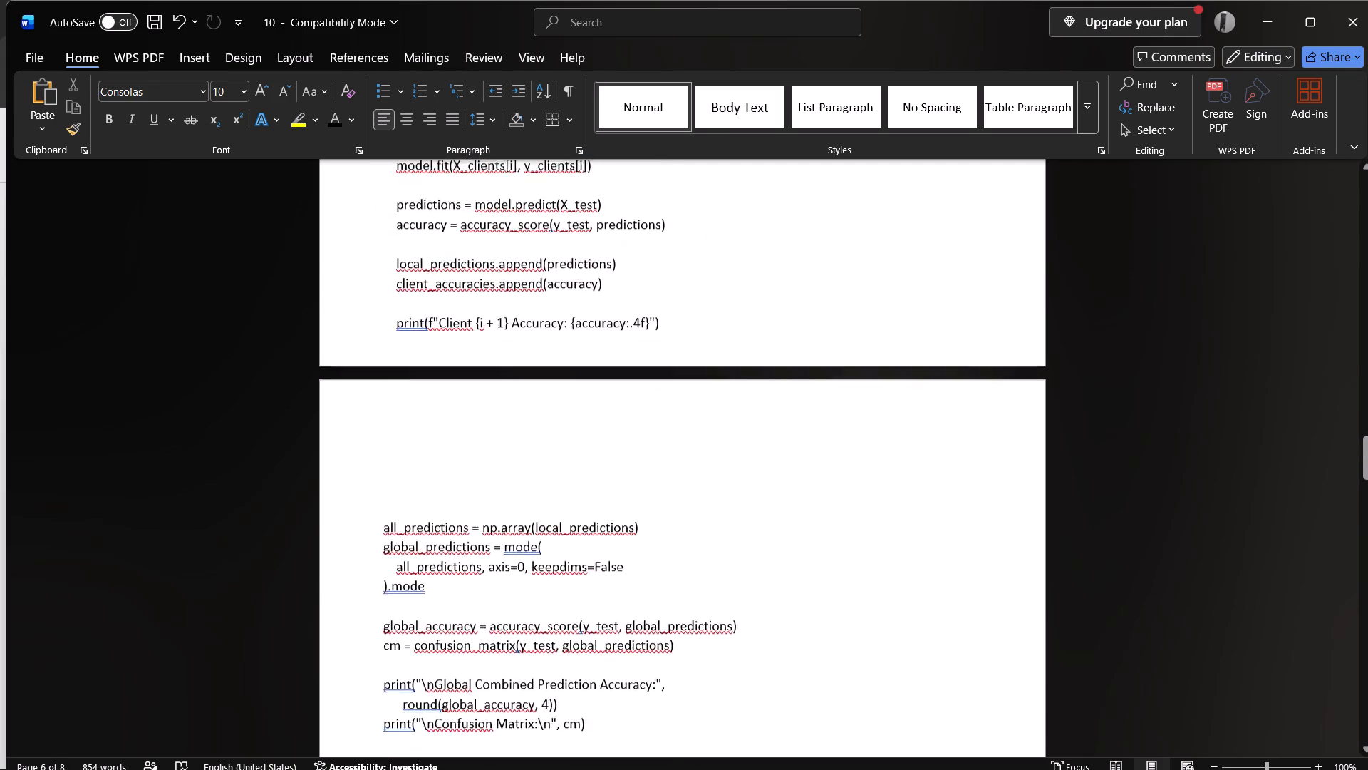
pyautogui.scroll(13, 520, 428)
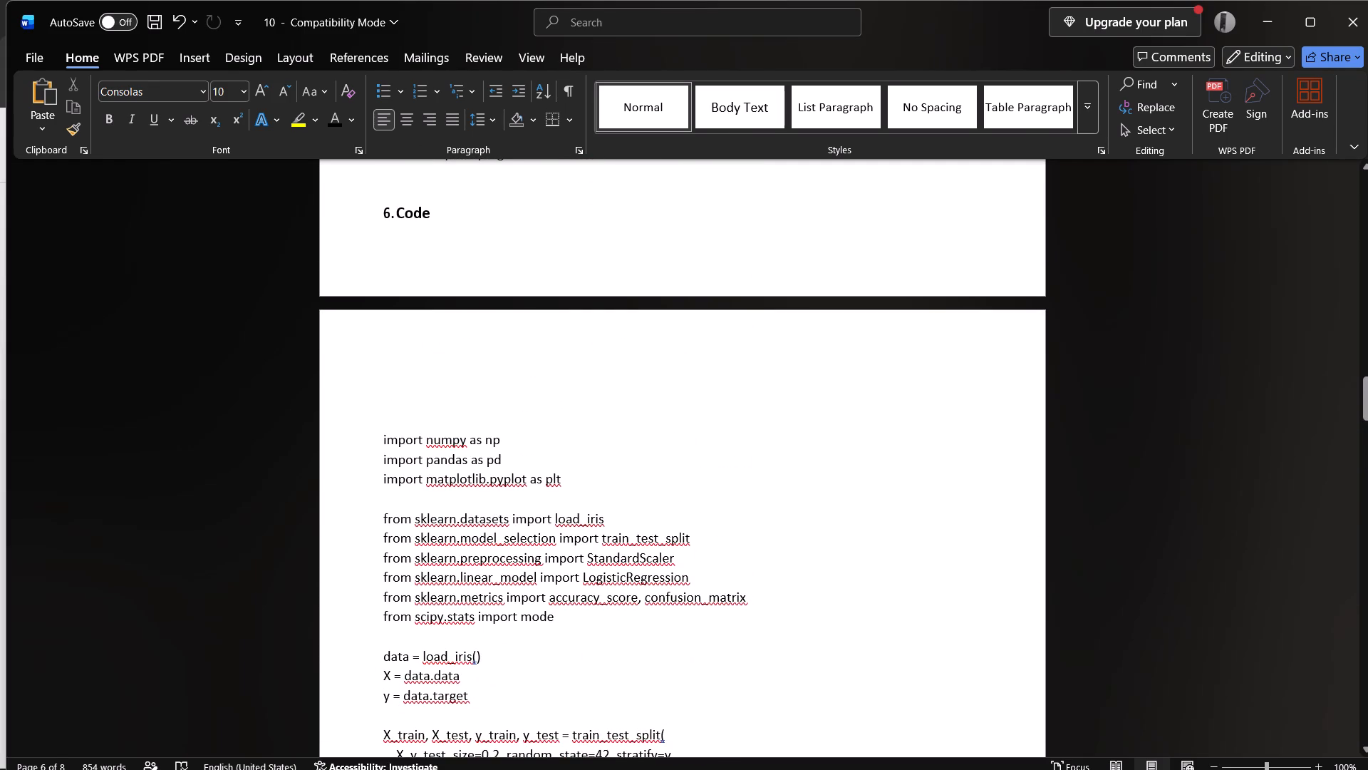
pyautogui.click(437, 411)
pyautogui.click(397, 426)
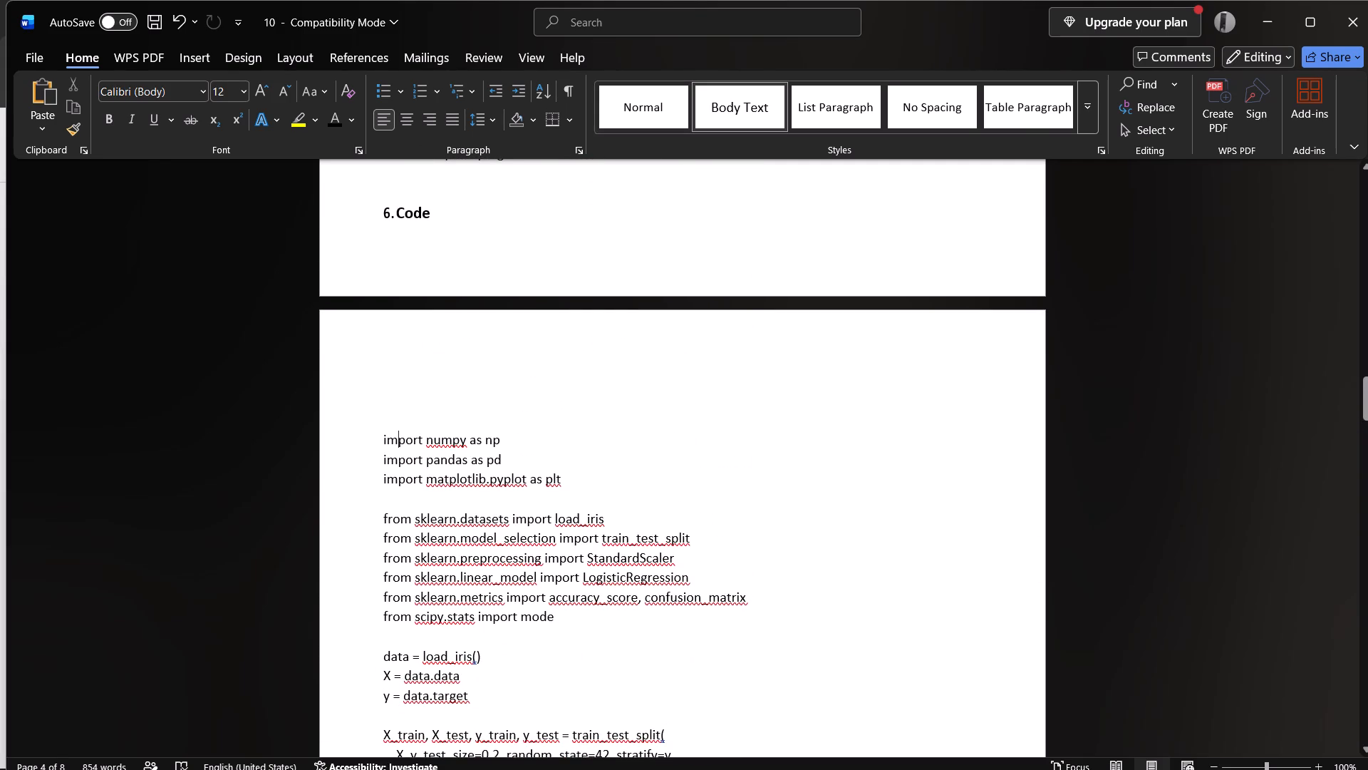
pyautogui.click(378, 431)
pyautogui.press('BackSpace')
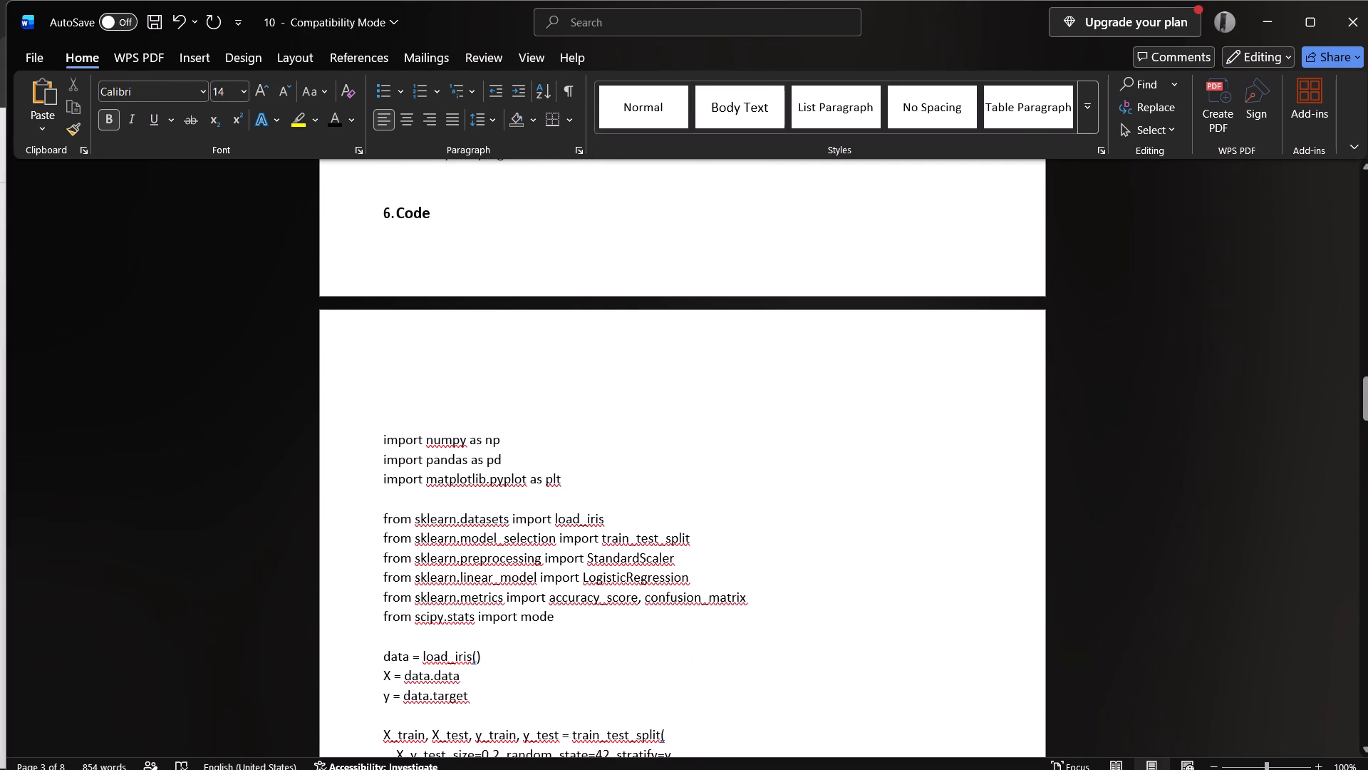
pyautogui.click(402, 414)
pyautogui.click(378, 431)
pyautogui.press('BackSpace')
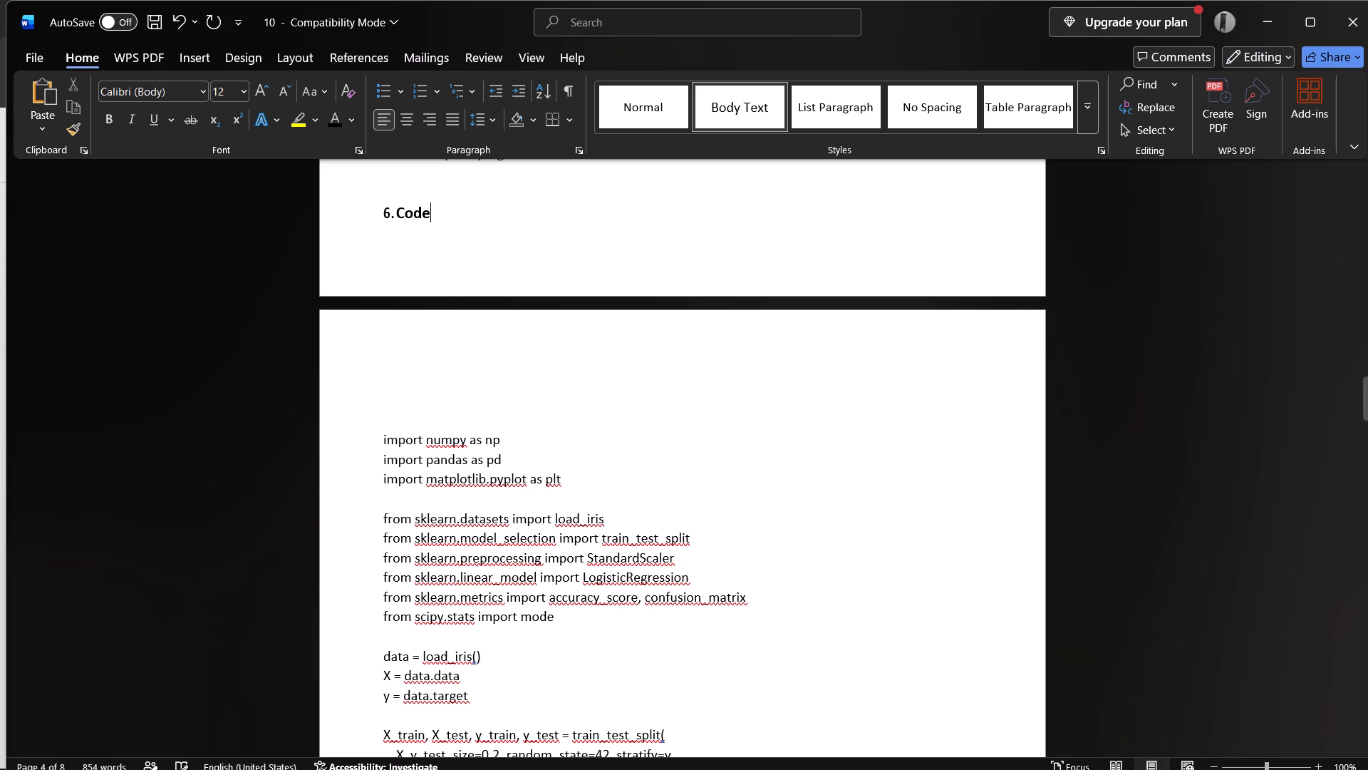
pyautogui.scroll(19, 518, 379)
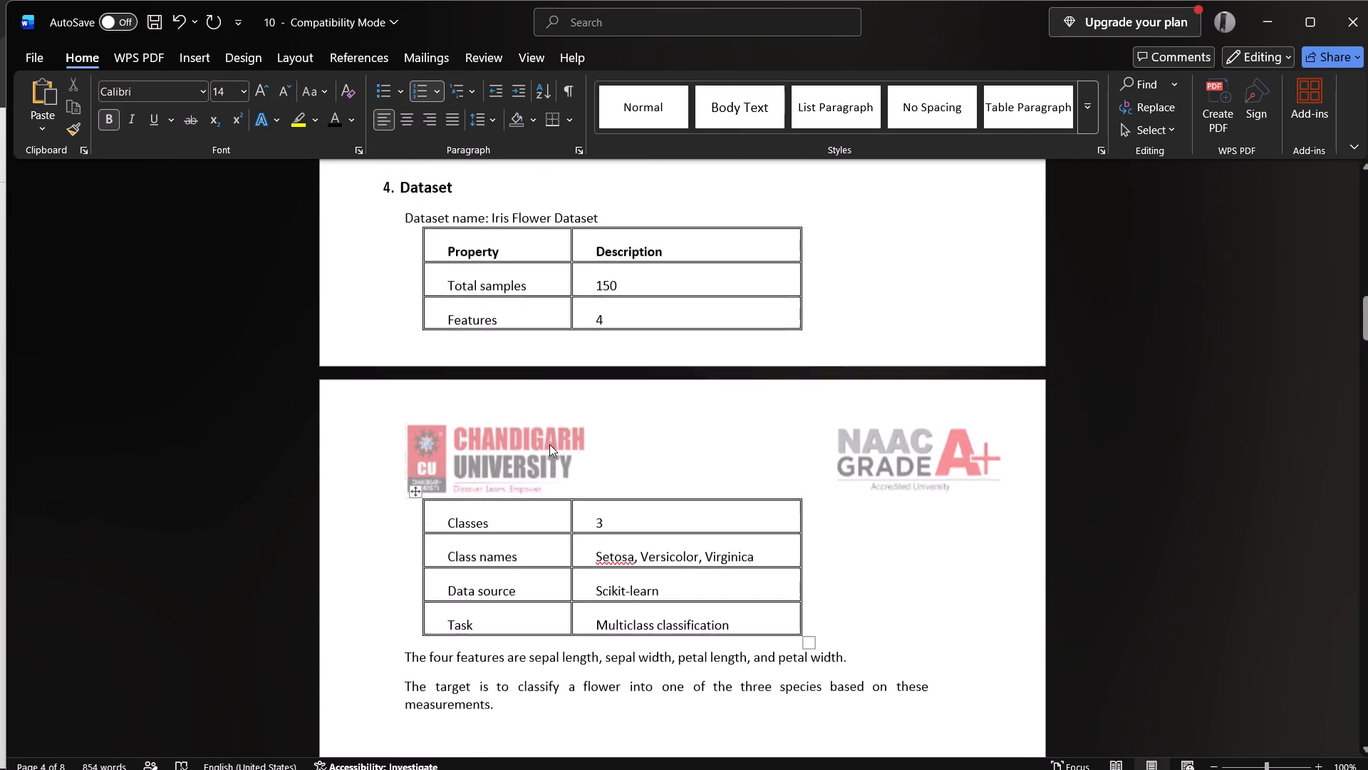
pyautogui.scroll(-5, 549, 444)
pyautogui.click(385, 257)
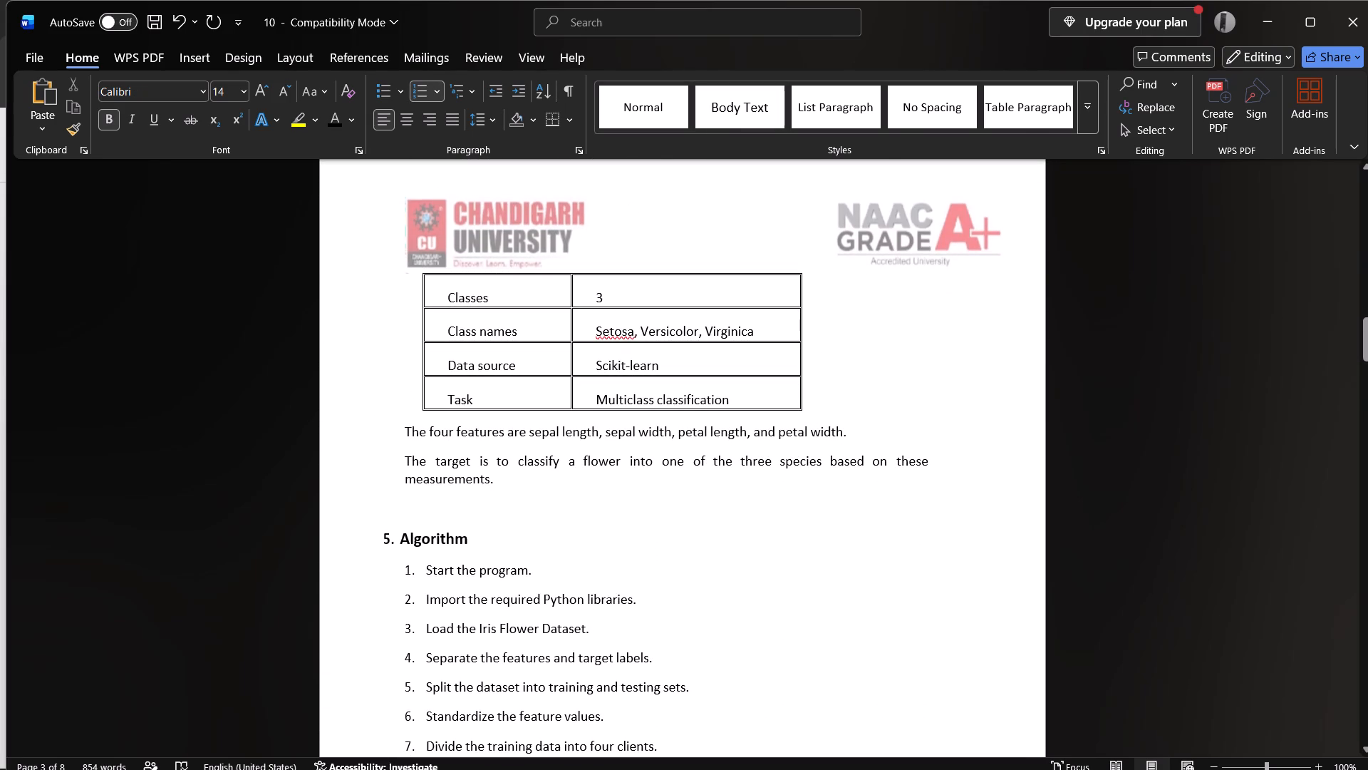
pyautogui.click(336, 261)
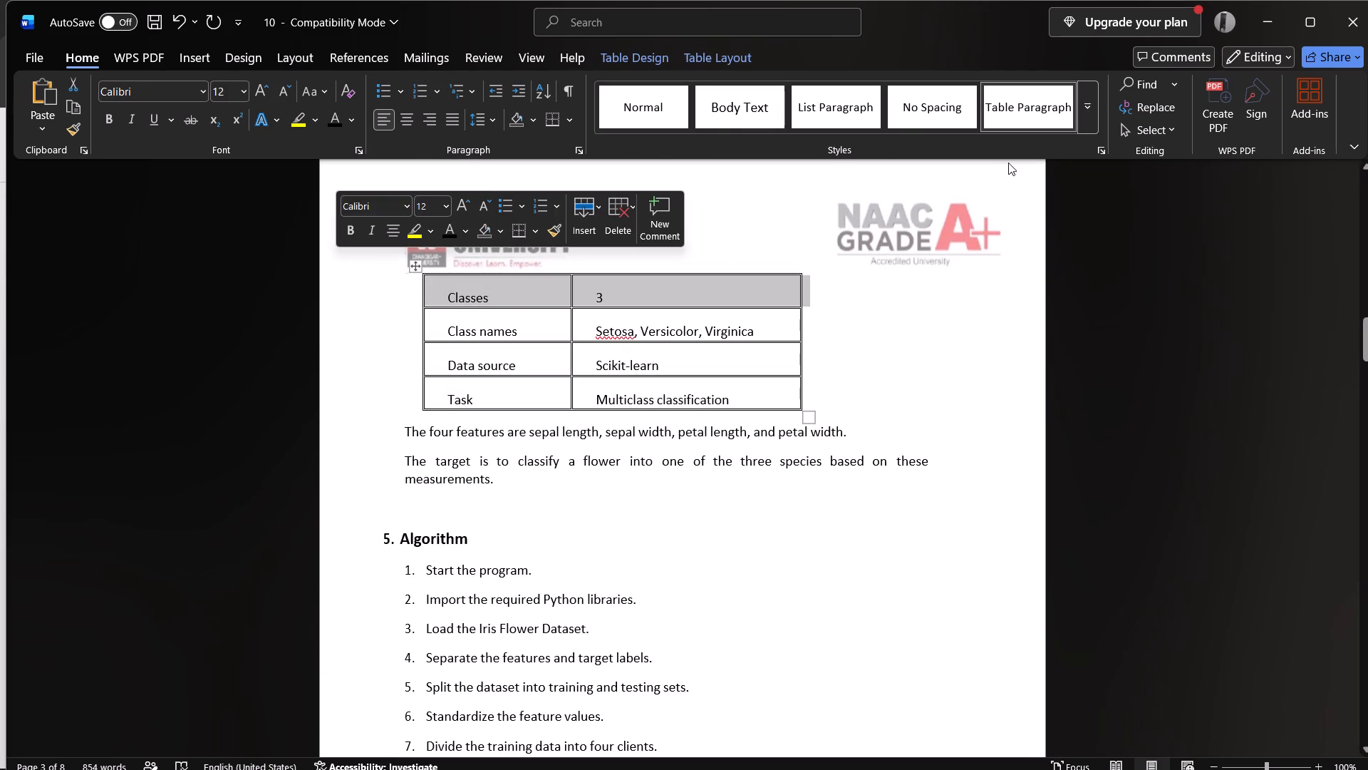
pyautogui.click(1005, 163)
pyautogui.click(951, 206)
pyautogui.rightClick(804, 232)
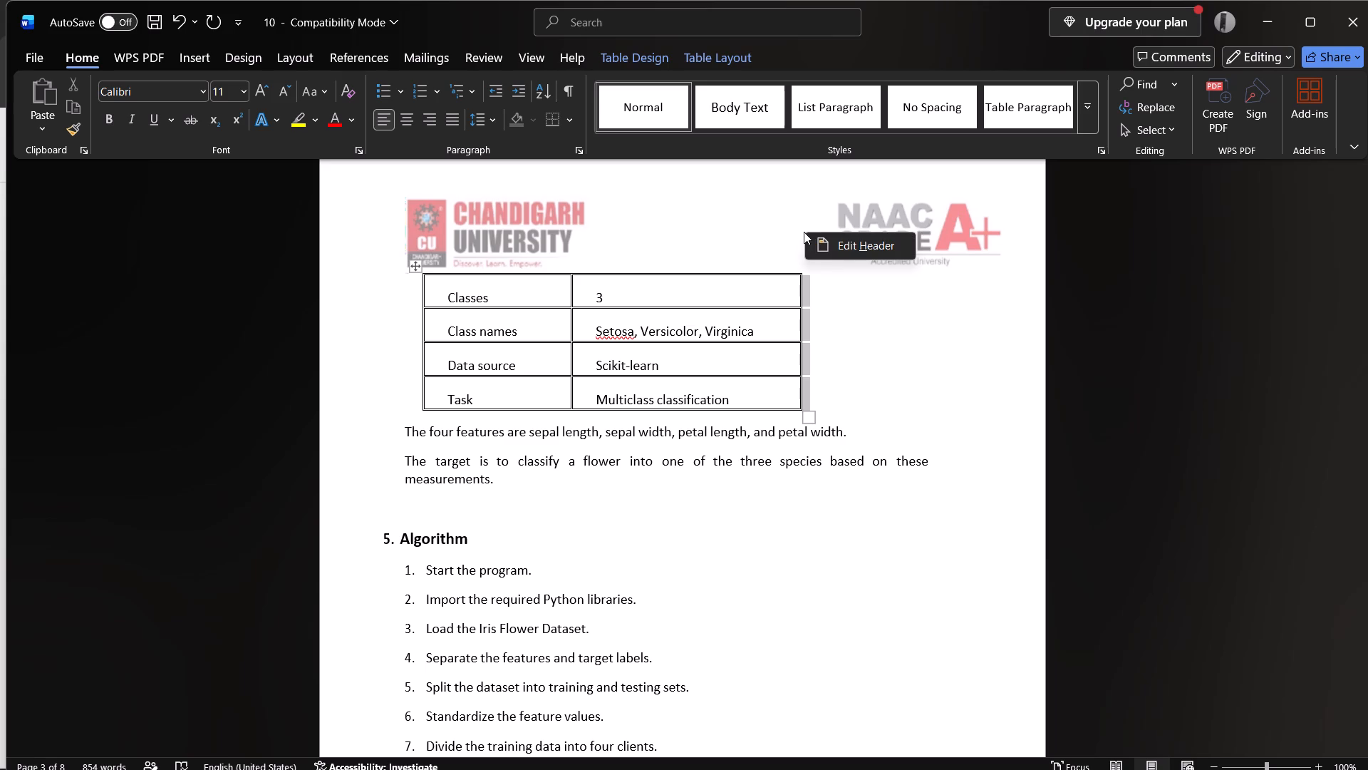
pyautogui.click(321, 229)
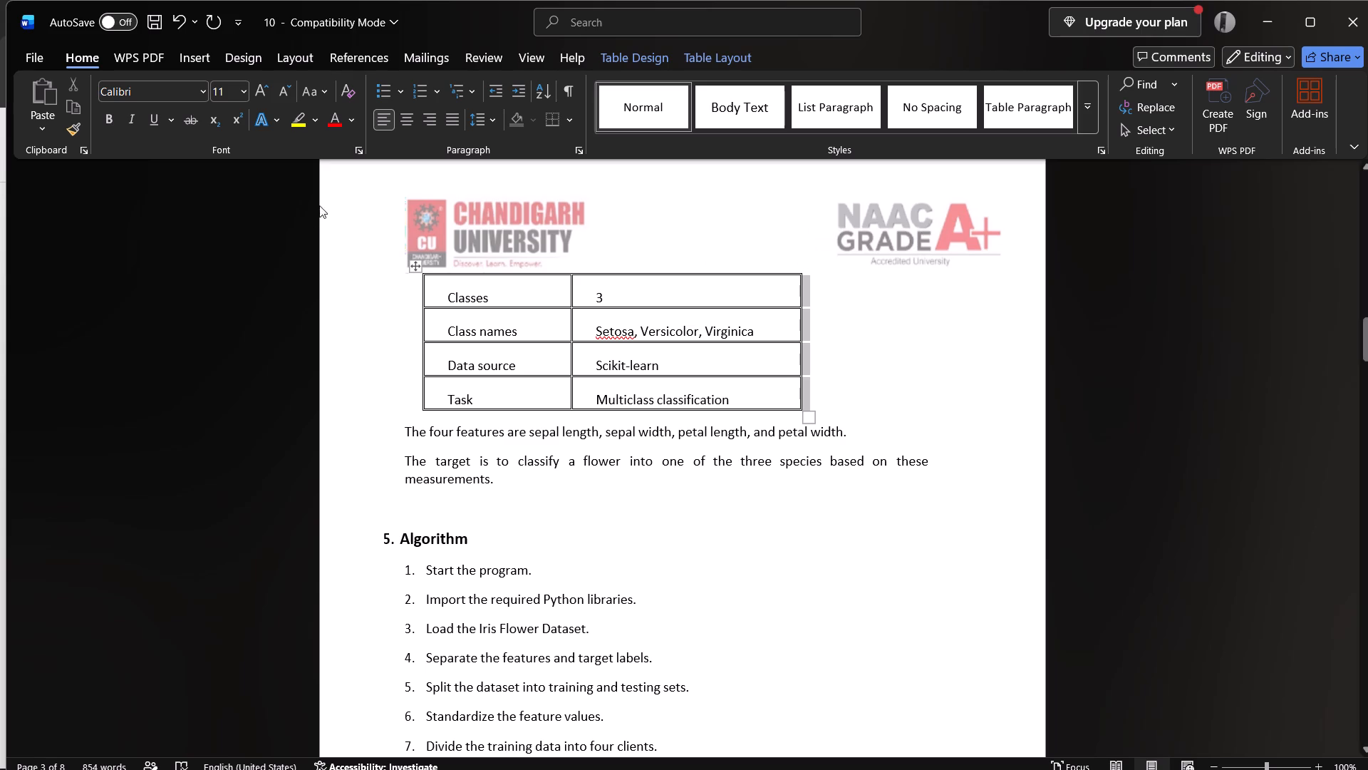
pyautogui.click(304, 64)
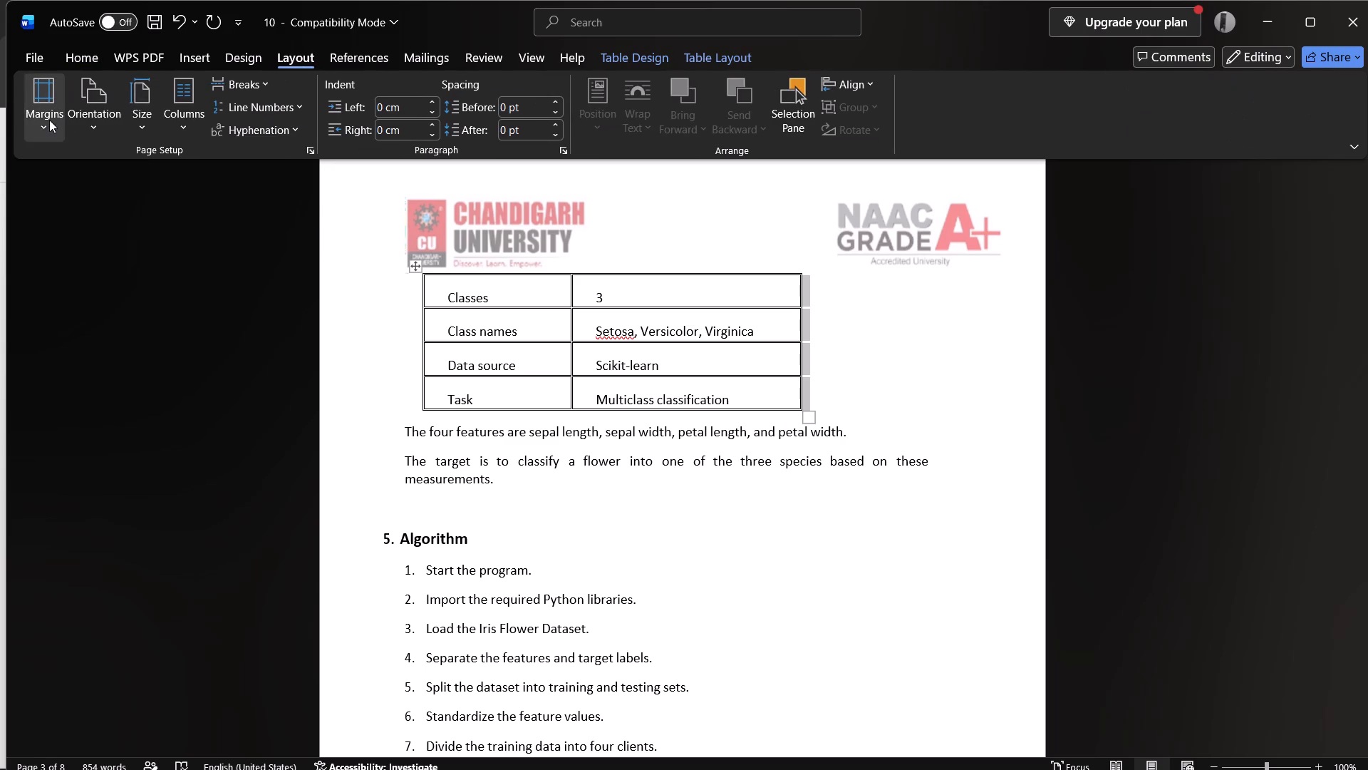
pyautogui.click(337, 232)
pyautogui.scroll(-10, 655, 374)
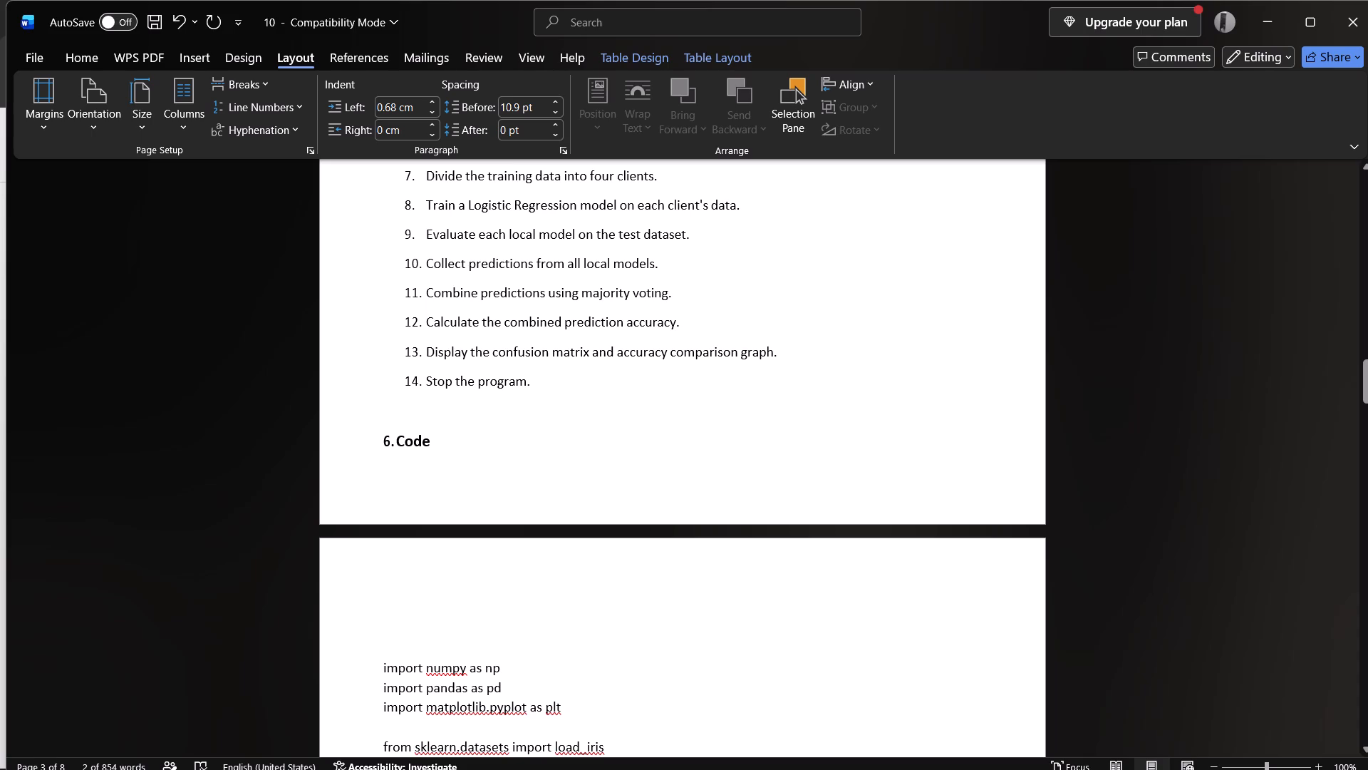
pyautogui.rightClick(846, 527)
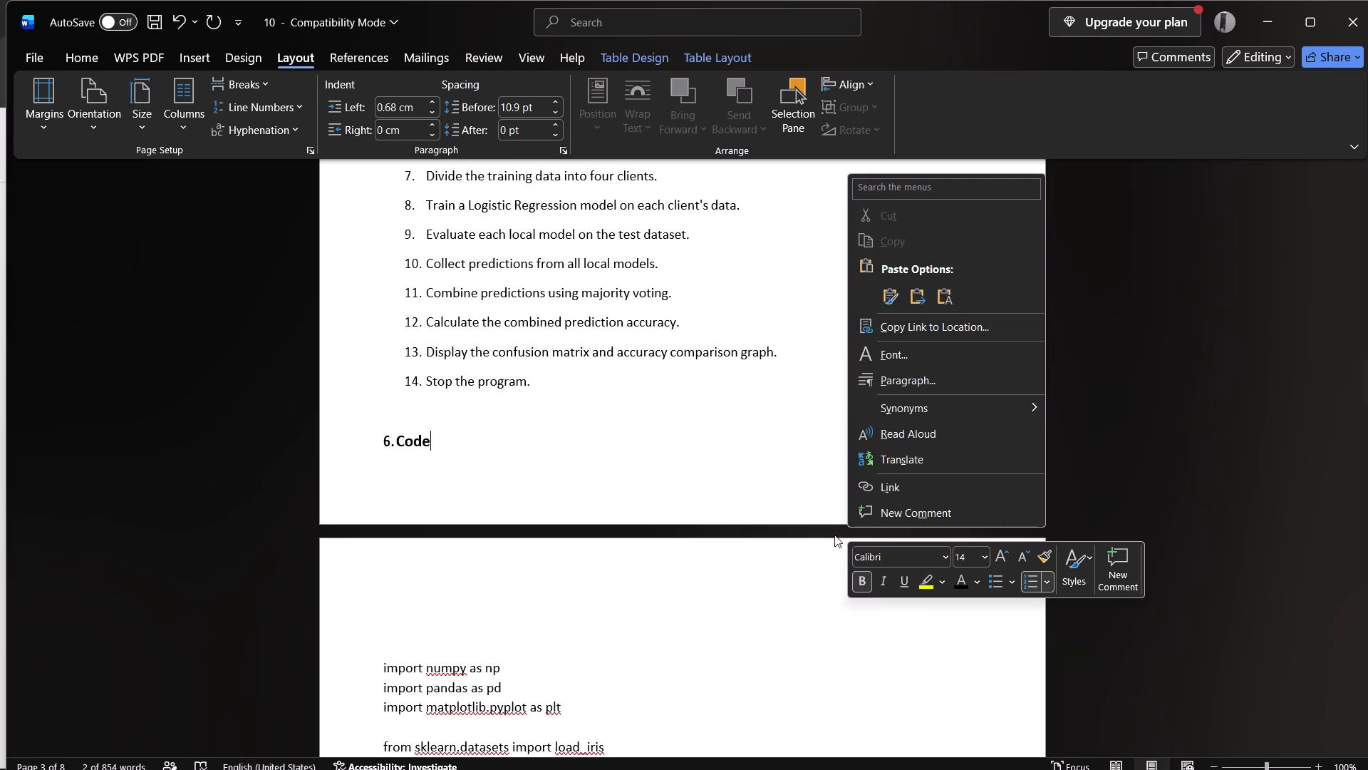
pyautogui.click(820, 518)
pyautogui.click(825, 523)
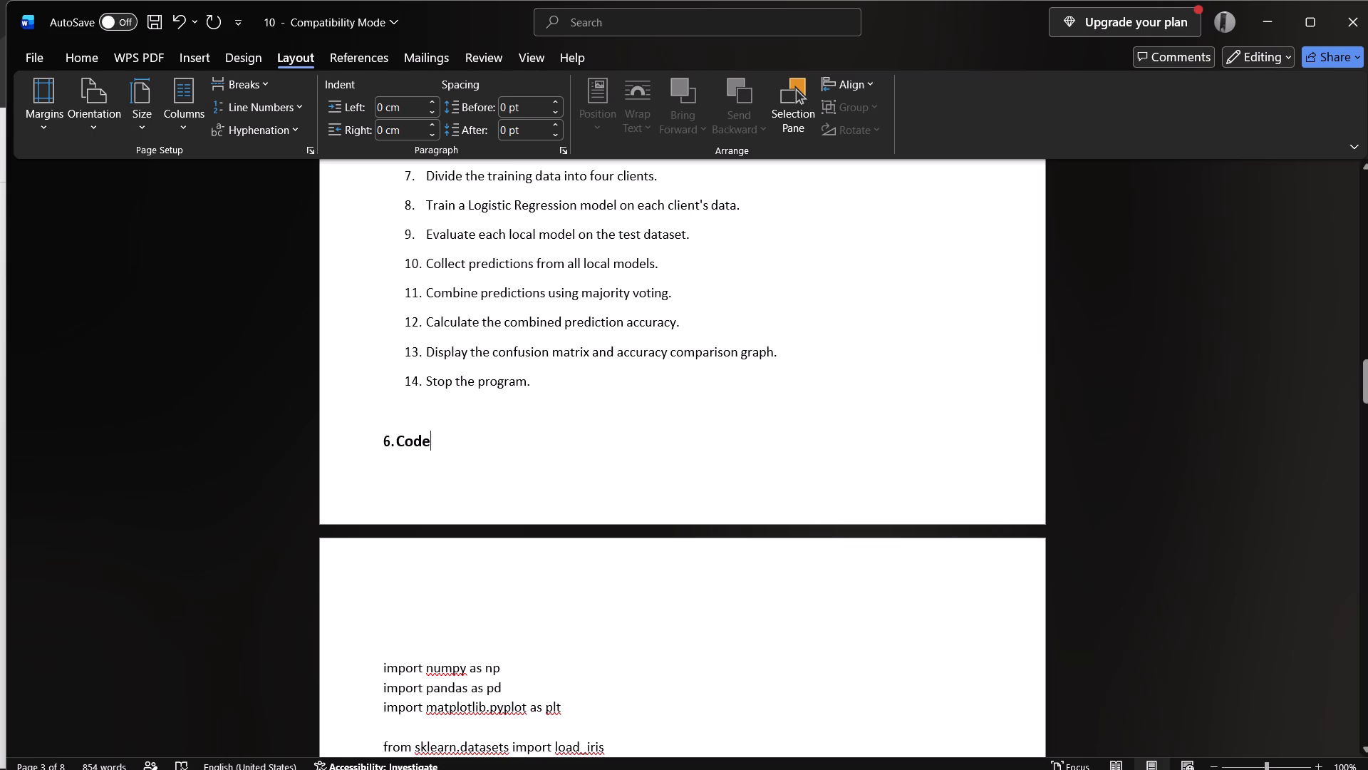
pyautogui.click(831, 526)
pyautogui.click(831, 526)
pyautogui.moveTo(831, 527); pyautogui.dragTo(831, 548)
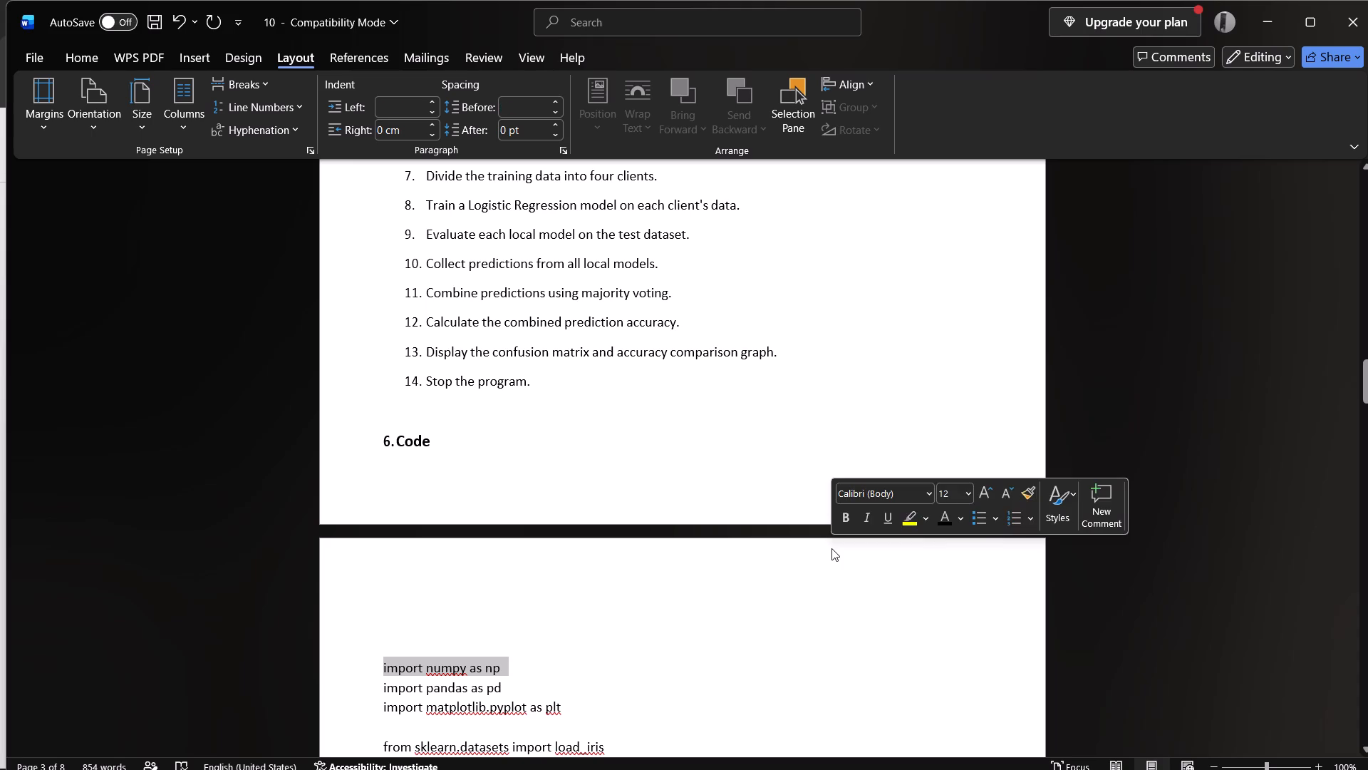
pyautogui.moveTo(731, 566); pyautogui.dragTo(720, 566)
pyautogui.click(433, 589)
# Open the empty Section 4 header above "import numpy as np" for editing.
pyautogui.scroll(-3, 423, 600)
pyautogui.doubleClick(601, 401)
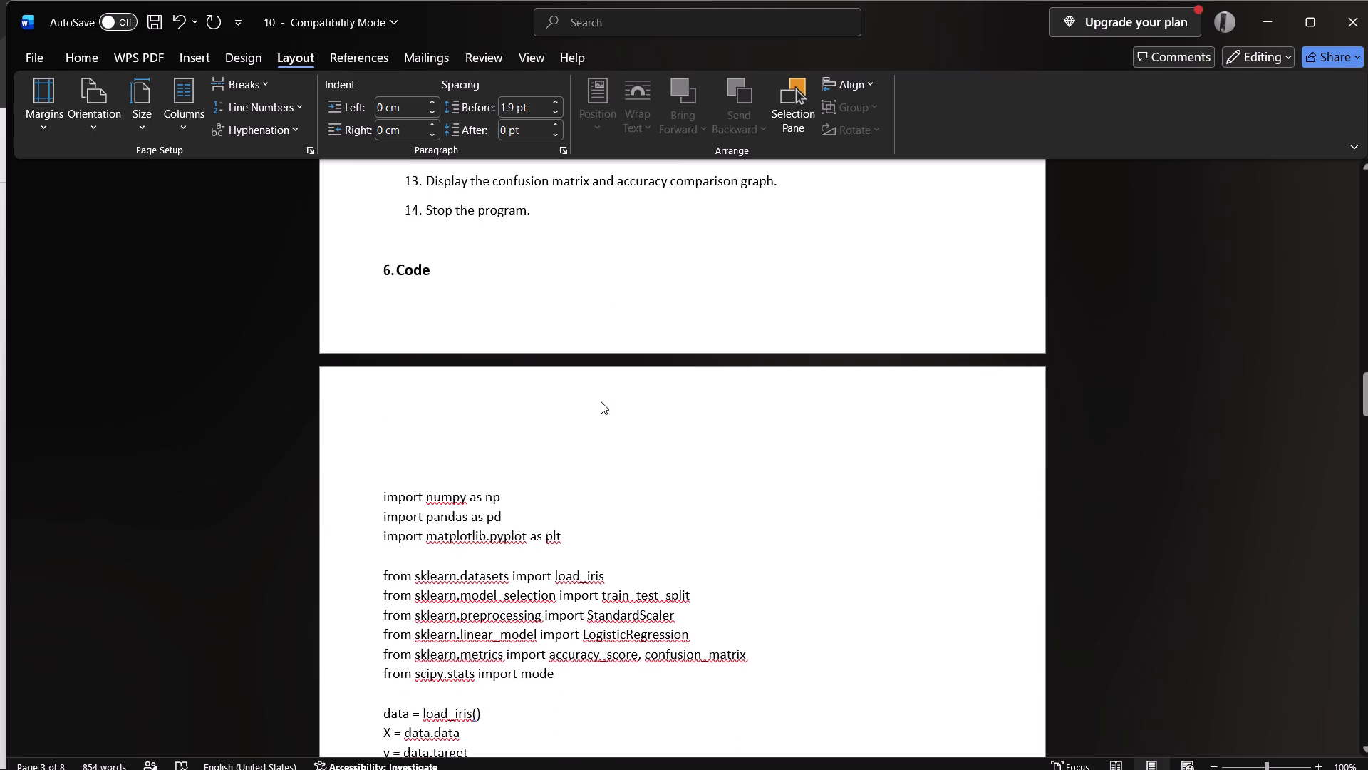
pyautogui.rightClick(601, 401)
pyautogui.click(540, 404)
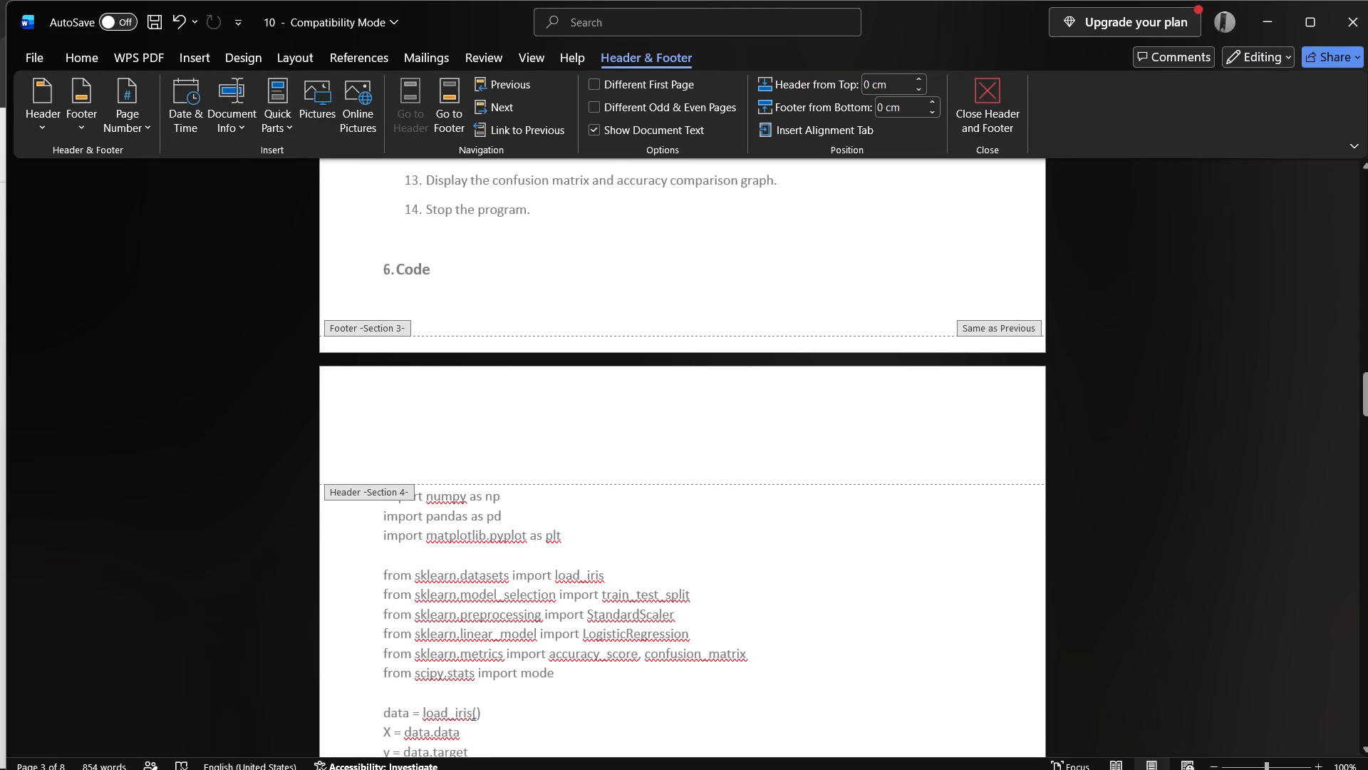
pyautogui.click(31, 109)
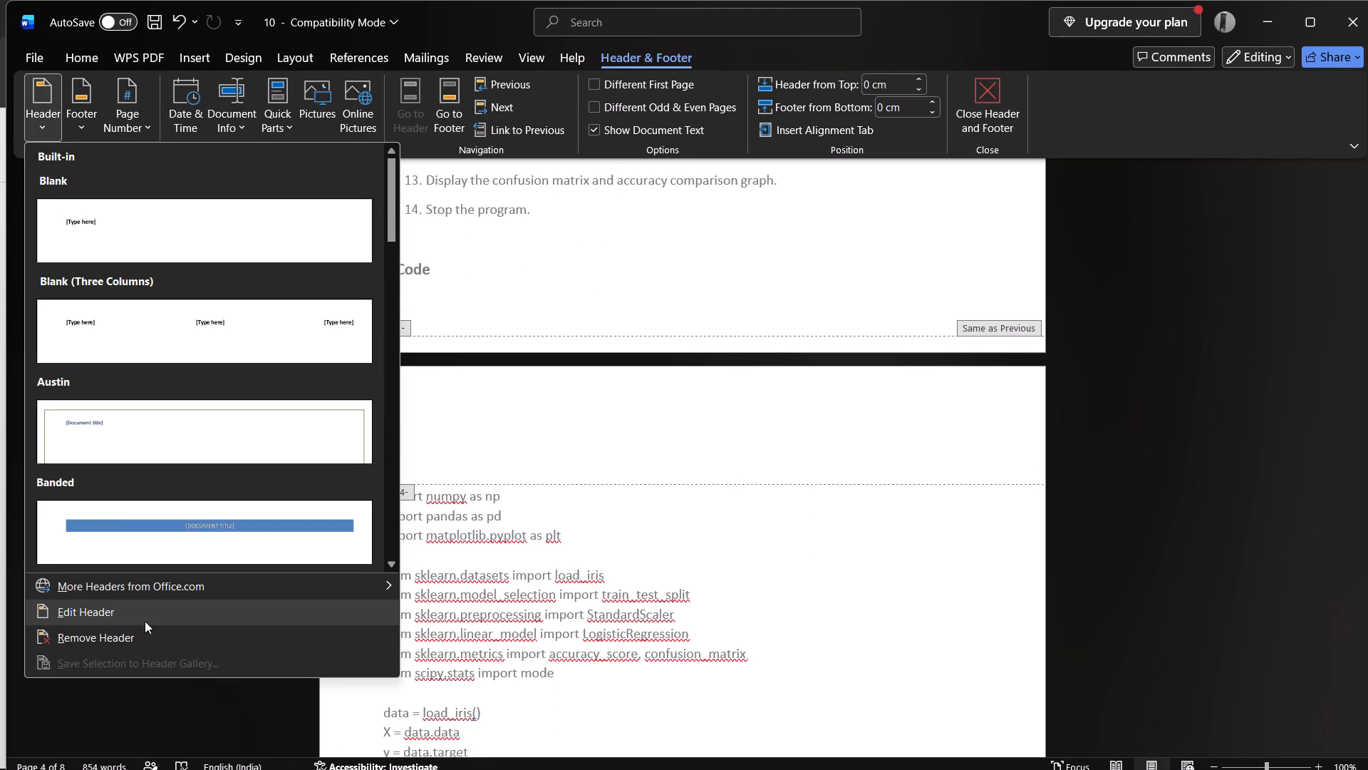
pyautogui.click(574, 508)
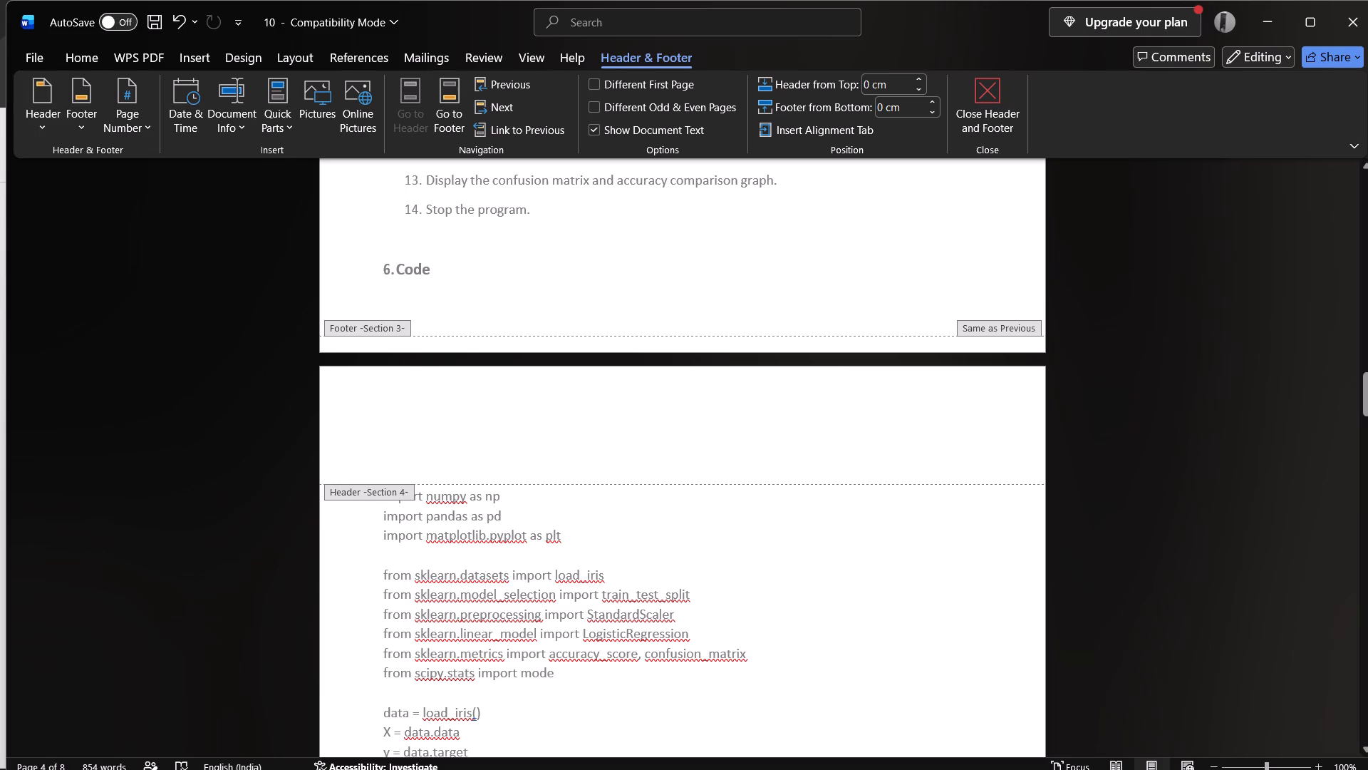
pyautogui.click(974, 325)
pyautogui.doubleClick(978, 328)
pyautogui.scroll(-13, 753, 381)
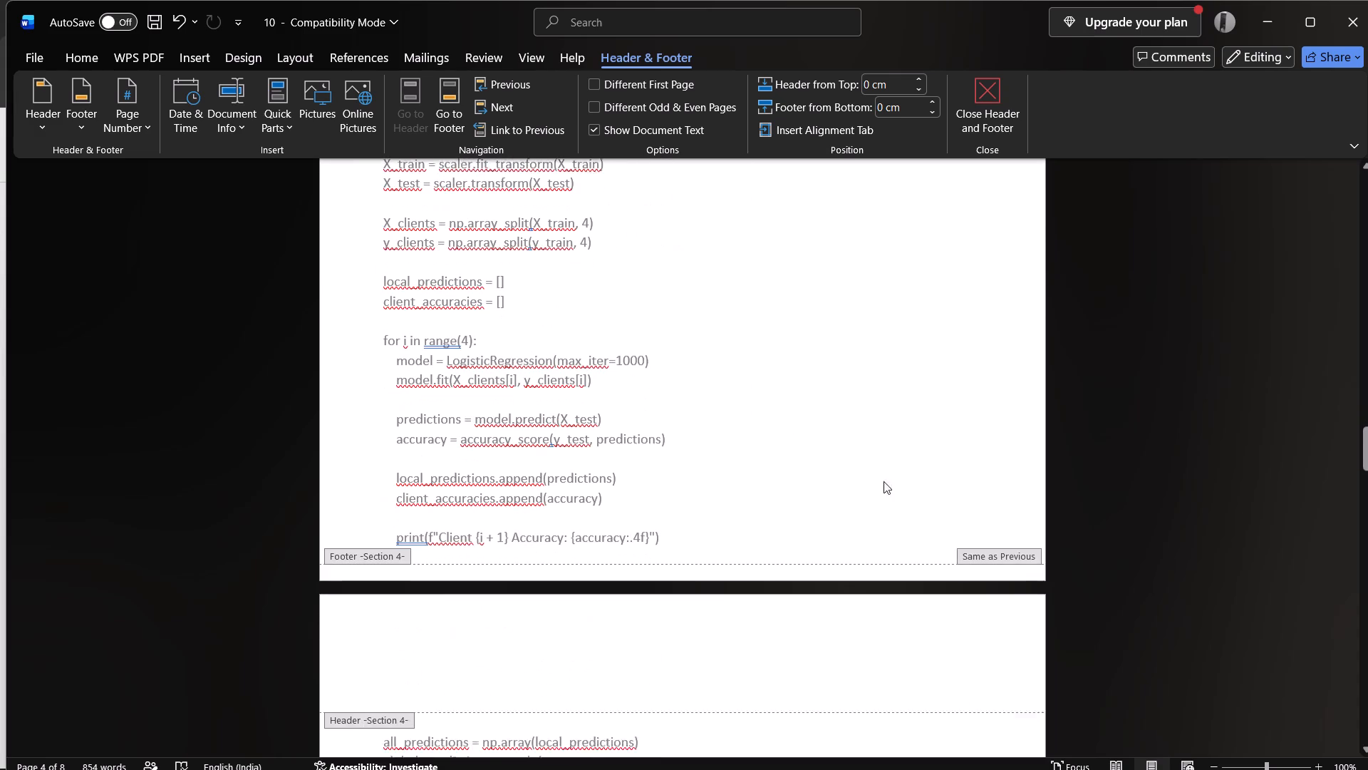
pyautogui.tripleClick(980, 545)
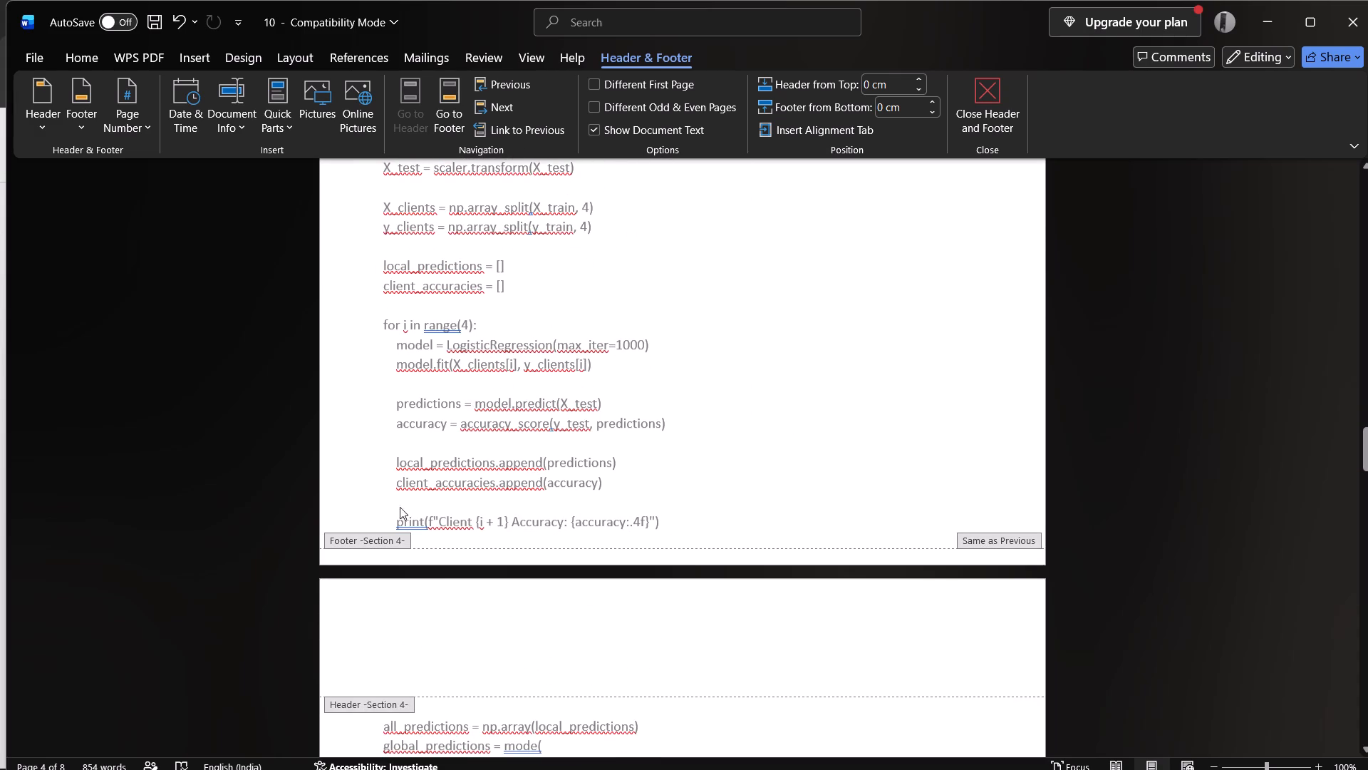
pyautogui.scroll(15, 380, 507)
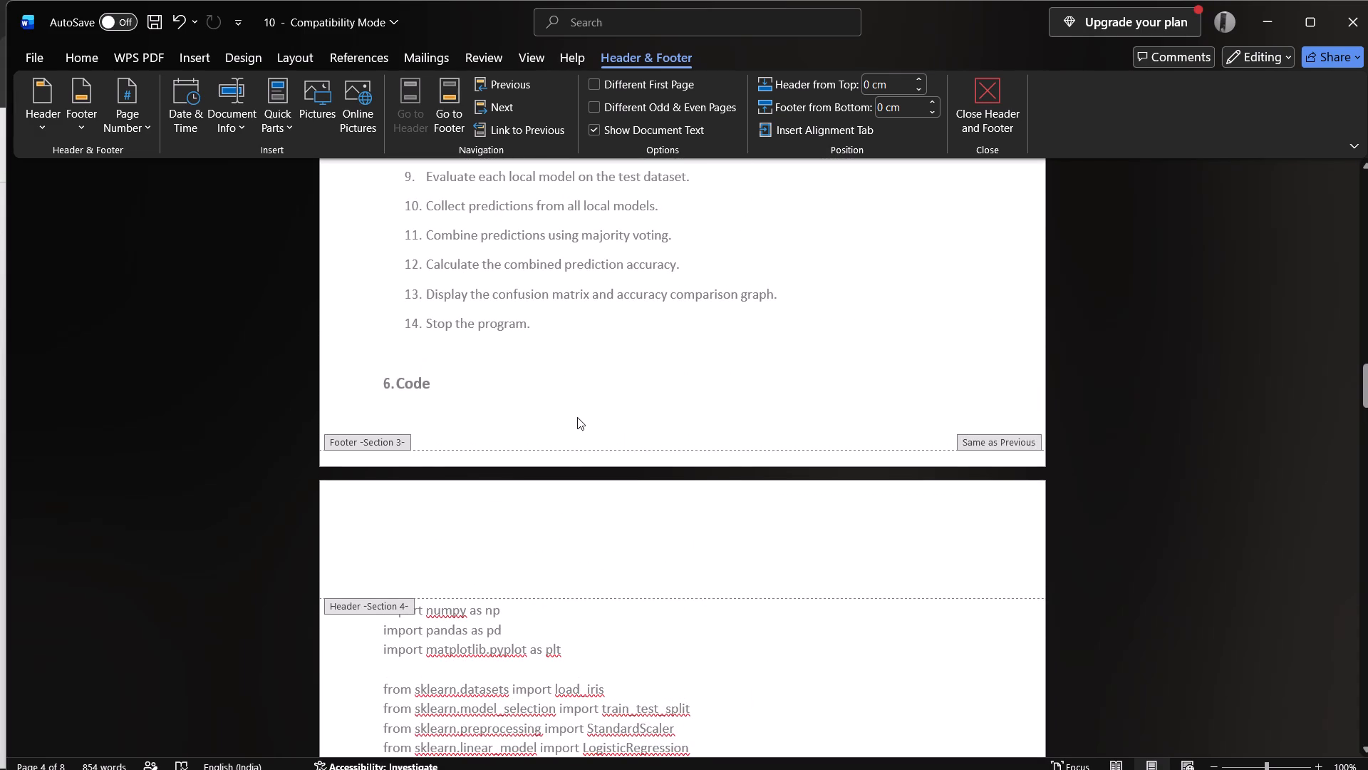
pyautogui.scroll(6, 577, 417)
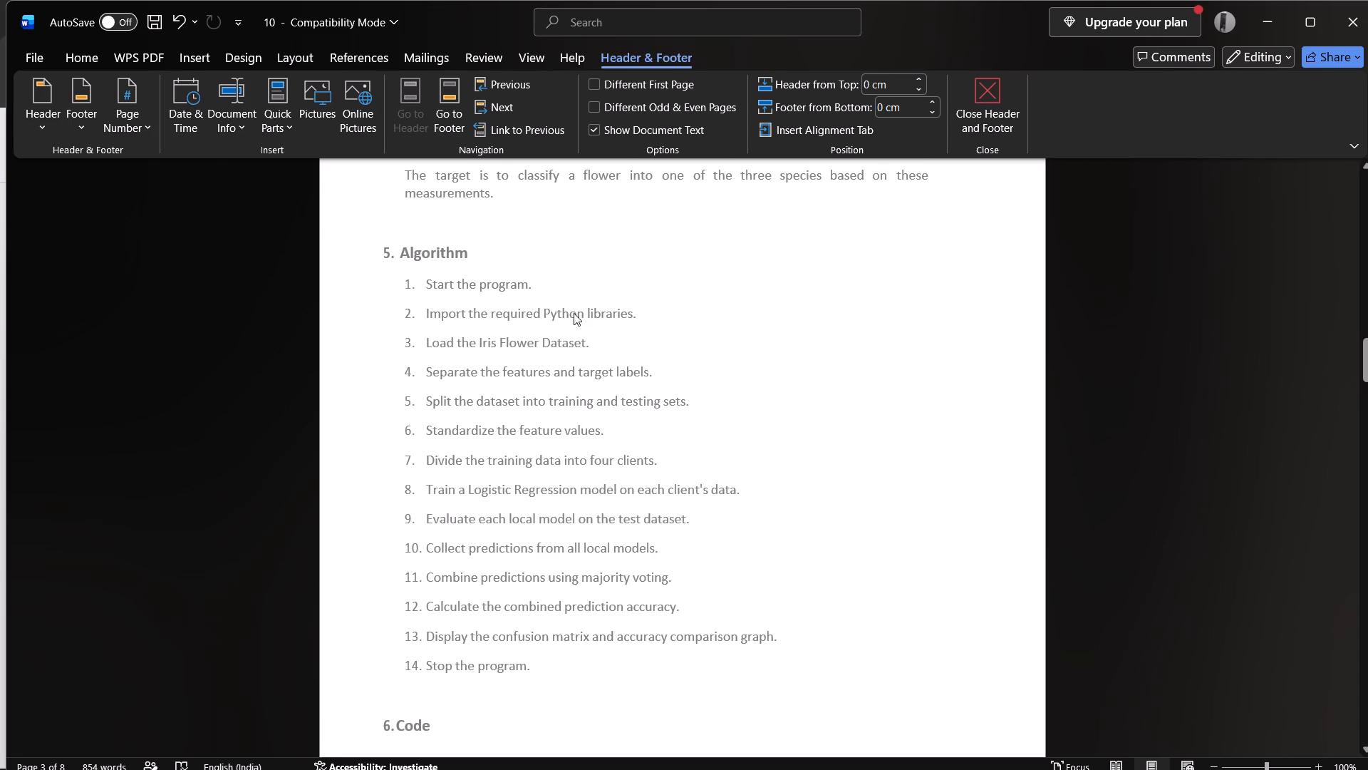
# Copy the Chandigarh University and NAAC logo banner from the Section 2 header and paste it into the Section 4 header.
pyautogui.click(505, 71)
pyautogui.click(504, 75)
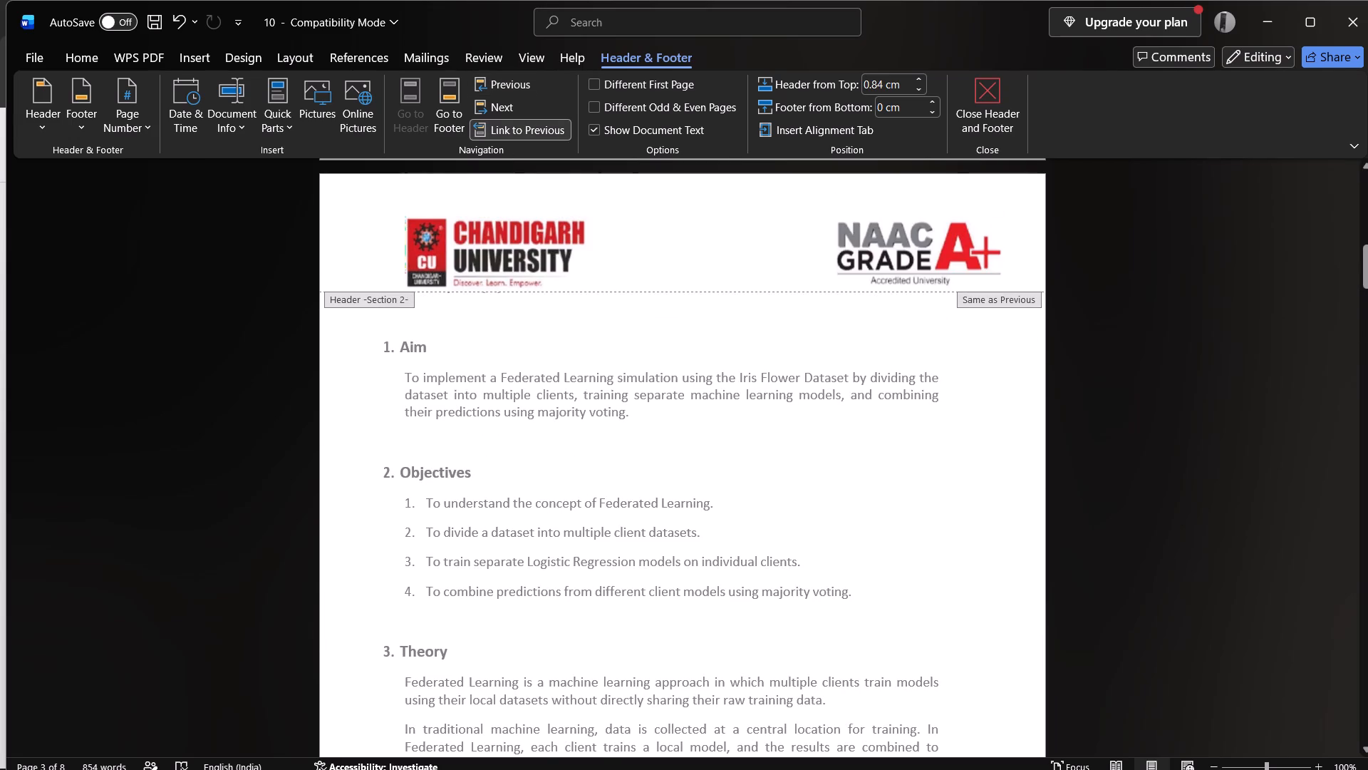
pyautogui.click(511, 245)
pyautogui.hotkey('ctrl', 'c')
pyautogui.scroll(-6, 512, 255)
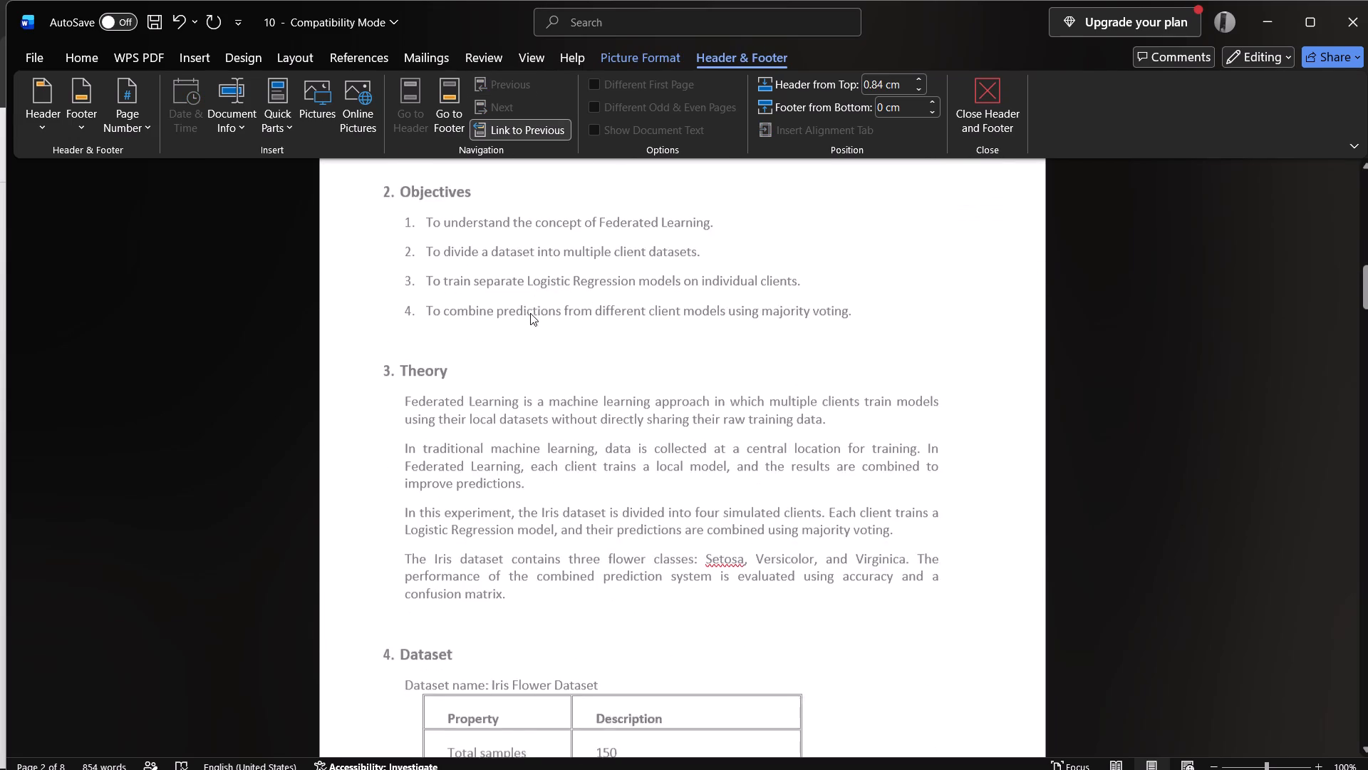
pyautogui.scroll(-18, 530, 313)
pyautogui.scroll(-6, 537, 358)
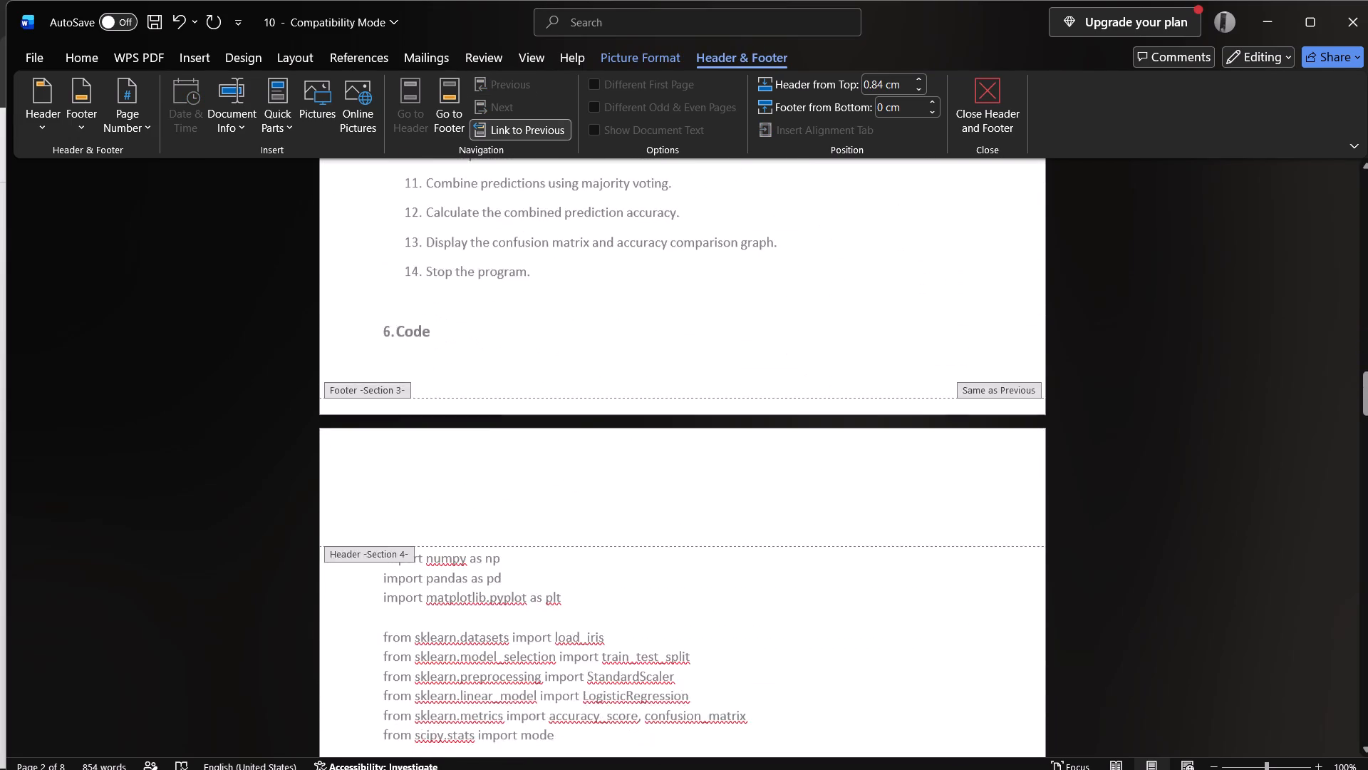
pyautogui.click(529, 446)
pyautogui.hotkey('ctrl', 'v')
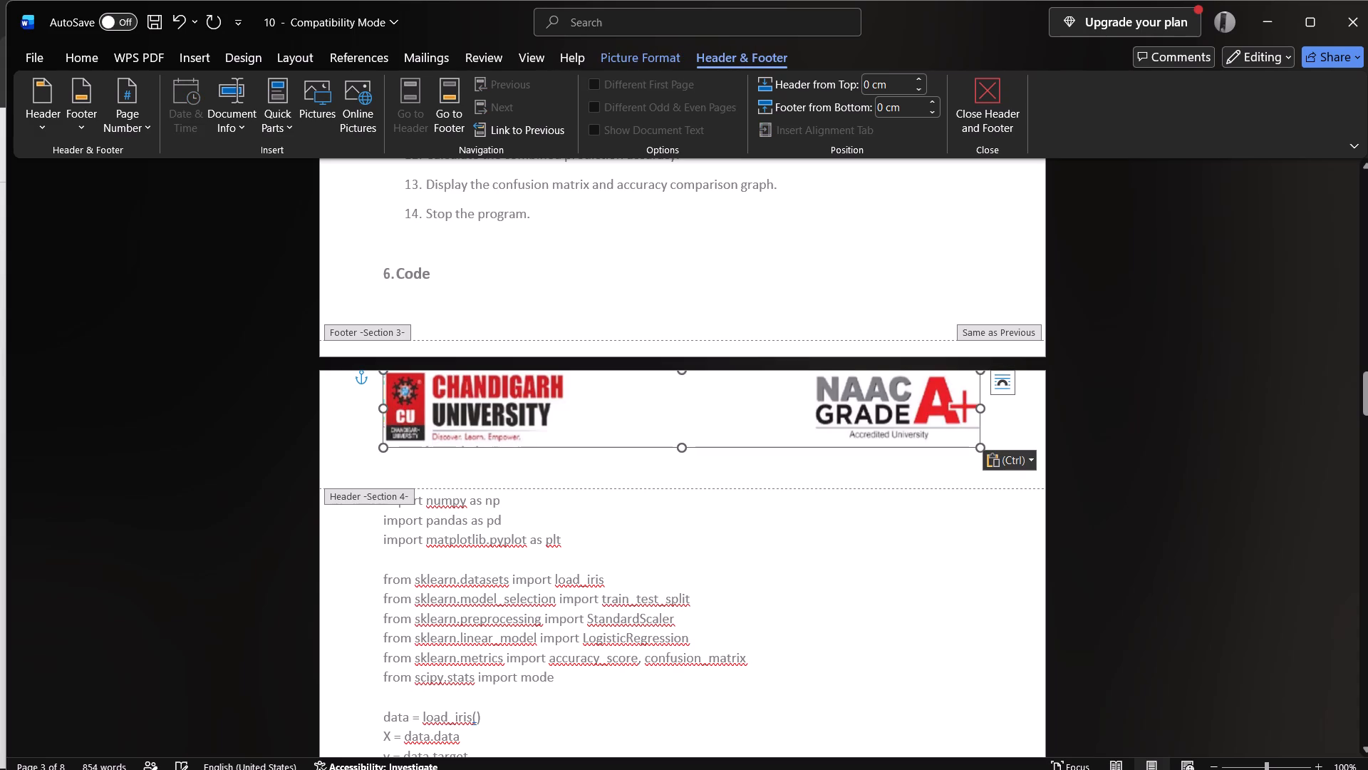
# Lower the logo banner in the Section 4 header and shift it slightly right, using the Section 3 header banner as the reference.
pyautogui.moveTo(602, 426); pyautogui.dragTo(610, 448)
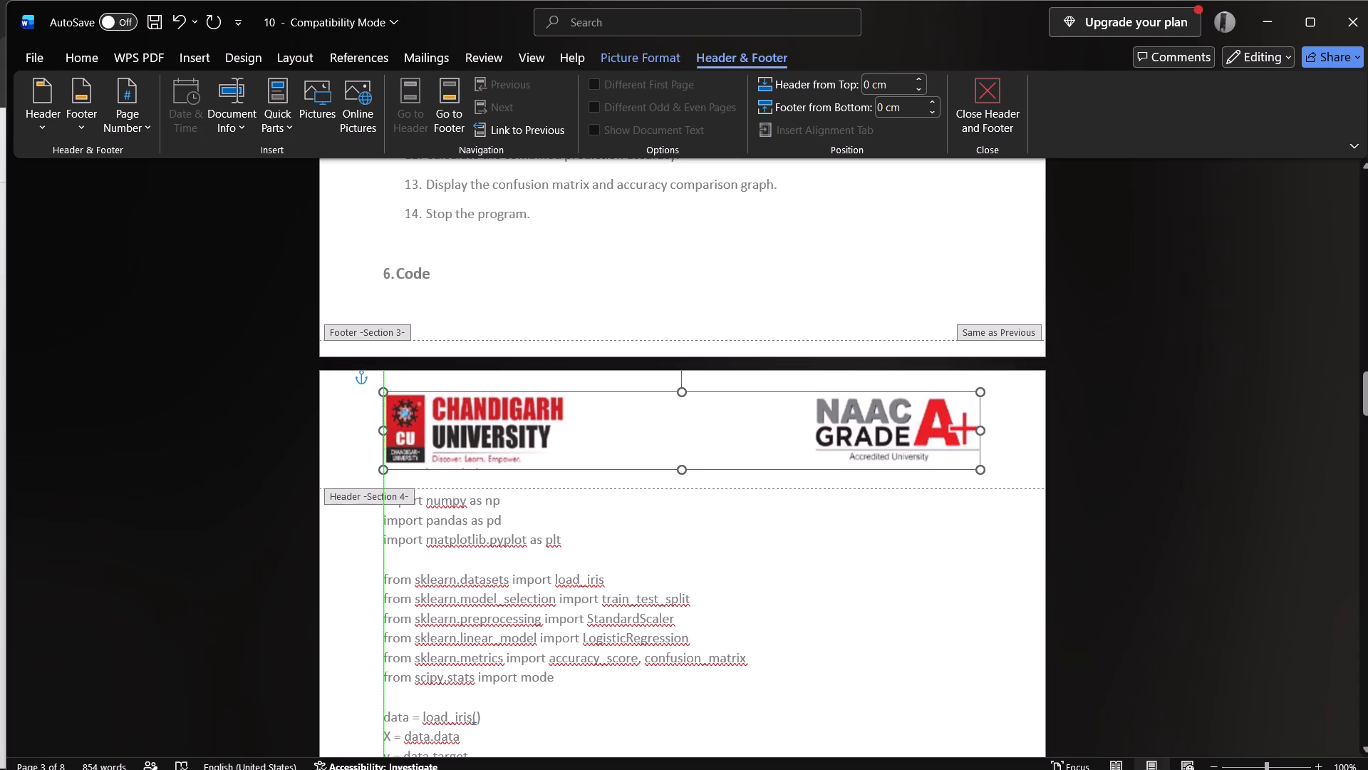
pyautogui.moveTo(610, 448); pyautogui.dragTo(618, 447)
pyautogui.scroll(7, 617, 447)
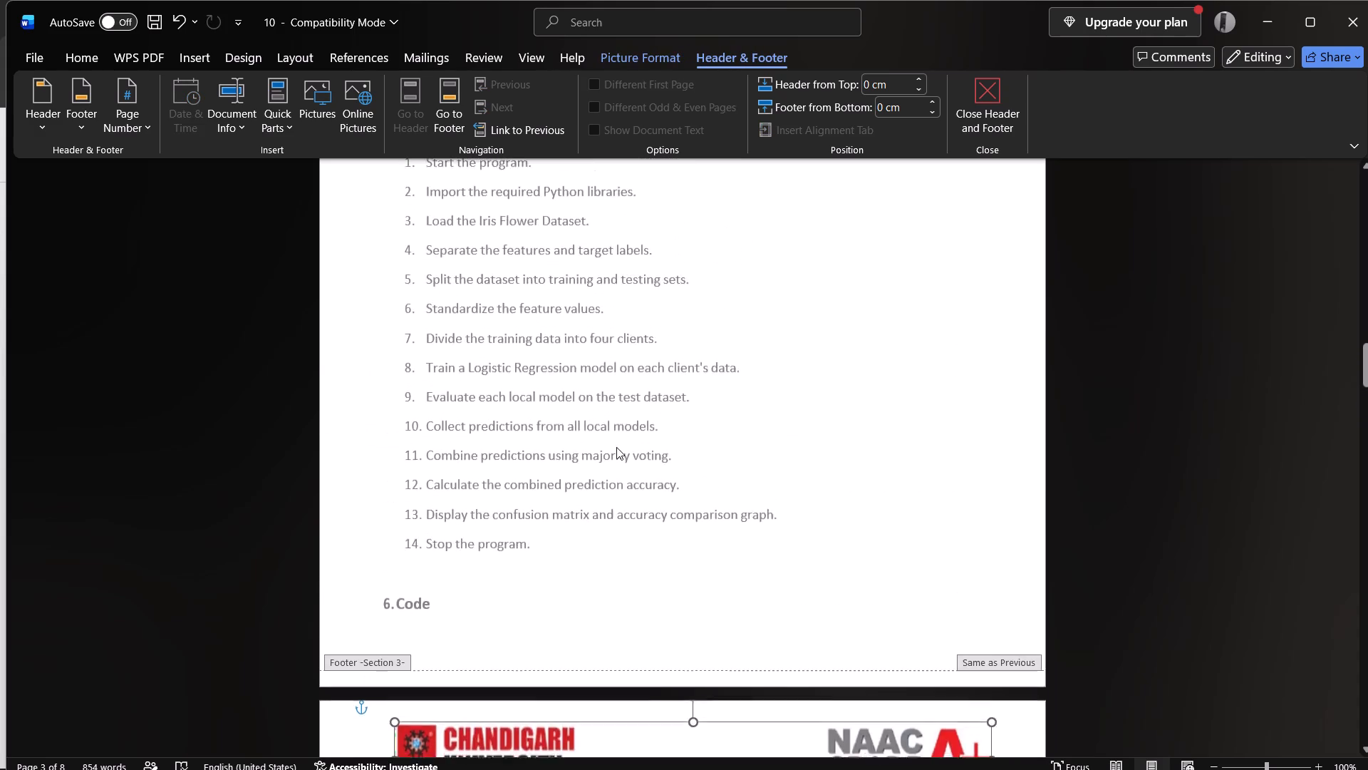
pyautogui.scroll(12, 616, 447)
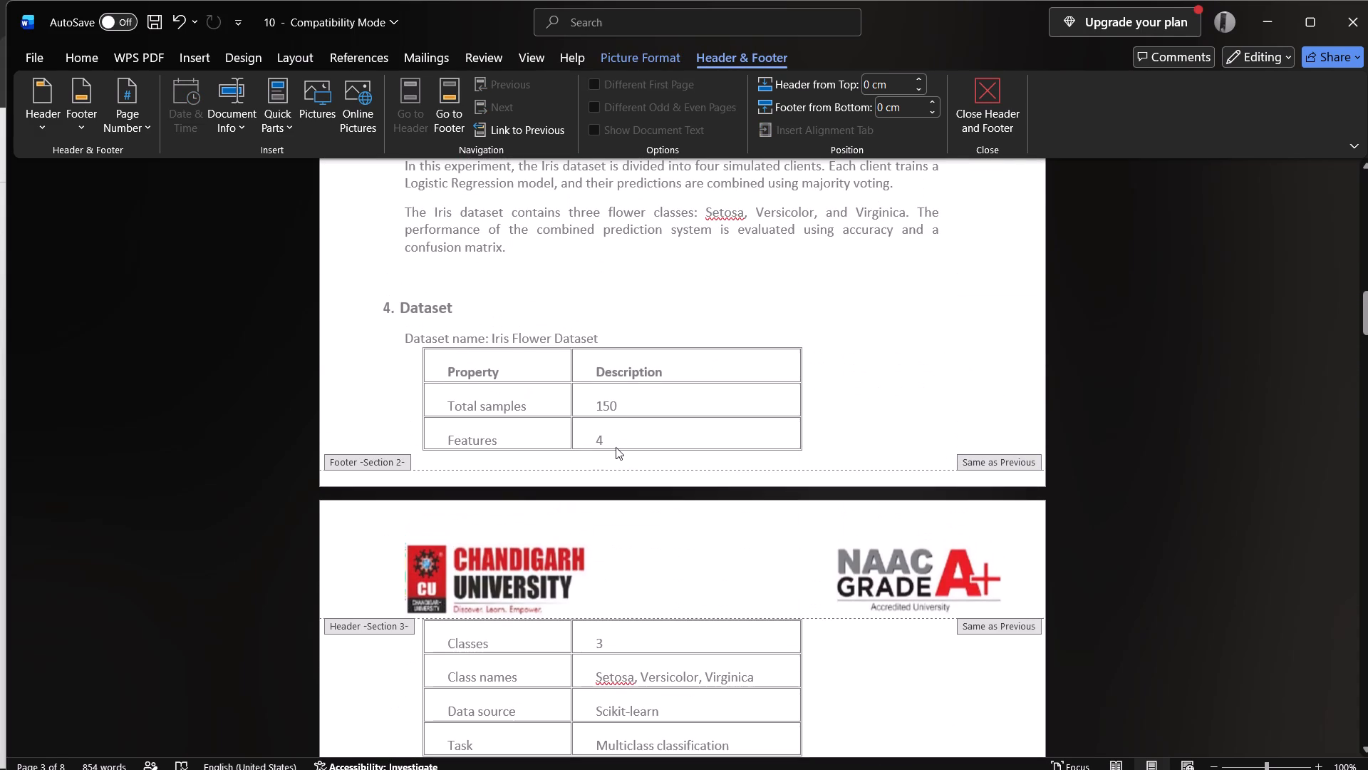
pyautogui.scroll(-18, 615, 447)
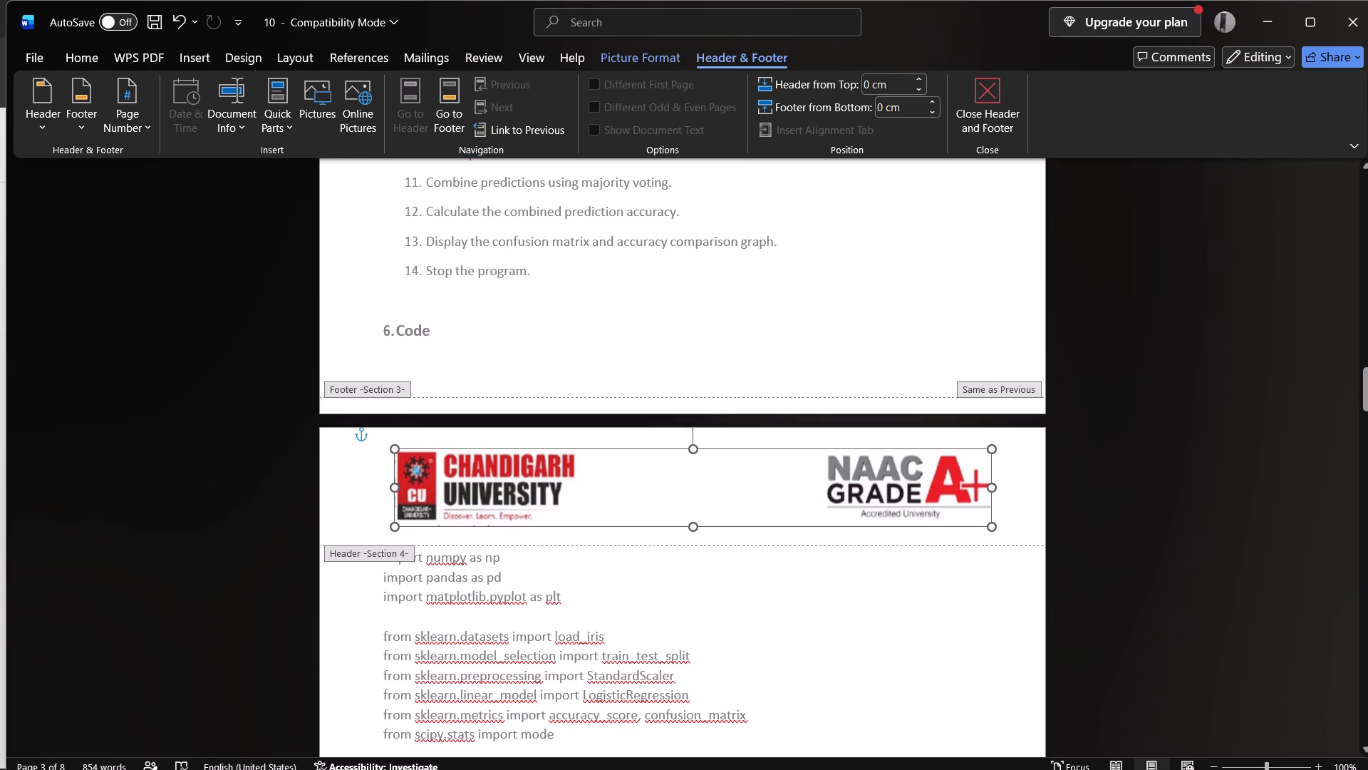
pyautogui.moveTo(607, 482); pyautogui.dragTo(607, 498)
pyautogui.scroll(4, 944, 461)
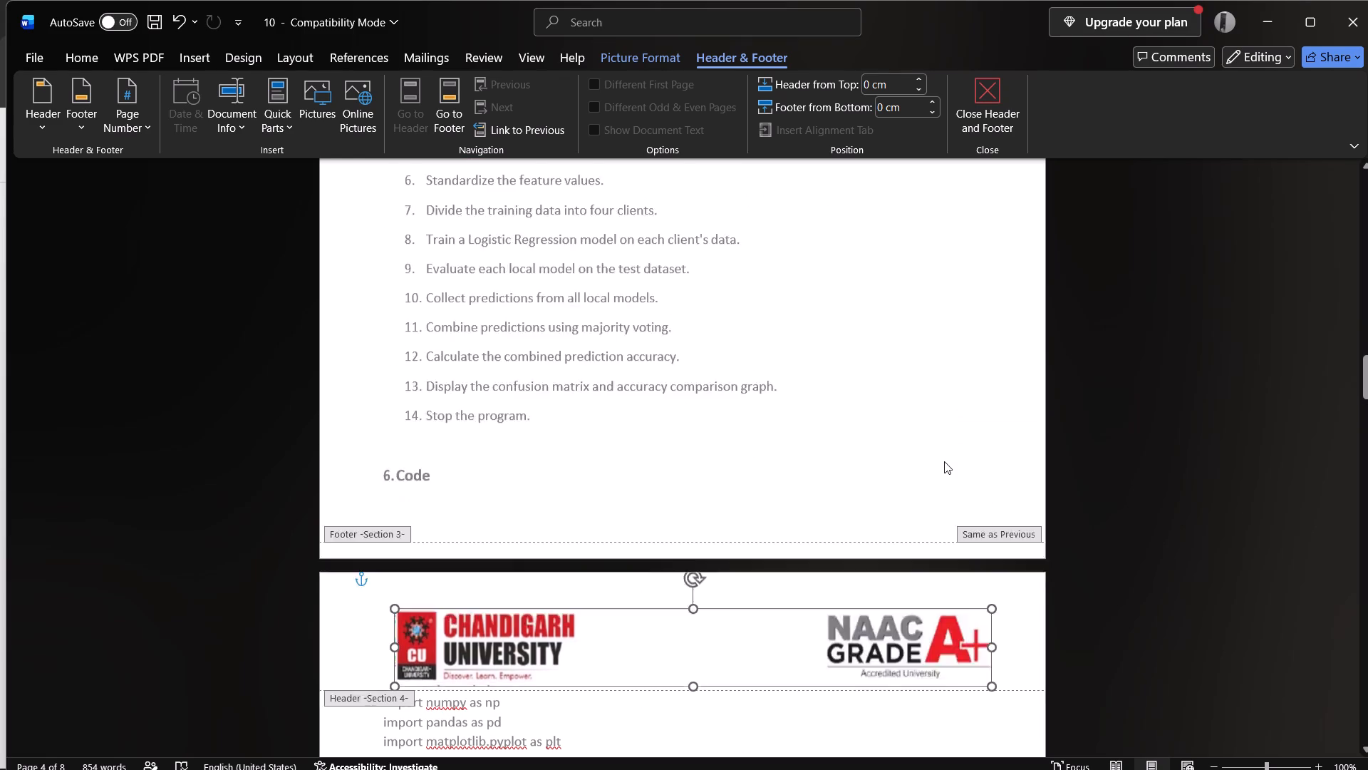
pyautogui.scroll(12, 944, 461)
pyautogui.click(940, 455)
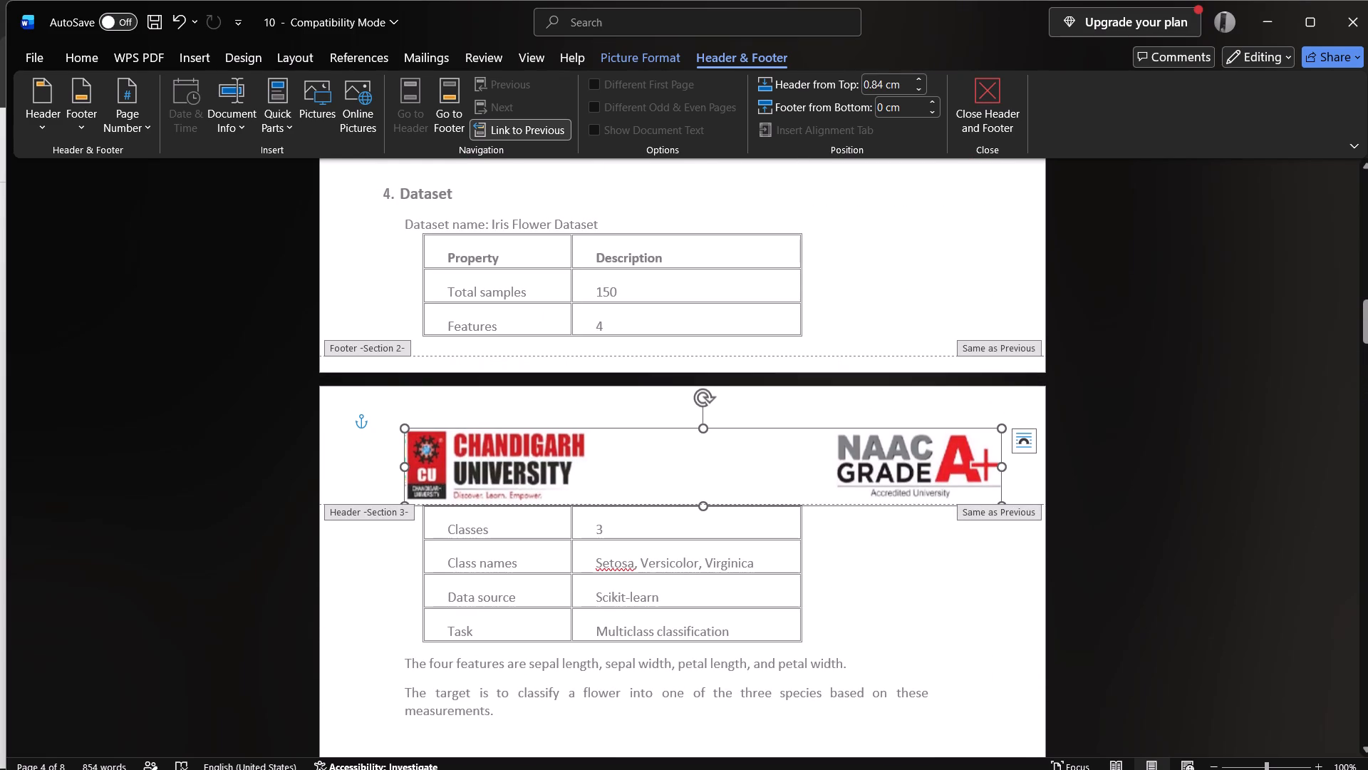
pyautogui.scroll(-15, 940, 455)
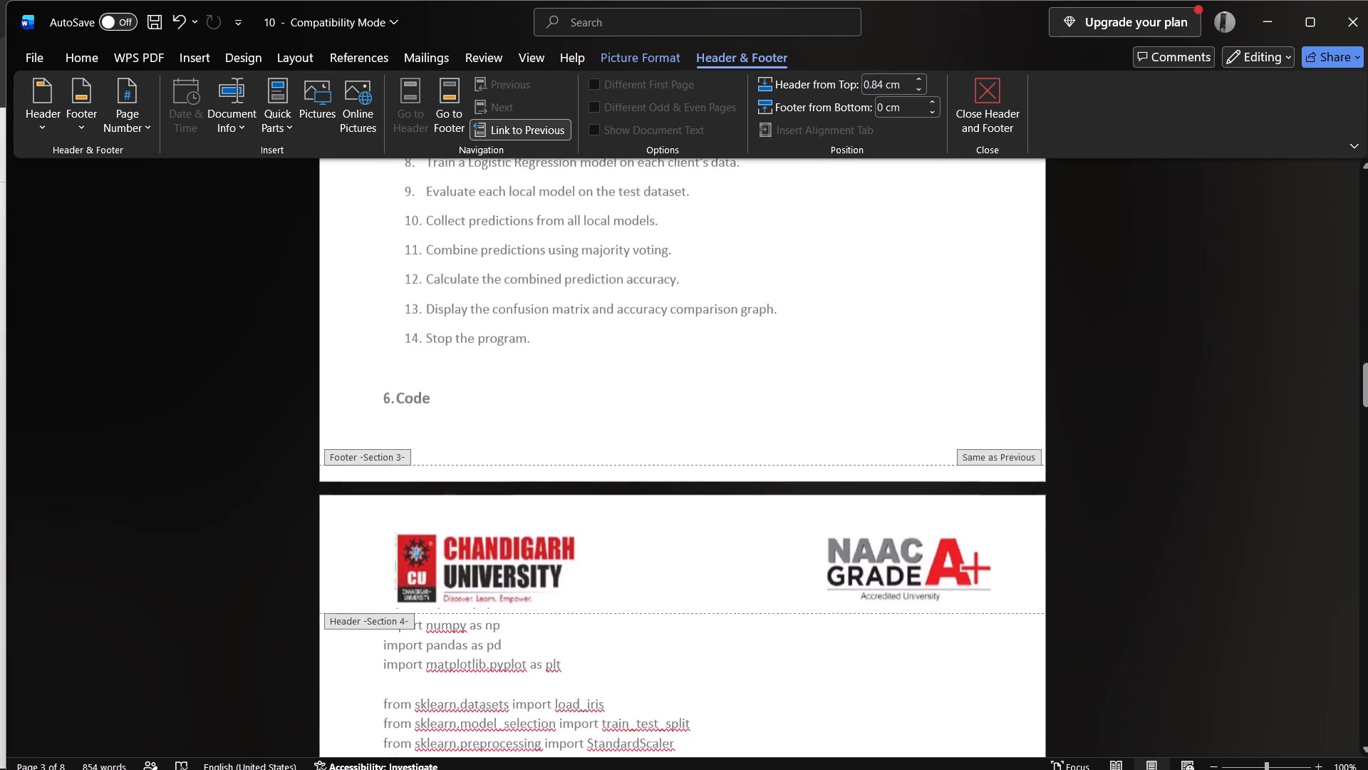
pyautogui.click(729, 573)
pyautogui.click(729, 573)
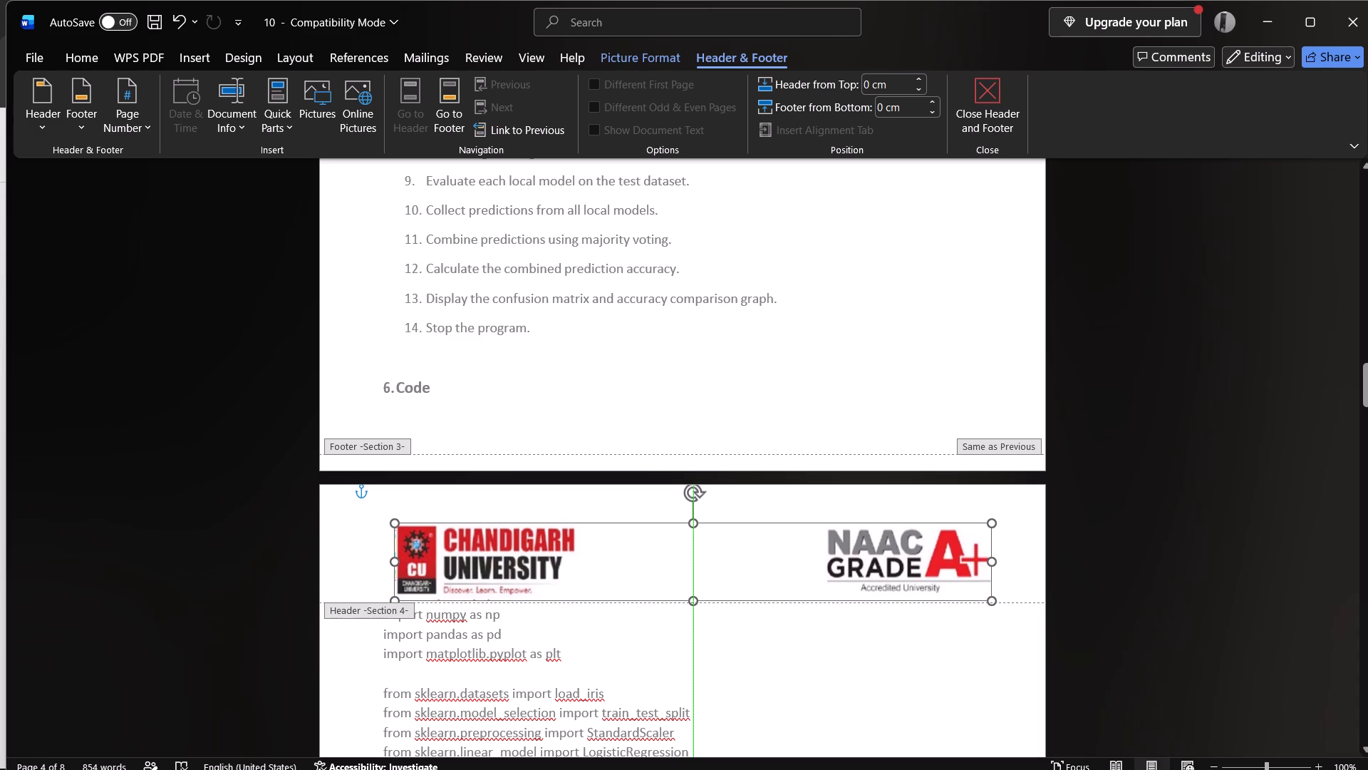
# Compare the Section 4 header banner with the Section 3 one and nudge the Section 4 banner slightly upward.
pyautogui.click(1297, 520)
pyautogui.scroll(14, 1016, 511)
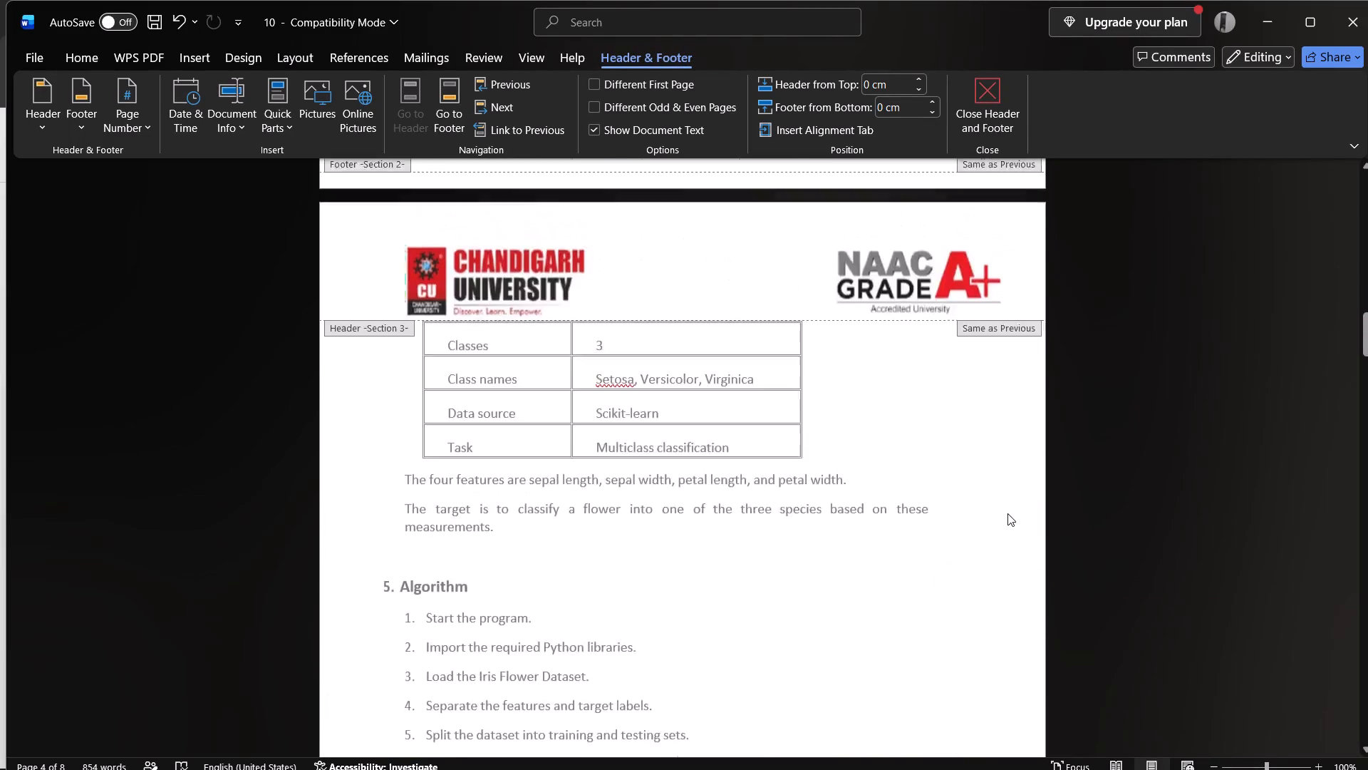
pyautogui.scroll(2, 1007, 513)
pyautogui.scroll(-17, 1007, 513)
pyautogui.scroll(-3, 730, 518)
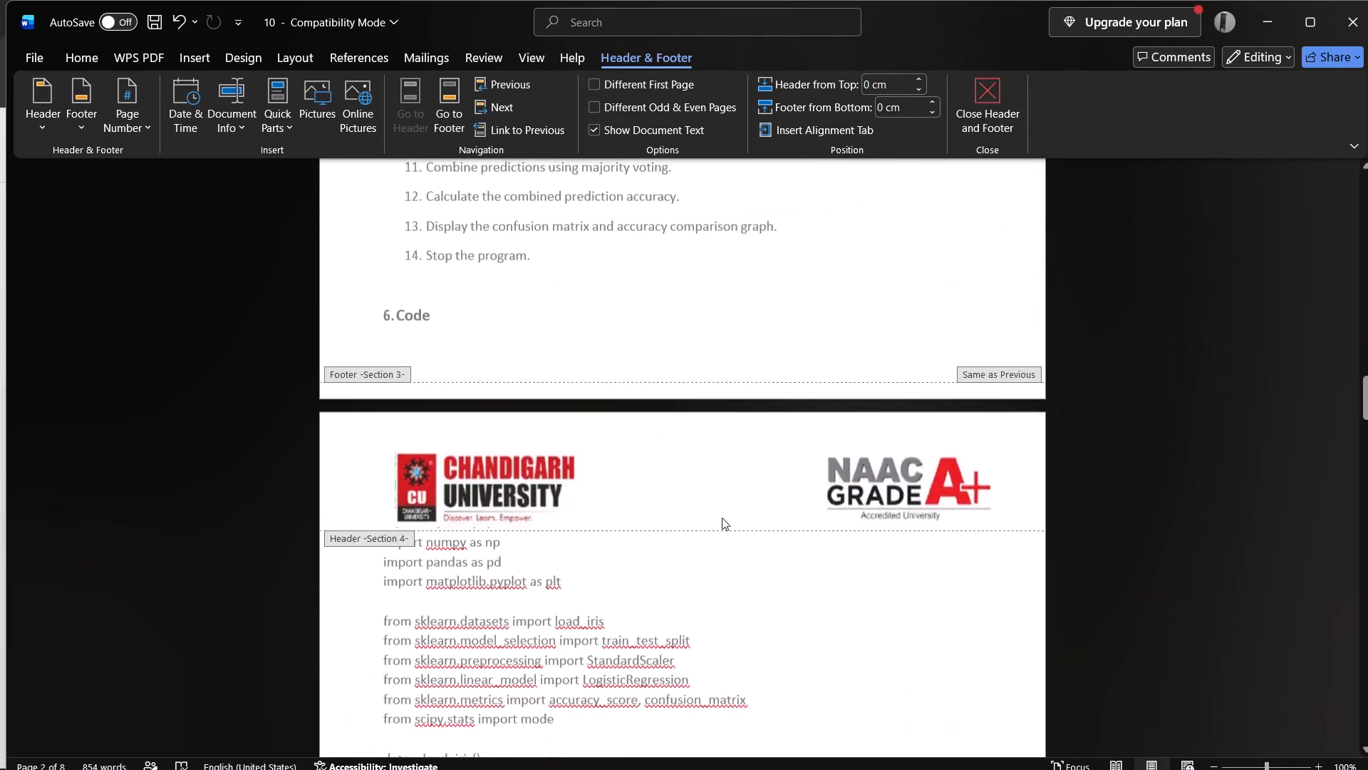
pyautogui.scroll(-1, 722, 518)
pyautogui.click(594, 281)
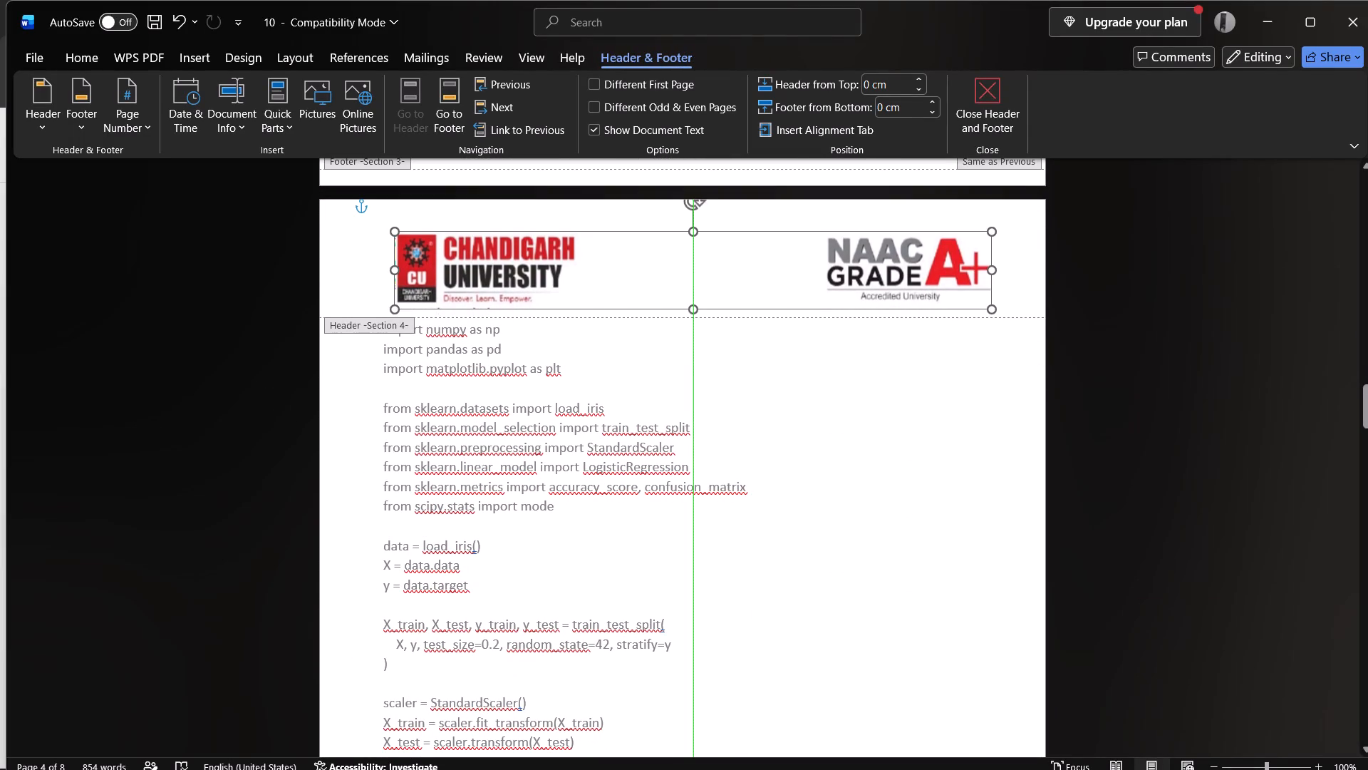
# Move the logo banner in the Section 3 header upward, clear of the dataset table, and align it with the right margin.
pyautogui.scroll(4, 590, 285)
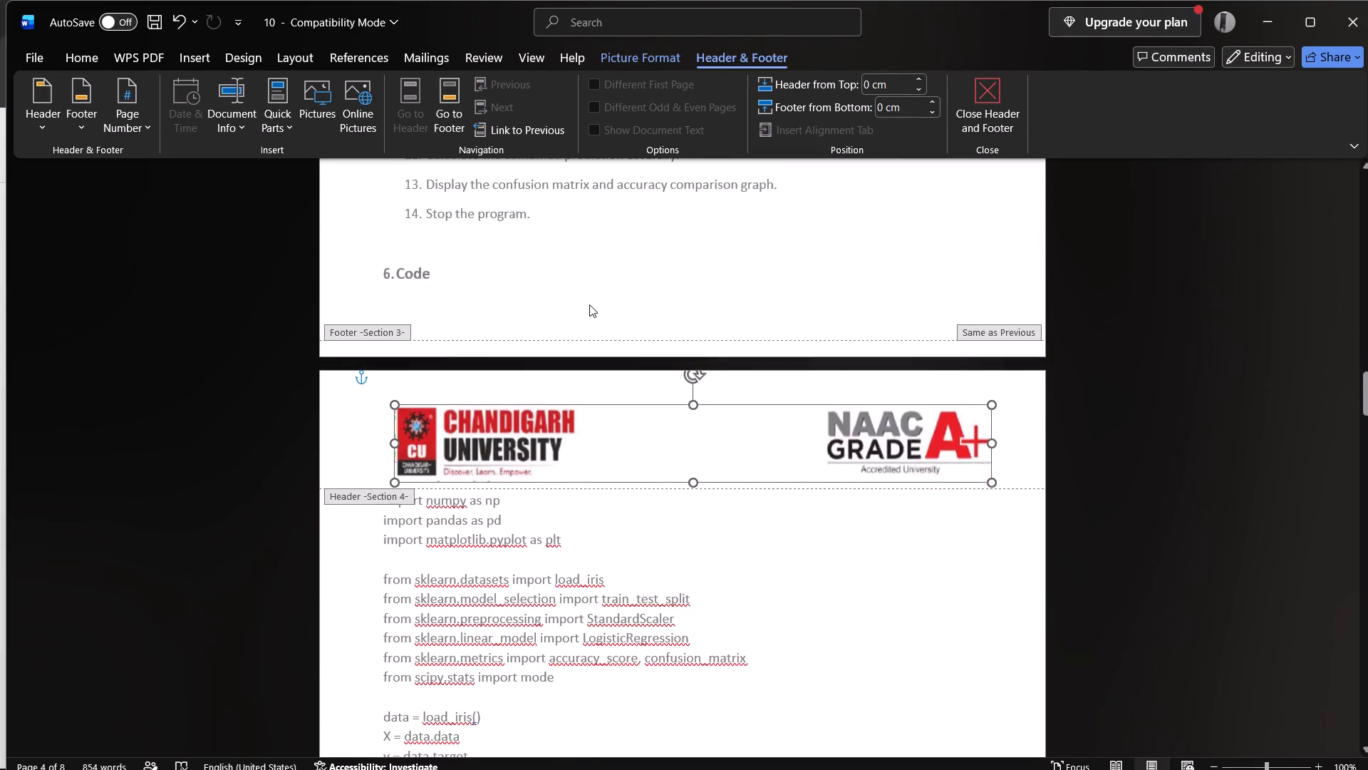
pyautogui.scroll(17, 589, 304)
pyautogui.moveTo(673, 504); pyautogui.dragTo(680, 477)
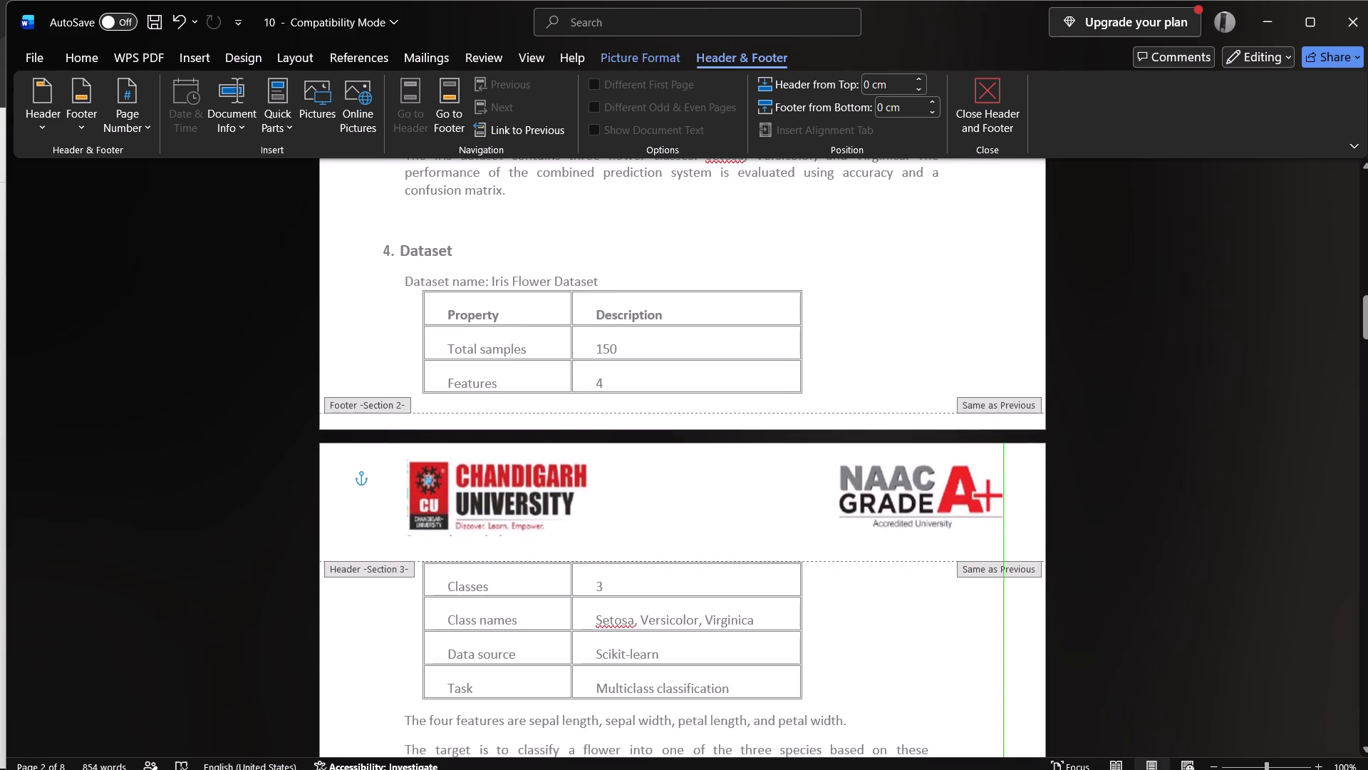
pyautogui.moveTo(680, 477); pyautogui.dragTo(683, 483)
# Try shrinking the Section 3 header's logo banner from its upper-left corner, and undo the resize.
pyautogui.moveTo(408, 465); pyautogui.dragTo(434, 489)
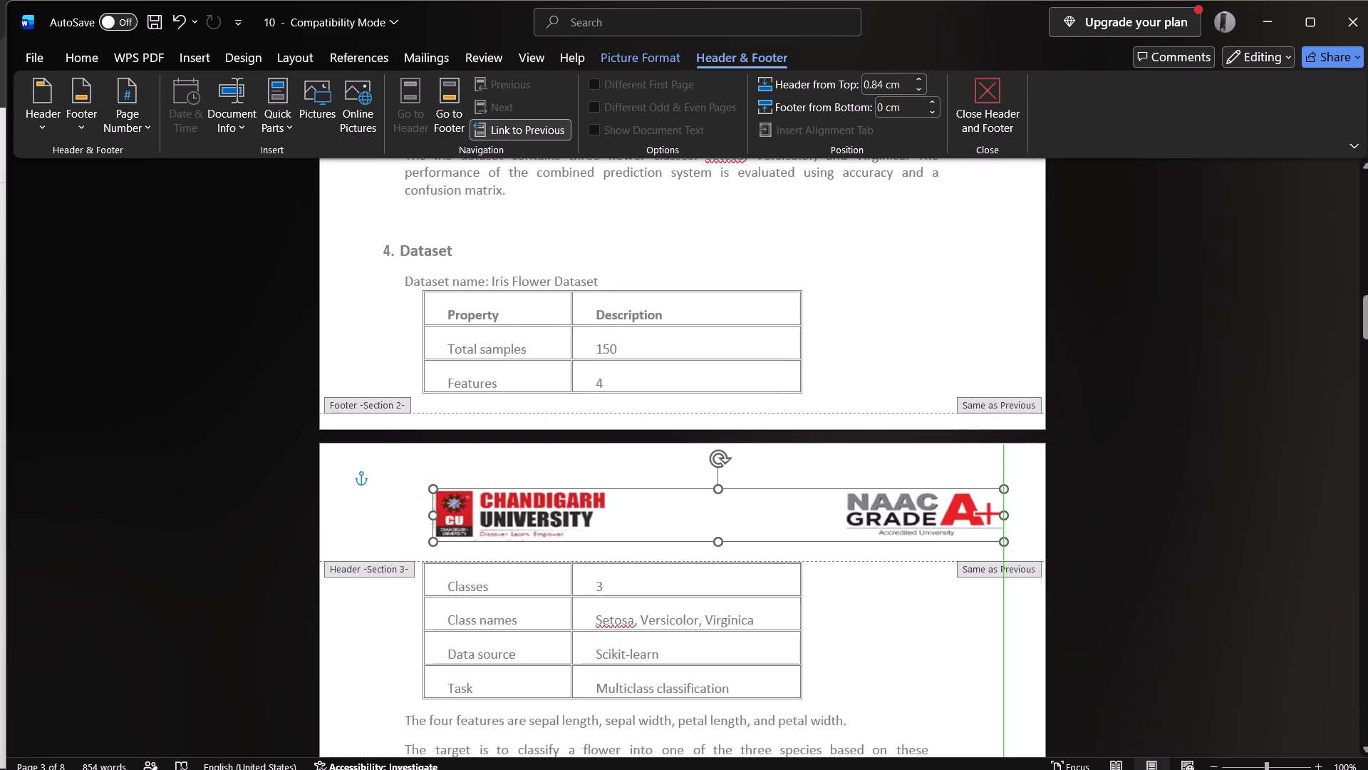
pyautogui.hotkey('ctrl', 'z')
# Fine-tune the vertical position of the shared logo banner in the Section 3, Section 2 and Section 1 headers.
pyautogui.click(711, 522)
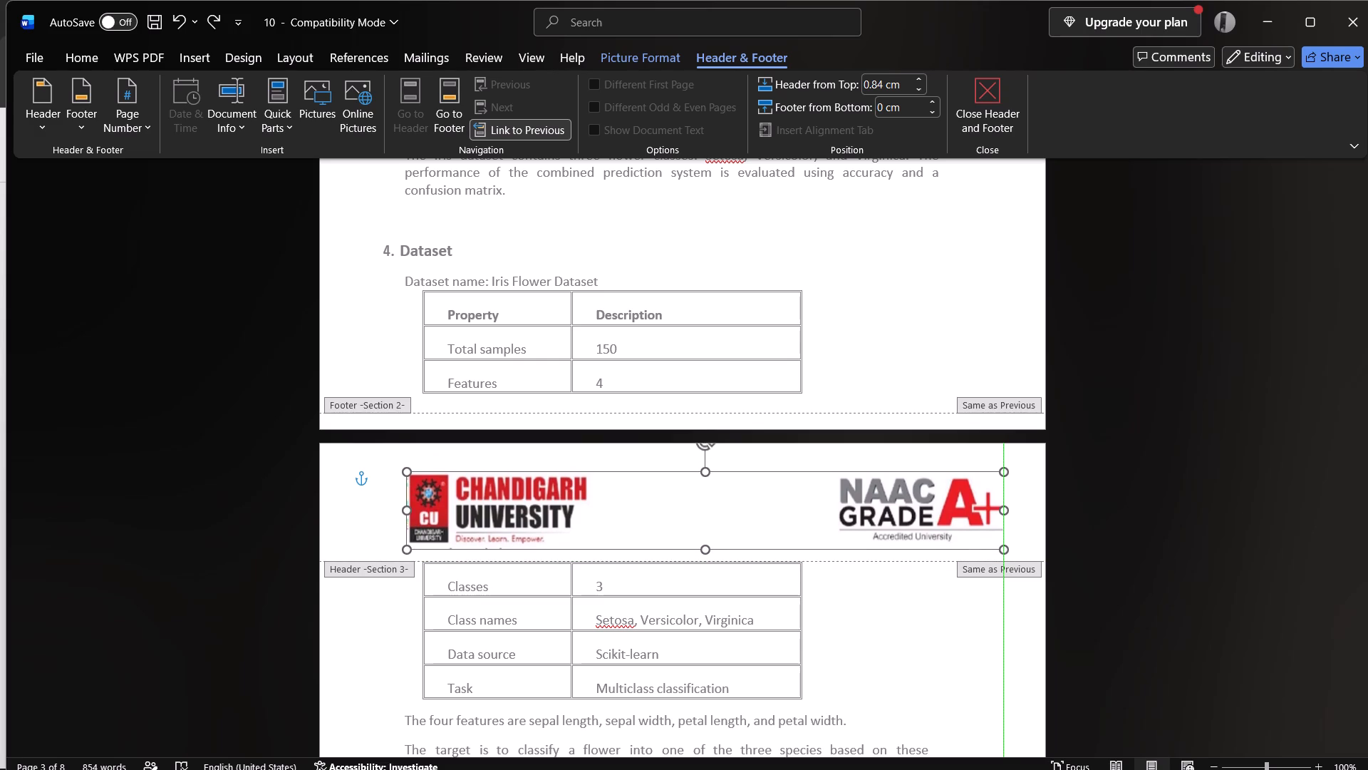
pyautogui.scroll(15, 714, 527)
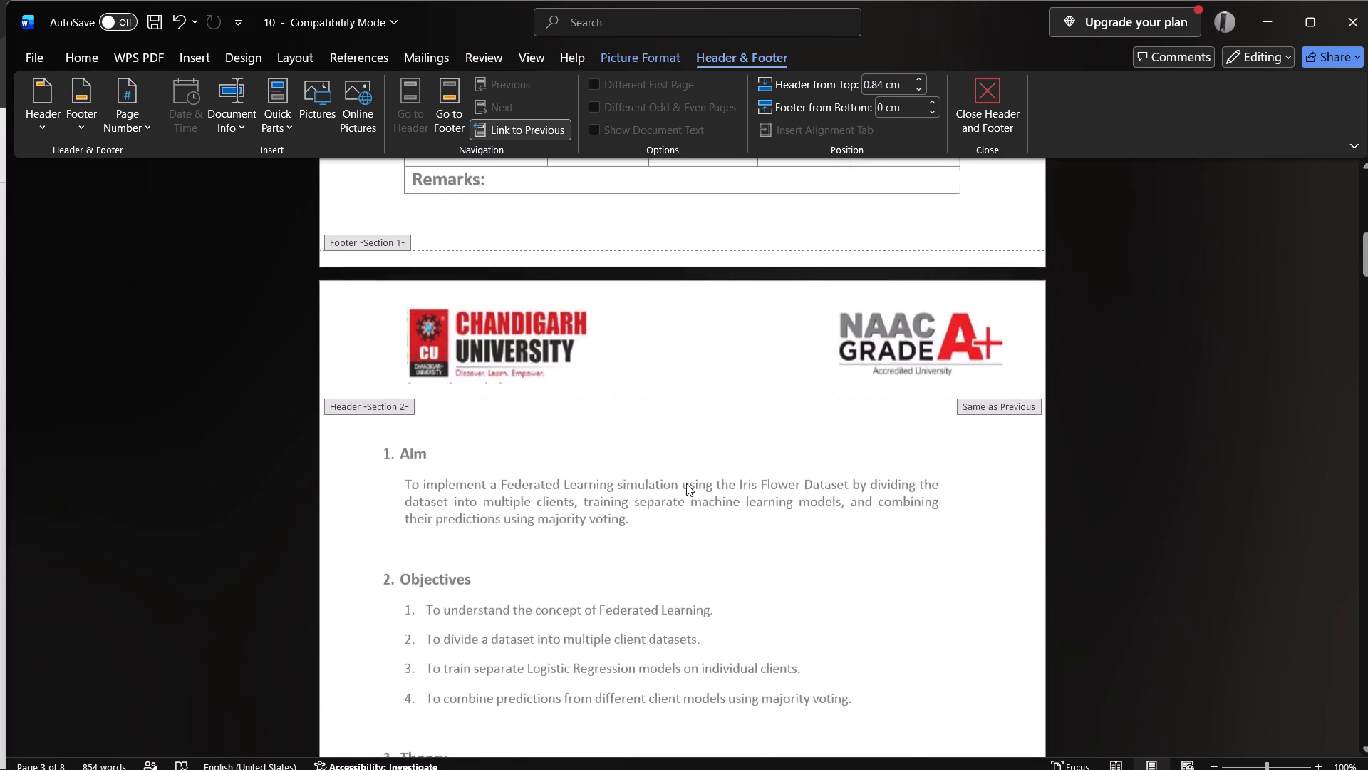
pyautogui.click(632, 411)
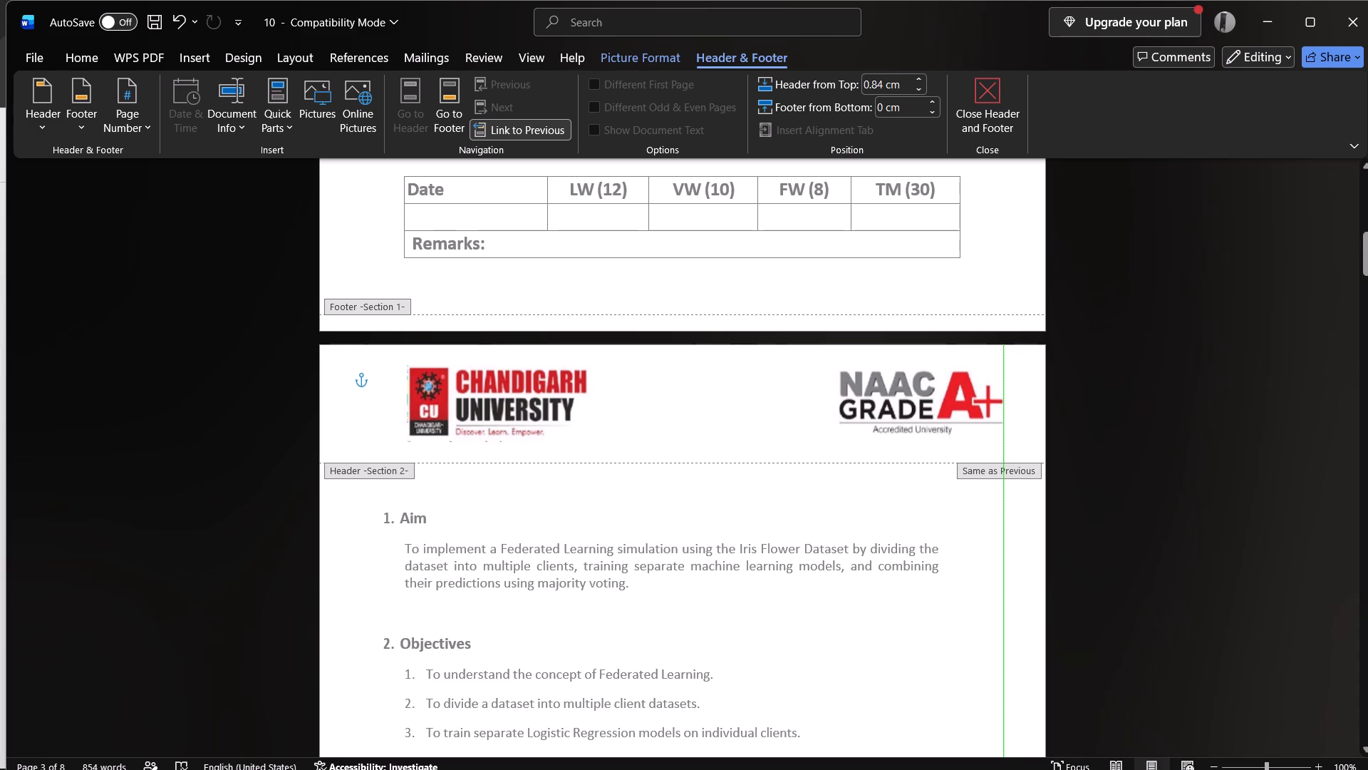
pyautogui.scroll(3, 632, 413)
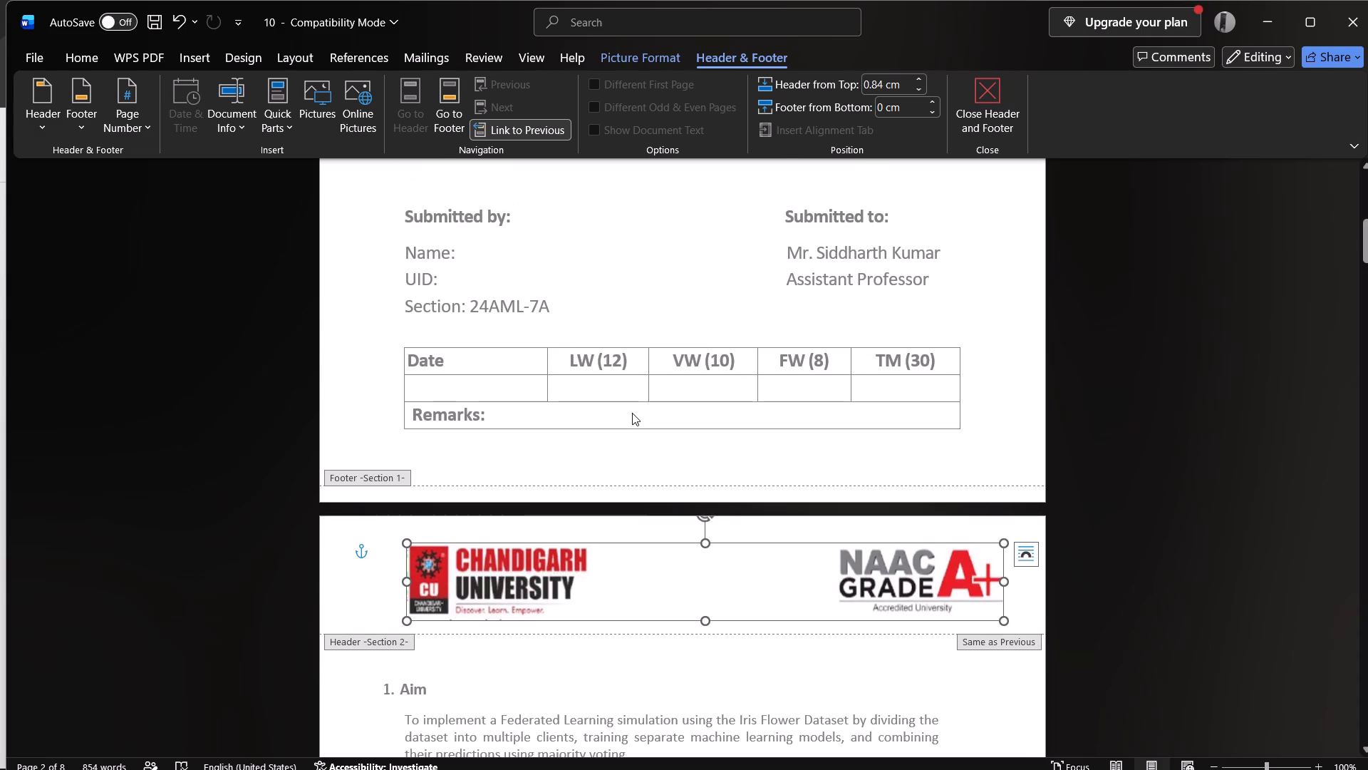
pyautogui.scroll(12, 632, 413)
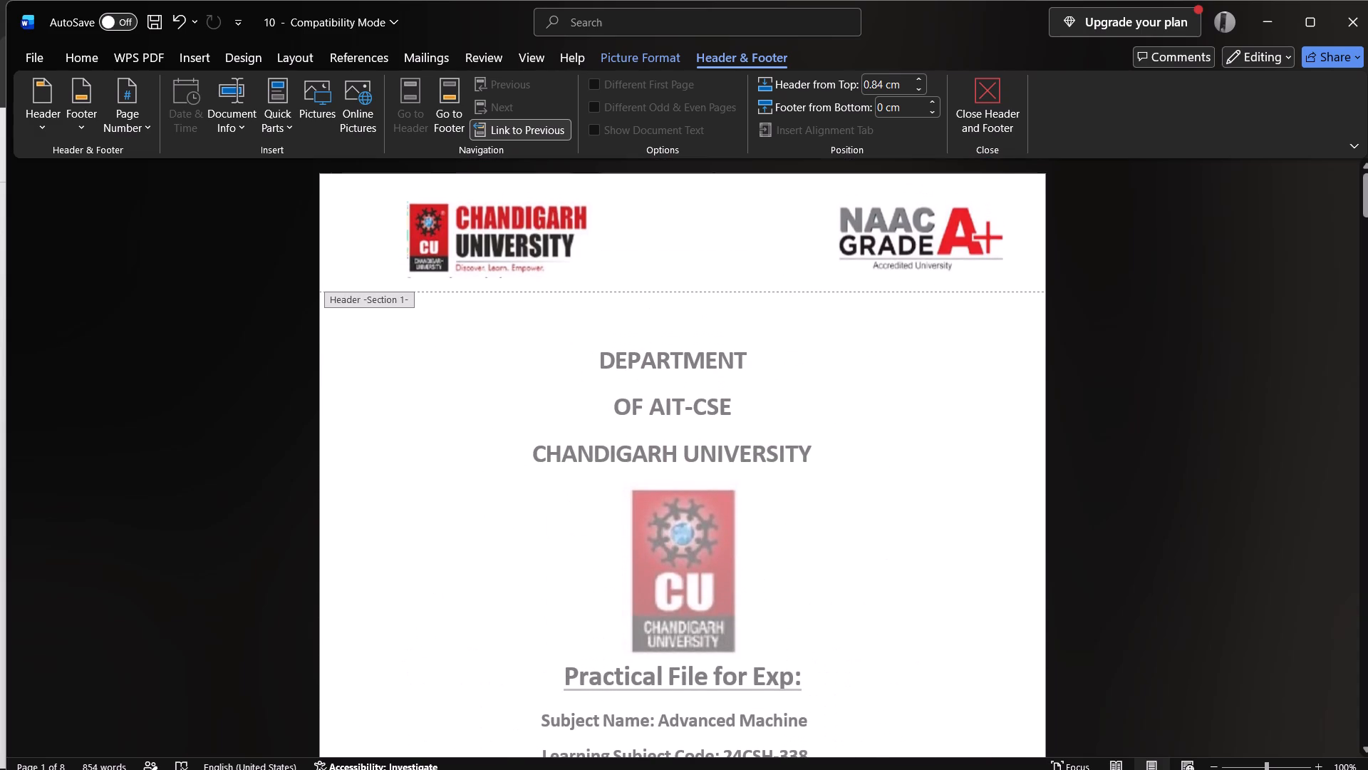
pyautogui.click(648, 263)
pyautogui.scroll(7, 643, 297)
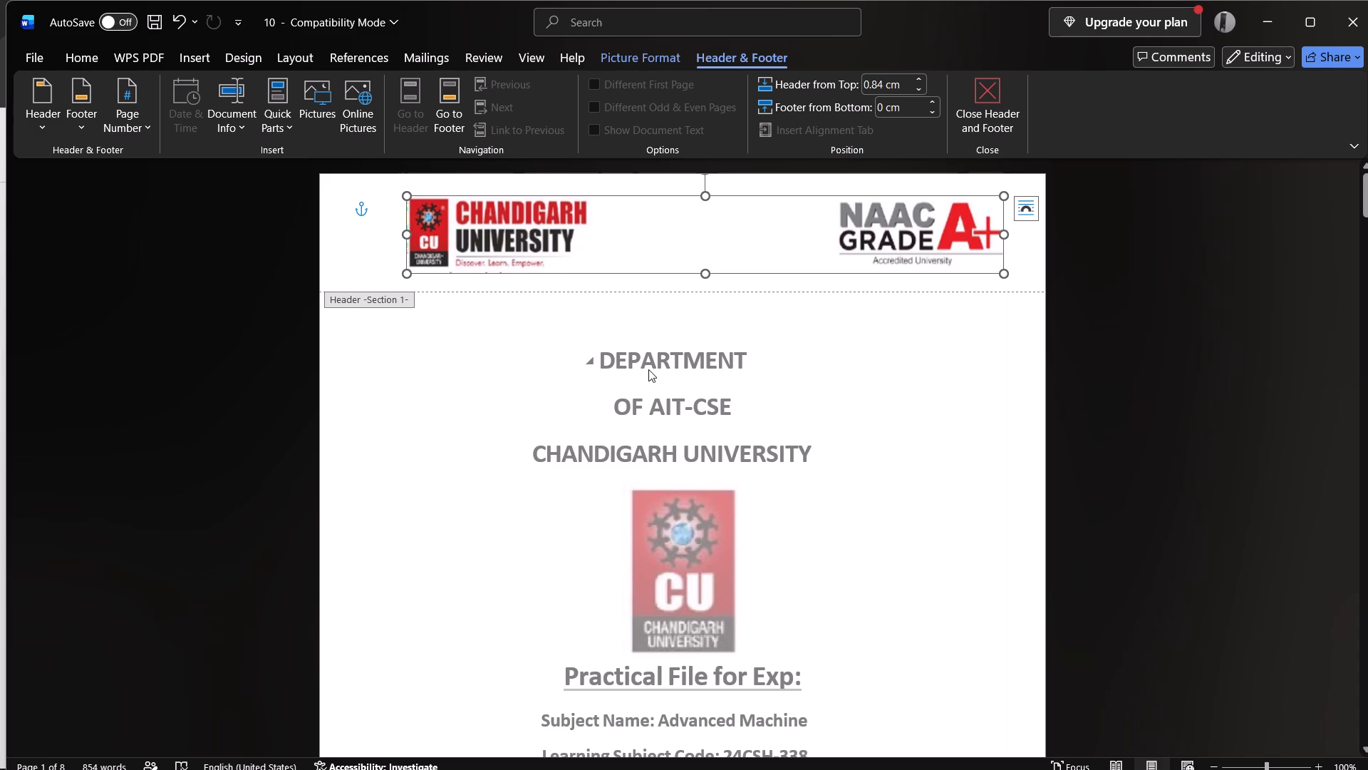
pyautogui.scroll(6, 648, 369)
# Move the Section 4 header's logo banner slightly right so it aligns with the right margin like the preceding headers.
pyautogui.scroll(-17, 649, 416)
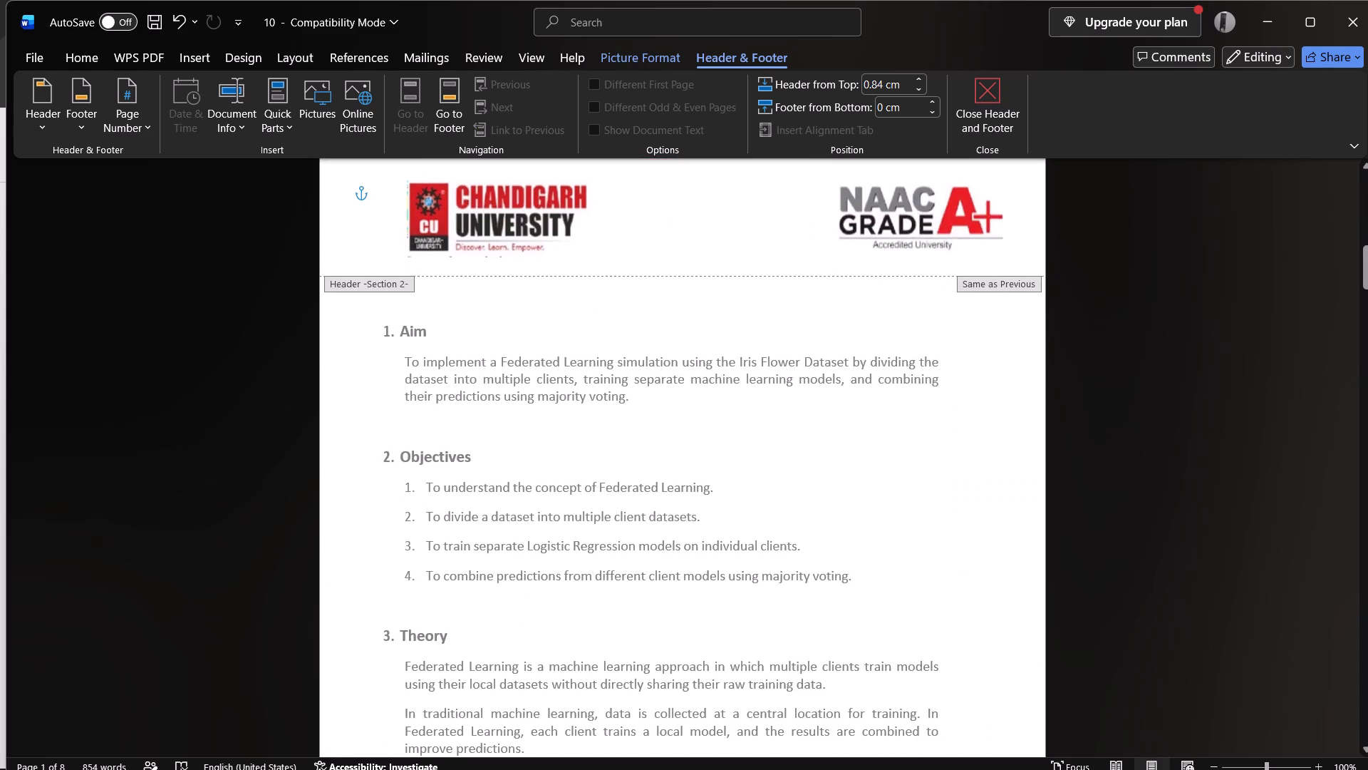
pyautogui.scroll(-15, 764, 333)
pyautogui.scroll(-11, 746, 441)
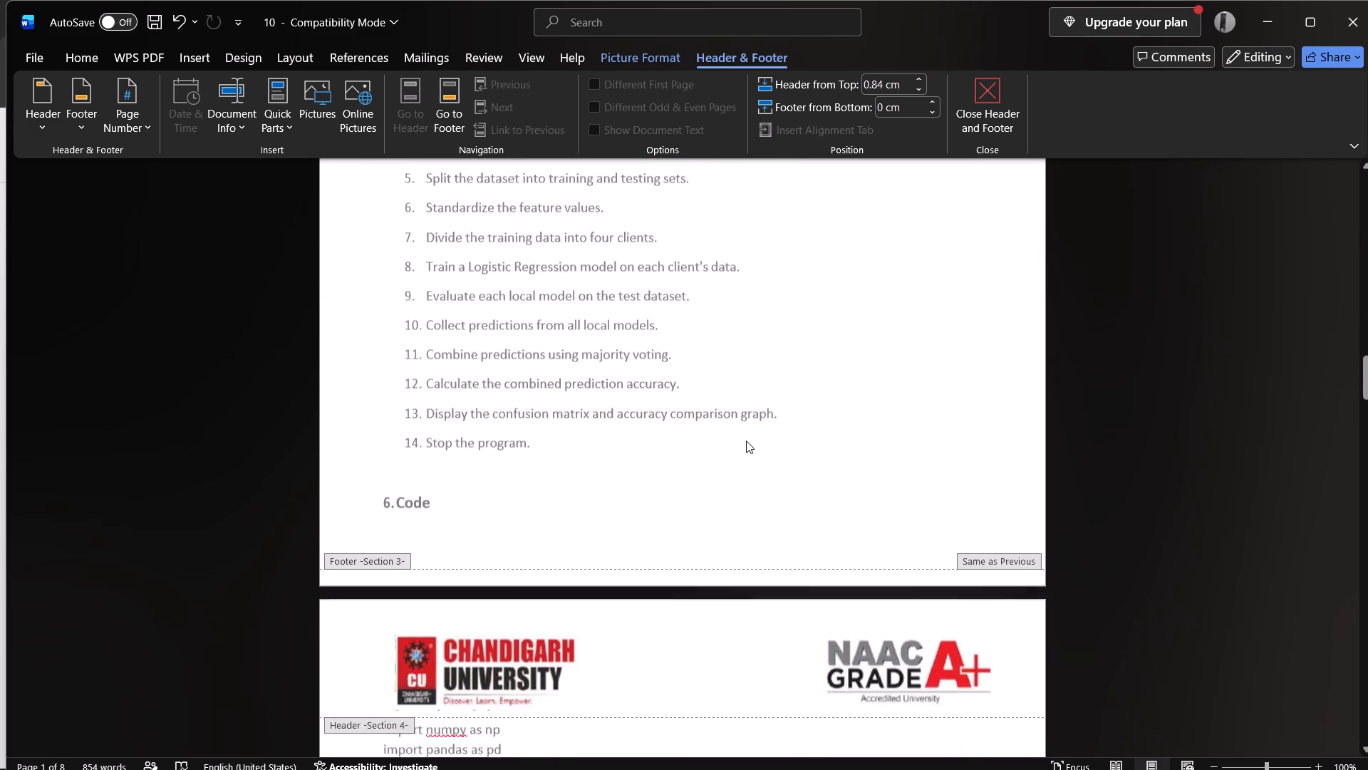
pyautogui.scroll(-3, 746, 441)
pyautogui.moveTo(748, 480); pyautogui.dragTo(762, 483)
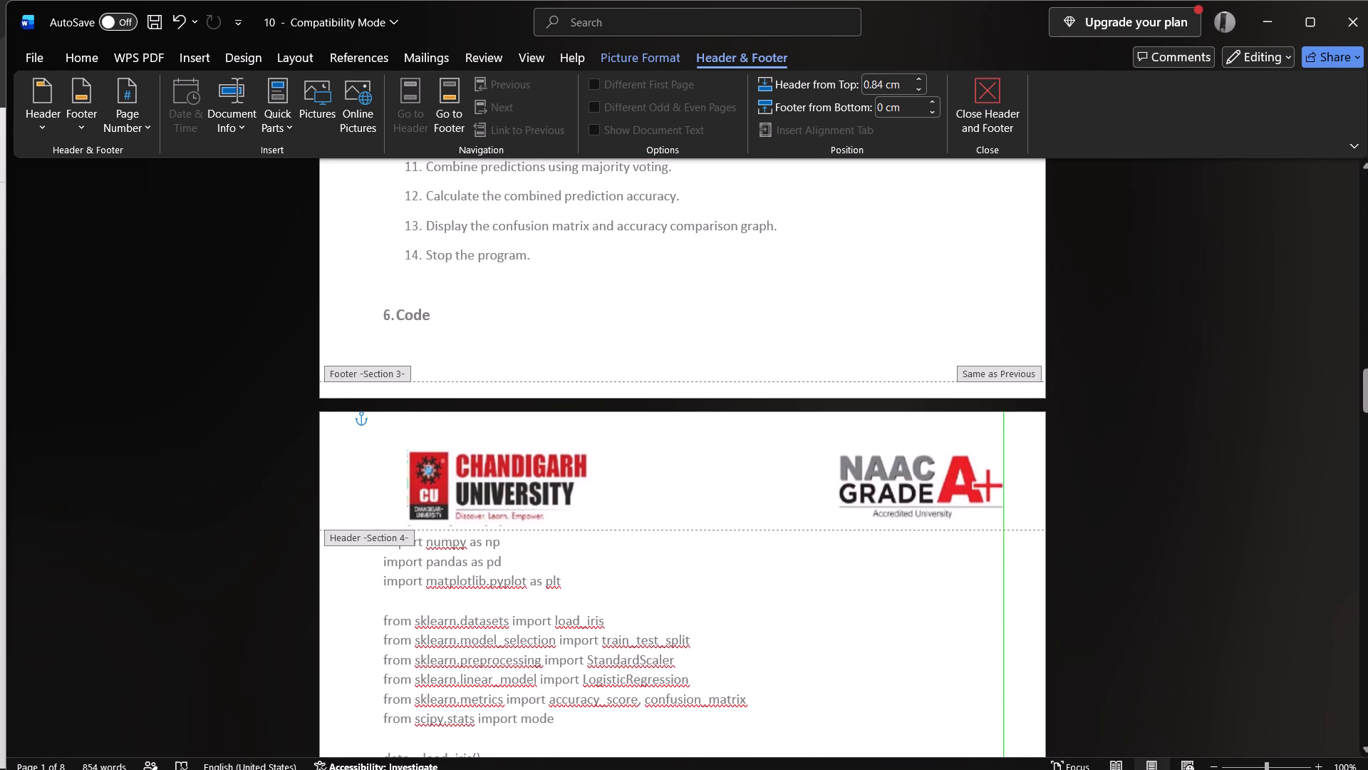
pyautogui.moveTo(762, 483); pyautogui.dragTo(767, 473)
# Compare the Section 4 banner's placement with the Section 3 header and nudge the Section 4 banner slightly upward to match.
pyautogui.scroll(15, 767, 473)
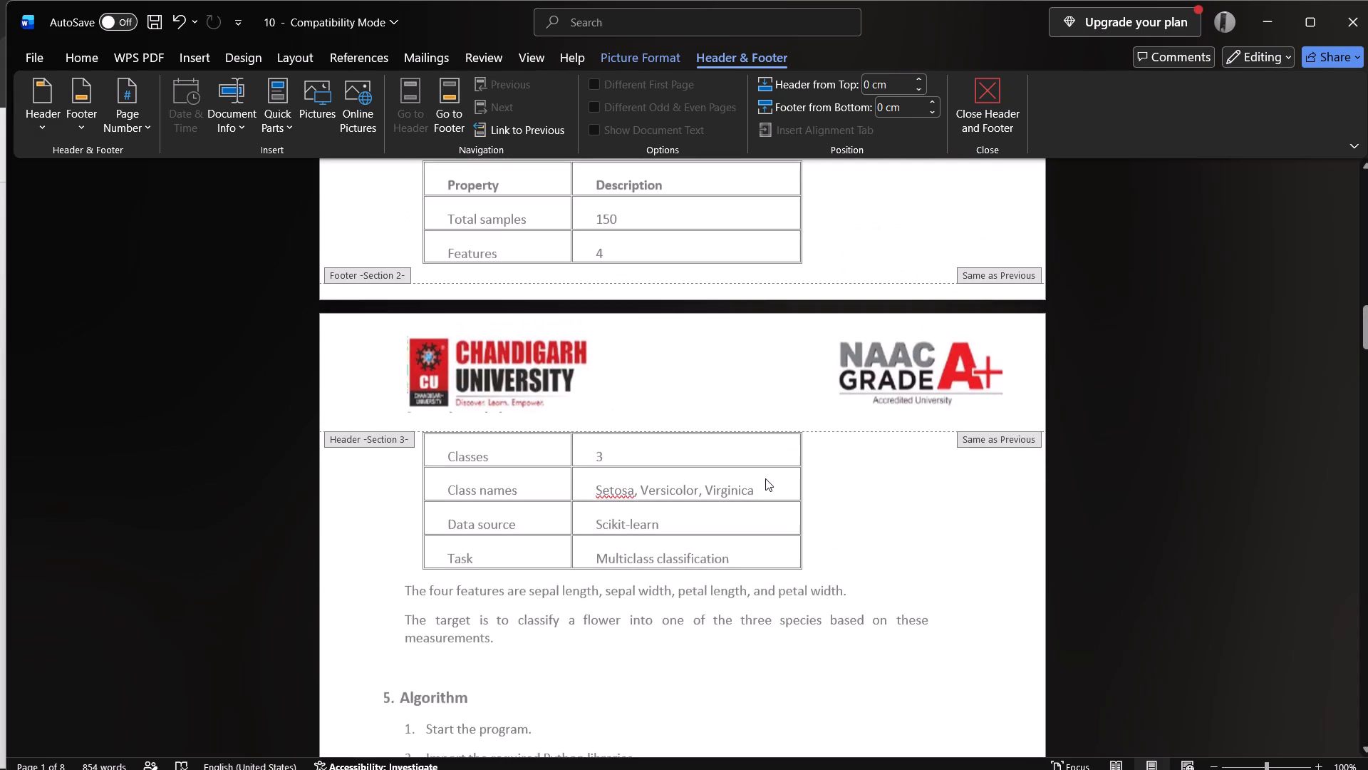
pyautogui.scroll(-16, 765, 478)
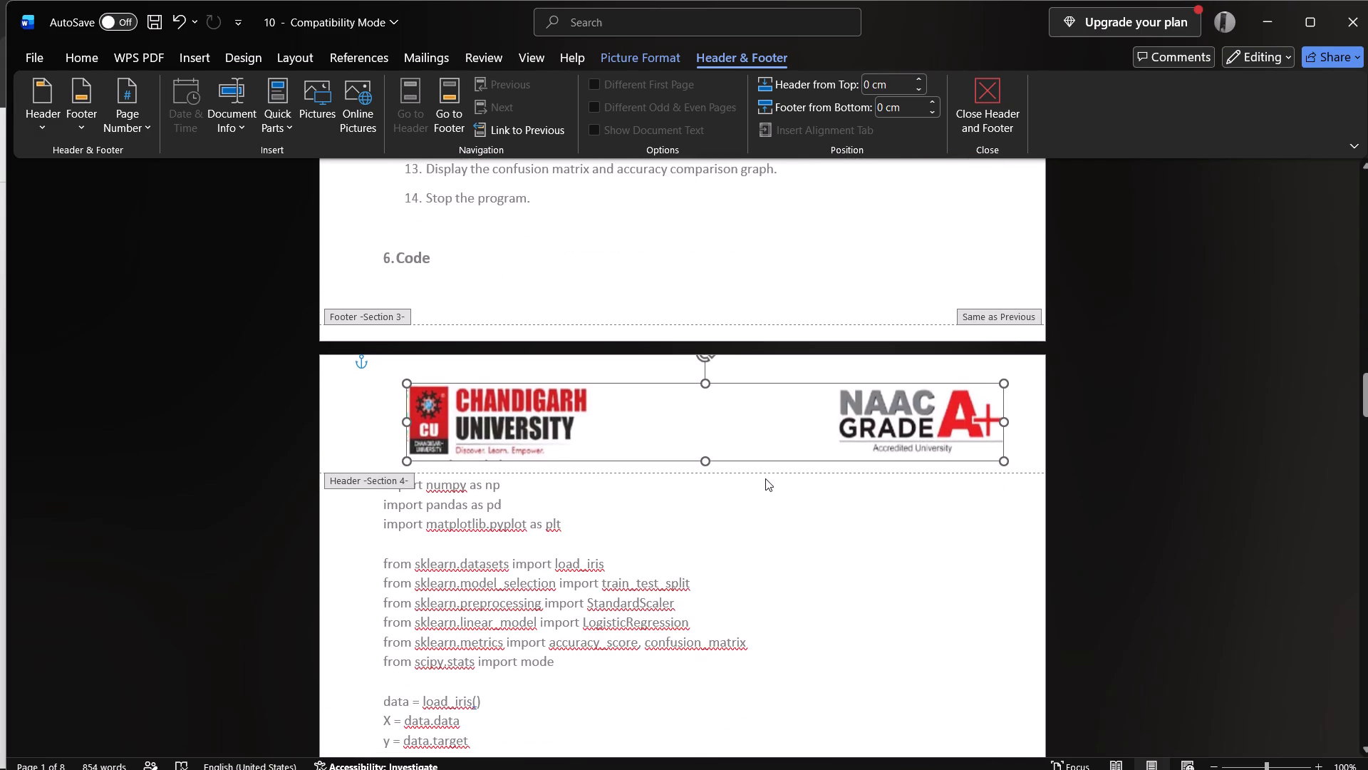
pyautogui.scroll(14, 765, 478)
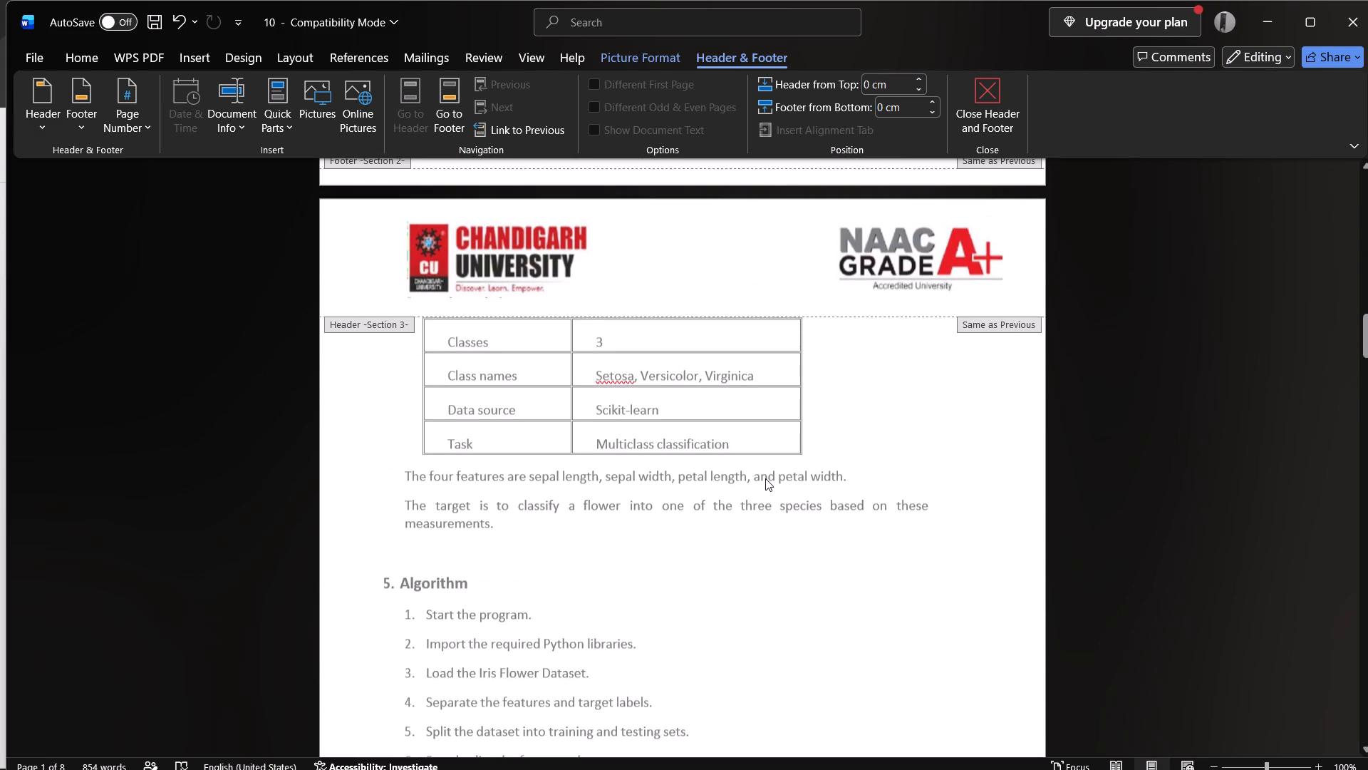
pyautogui.scroll(-12, 765, 478)
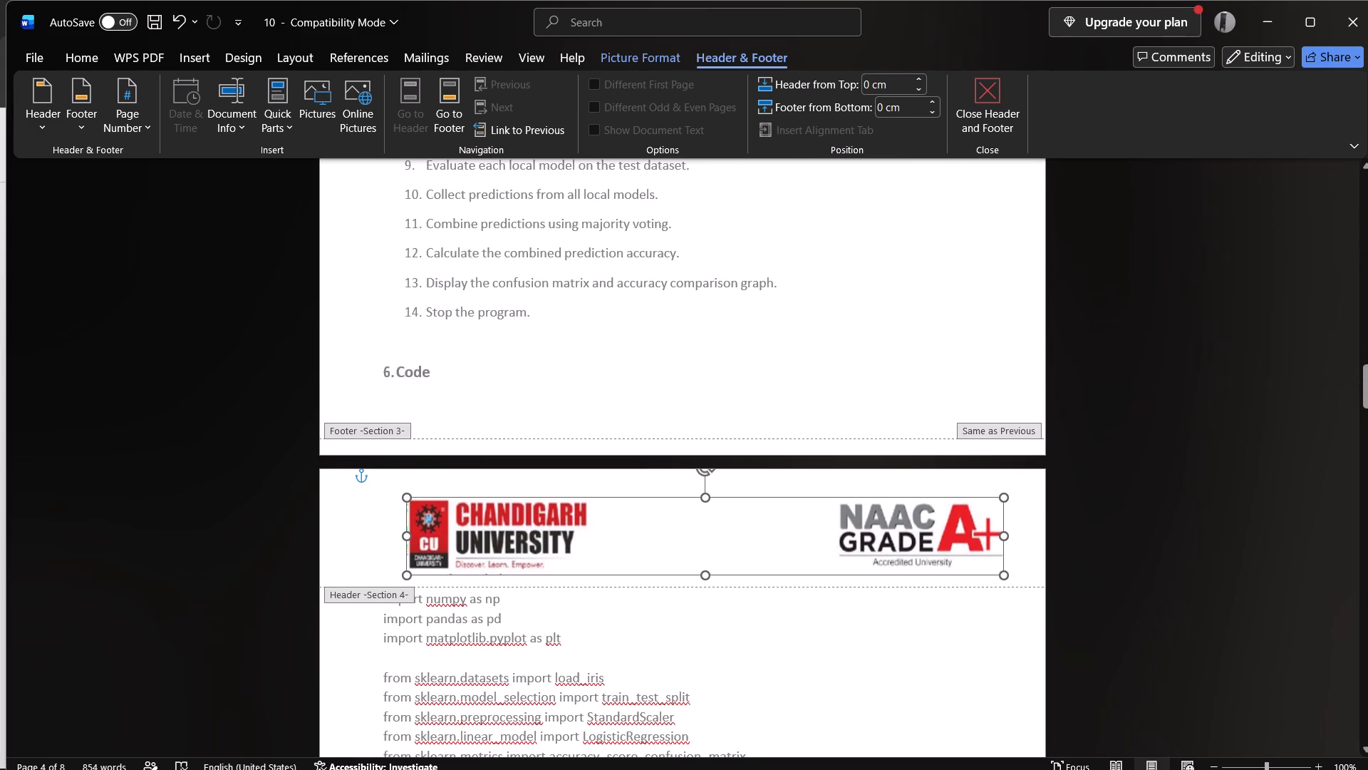
pyautogui.click(748, 525)
pyautogui.scroll(5, 749, 520)
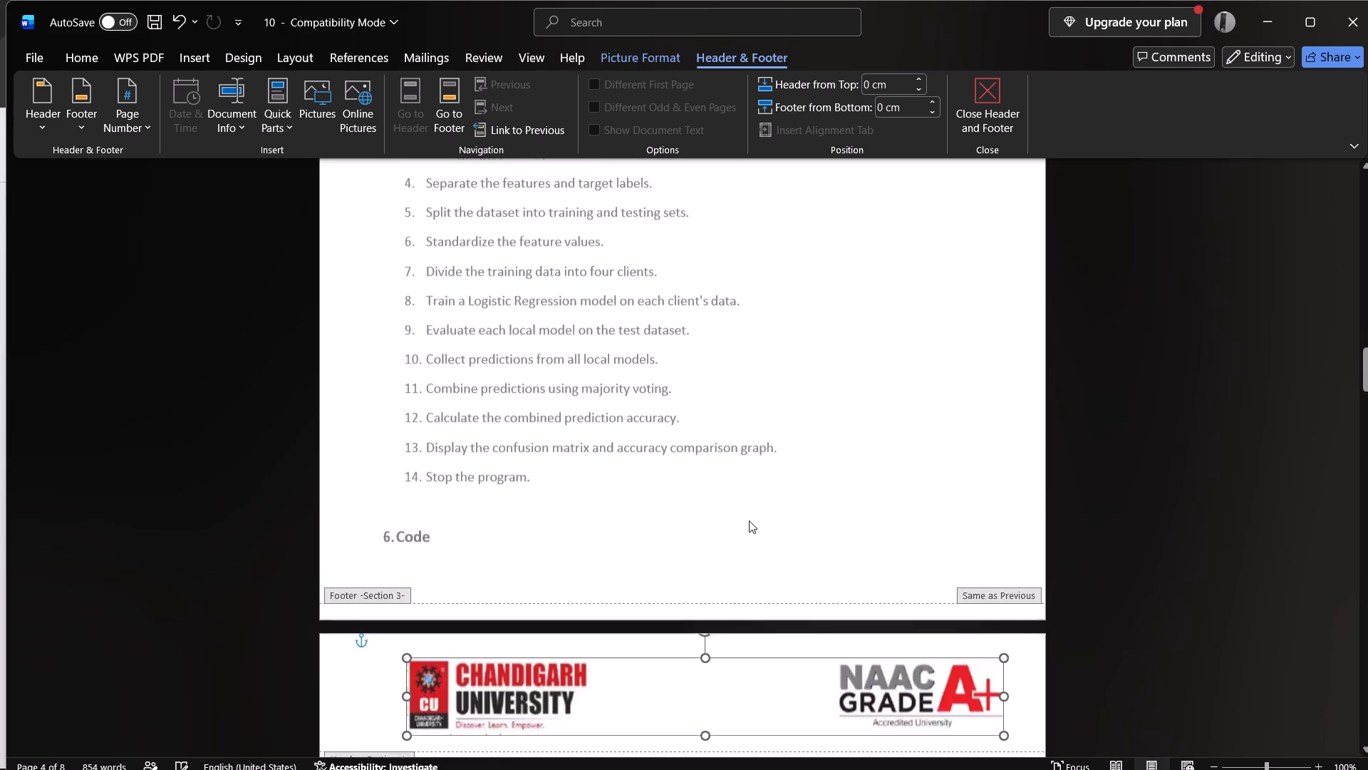
pyautogui.scroll(12, 749, 520)
# Review the header placement on the remaining pages, from Section 3 through the Section 5 charts page and the Section 6 Result page.
pyautogui.scroll(-12, 749, 520)
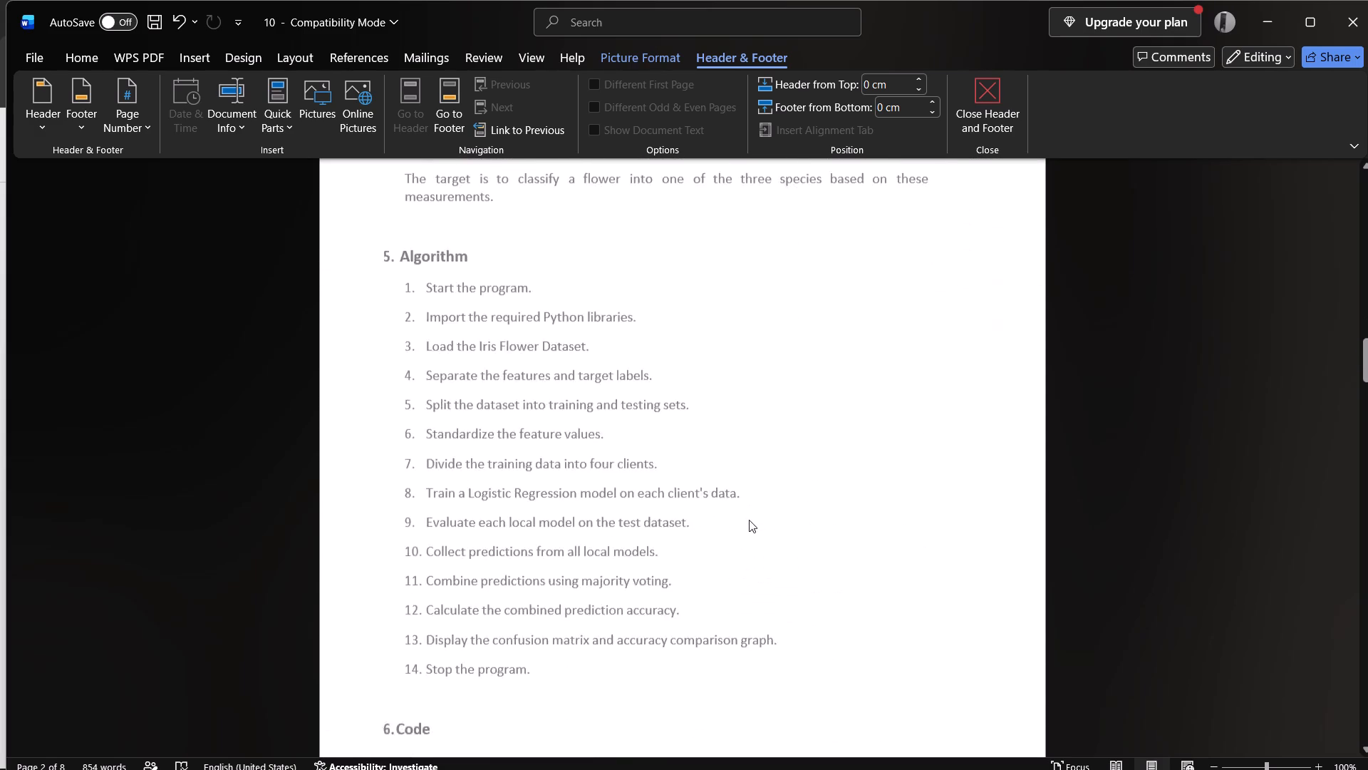
pyautogui.scroll(-10, 749, 520)
pyautogui.scroll(-12, 749, 519)
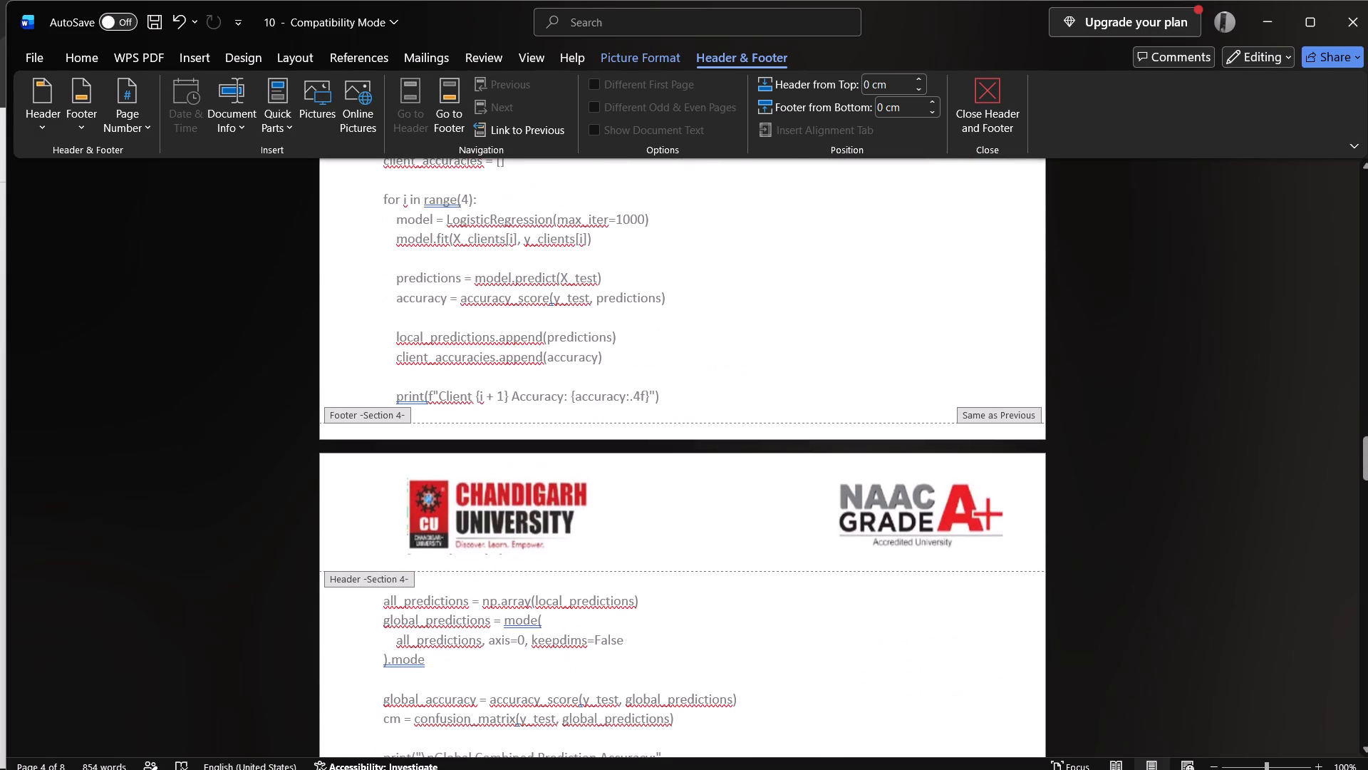
pyautogui.scroll(-18, 748, 518)
pyautogui.scroll(-6, 748, 518)
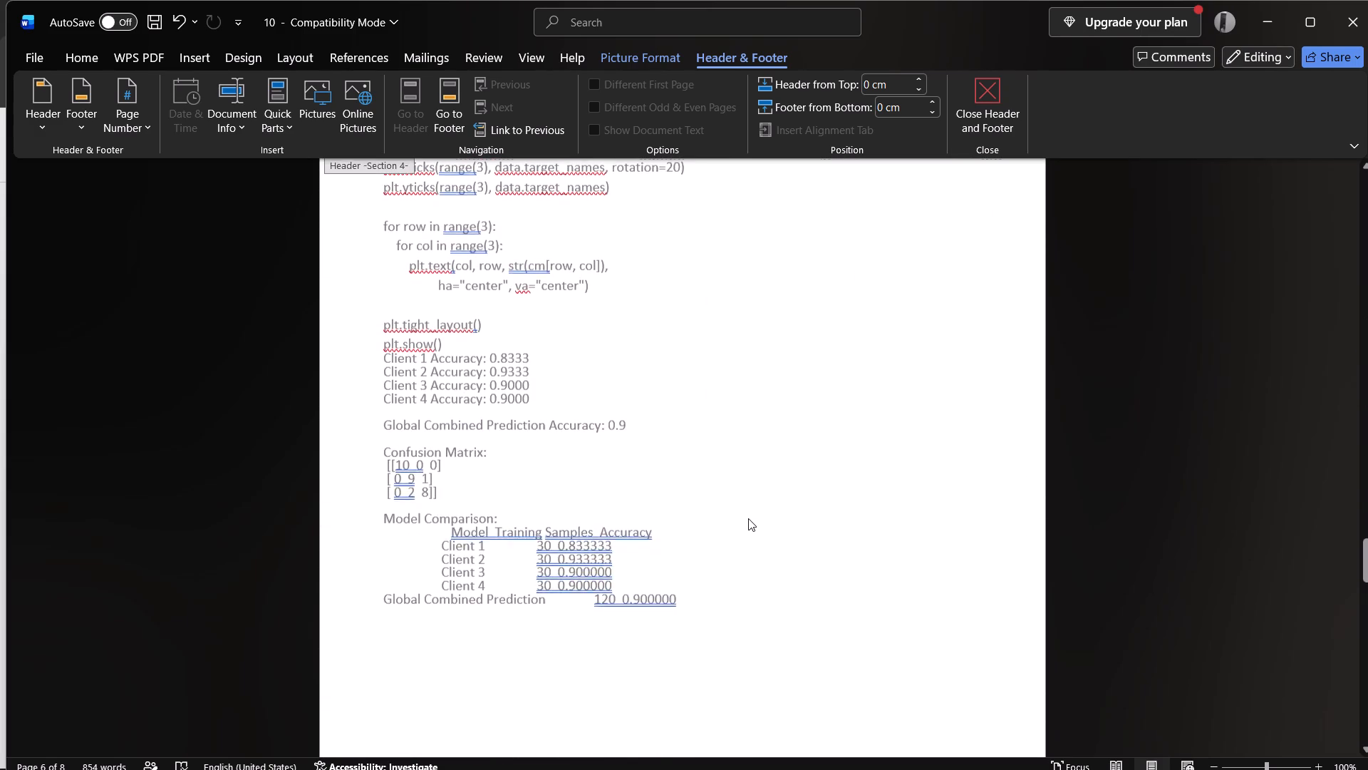
pyautogui.scroll(-12, 747, 518)
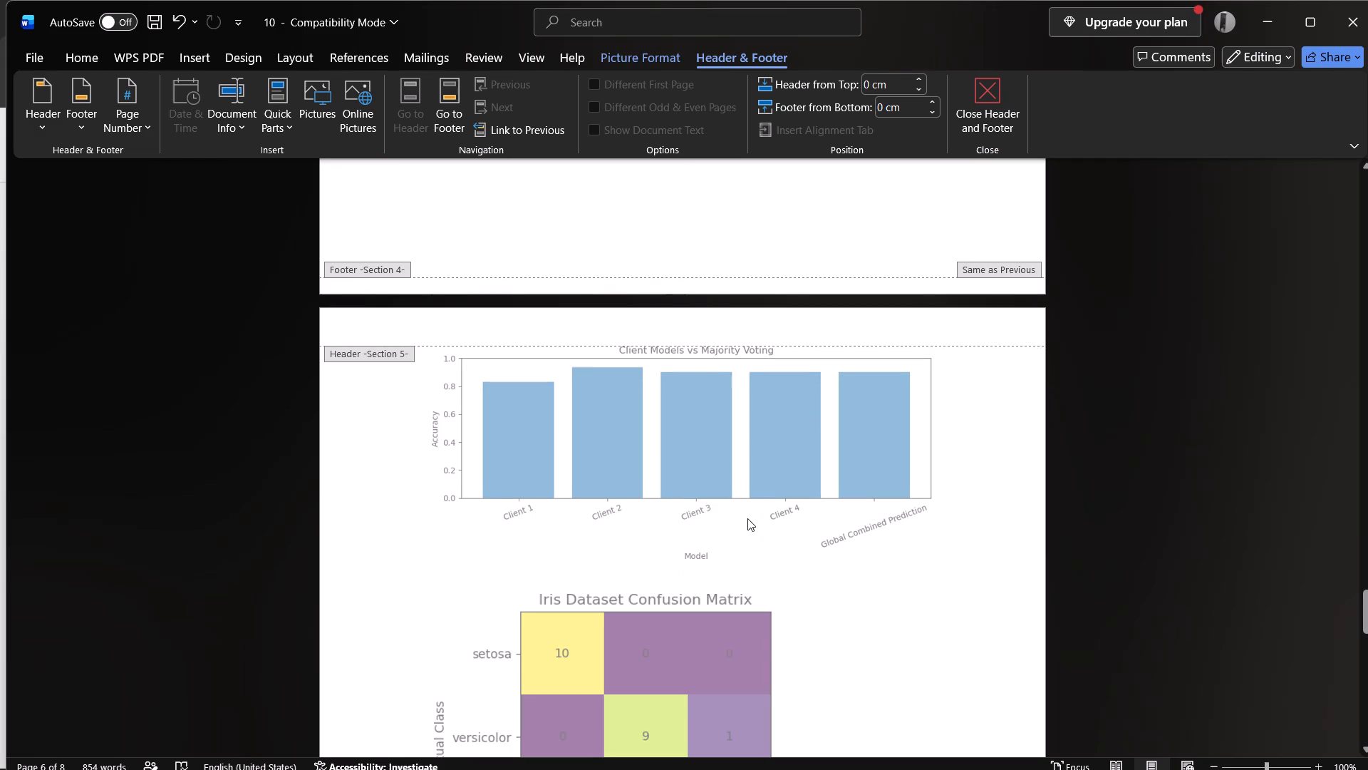
pyautogui.click(637, 329)
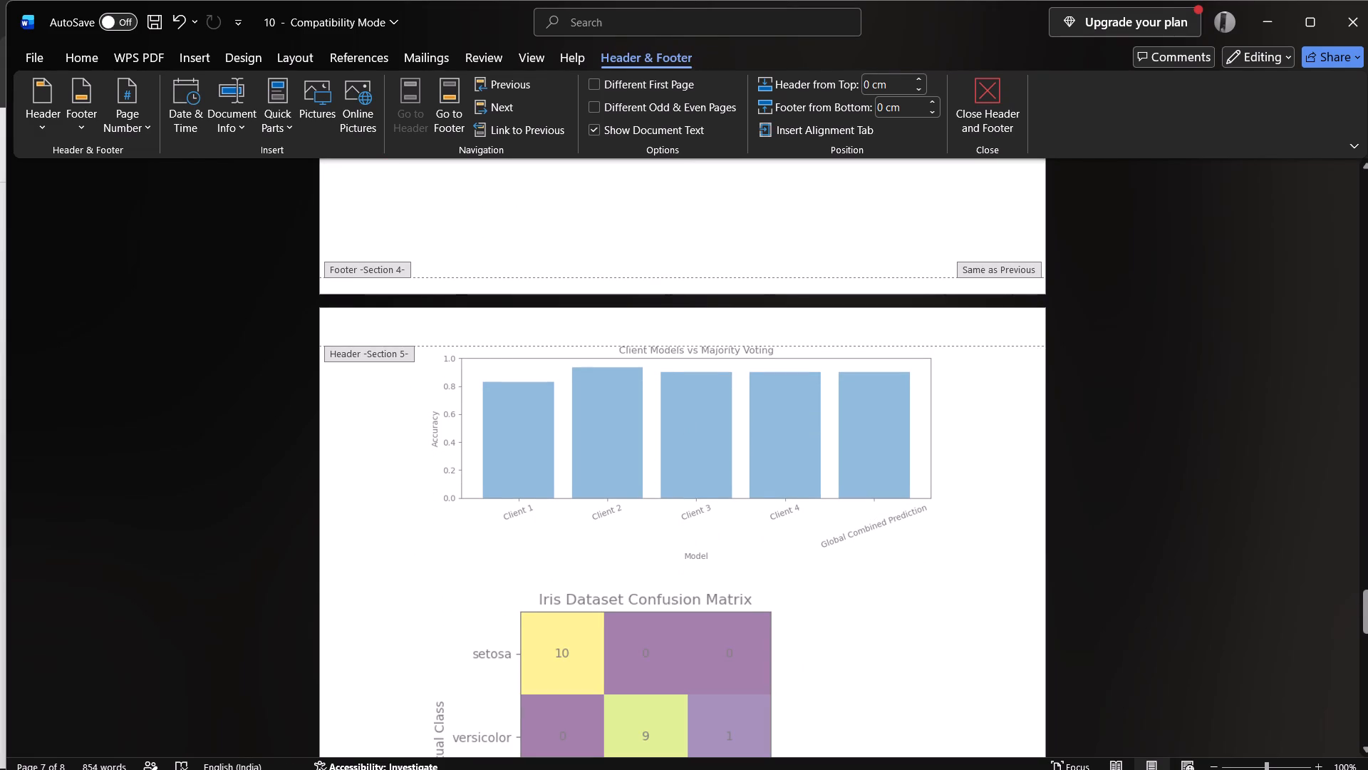
pyautogui.scroll(-16, 636, 330)
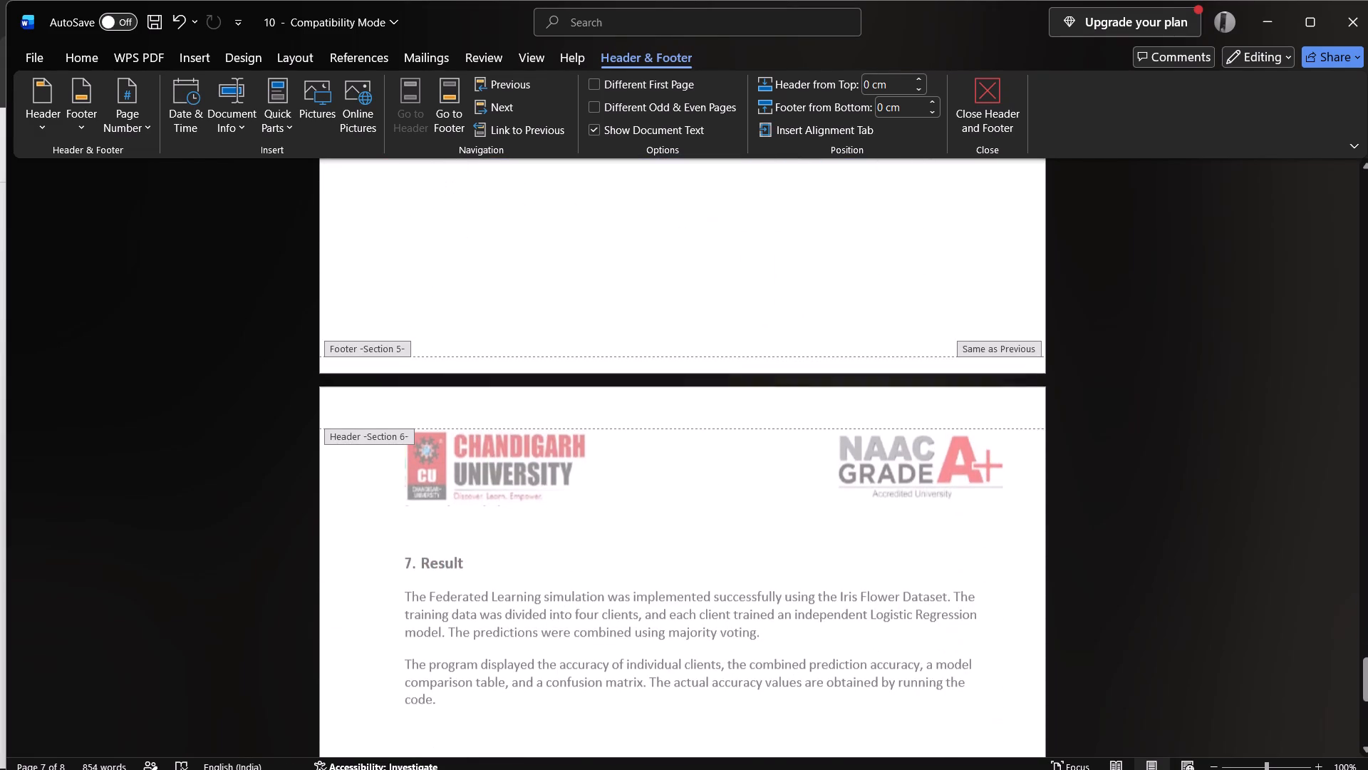
pyautogui.scroll(7, 584, 414)
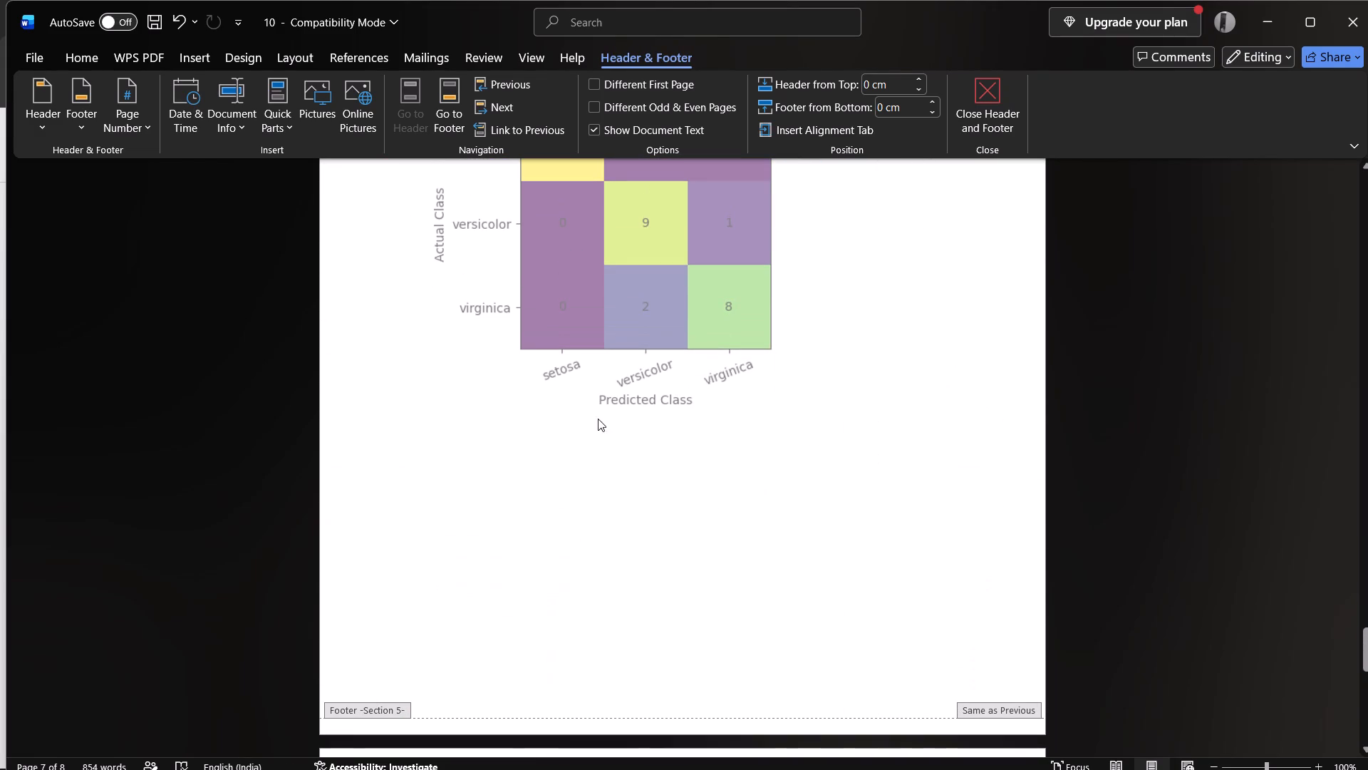
# Save document 10 and exit header and footer editing.
pyautogui.hotkey('ctrl', 's')
pyautogui.click(984, 111)
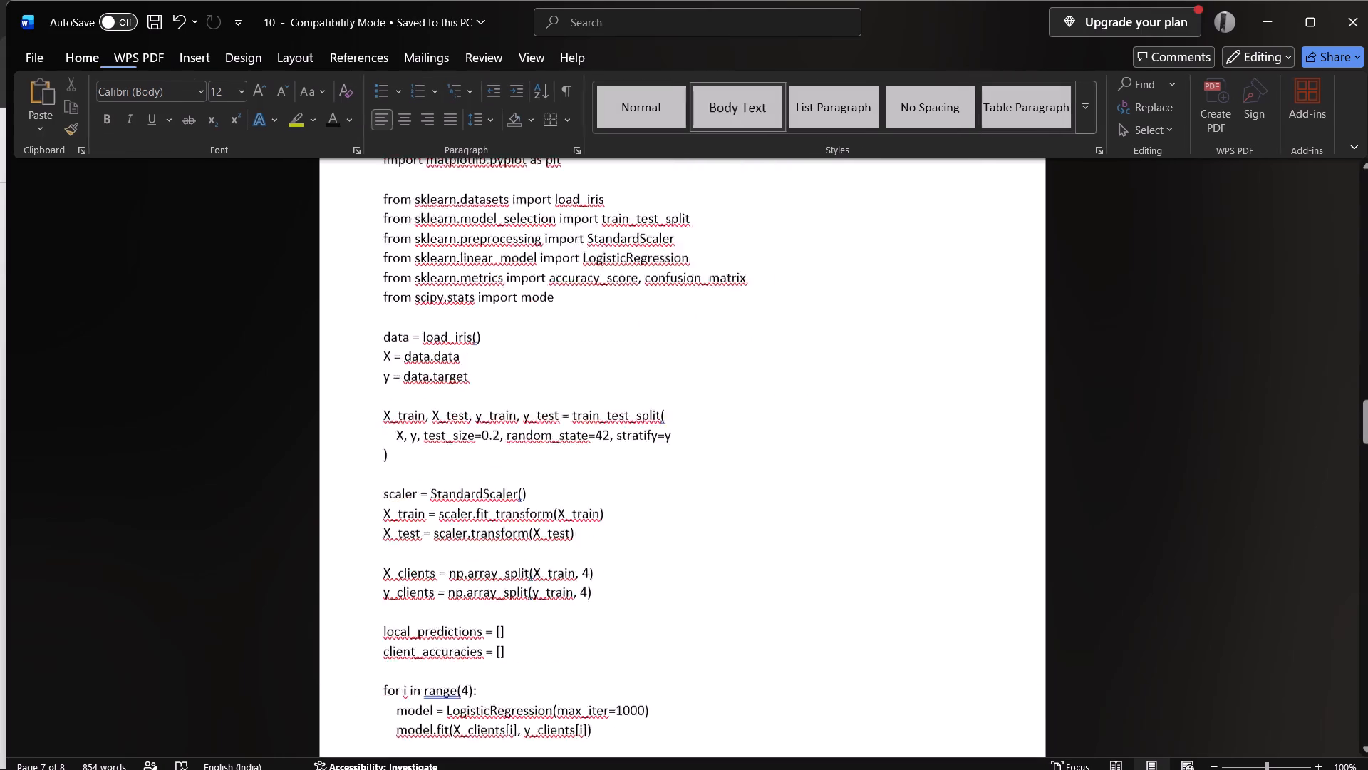
# Insert a blank line between the code's final plt.show() and the Client 1 Accuracy output line.
pyautogui.scroll(5, 655, 439)
pyautogui.scroll(-2, 398, 465)
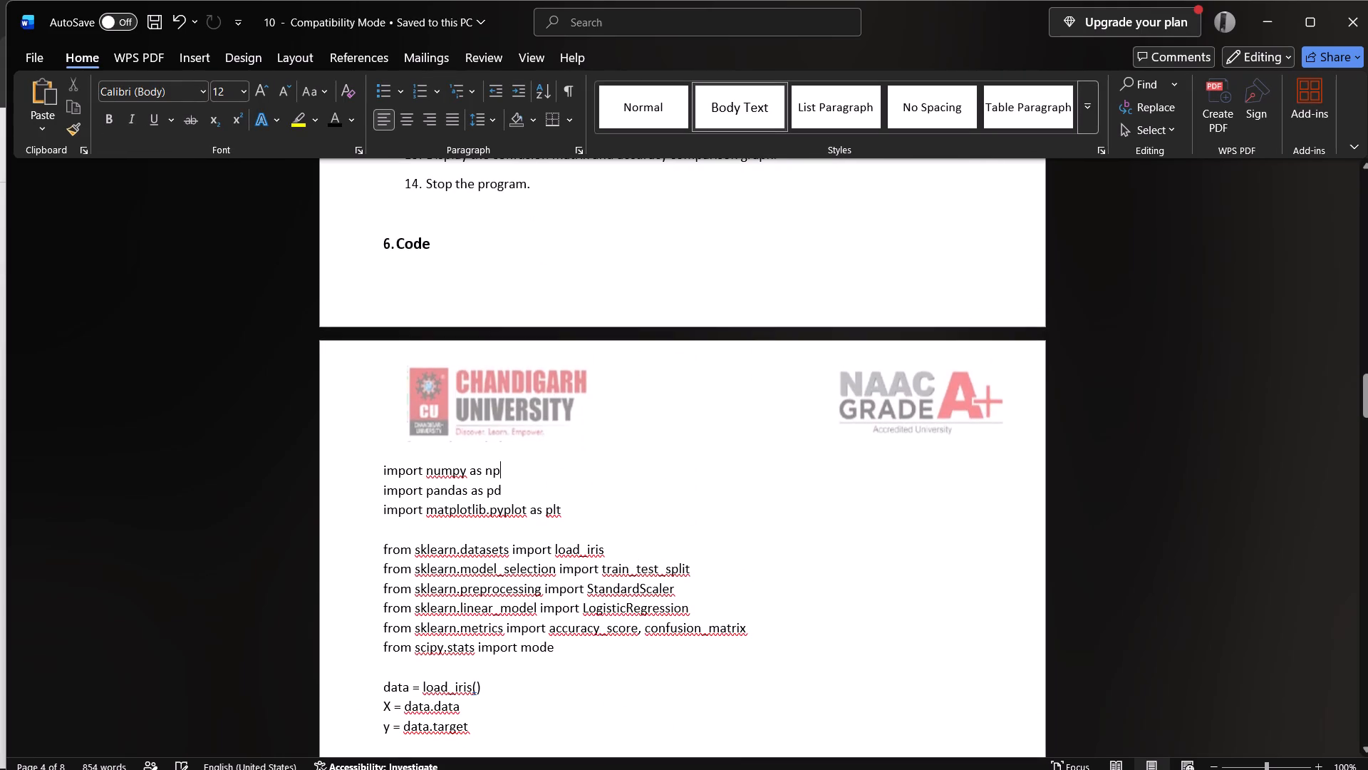
pyautogui.scroll(-15, 398, 465)
pyautogui.scroll(-14, 398, 465)
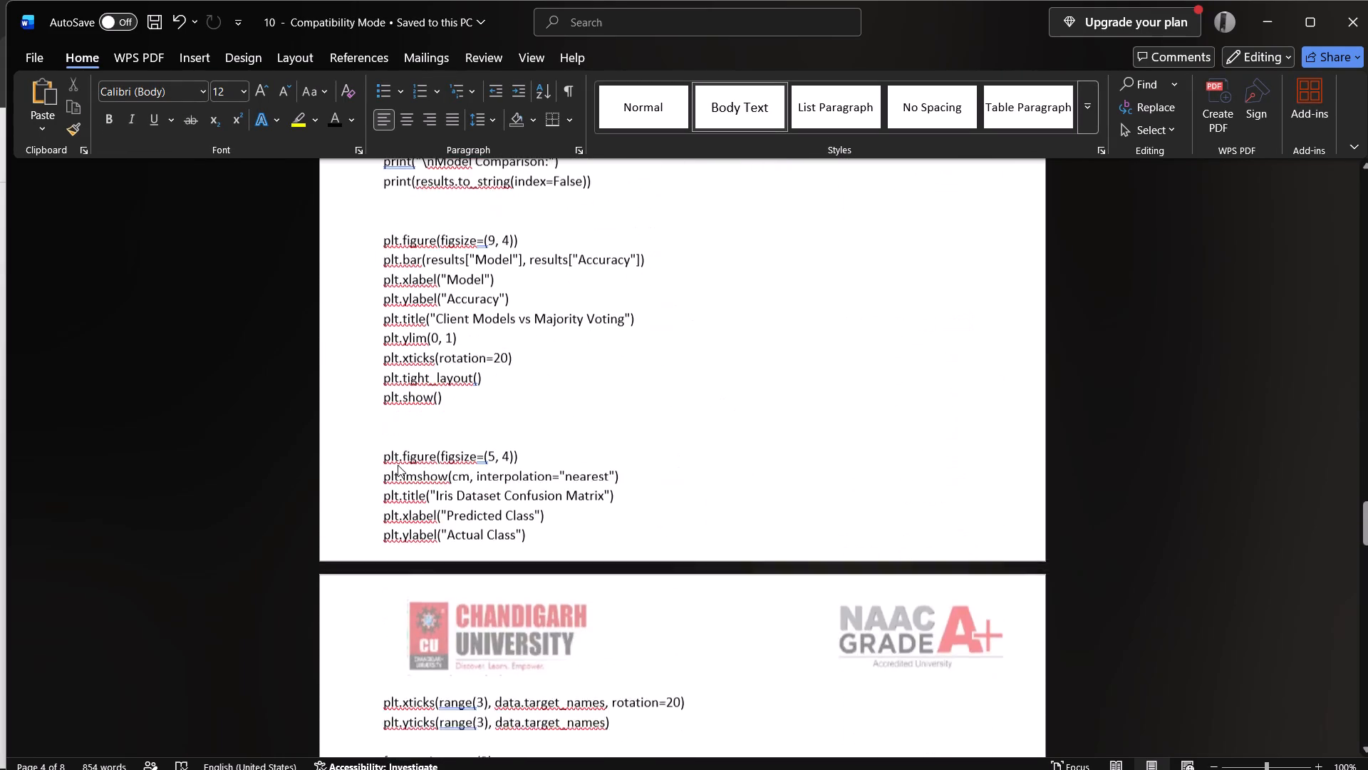
pyautogui.scroll(-8, 398, 465)
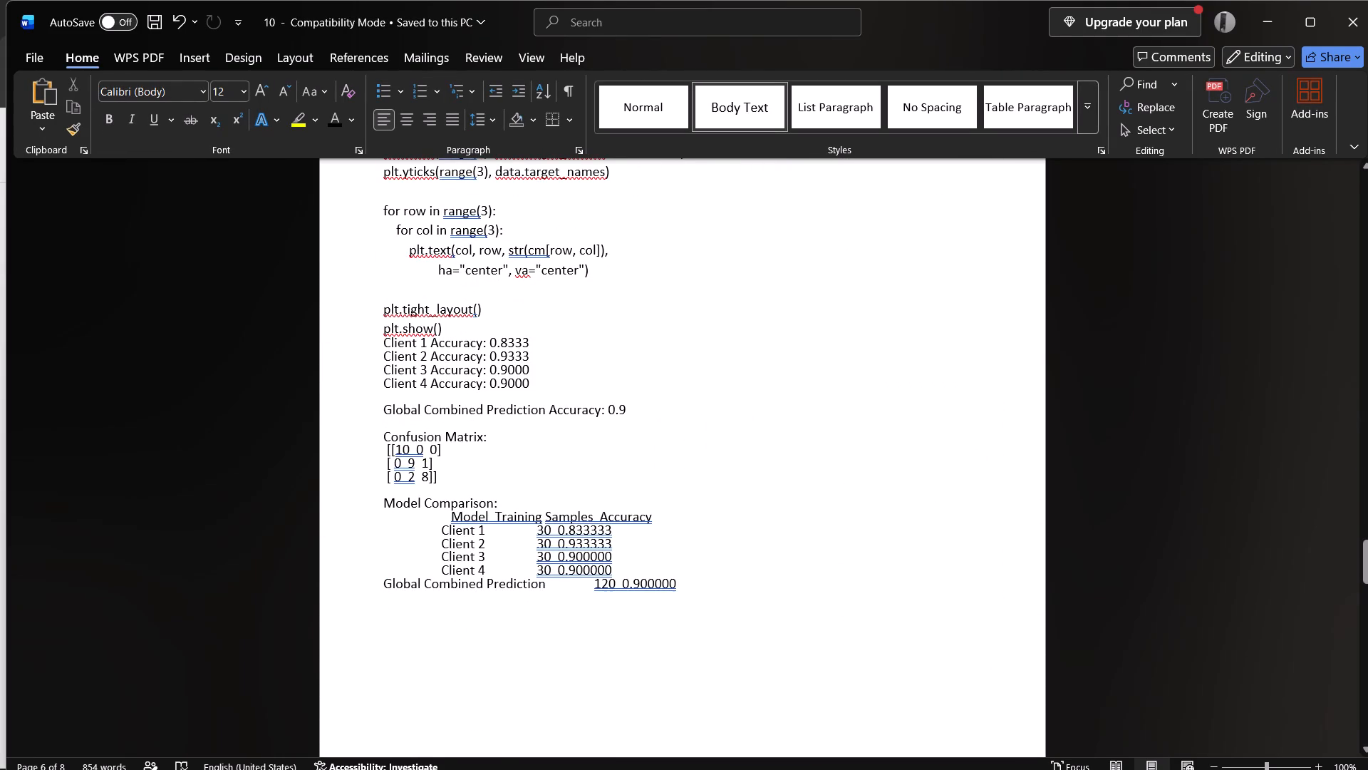
pyautogui.click(458, 326)
pyautogui.press('Return')
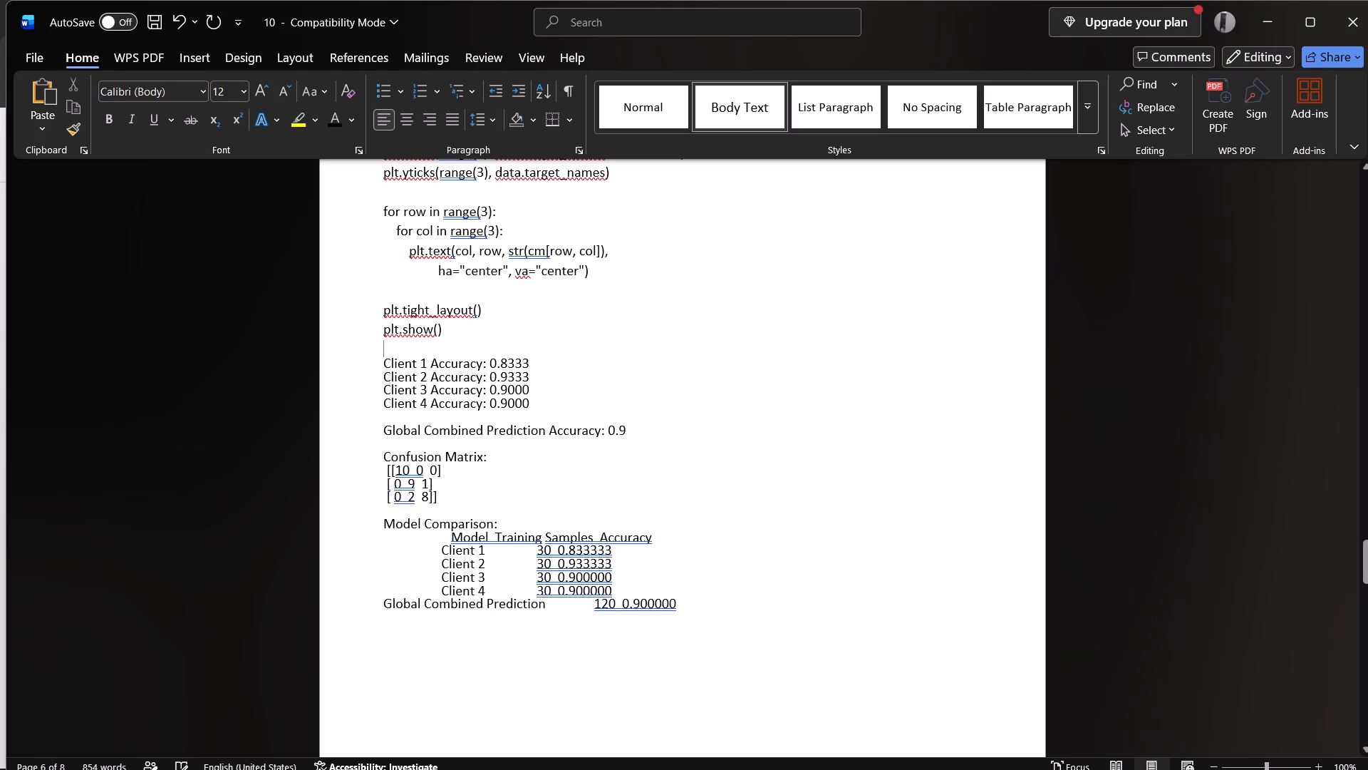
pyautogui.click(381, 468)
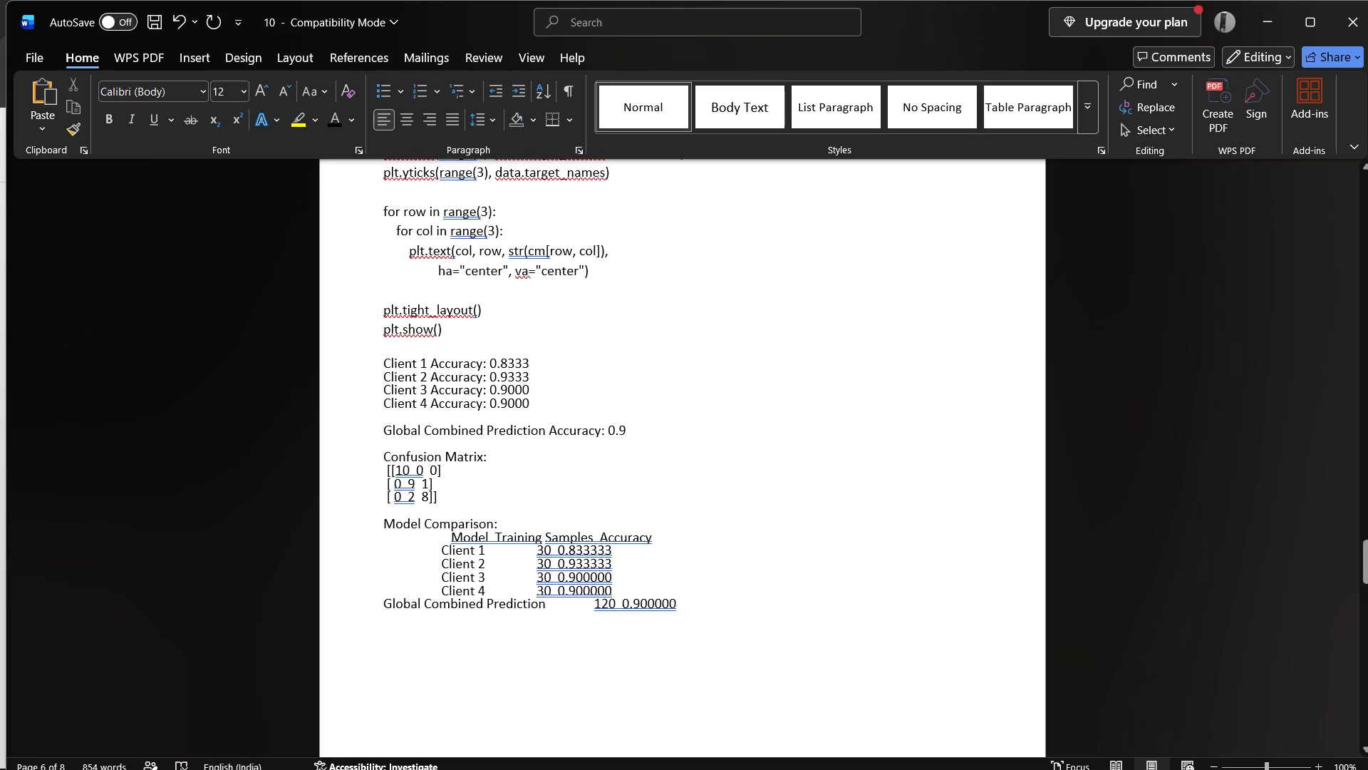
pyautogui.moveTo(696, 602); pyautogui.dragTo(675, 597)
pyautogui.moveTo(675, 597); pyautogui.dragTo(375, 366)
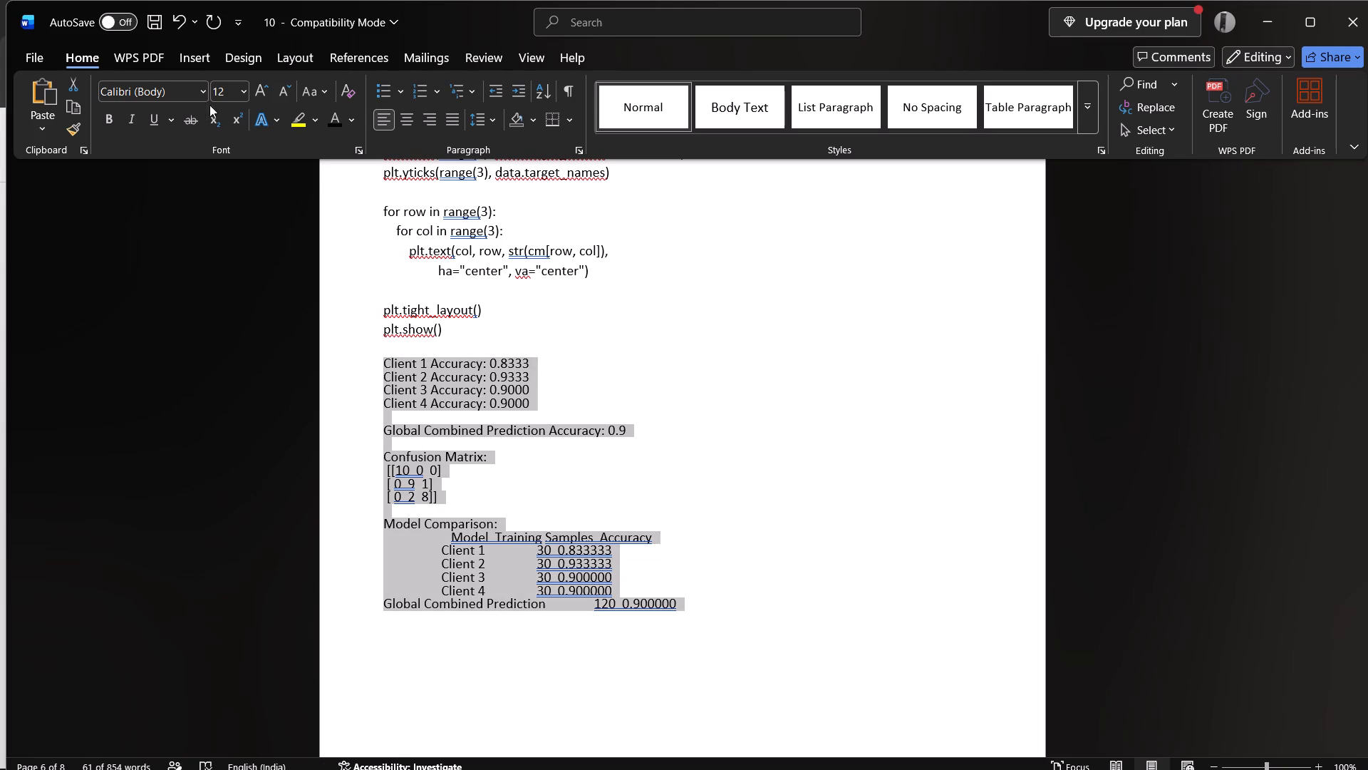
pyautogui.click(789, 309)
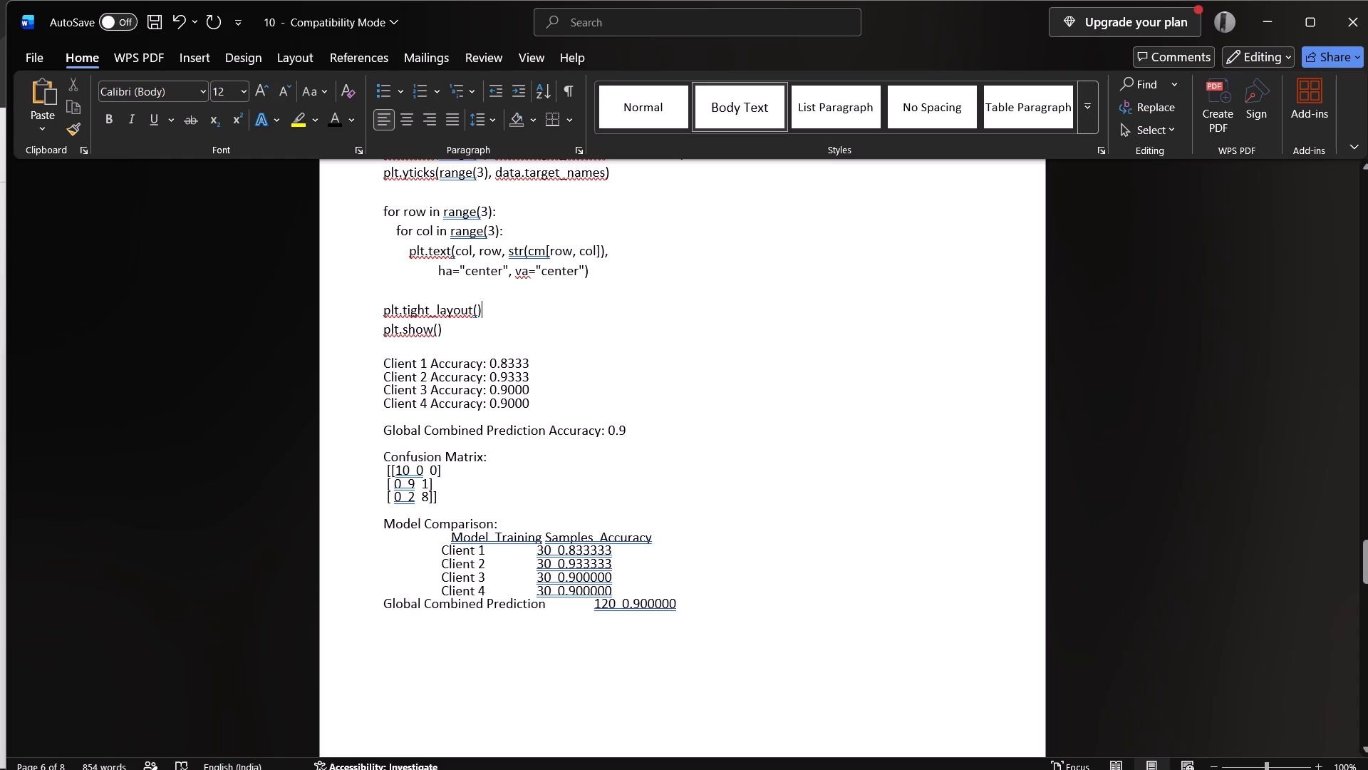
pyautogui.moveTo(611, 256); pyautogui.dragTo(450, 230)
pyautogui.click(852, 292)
# Resize the Client Models vs Majority Voting chart so it is smaller, ending slightly short of its original width.
pyautogui.scroll(-11, 784, 386)
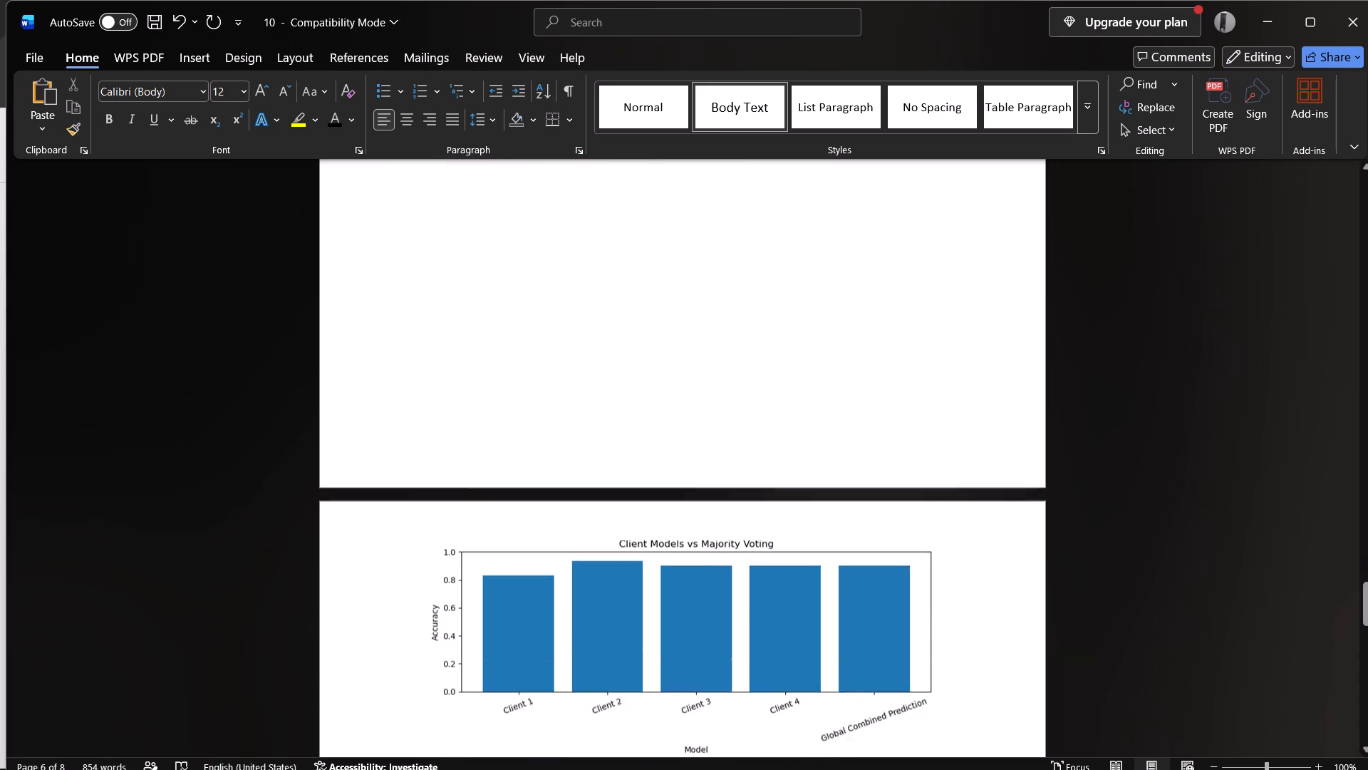
pyautogui.click(571, 421)
pyautogui.moveTo(430, 392); pyautogui.dragTo(672, 470)
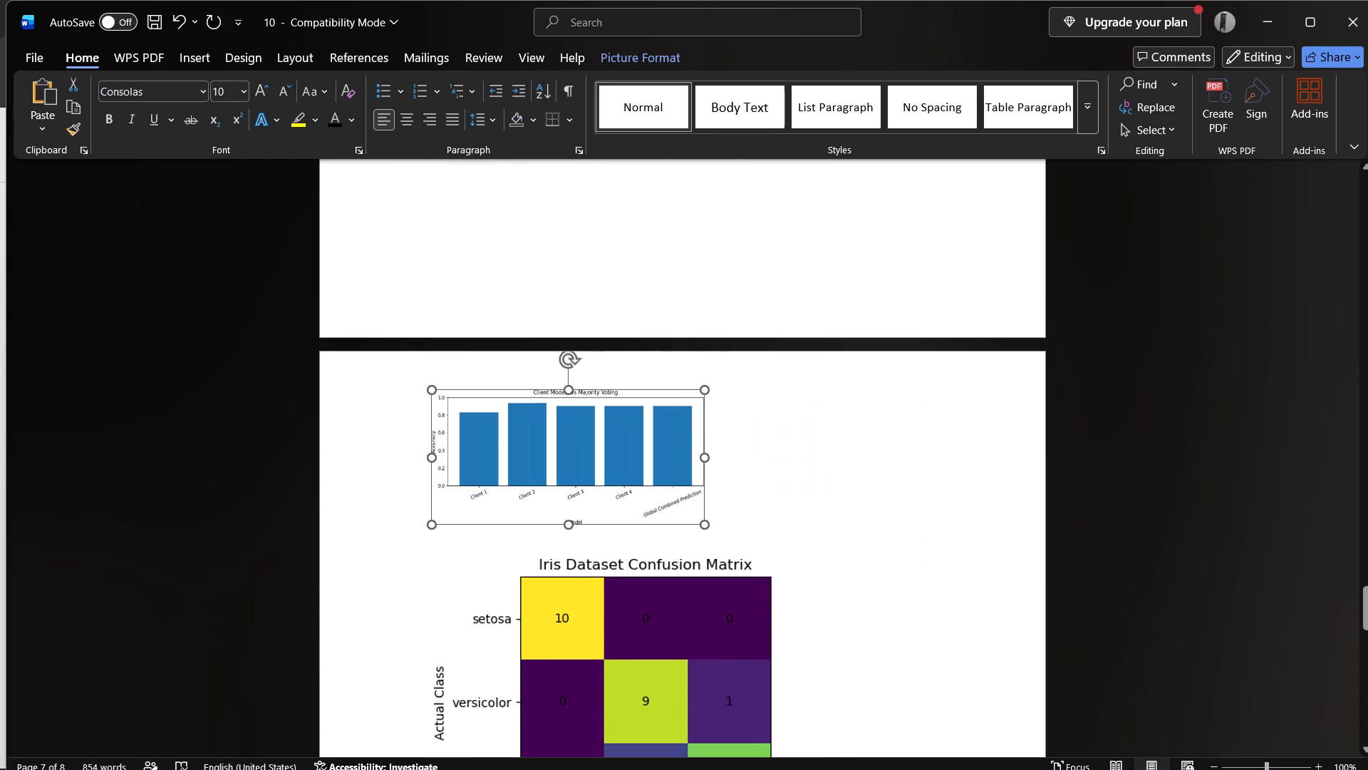
pyautogui.click(621, 455)
pyautogui.moveTo(708, 518); pyautogui.dragTo(736, 529)
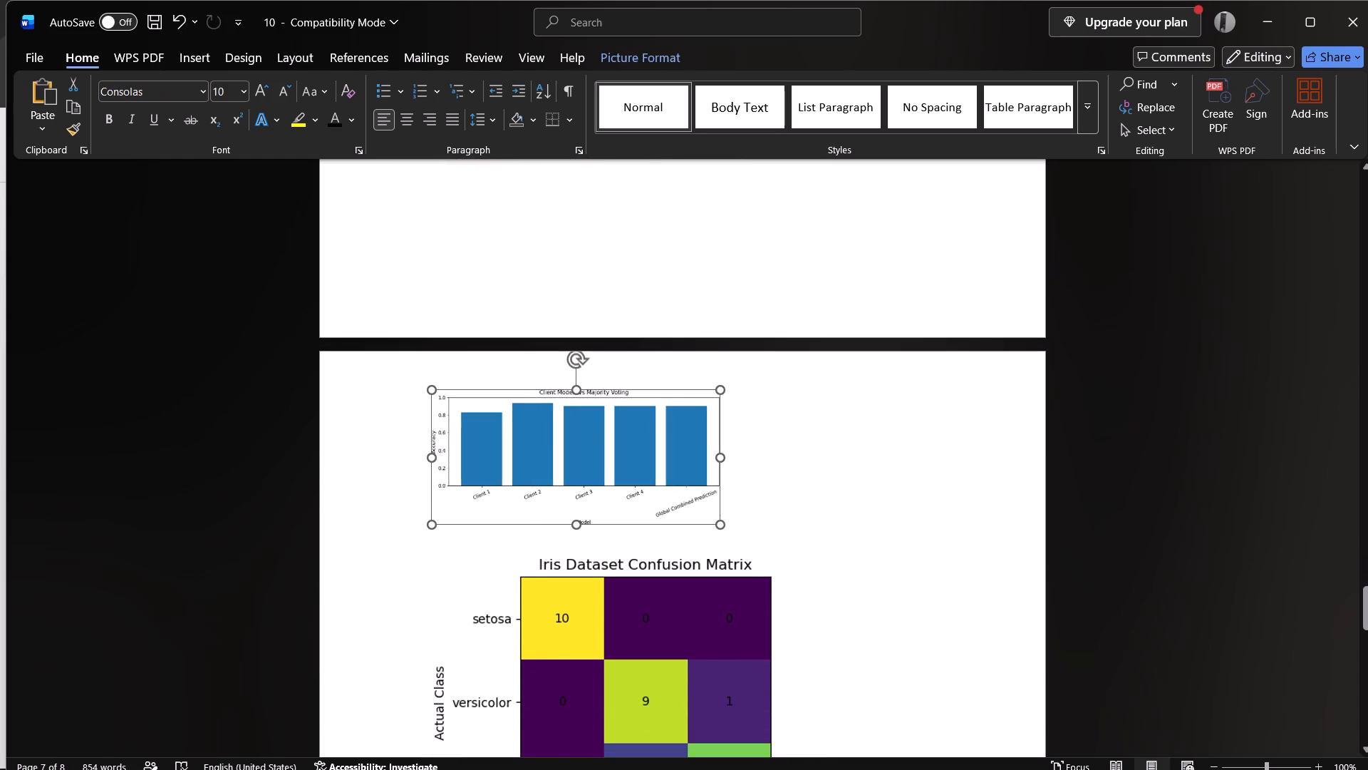
pyautogui.moveTo(736, 529); pyautogui.dragTo(833, 550)
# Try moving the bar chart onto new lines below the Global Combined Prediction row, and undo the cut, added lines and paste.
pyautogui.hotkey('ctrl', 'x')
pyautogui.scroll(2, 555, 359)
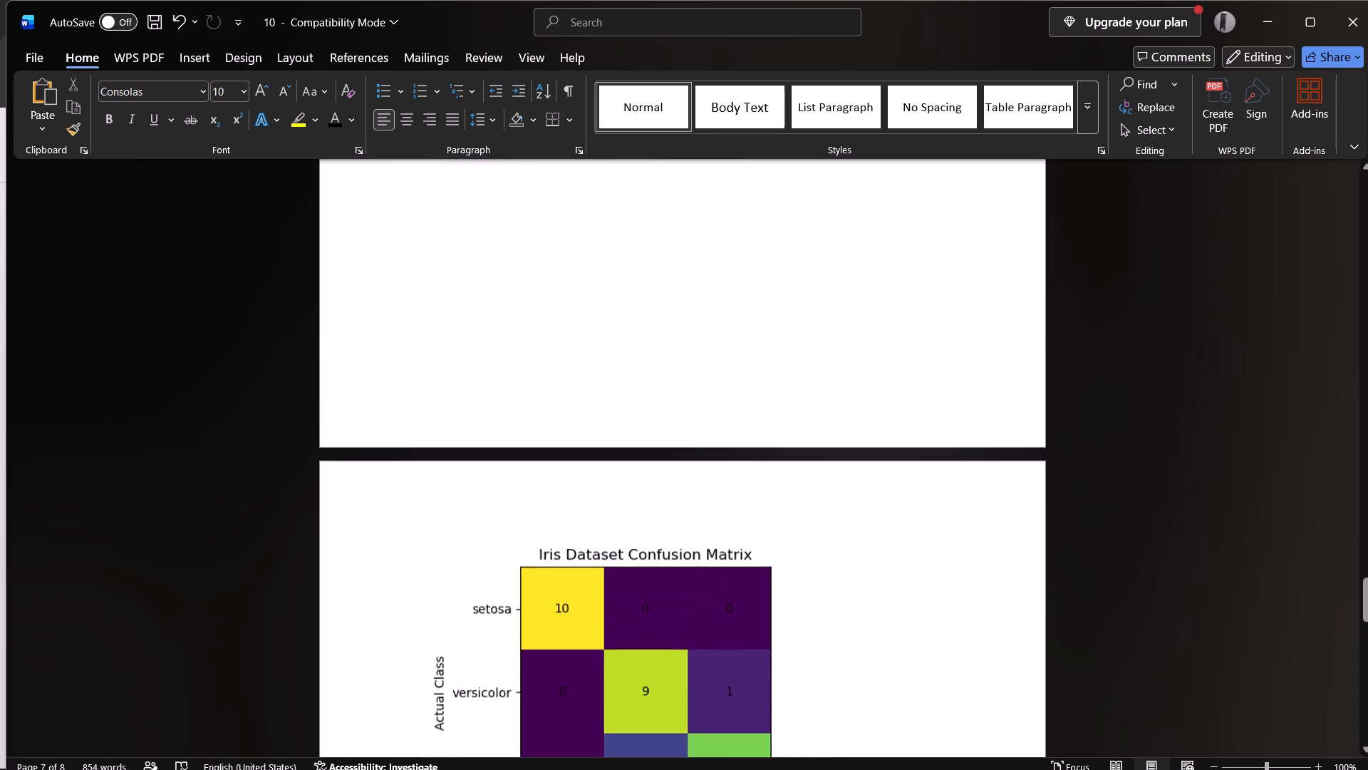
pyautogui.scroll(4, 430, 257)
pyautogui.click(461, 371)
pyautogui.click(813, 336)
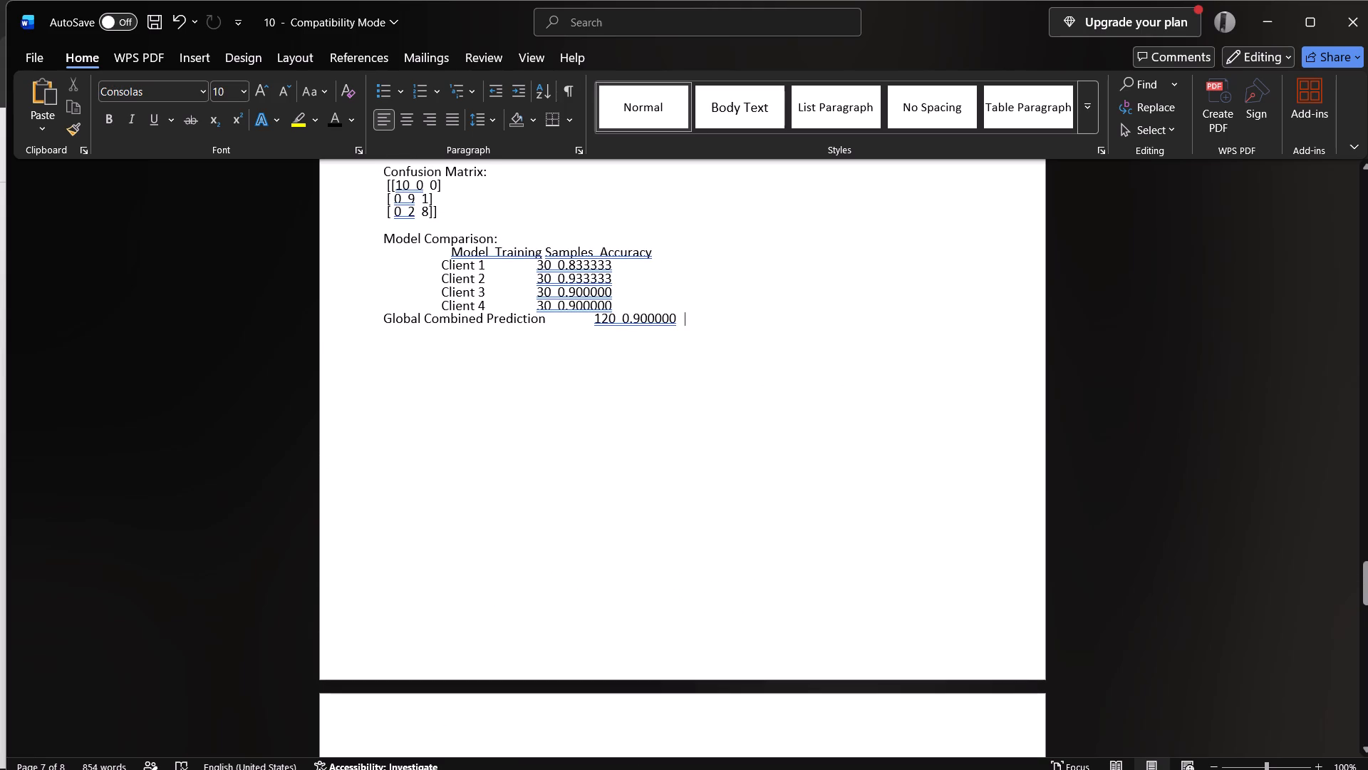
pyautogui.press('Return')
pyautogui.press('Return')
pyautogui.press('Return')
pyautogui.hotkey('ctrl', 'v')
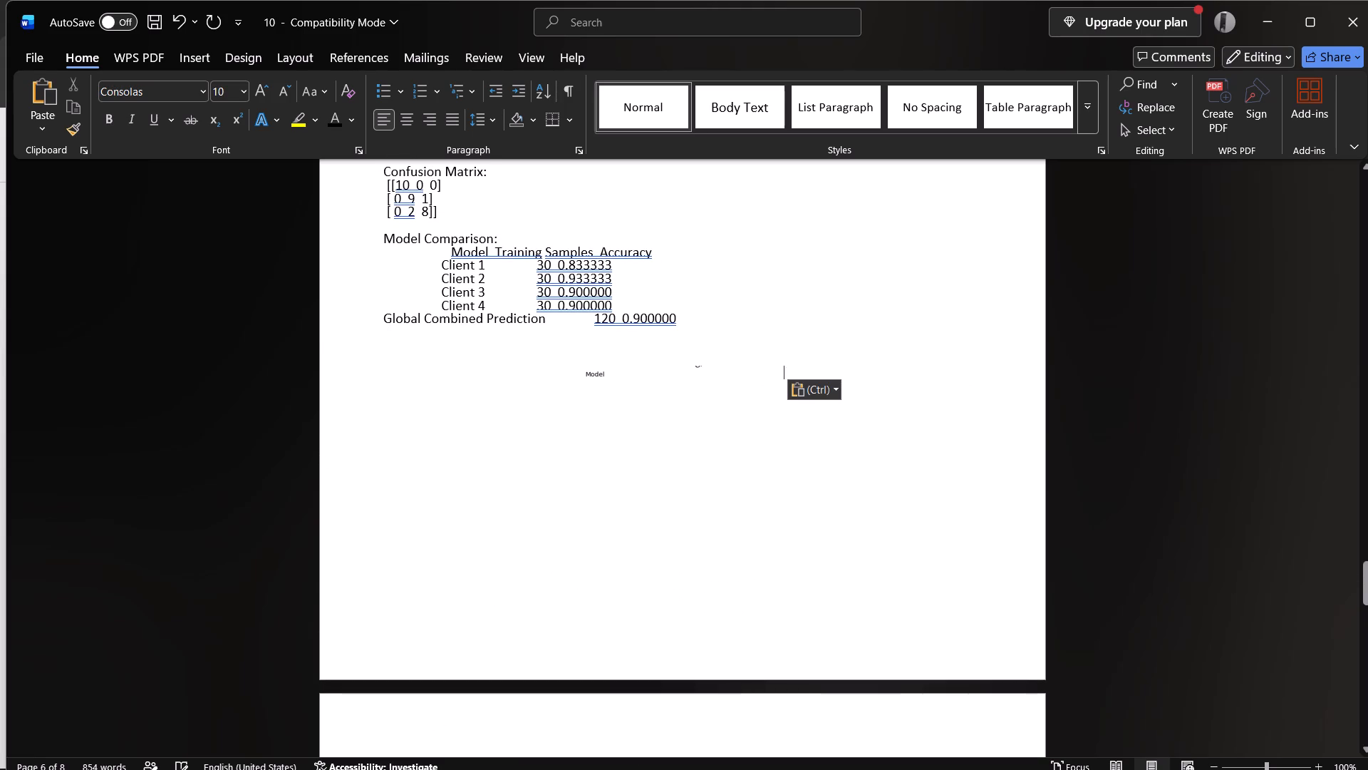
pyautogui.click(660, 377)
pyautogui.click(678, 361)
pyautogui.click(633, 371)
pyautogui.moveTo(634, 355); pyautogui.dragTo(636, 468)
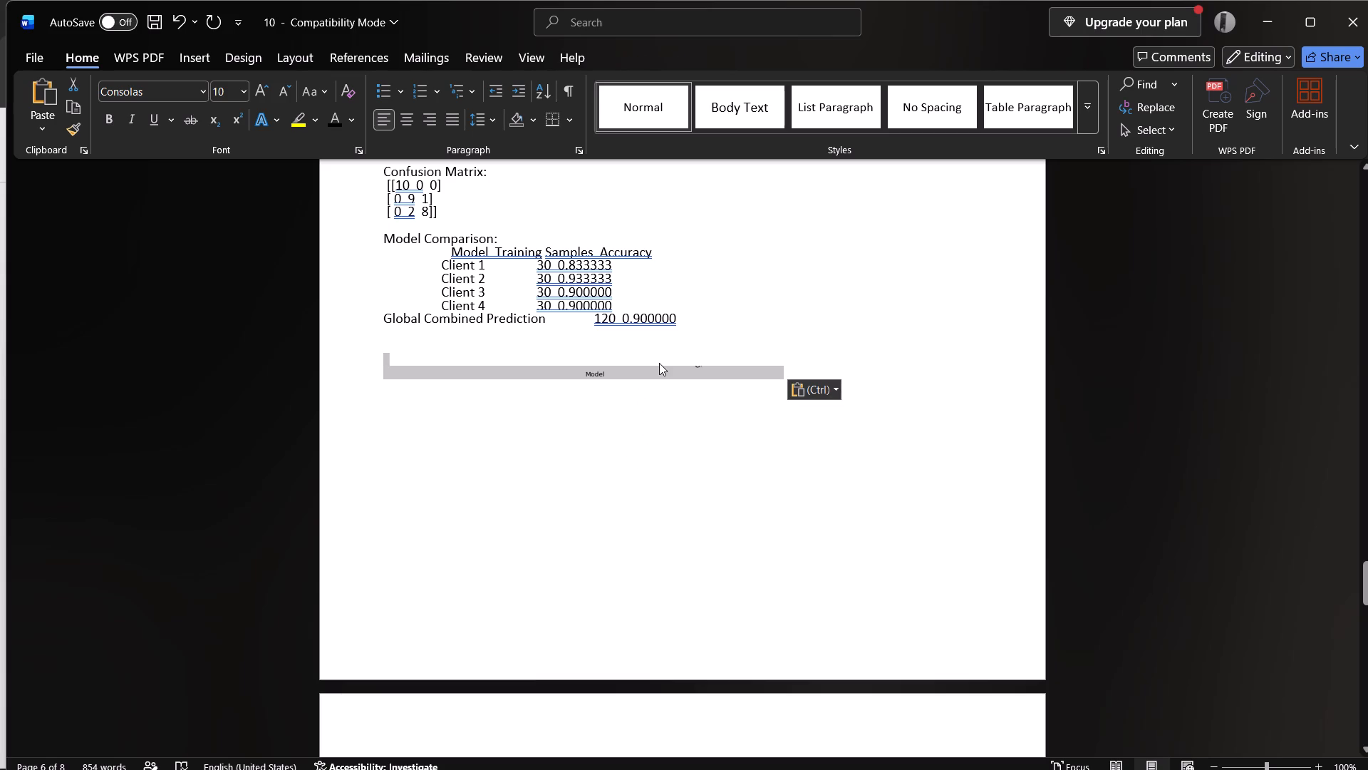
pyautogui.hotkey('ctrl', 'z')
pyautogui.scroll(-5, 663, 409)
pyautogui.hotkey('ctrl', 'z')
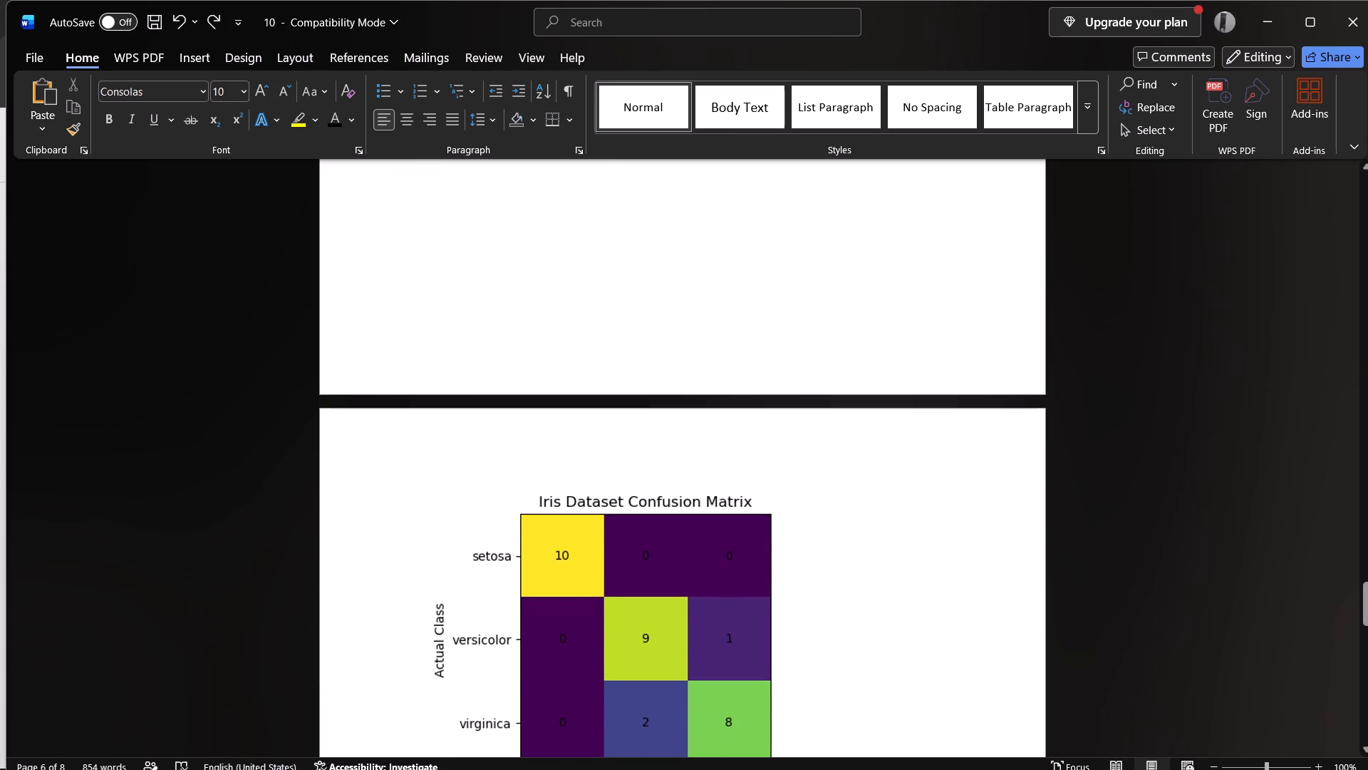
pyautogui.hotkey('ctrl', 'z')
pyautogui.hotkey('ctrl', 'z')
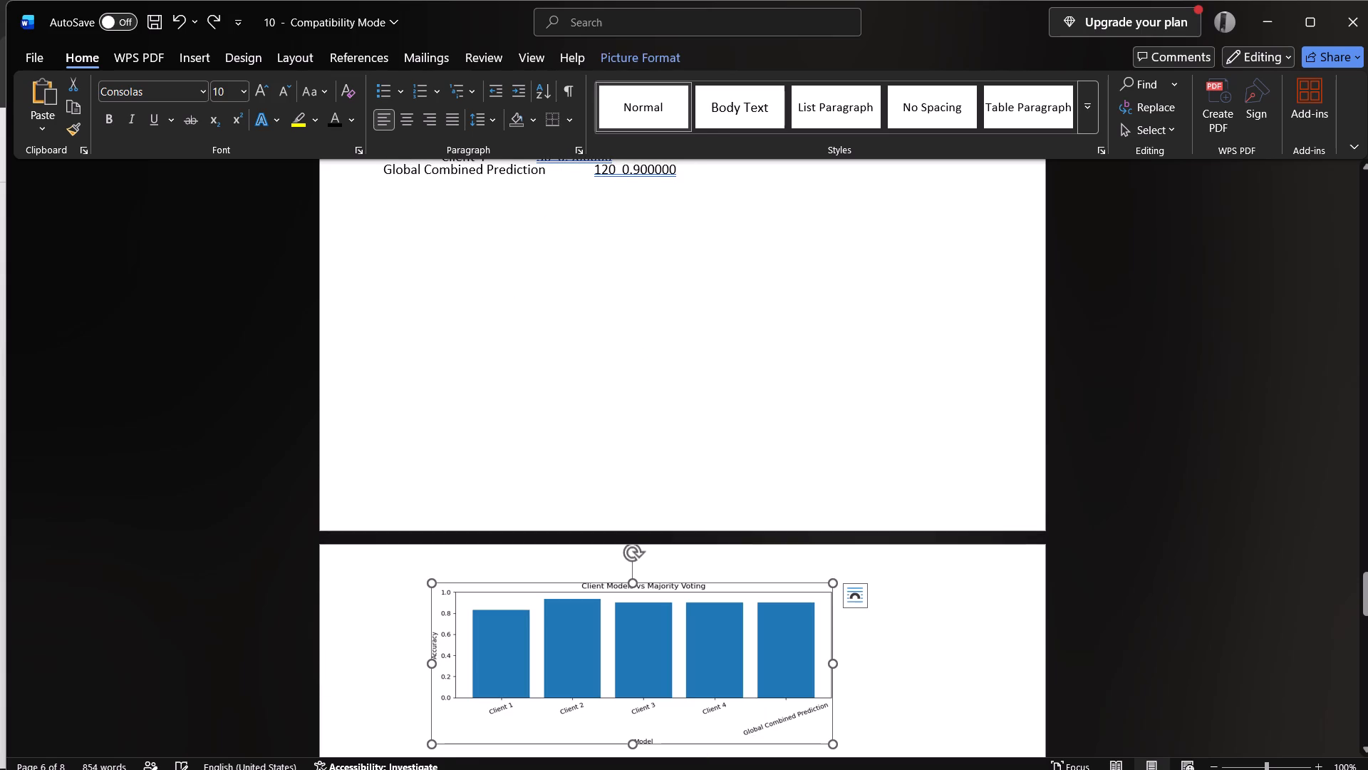
pyautogui.click(873, 593)
pyautogui.click(800, 609)
pyautogui.click(851, 603)
pyautogui.click(891, 605)
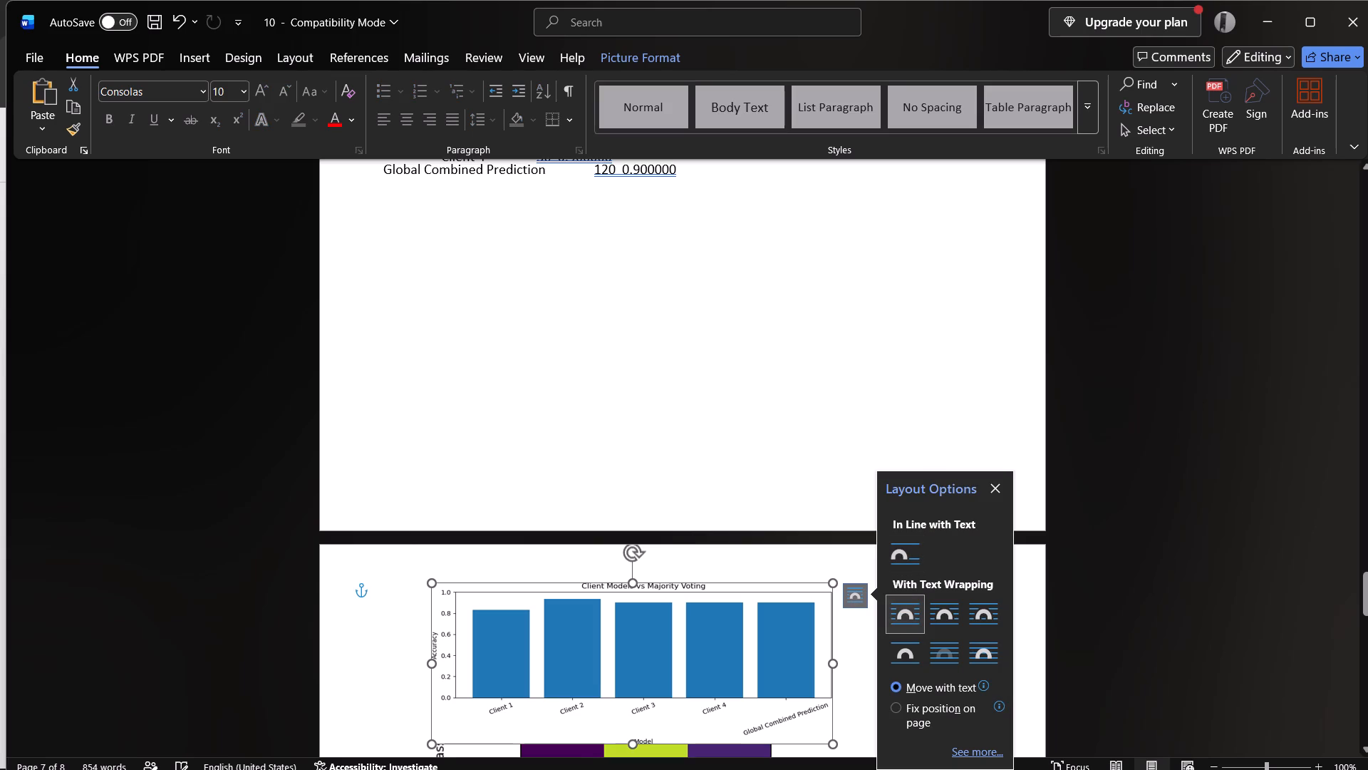
# Move the bar chart from the page with the confusion matrix to just below the Global Combined Prediction row on the preceding page.
pyautogui.hotkey('ctrl', 'x')
pyautogui.click(590, 307)
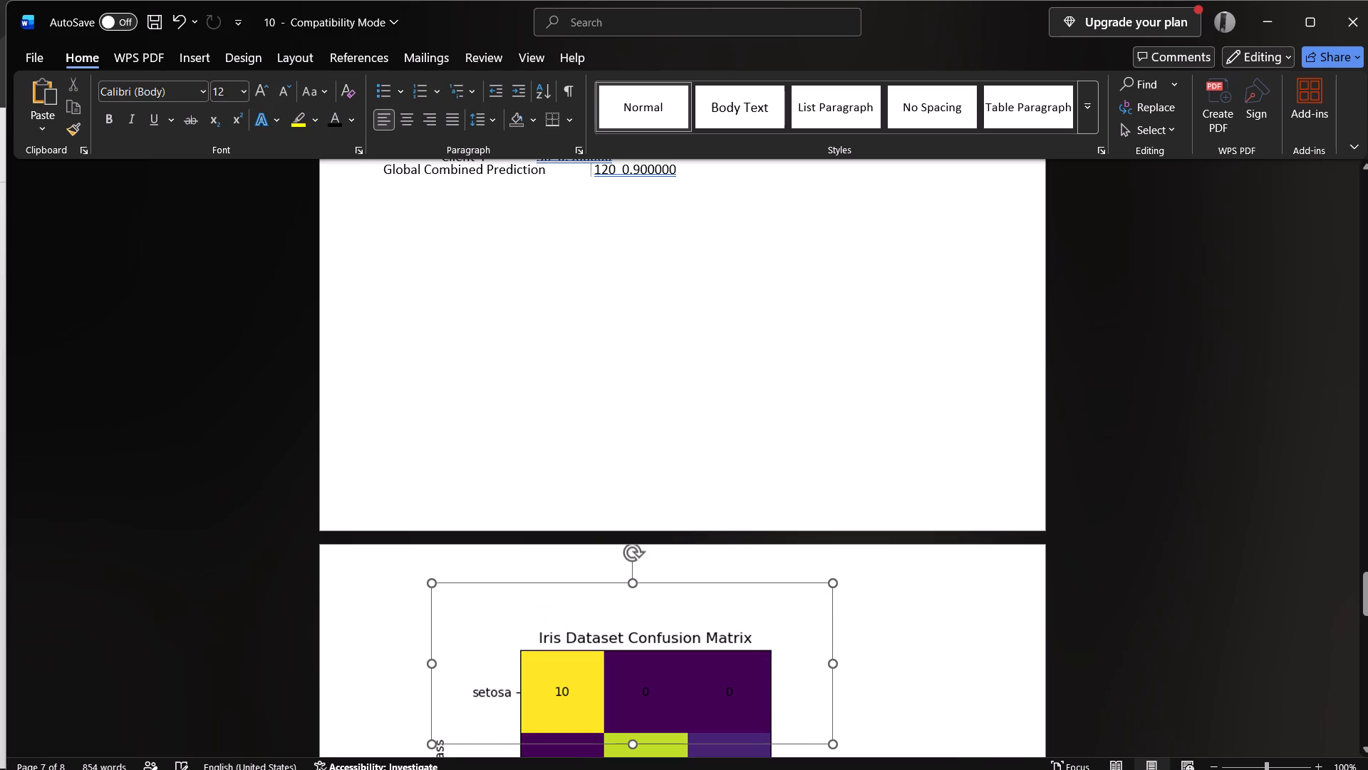
pyautogui.hotkey('ctrl', 'v')
pyautogui.moveTo(586, 272); pyautogui.dragTo(561, 299)
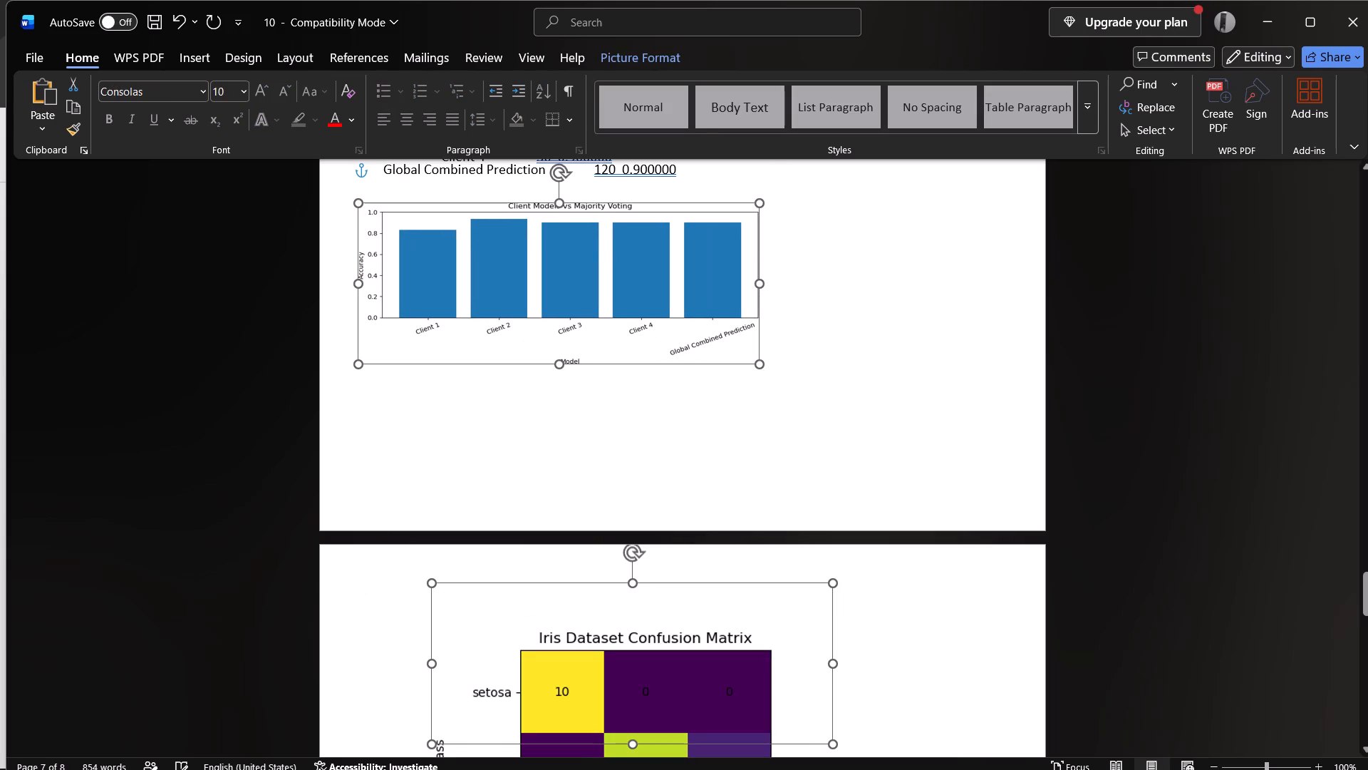
pyautogui.moveTo(561, 299); pyautogui.dragTo(576, 299)
# Enlarge the bar chart proportionally from its lower corner and align its left edge with the output text.
pyautogui.moveTo(769, 365); pyautogui.dragTo(874, 427)
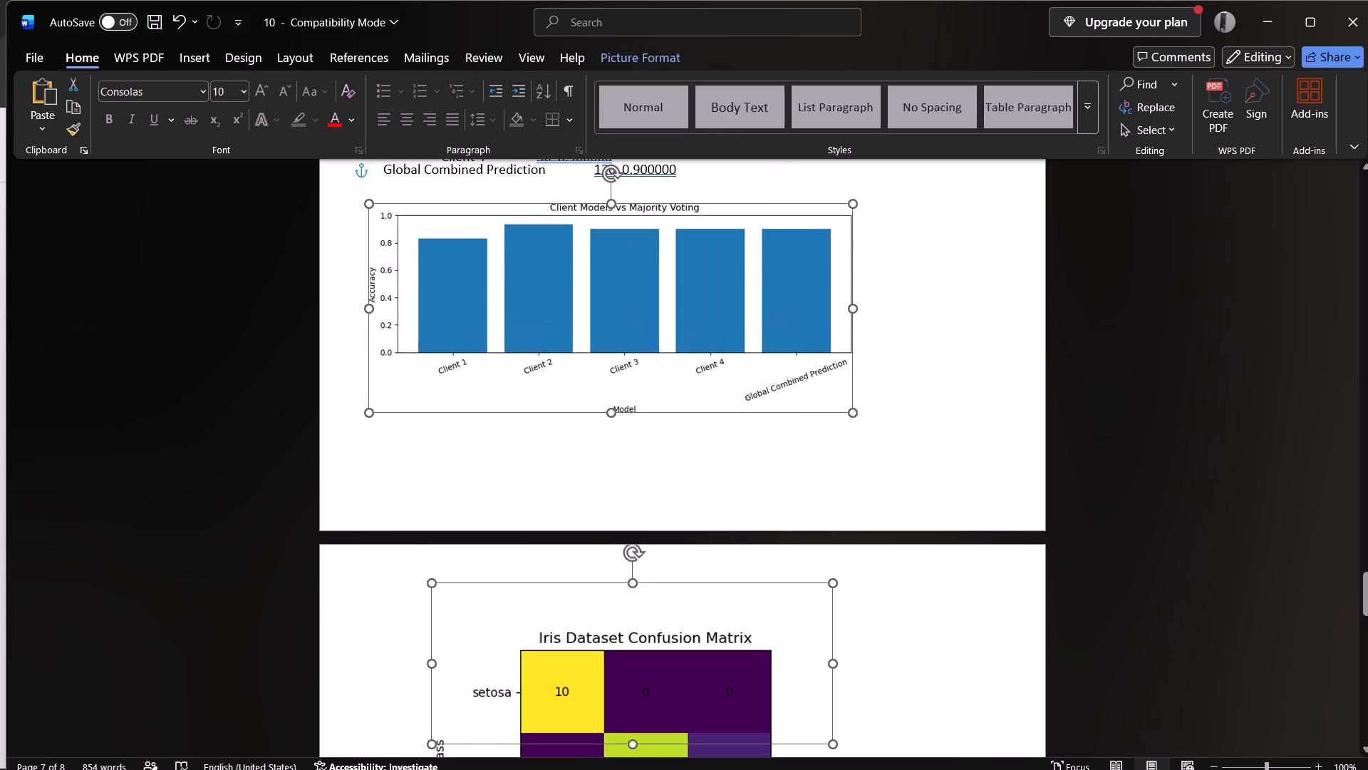
pyautogui.moveTo(874, 427); pyautogui.dragTo(879, 430)
pyautogui.moveTo(633, 320); pyautogui.dragTo(653, 319)
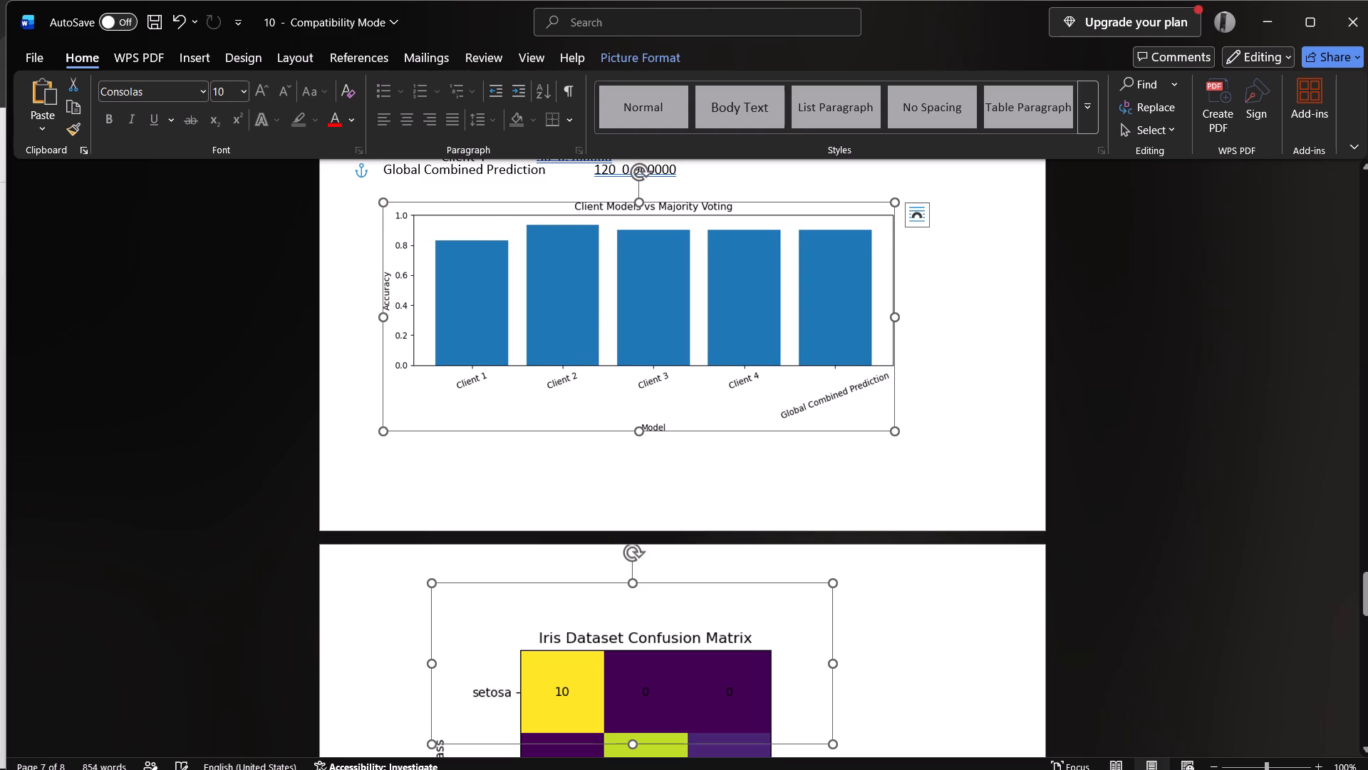
# Move the bar chart up directly beneath the Global Combined Prediction row and shrink it from its lower corner.
pyautogui.scroll(-20, 646, 384)
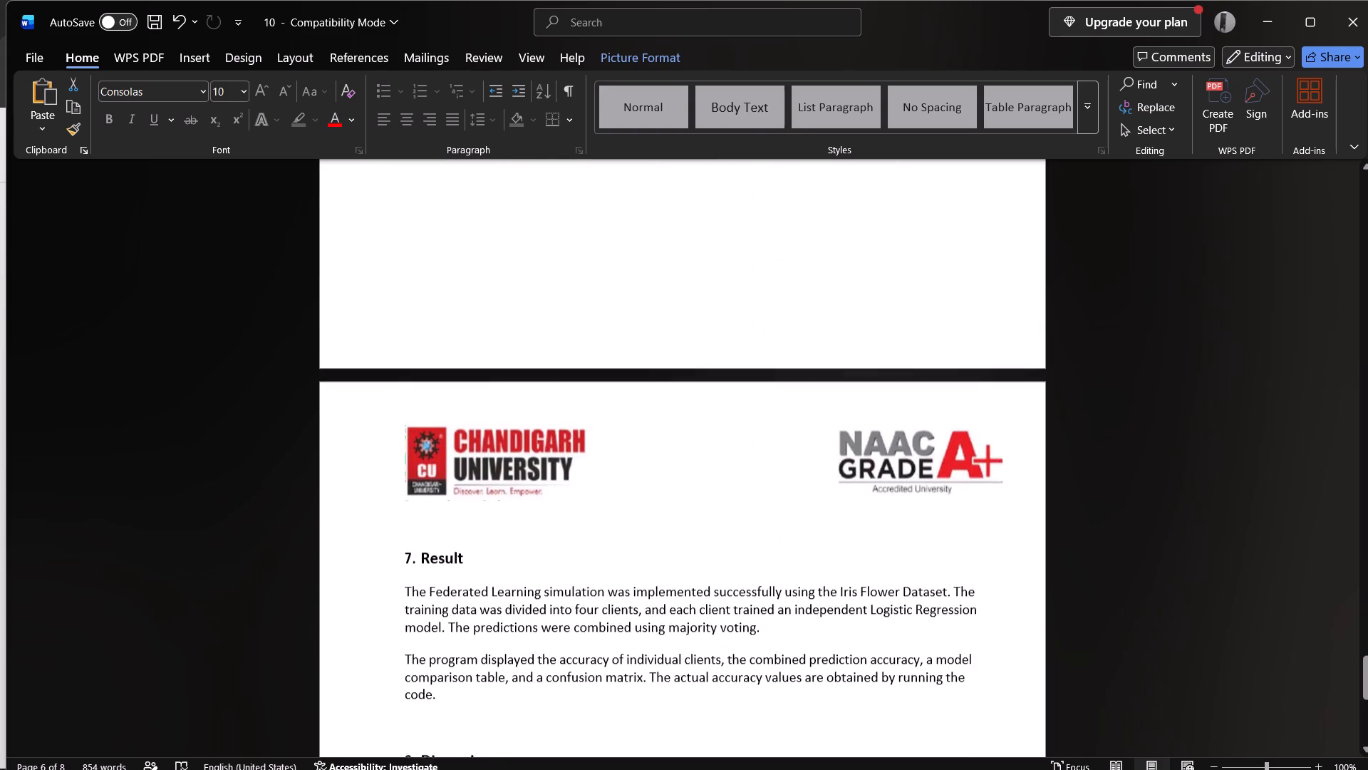
pyautogui.scroll(12, 604, 356)
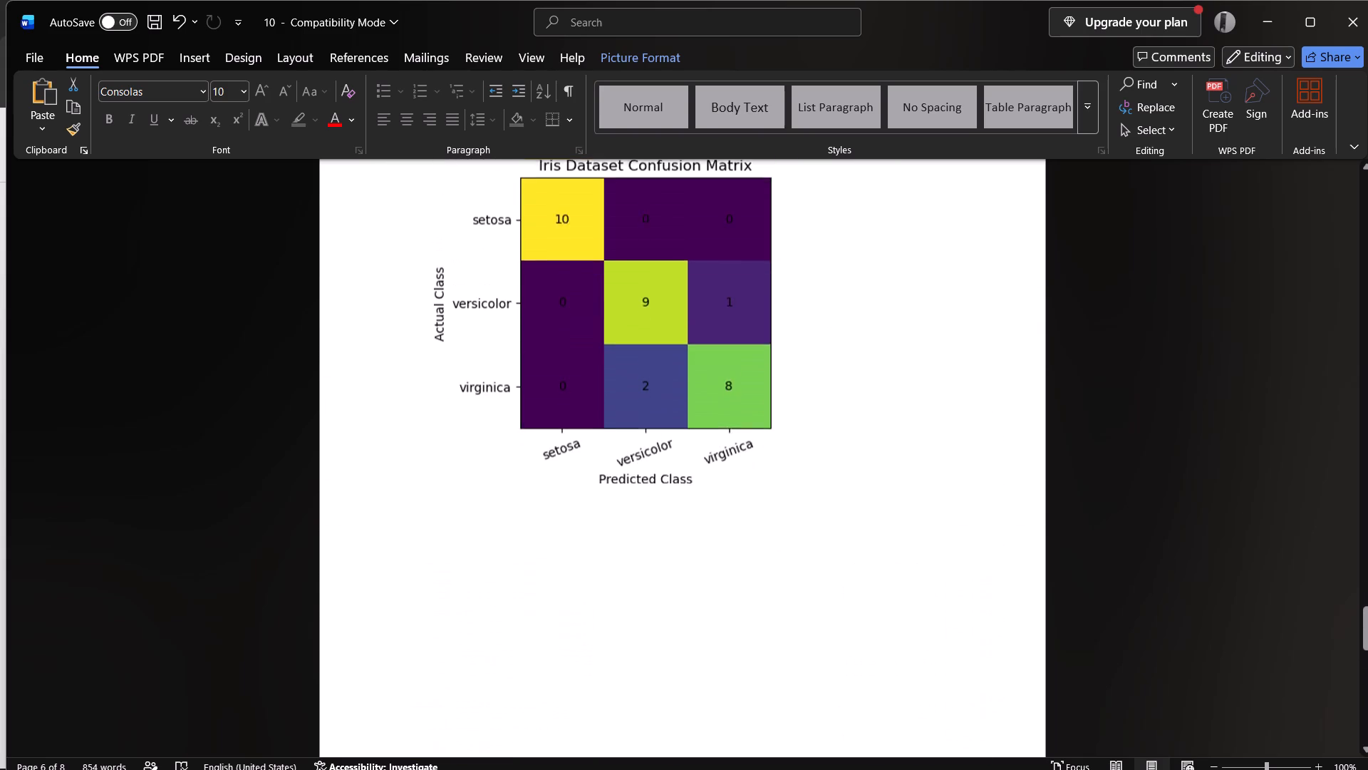
pyautogui.scroll(12, 604, 356)
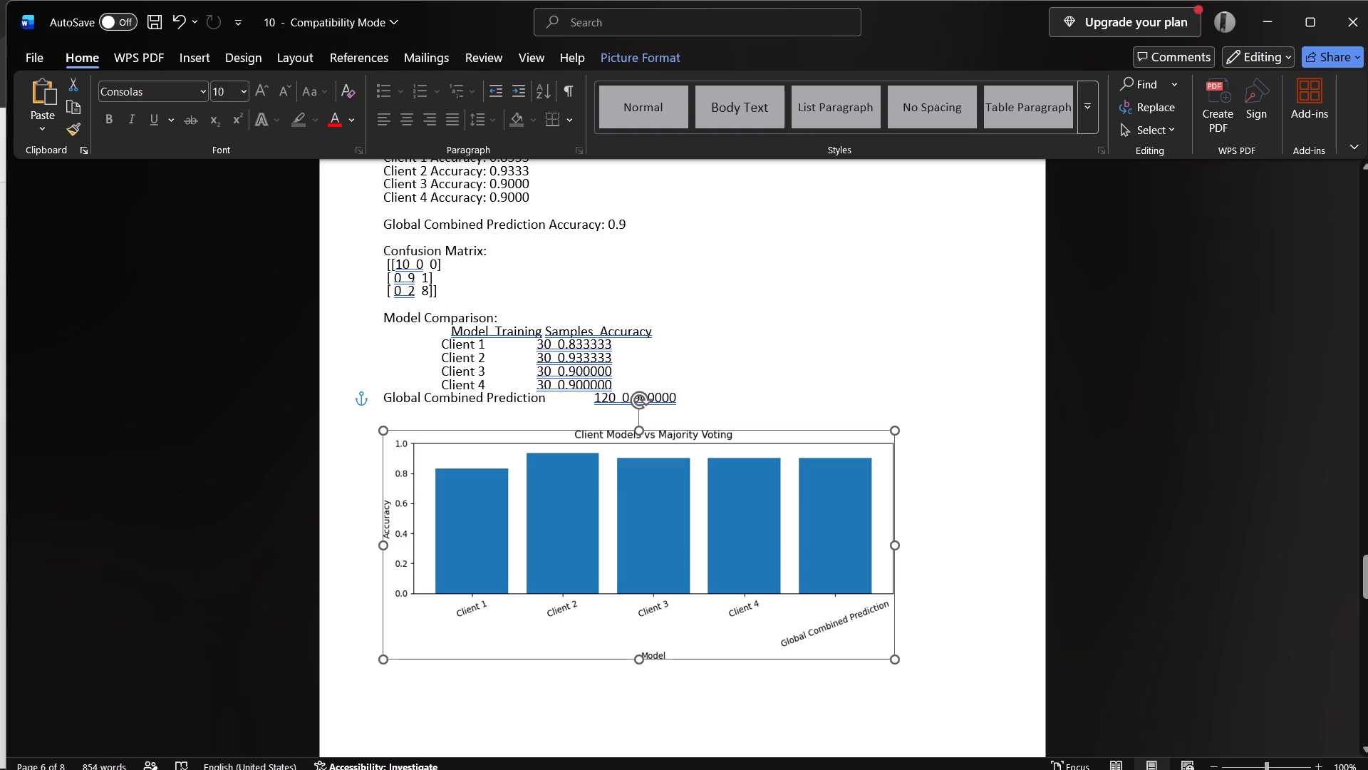
pyautogui.moveTo(681, 495); pyautogui.dragTo(678, 480)
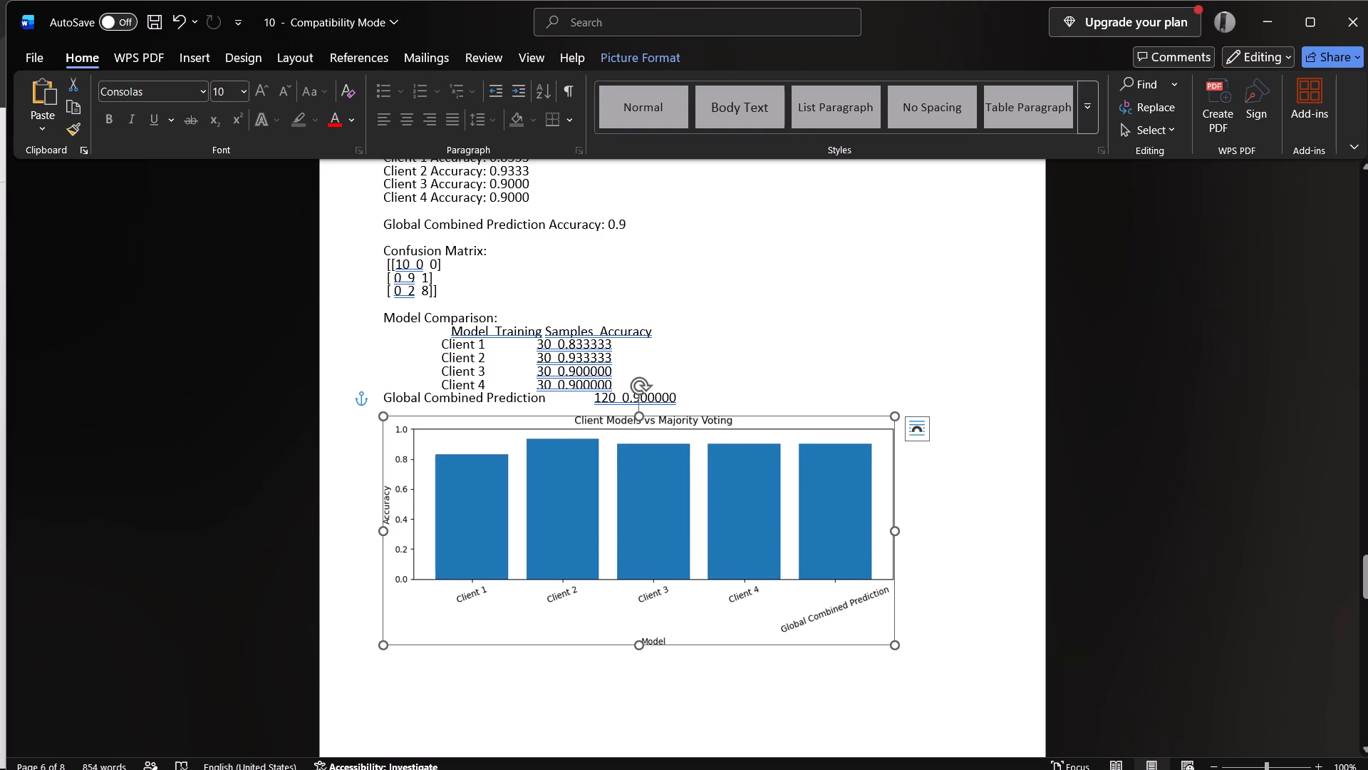
pyautogui.moveTo(898, 646); pyautogui.dragTo(781, 595)
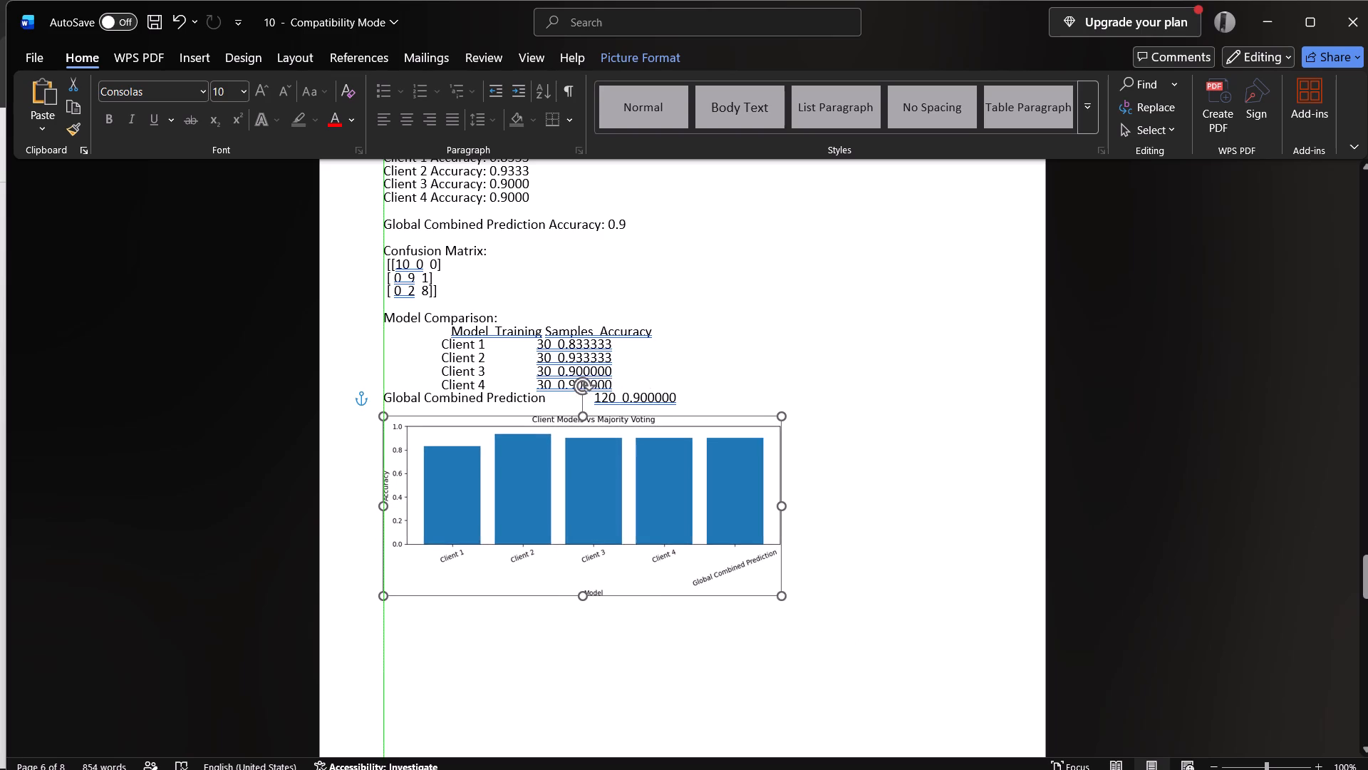
pyautogui.moveTo(781, 595); pyautogui.dragTo(739, 591)
pyautogui.click(911, 520)
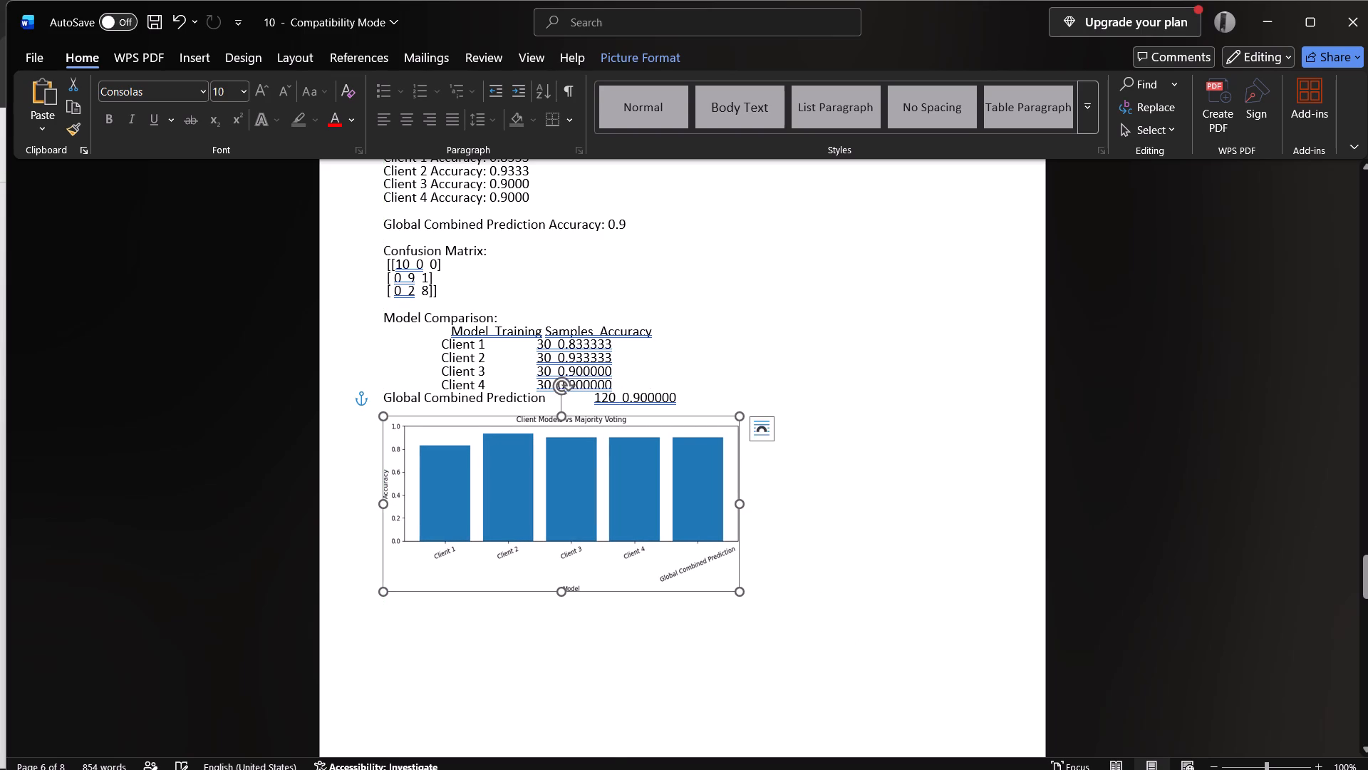
# Cut and repaste the Iris Dataset Confusion Matrix image, and set its text wrapping to Square.
pyautogui.scroll(-5, 911, 520)
pyautogui.click(582, 651)
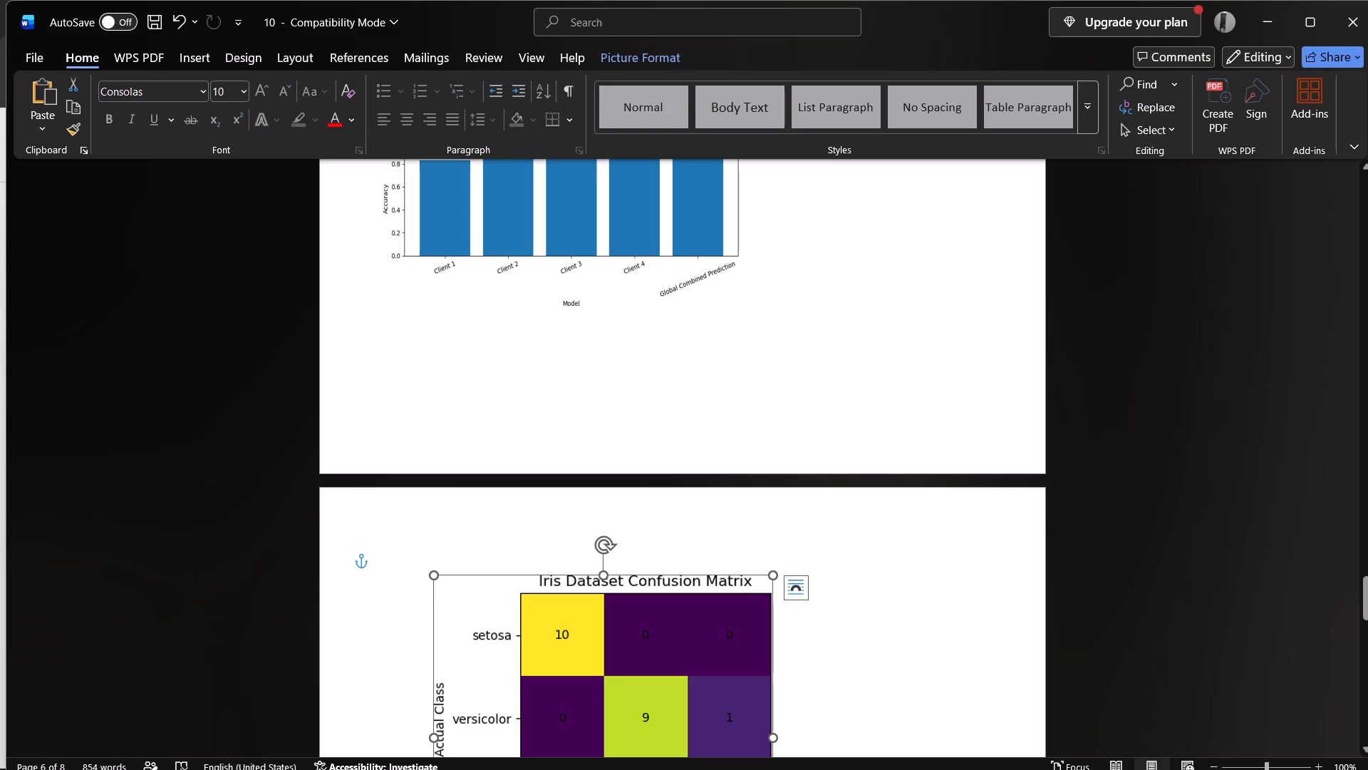
pyautogui.hotkey('ctrl', 'x')
pyautogui.scroll(6, 758, 510)
pyautogui.hotkey('ctrl', 'v')
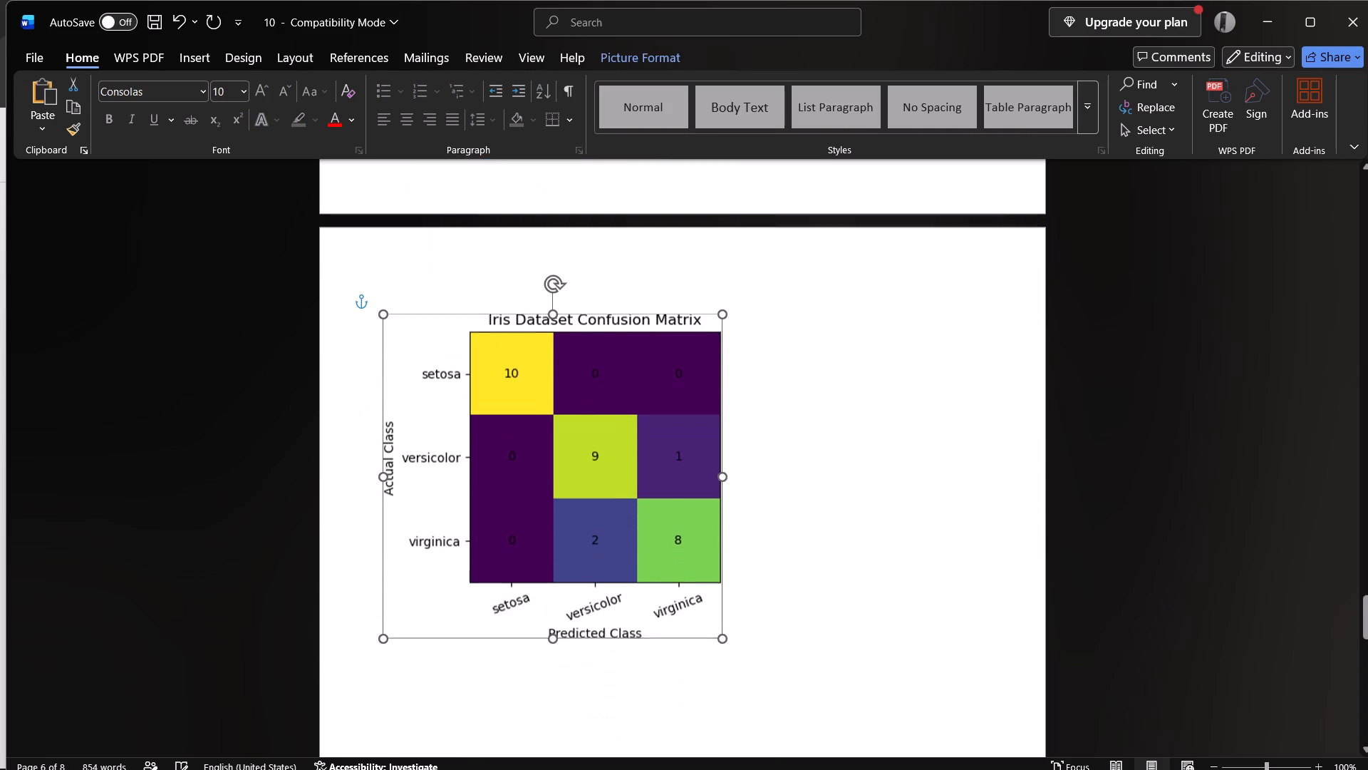
pyautogui.click(745, 320)
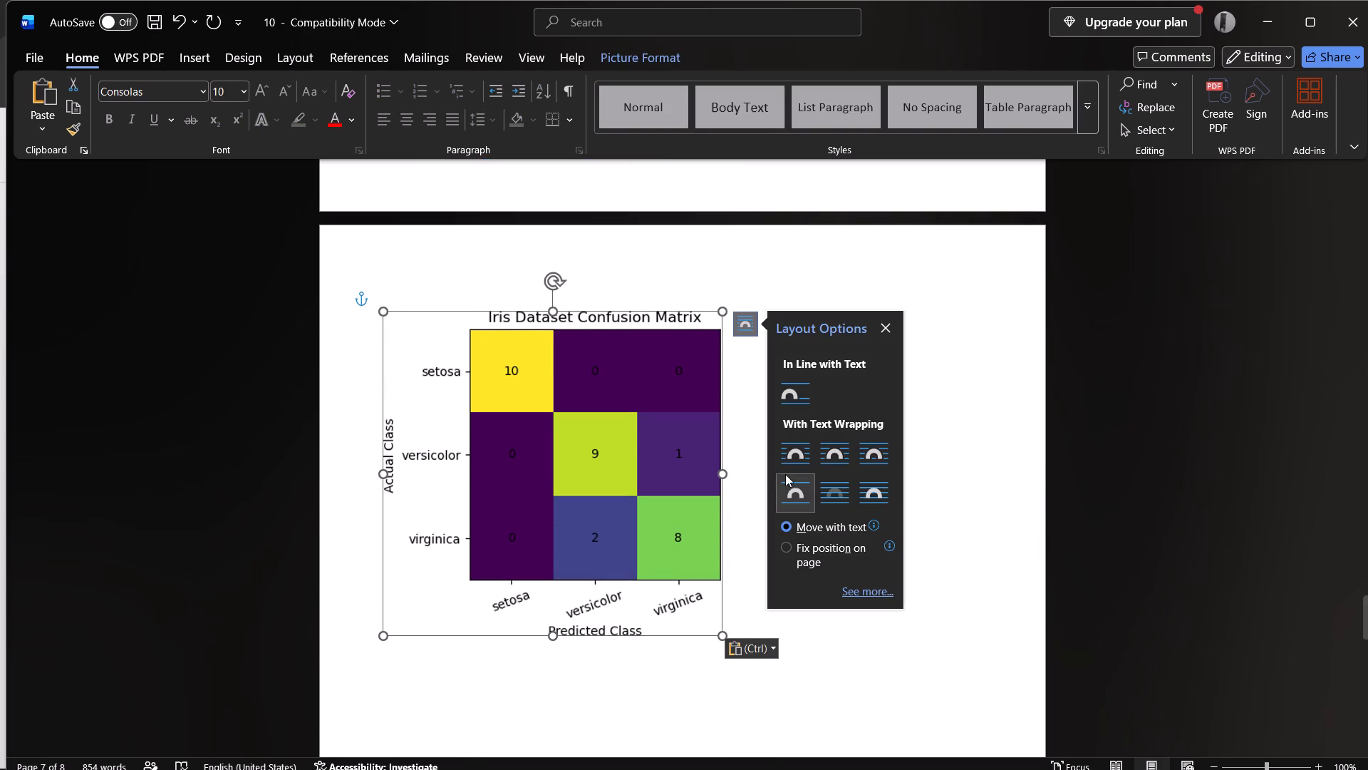
pyautogui.click(798, 460)
# Move the confusion matrix image from its own page to the preceding page, beside the bar chart.
pyautogui.click(633, 443)
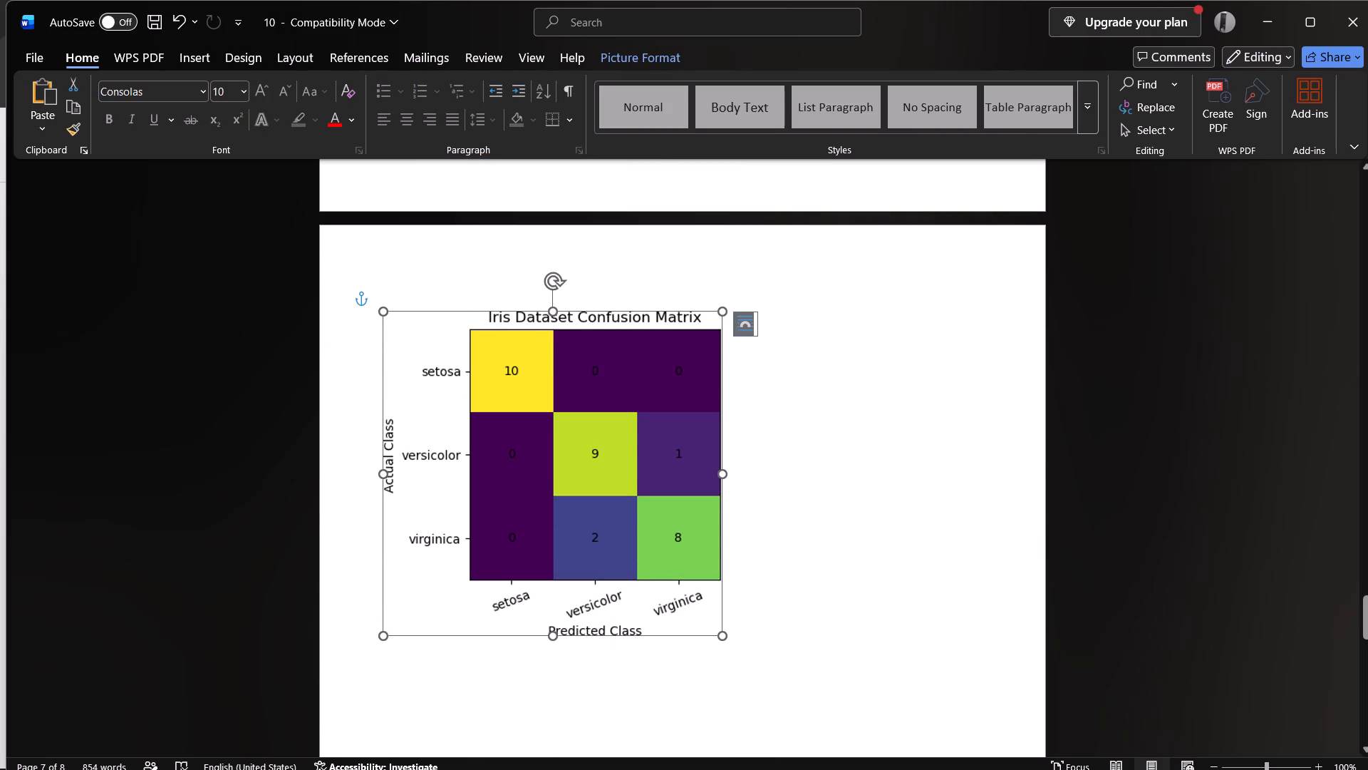
pyautogui.hotkey('ctrl', 'x')
pyautogui.scroll(11, 670, 442)
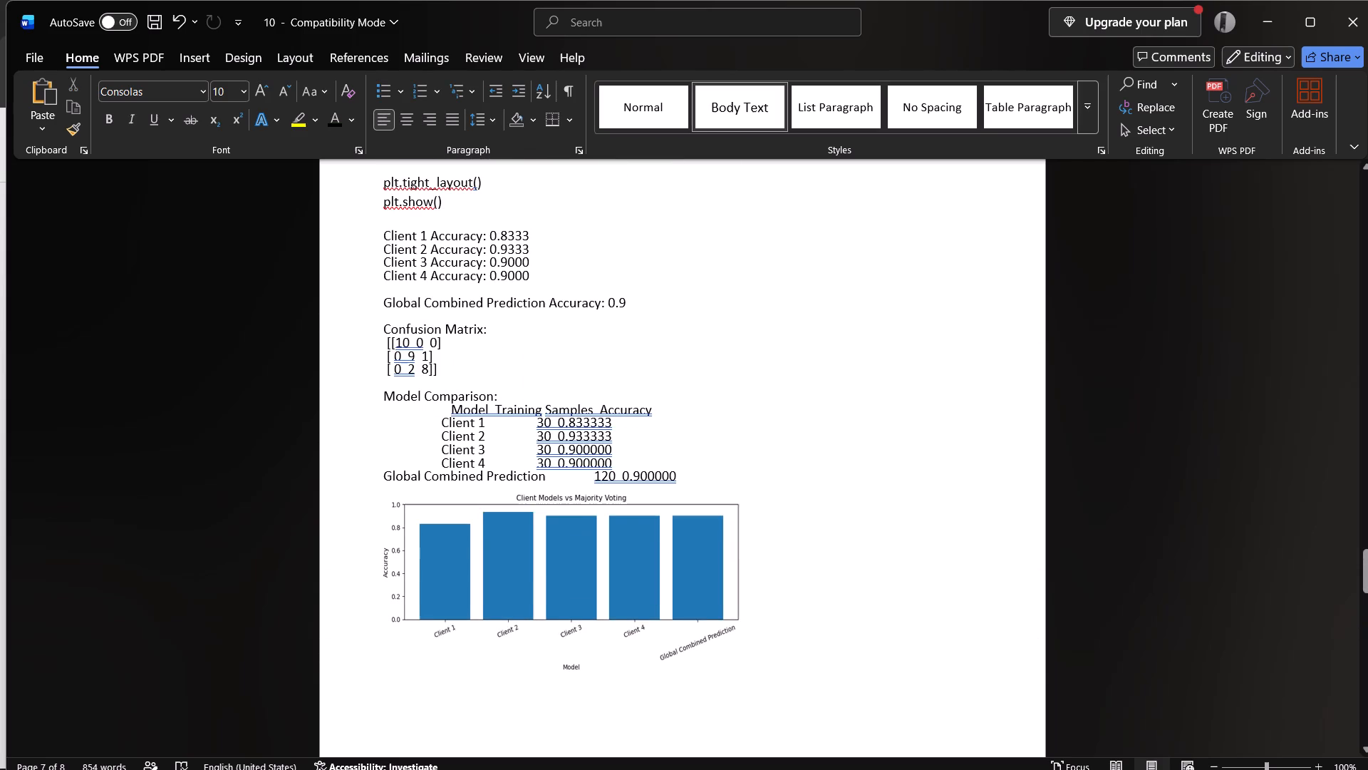
pyautogui.hotkey('ctrl', 'v')
pyautogui.moveTo(660, 446); pyautogui.dragTo(673, 440)
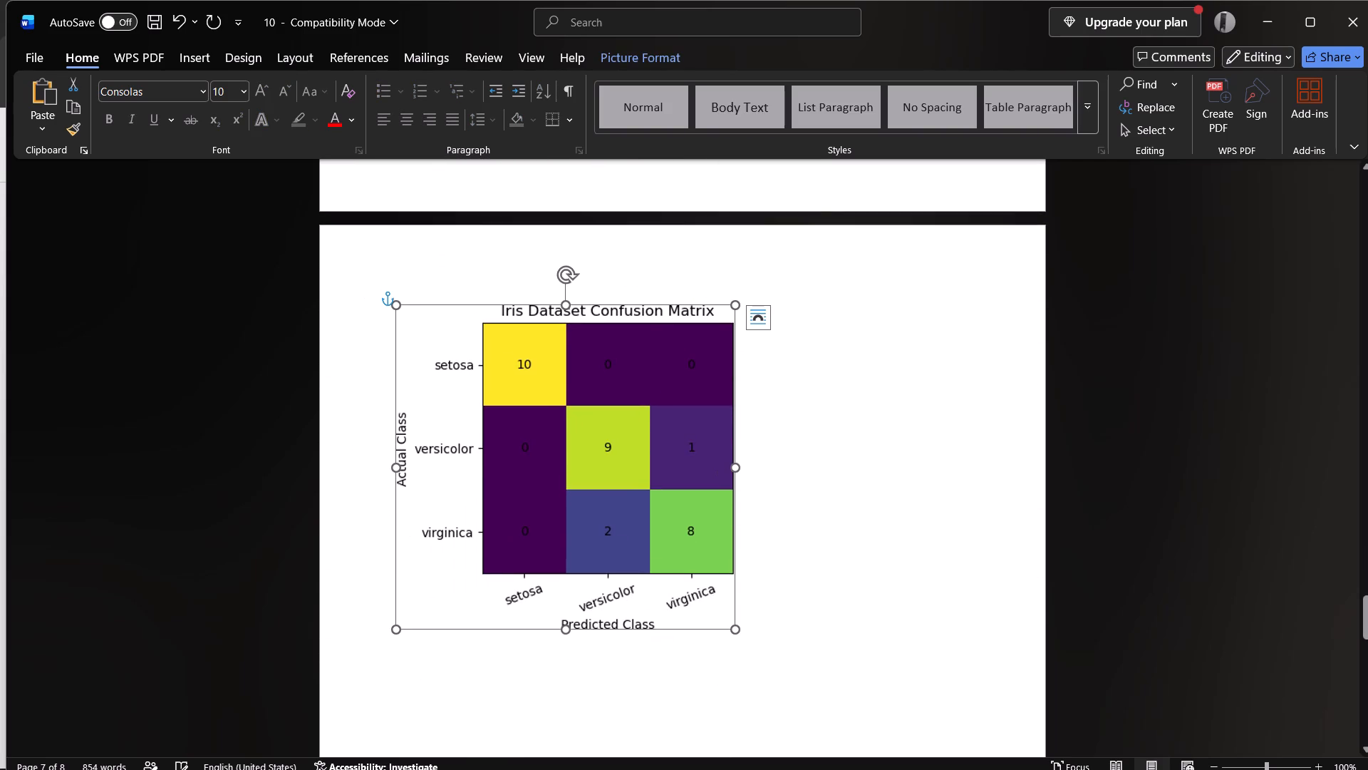
pyautogui.hotkey('ctrl', 'x')
pyautogui.scroll(8, 695, 436)
pyautogui.click(841, 348)
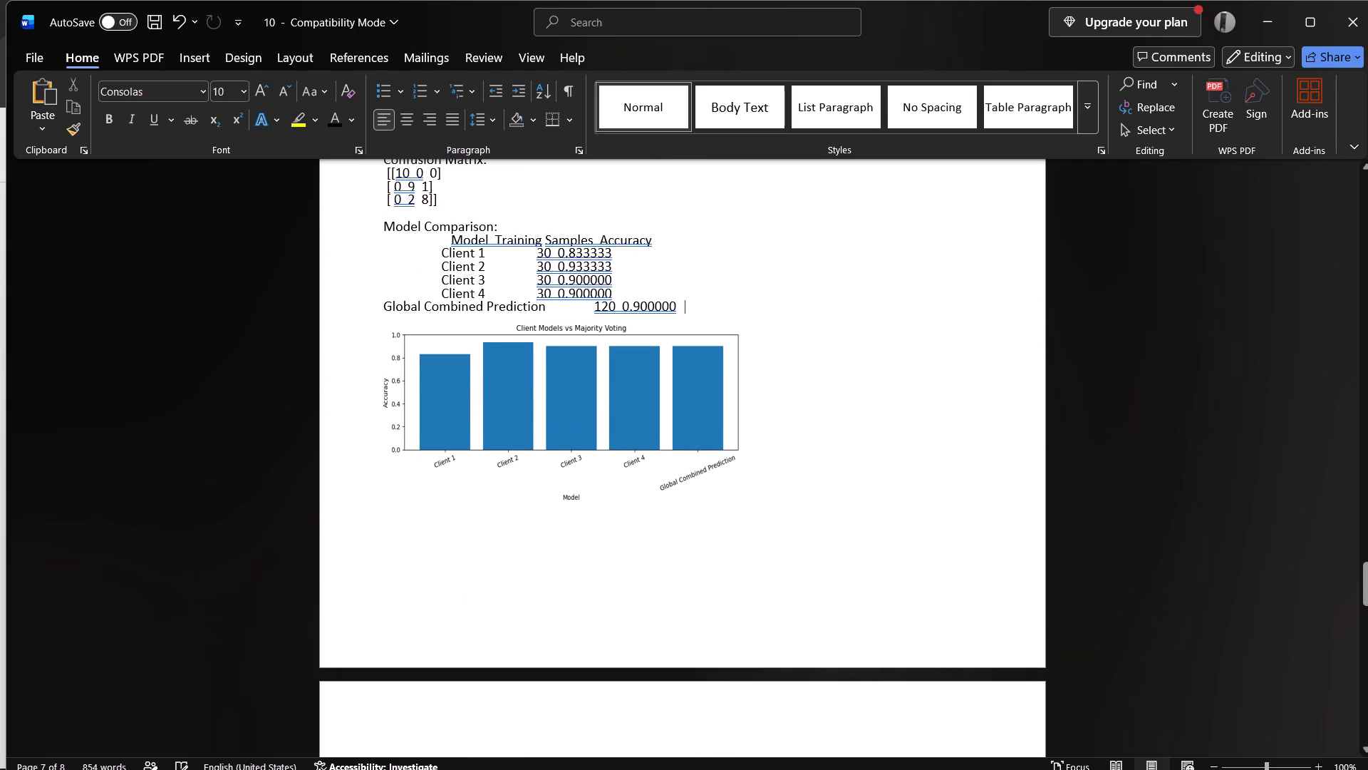
pyautogui.hotkey('ctrl', 'v')
pyautogui.moveTo(561, 527); pyautogui.dragTo(862, 495)
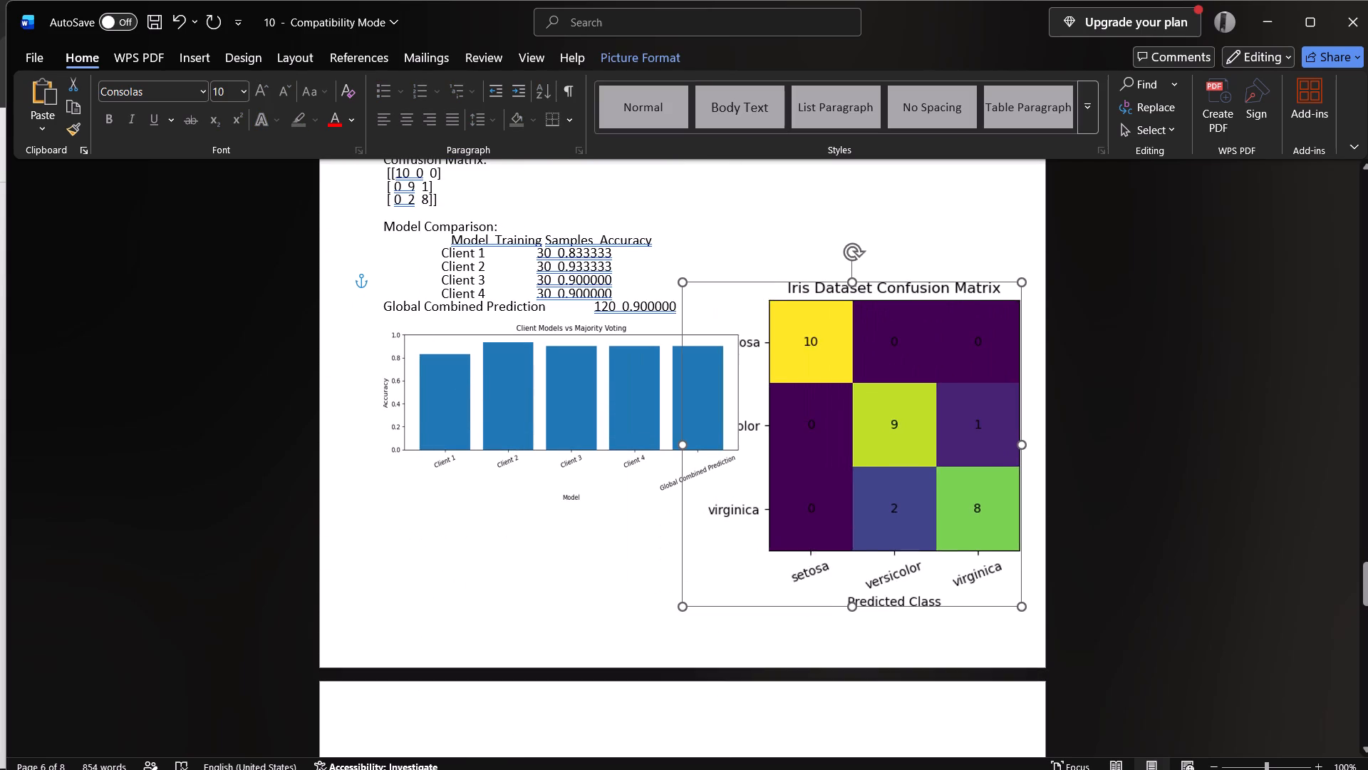
# Shrink the confusion matrix image from its upper corner and nudge it up so it clears the bar chart.
pyautogui.moveTo(862, 495); pyautogui.dragTo(862, 494)
pyautogui.moveTo(685, 281); pyautogui.dragTo(694, 292)
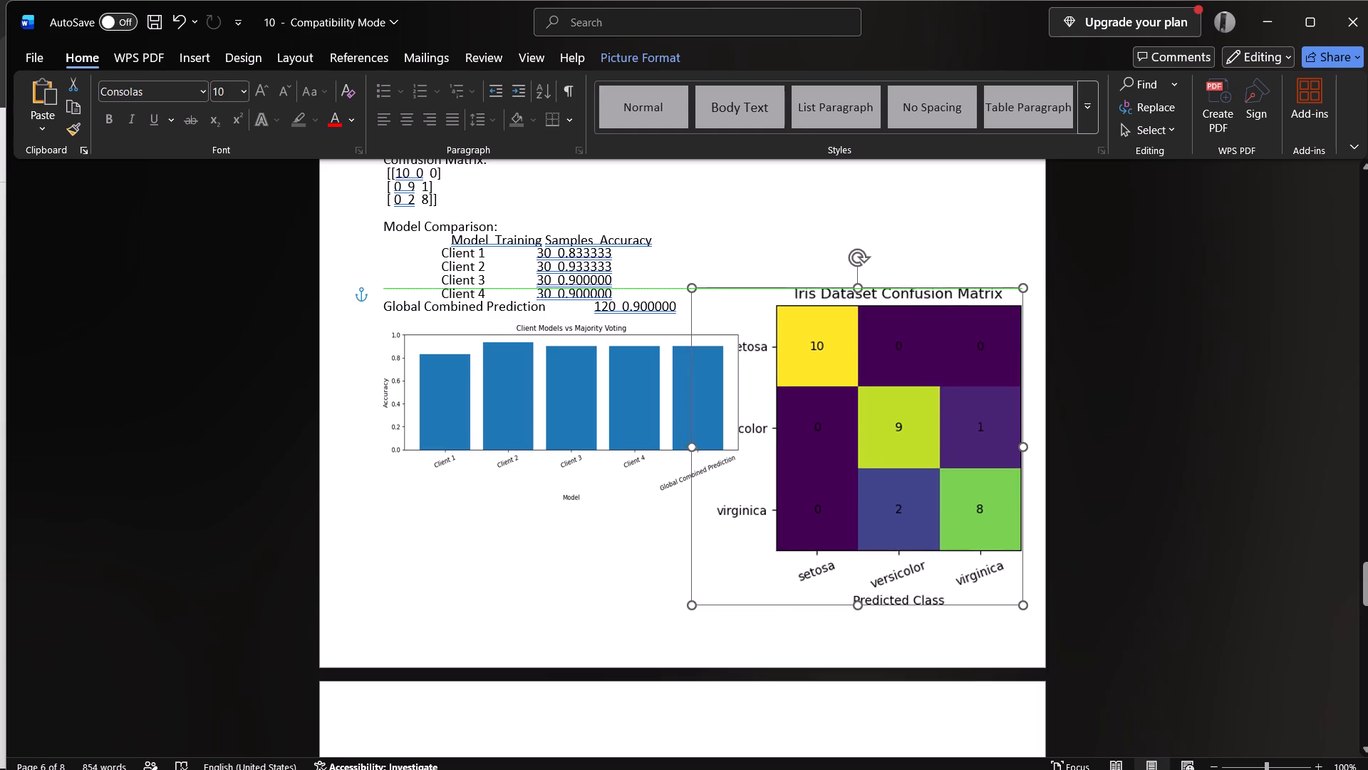
pyautogui.moveTo(694, 292); pyautogui.dragTo(773, 324)
pyautogui.moveTo(924, 442); pyautogui.dragTo(924, 422)
pyautogui.click(1187, 329)
# Remove the blank lines in the code before the sklearn.datasets import, the train_test_split statement and the StandardScaler line.
pyautogui.scroll(3, 755, 410)
pyautogui.scroll(6, 707, 451)
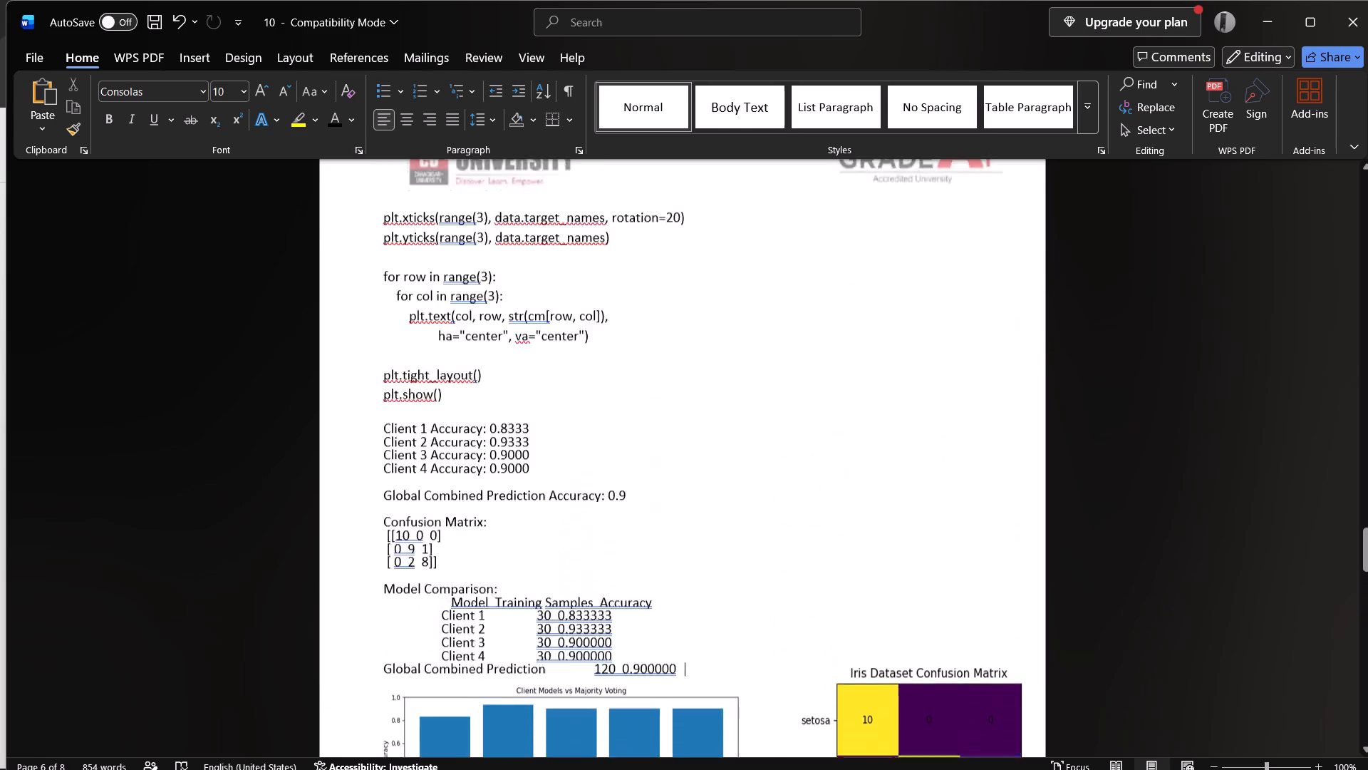
pyautogui.scroll(7, 457, 497)
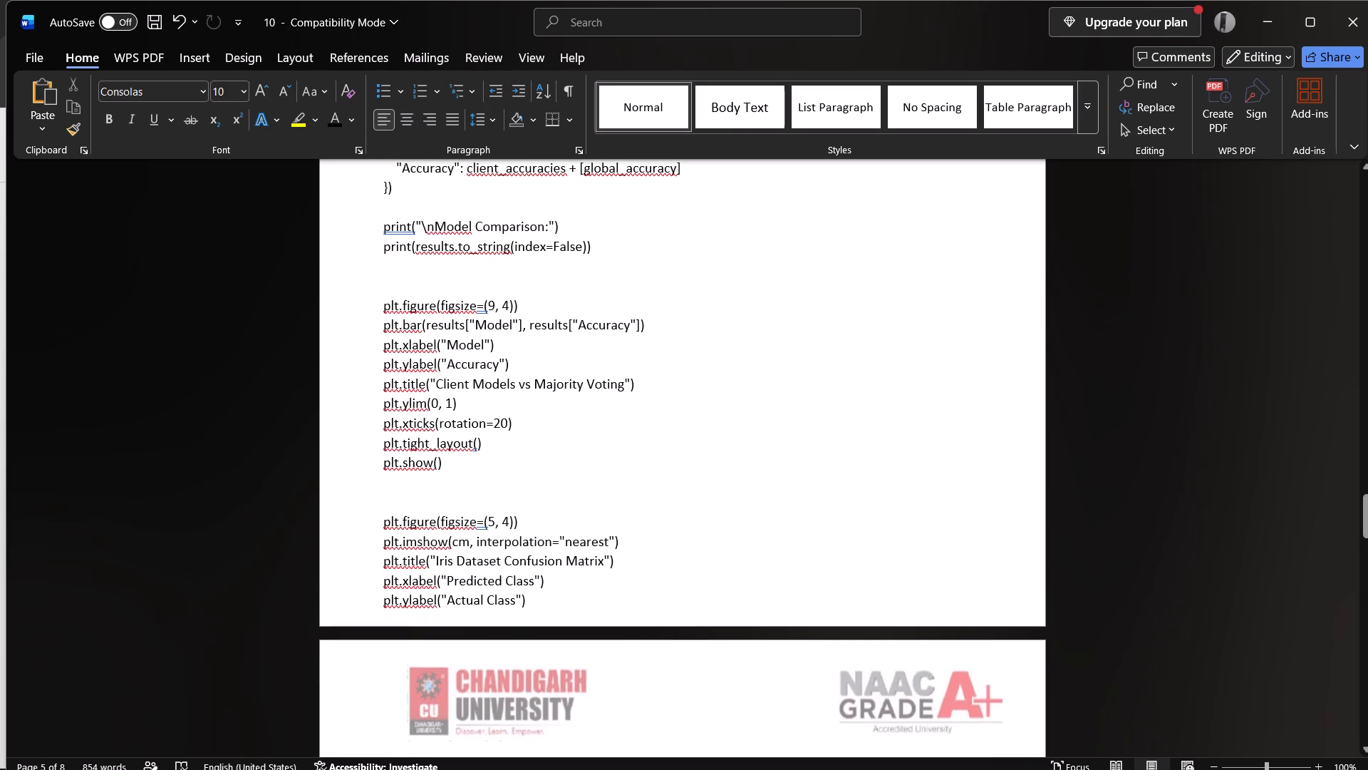
pyautogui.scroll(12, 400, 458)
pyautogui.scroll(11, 400, 458)
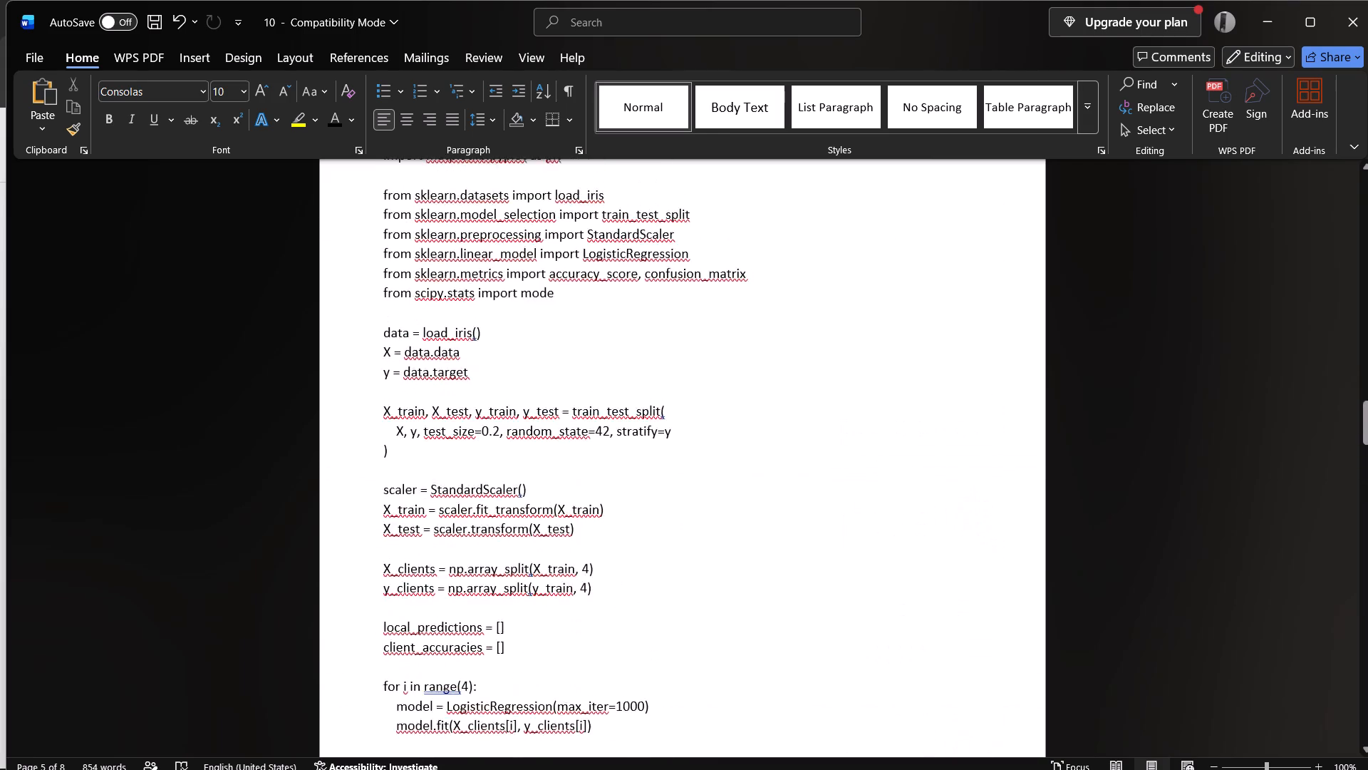
pyautogui.scroll(5, 400, 458)
pyautogui.click(398, 513)
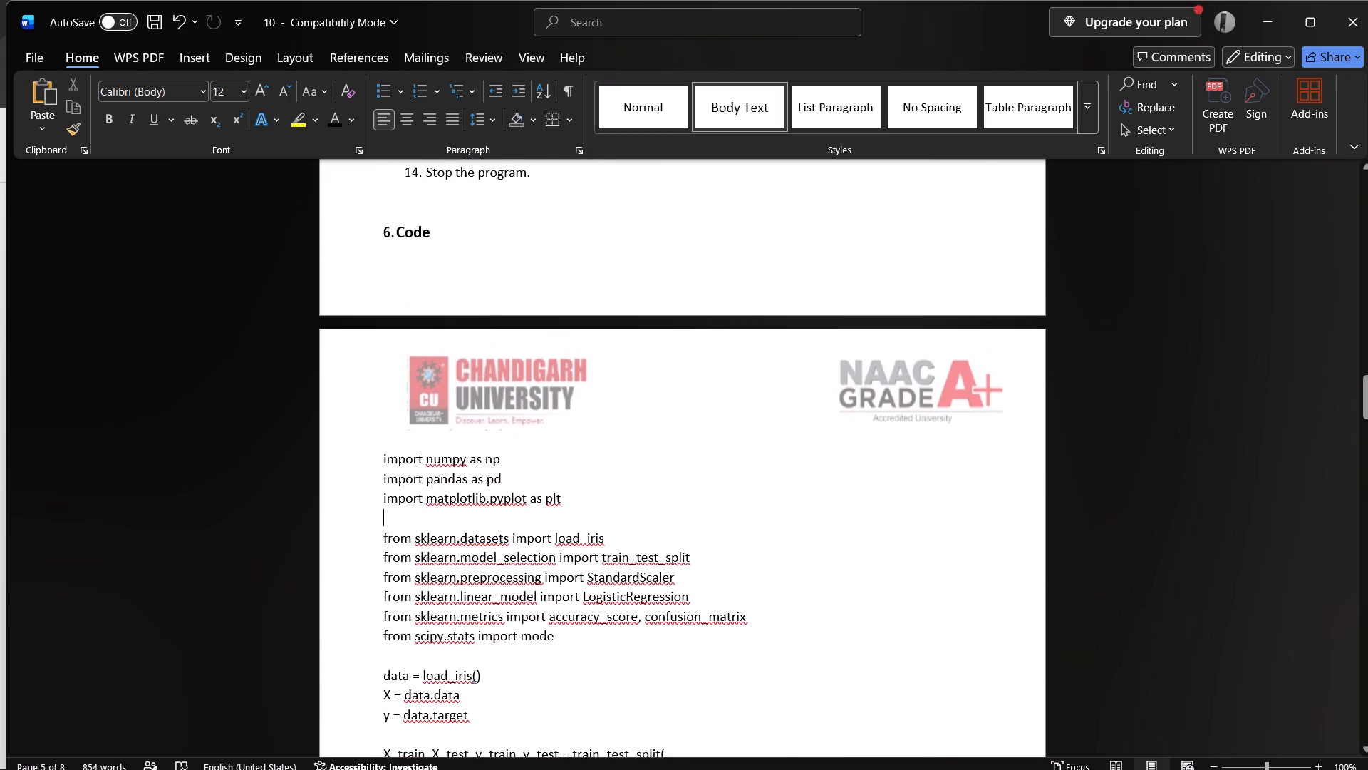
pyautogui.press('BackSpace')
pyautogui.scroll(-3, 396, 518)
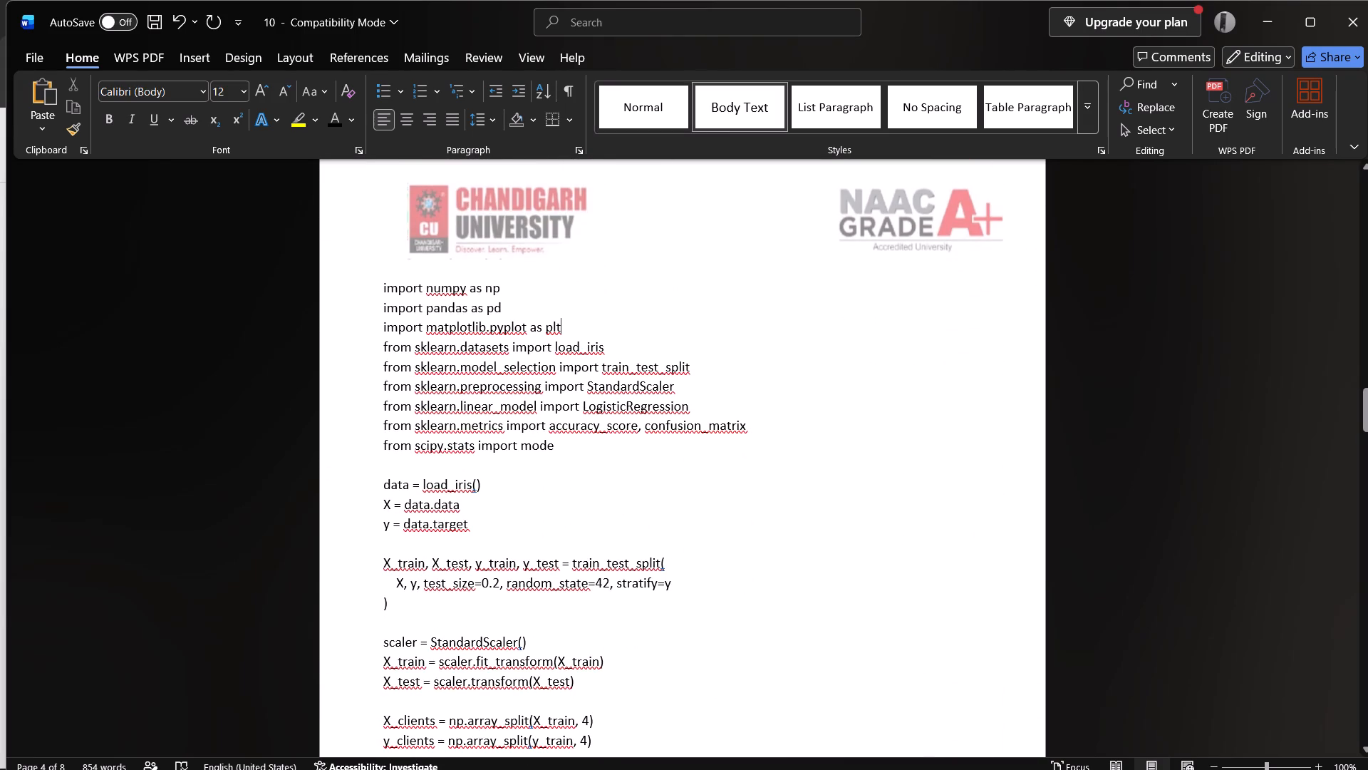
pyautogui.click(394, 548)
pyautogui.press('BackSpace')
pyautogui.scroll(-2, 400, 544)
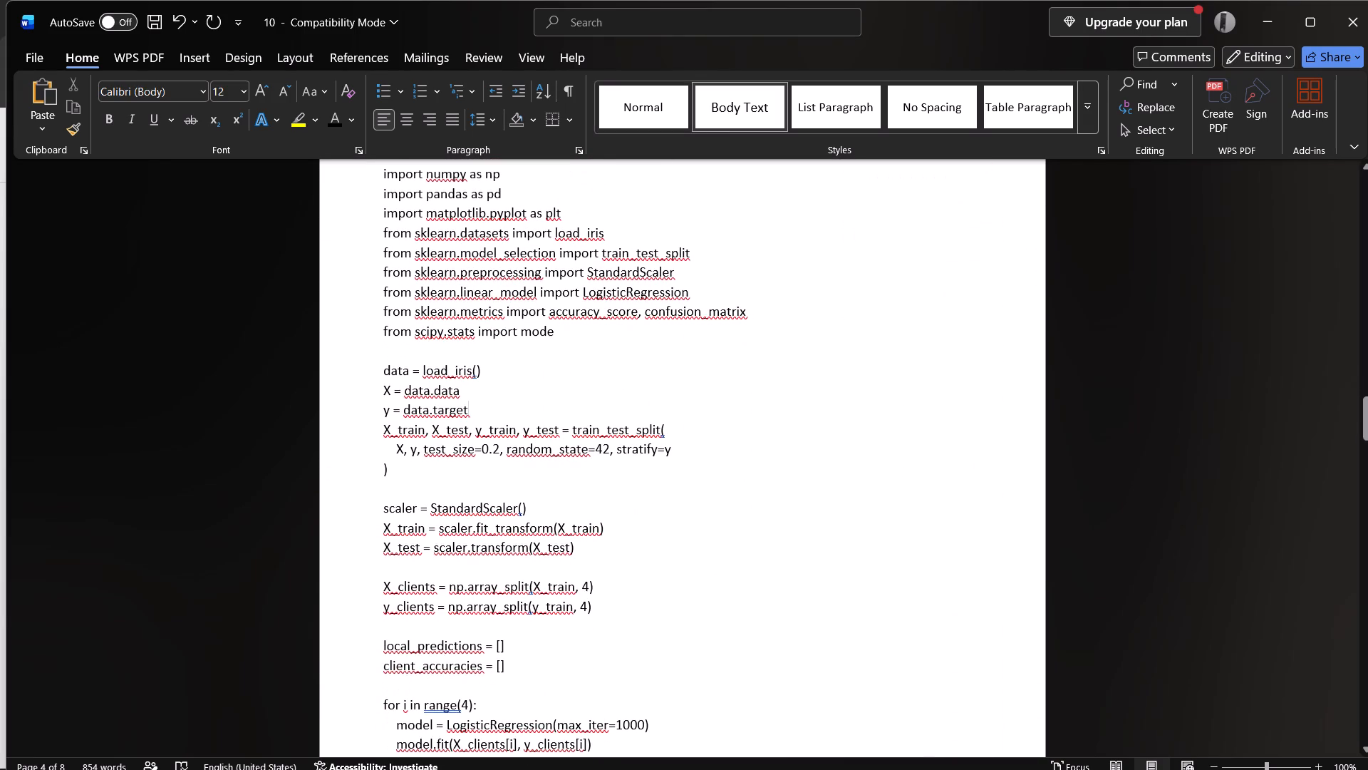
pyautogui.click(402, 493)
pyautogui.press('BackSpace')
# Remove the blank lines before the X_clients line, the local_predictions line and the "for i in range(4)" loop.
pyautogui.scroll(-2, 402, 493)
pyautogui.click(401, 504)
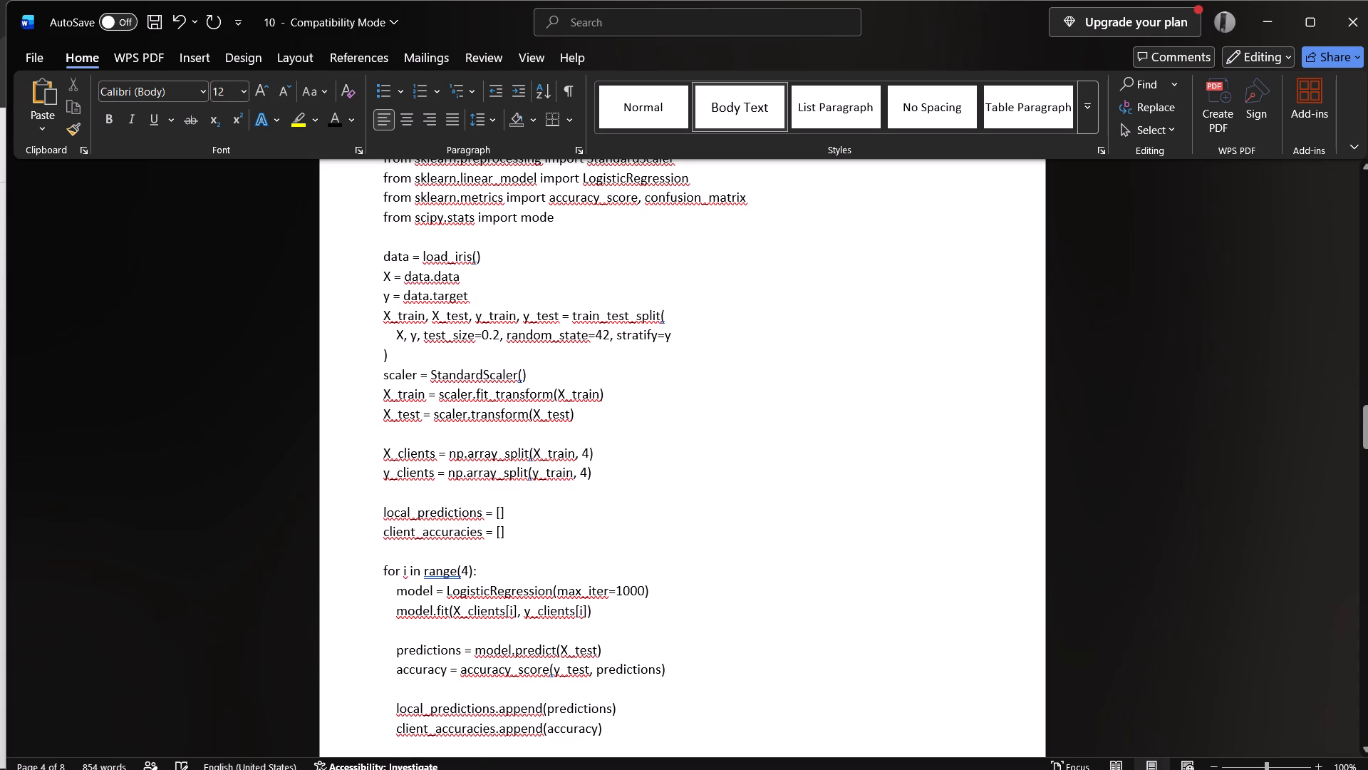
pyautogui.click(396, 434)
pyautogui.press('BackSpace')
pyautogui.click(385, 476)
pyautogui.press('BackSpace')
pyautogui.scroll(-1, 385, 476)
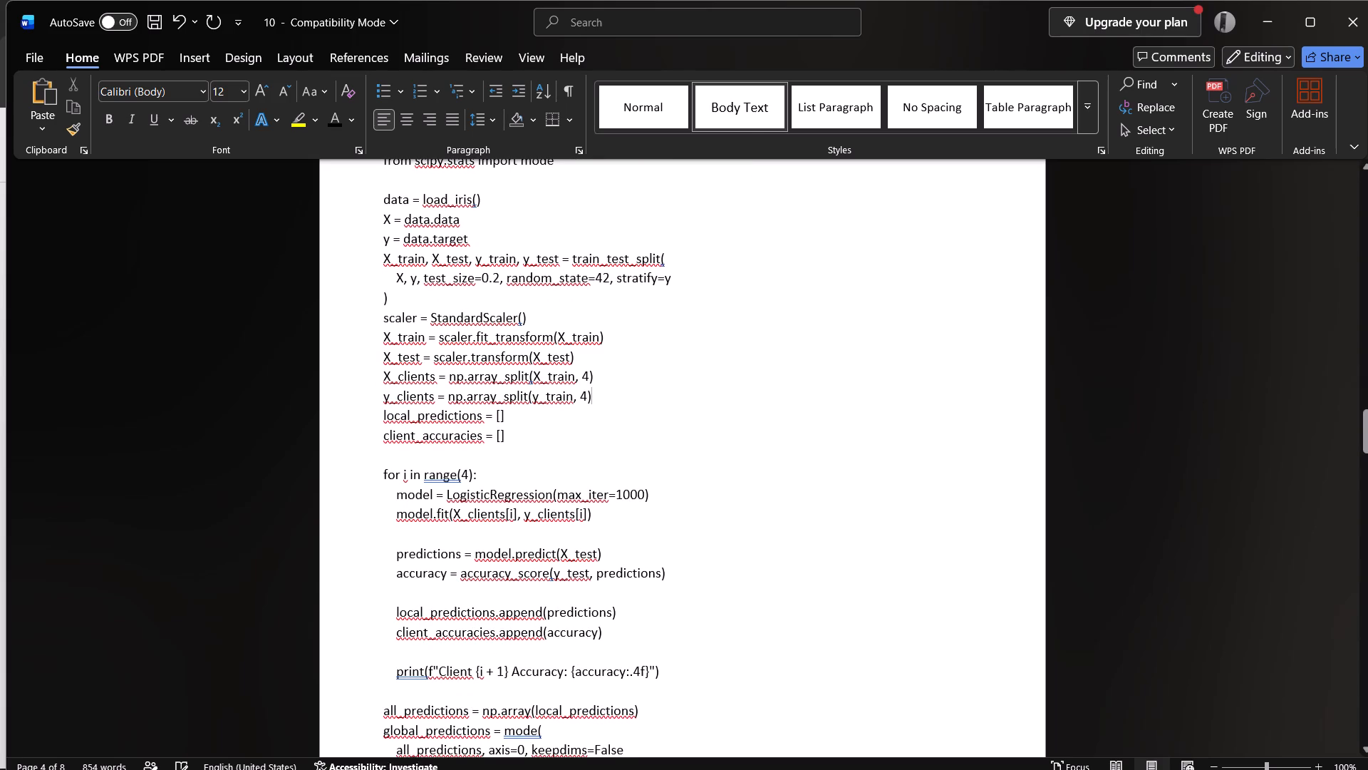
pyautogui.click(382, 458)
pyautogui.press('BackSpace')
# Remove the blank lines inside the "for i in range(4)" loop and before the all_predictions and global_accuracy lines.
pyautogui.scroll(-2, 385, 458)
pyautogui.click(427, 396)
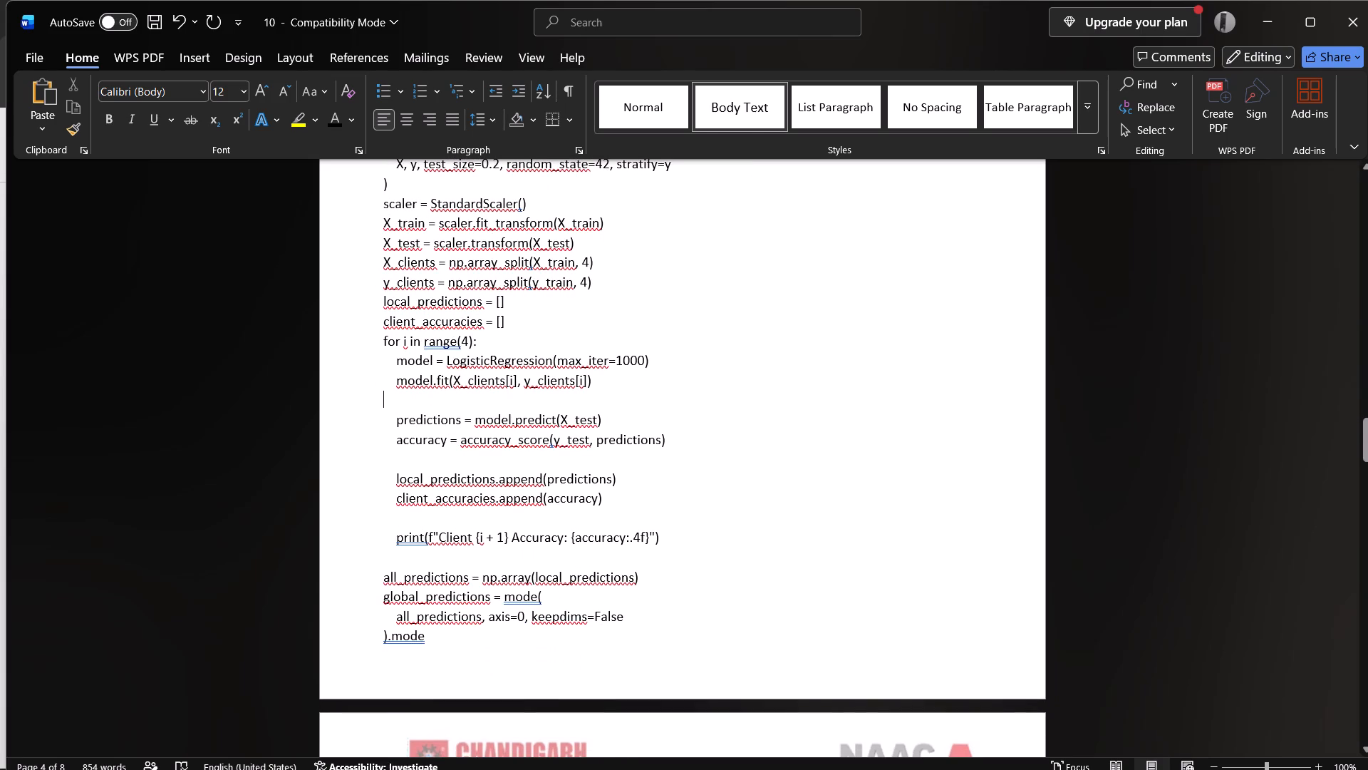
pyautogui.press('BackSpace')
pyautogui.click(425, 437)
pyautogui.press('BackSpace')
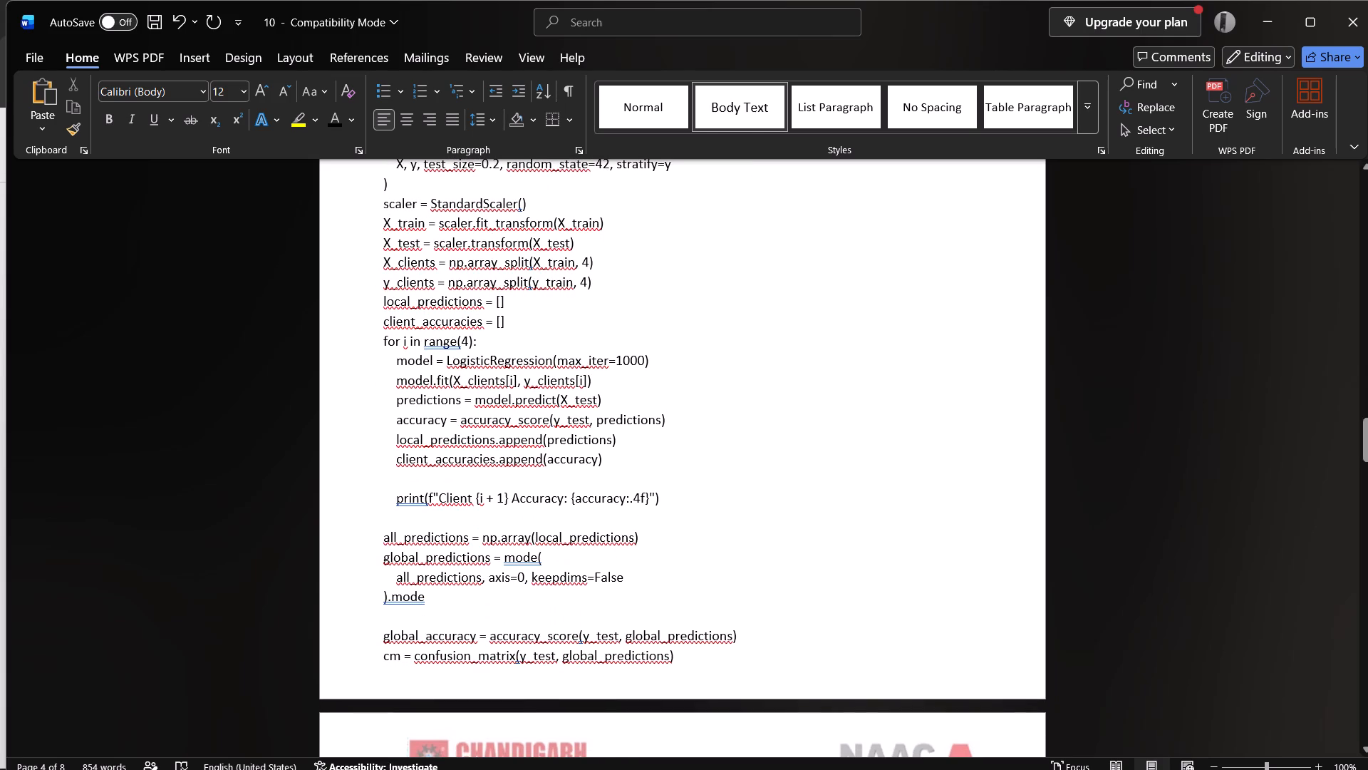
pyautogui.click(427, 481)
pyautogui.press('BackSpace')
pyautogui.click(426, 505)
pyautogui.press('BackSpace')
pyautogui.scroll(-1, 426, 505)
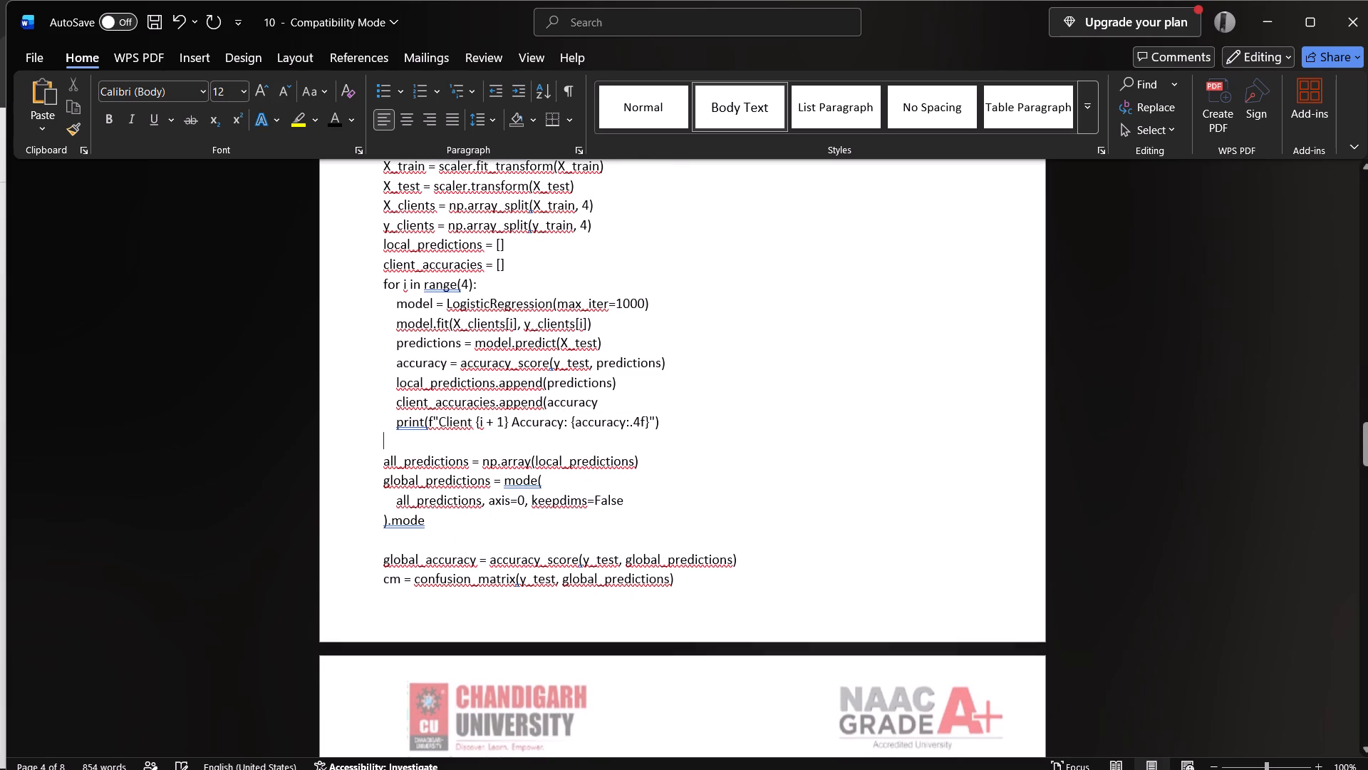
pyautogui.press('BackSpace')
pyautogui.click(398, 521)
pyautogui.press('BackSpace')
# Remove the blank lines before the Global Combined Prediction Accuracy print, the Model Comparison print and the bar chart's plt.figure line.
pyautogui.scroll(-2, 398, 521)
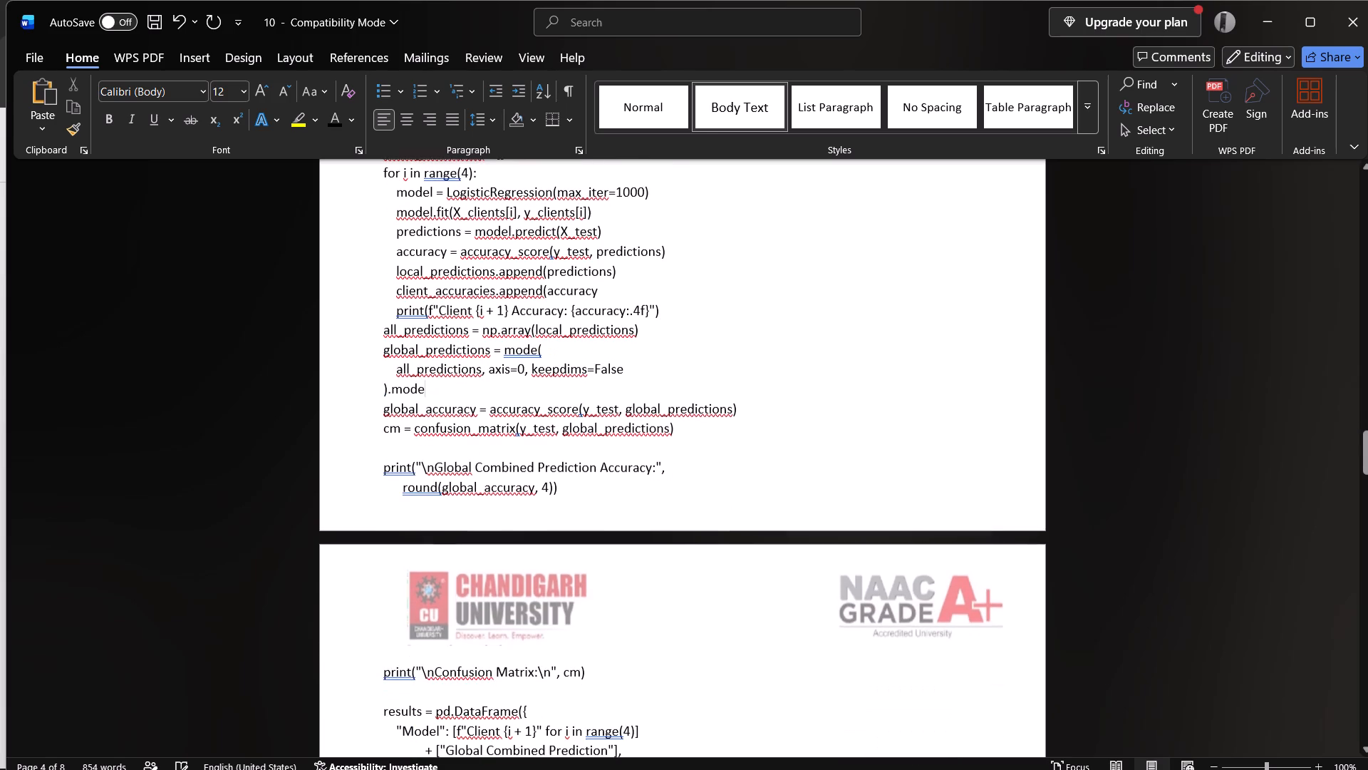
pyautogui.click(425, 448)
pyautogui.press('BackSpace')
pyautogui.scroll(-2, 416, 482)
pyautogui.scroll(-1, 413, 570)
pyautogui.click(393, 657)
pyautogui.press('BackSpace')
pyautogui.scroll(-2, 460, 597)
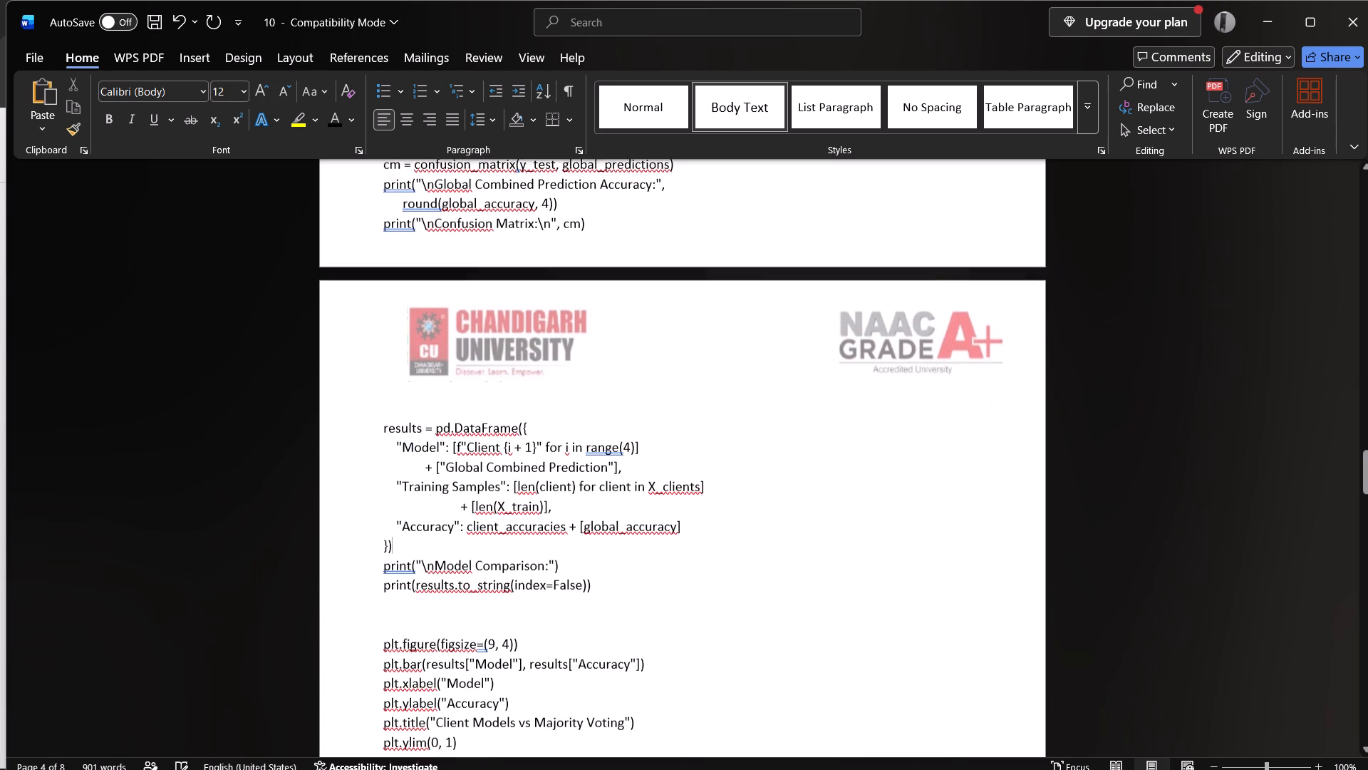
pyautogui.click(425, 592)
pyautogui.click(396, 605)
pyautogui.press('BackSpace')
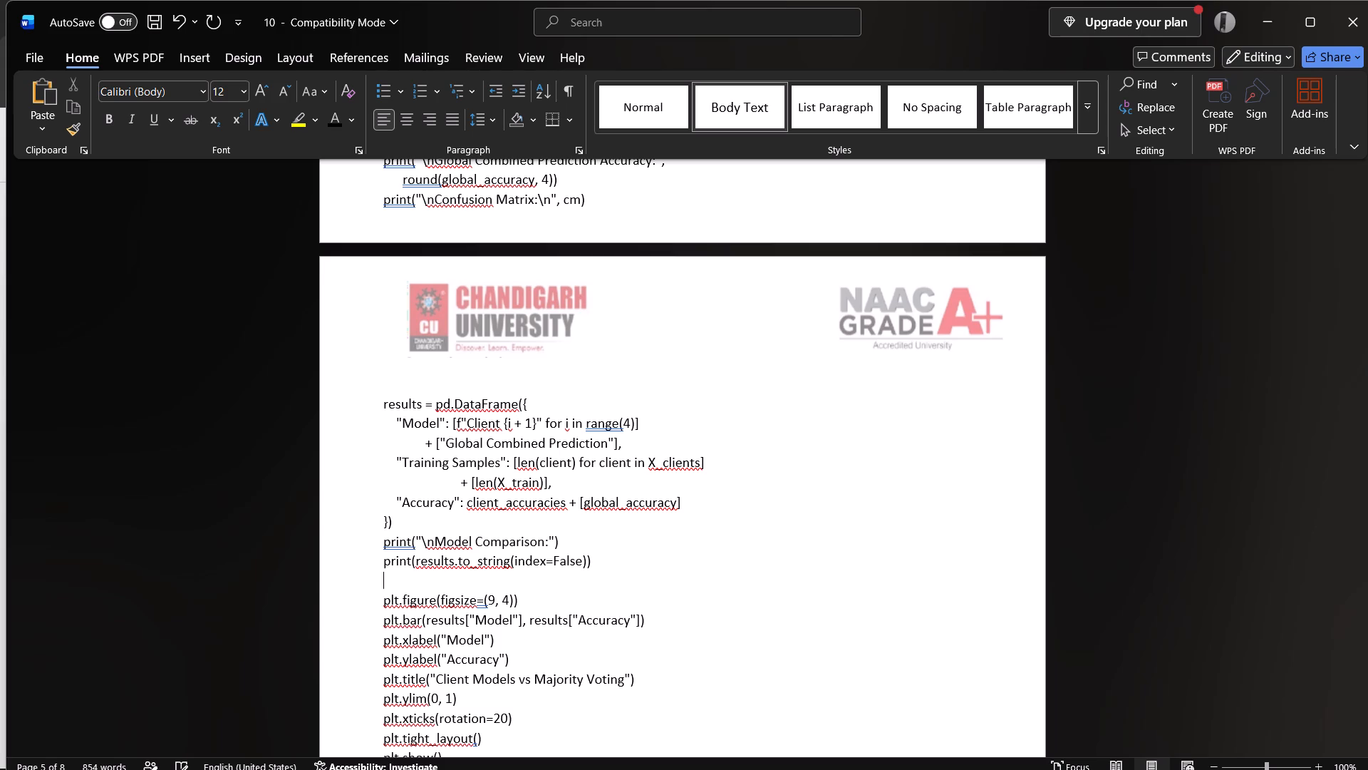
pyautogui.press('BackSpace')
# Remove the blank lines before the confusion matrix's plt.figure line, the "for row in range(3)" loop and the final plt.tight_layout() line.
pyautogui.scroll(-5, 443, 576)
pyautogui.click(404, 490)
pyautogui.press('BackSpace')
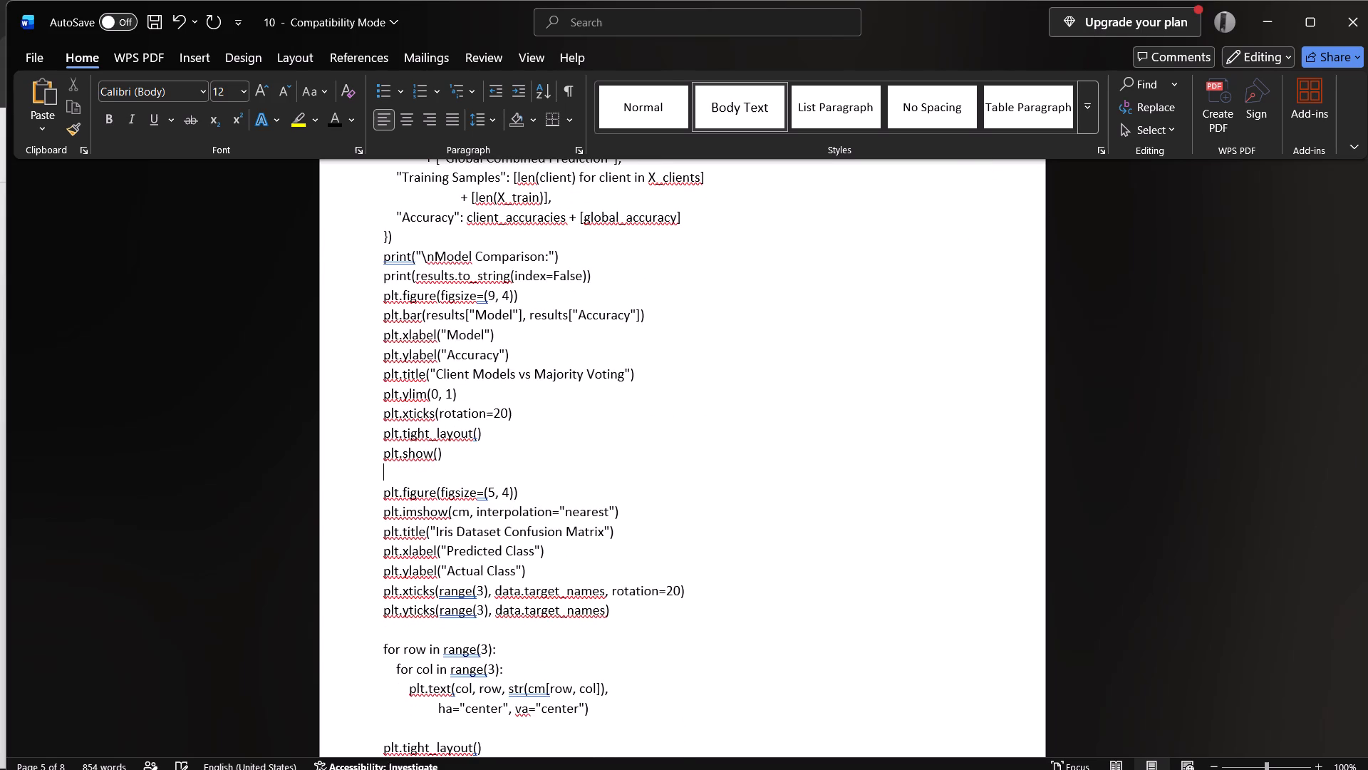
pyautogui.press('BackSpace')
pyautogui.scroll(-3, 405, 490)
pyautogui.click(403, 443)
pyautogui.press('BackSpace')
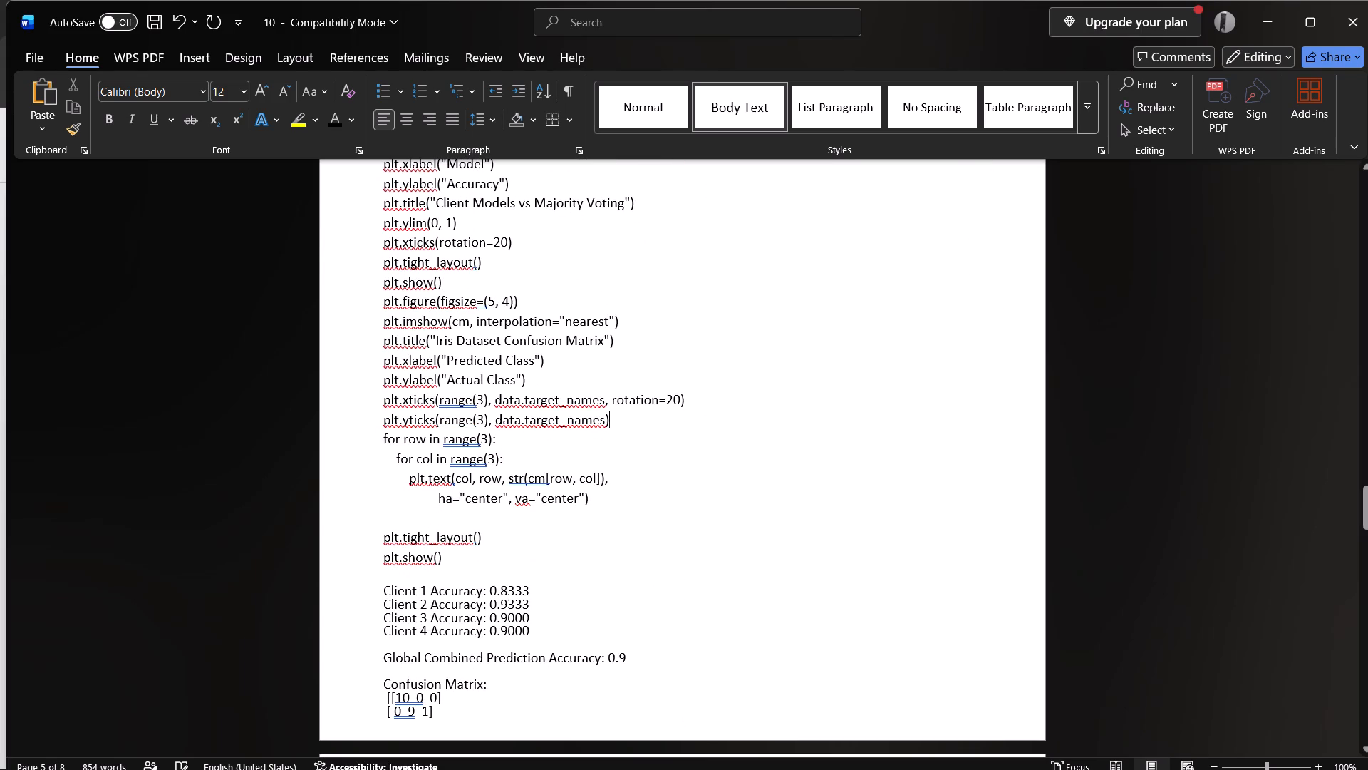
pyautogui.click(404, 533)
pyautogui.click(397, 517)
pyautogui.press('BackSpace')
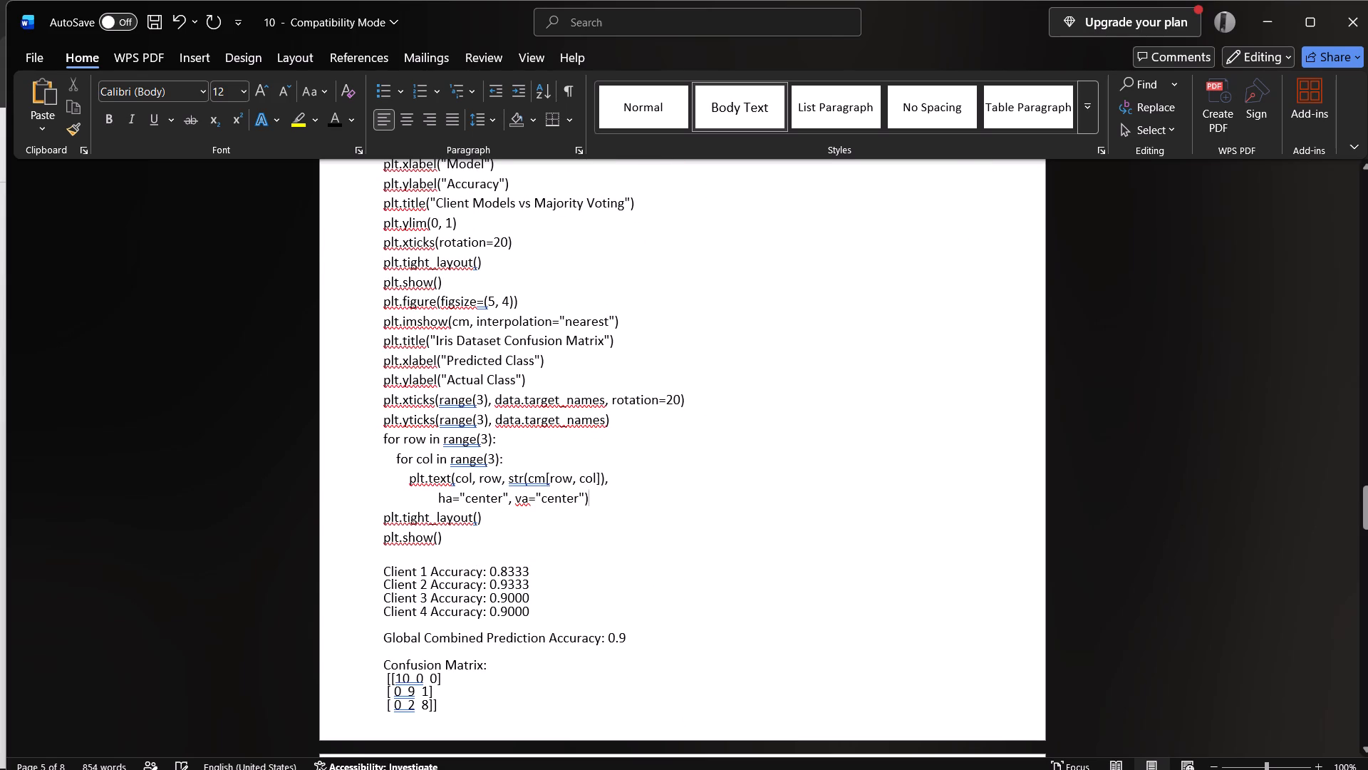
# Justify the whole Iris code listing, from "import numpy as np" to the final plt.show() line.
pyautogui.scroll(7, 581, 461)
pyautogui.scroll(-9, 581, 461)
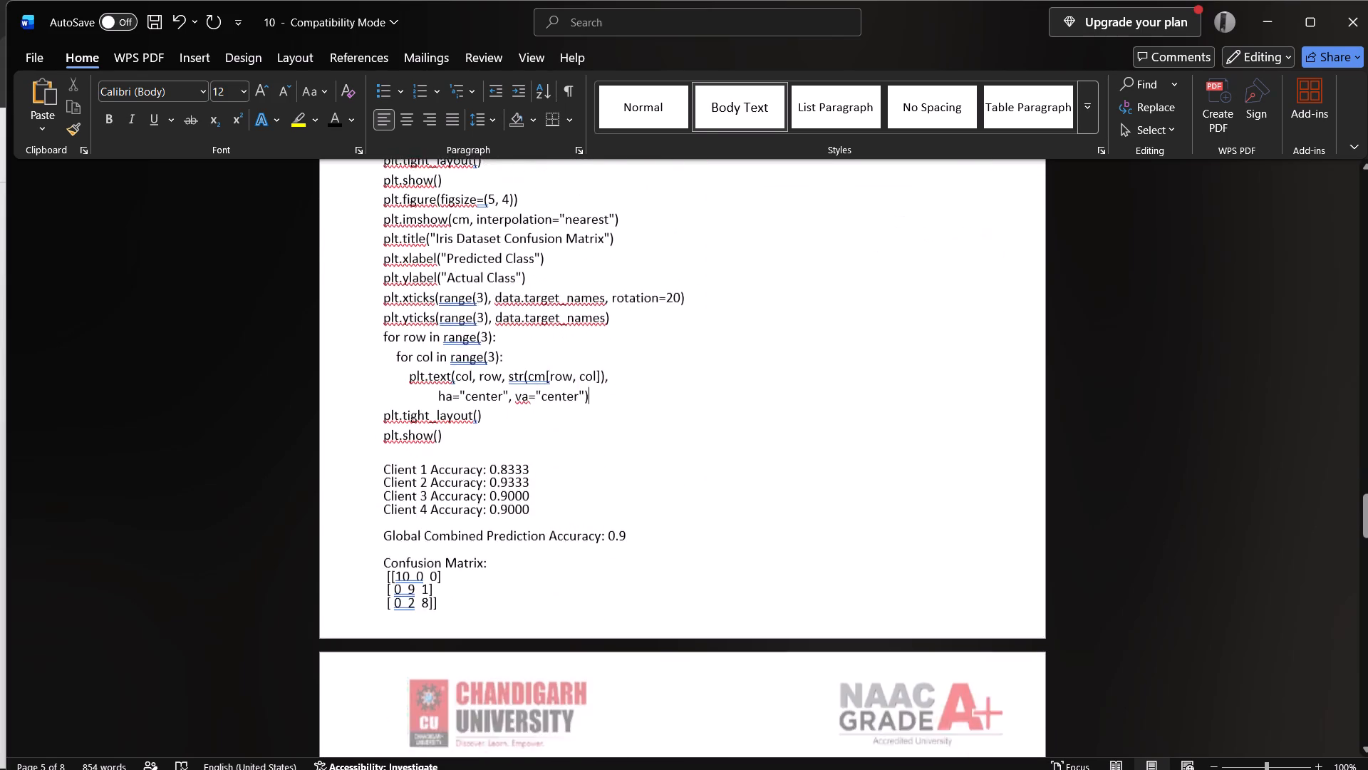
pyautogui.moveTo(464, 429); pyautogui.dragTo(366, 228)
pyautogui.scroll(11, 324, 242)
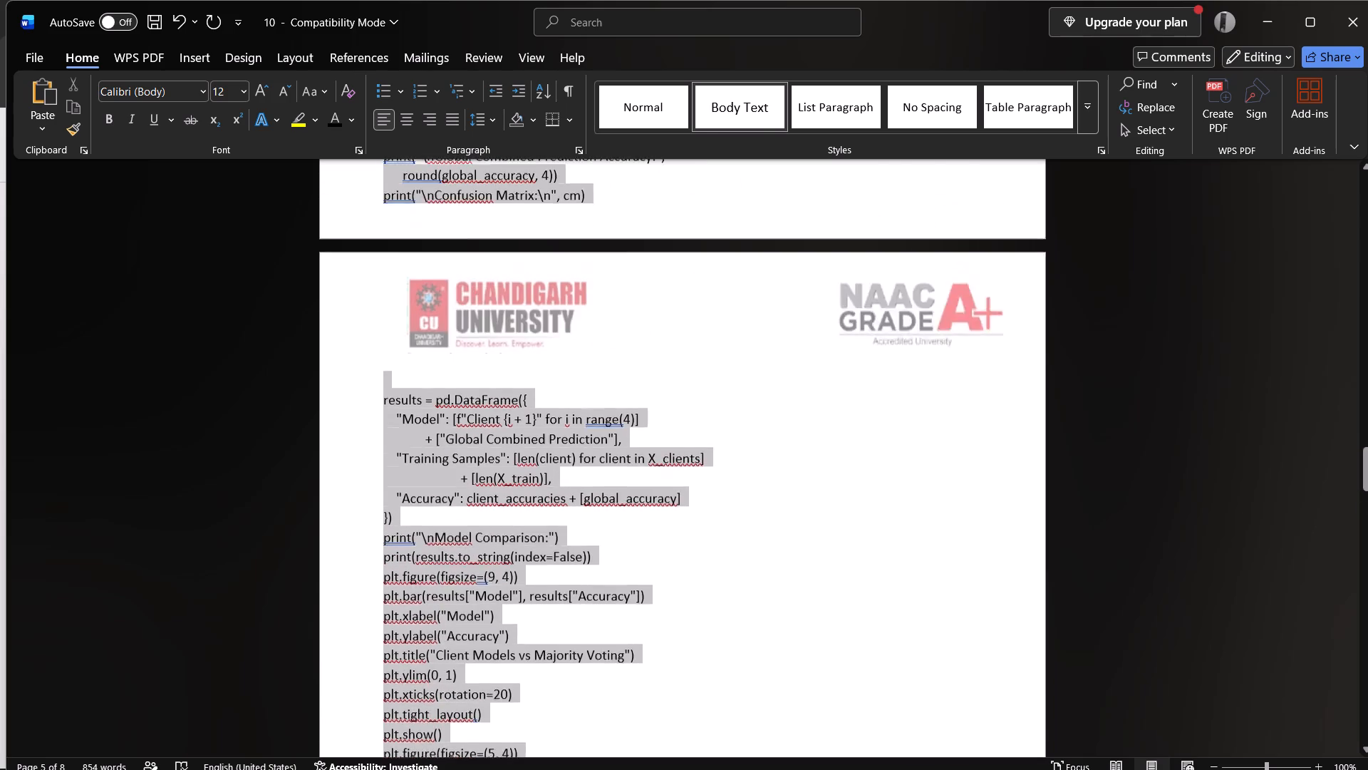
pyautogui.scroll(7, 366, 228)
pyautogui.moveTo(366, 228); pyautogui.dragTo(378, 250)
pyautogui.scroll(7, 378, 246)
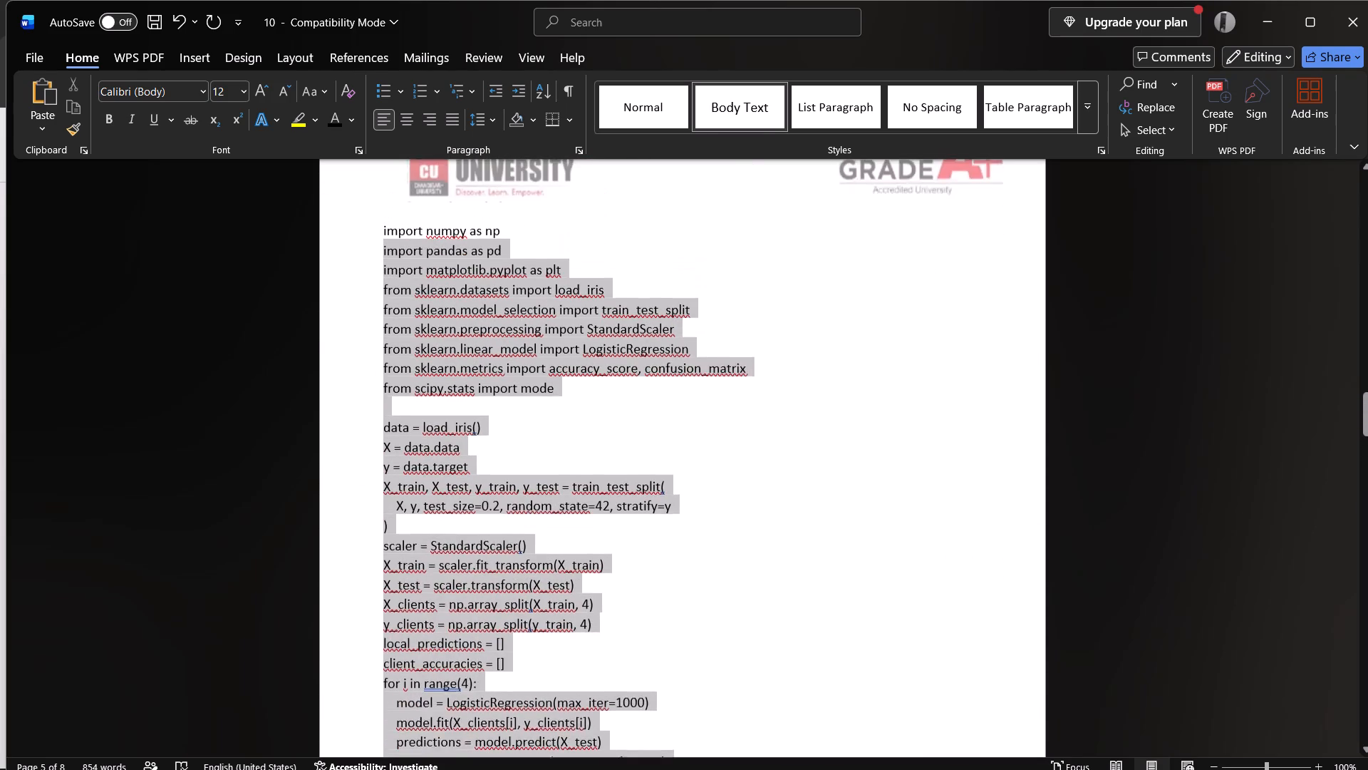
pyautogui.moveTo(378, 250); pyautogui.dragTo(375, 266)
pyautogui.hotkey('ctrl', 'j')
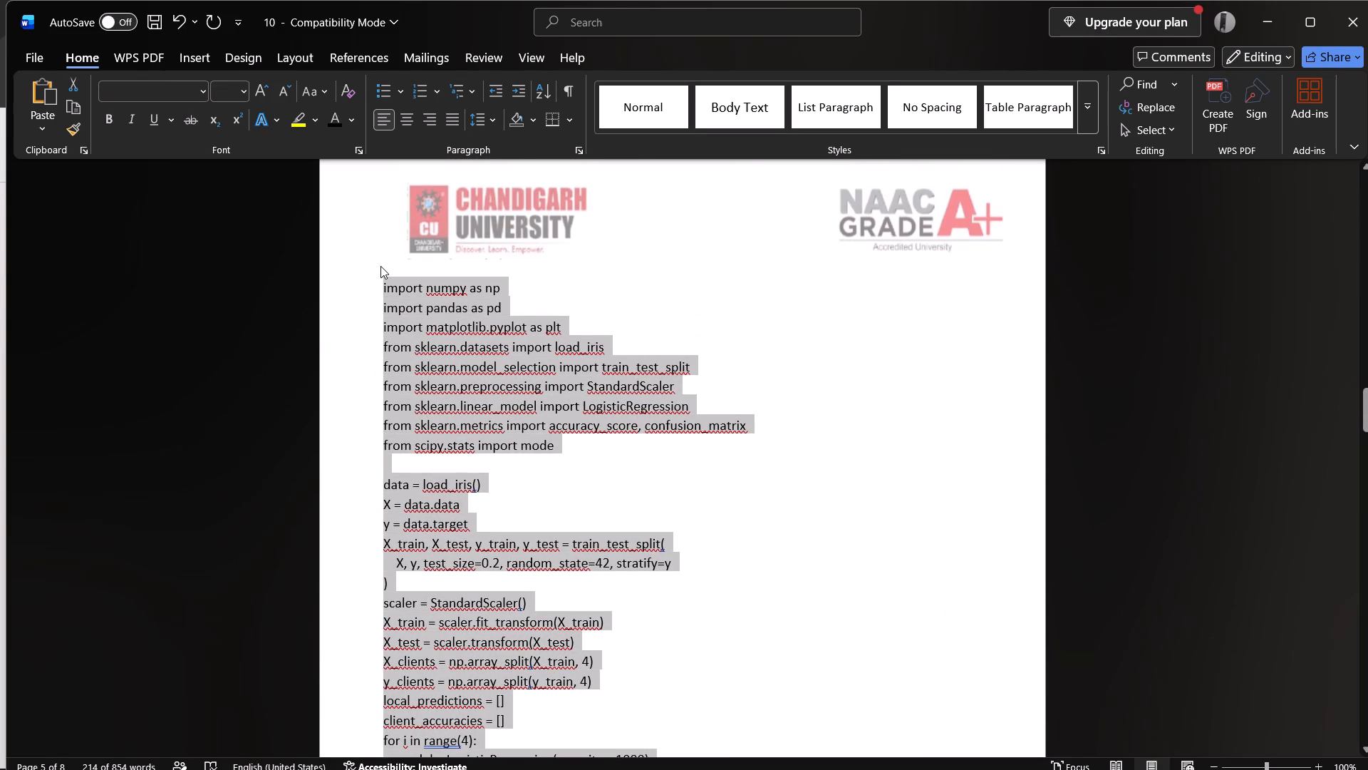
pyautogui.scroll(-10, 606, 610)
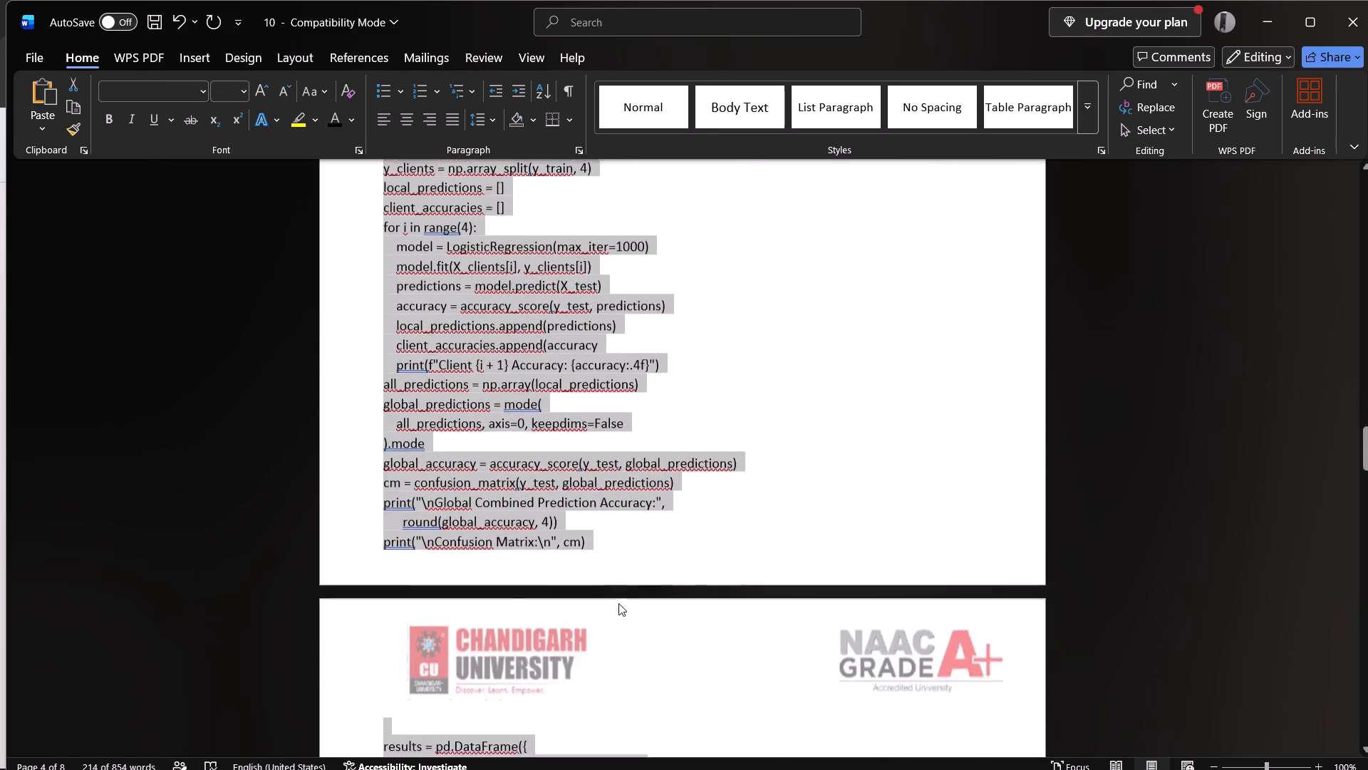
pyautogui.scroll(-12, 618, 603)
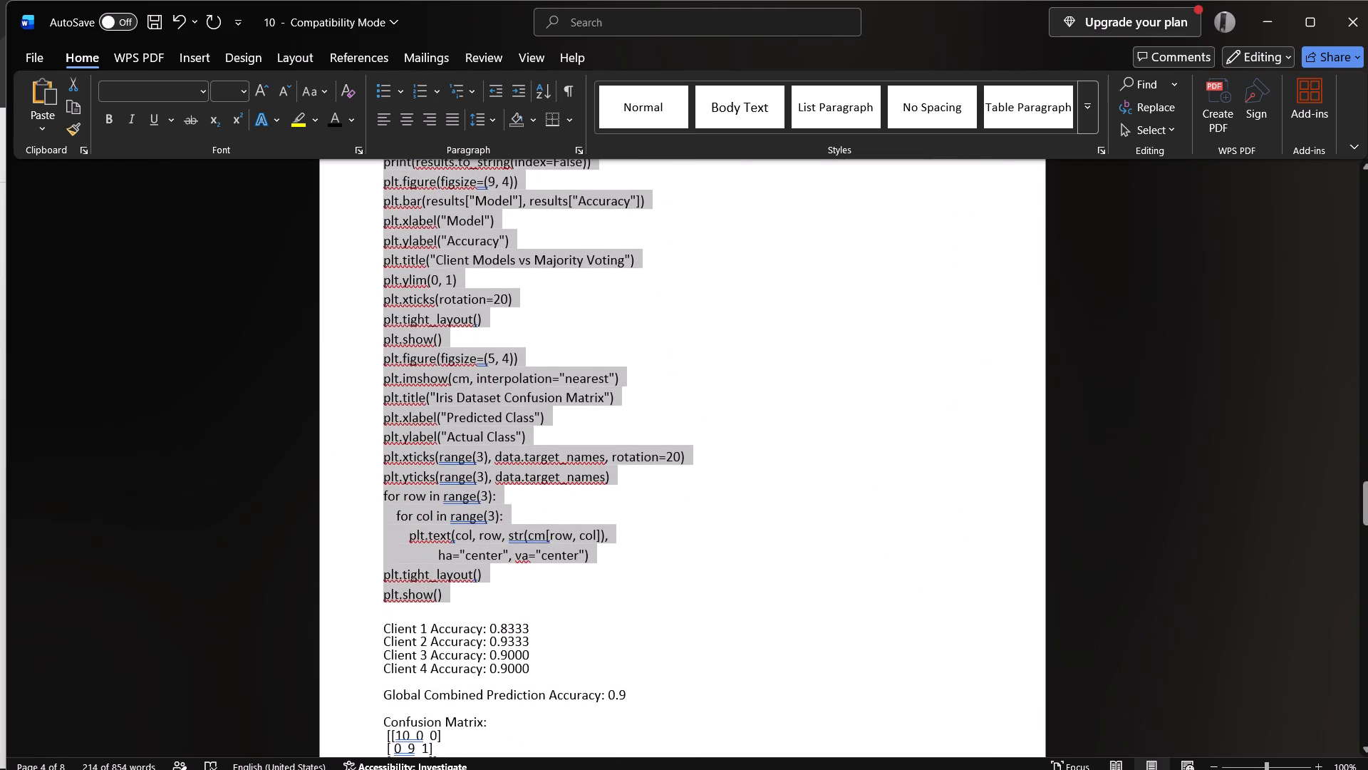
pyautogui.click(611, 582)
# Move the Iris Dataset Confusion Matrix picture below the bar chart and enlarge it, leaving a small gap between them.
pyautogui.scroll(-5, 537, 618)
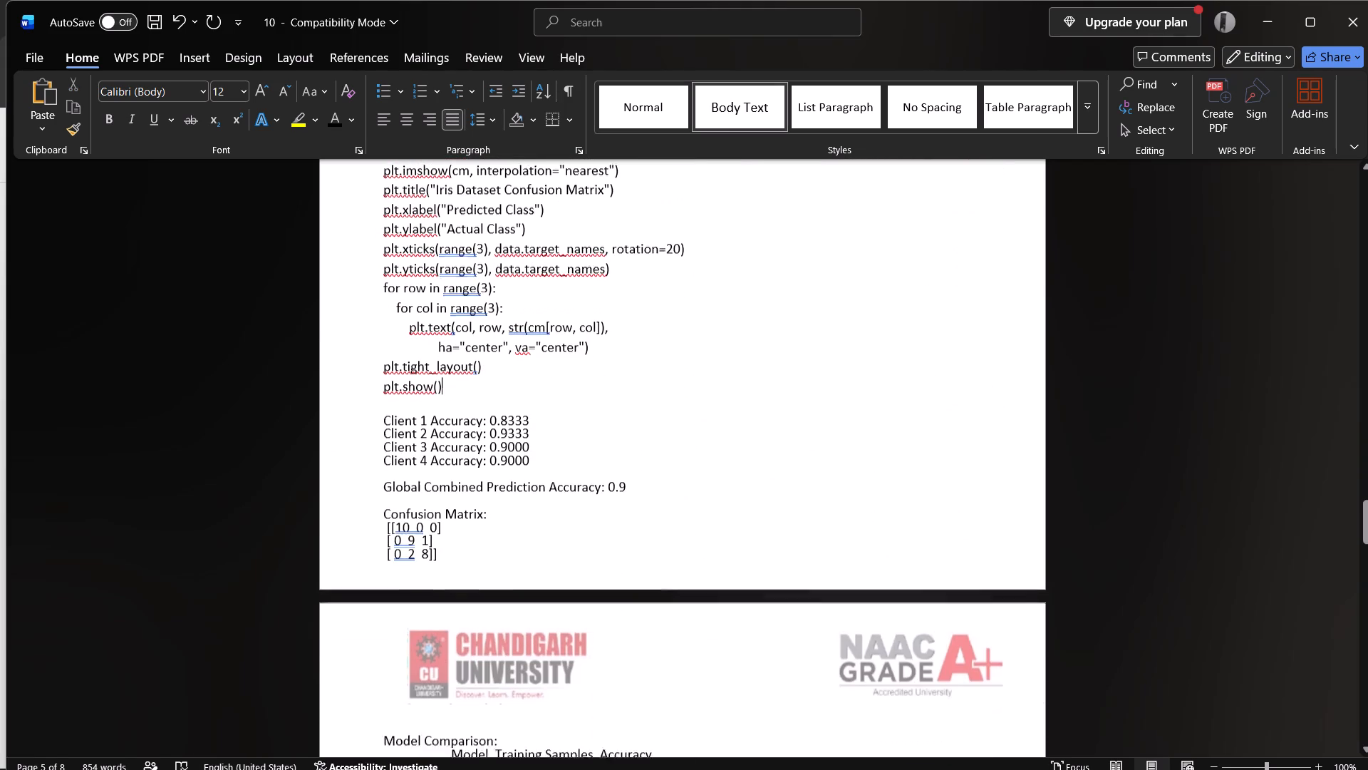
pyautogui.scroll(-3, 531, 582)
pyautogui.scroll(-4, 584, 558)
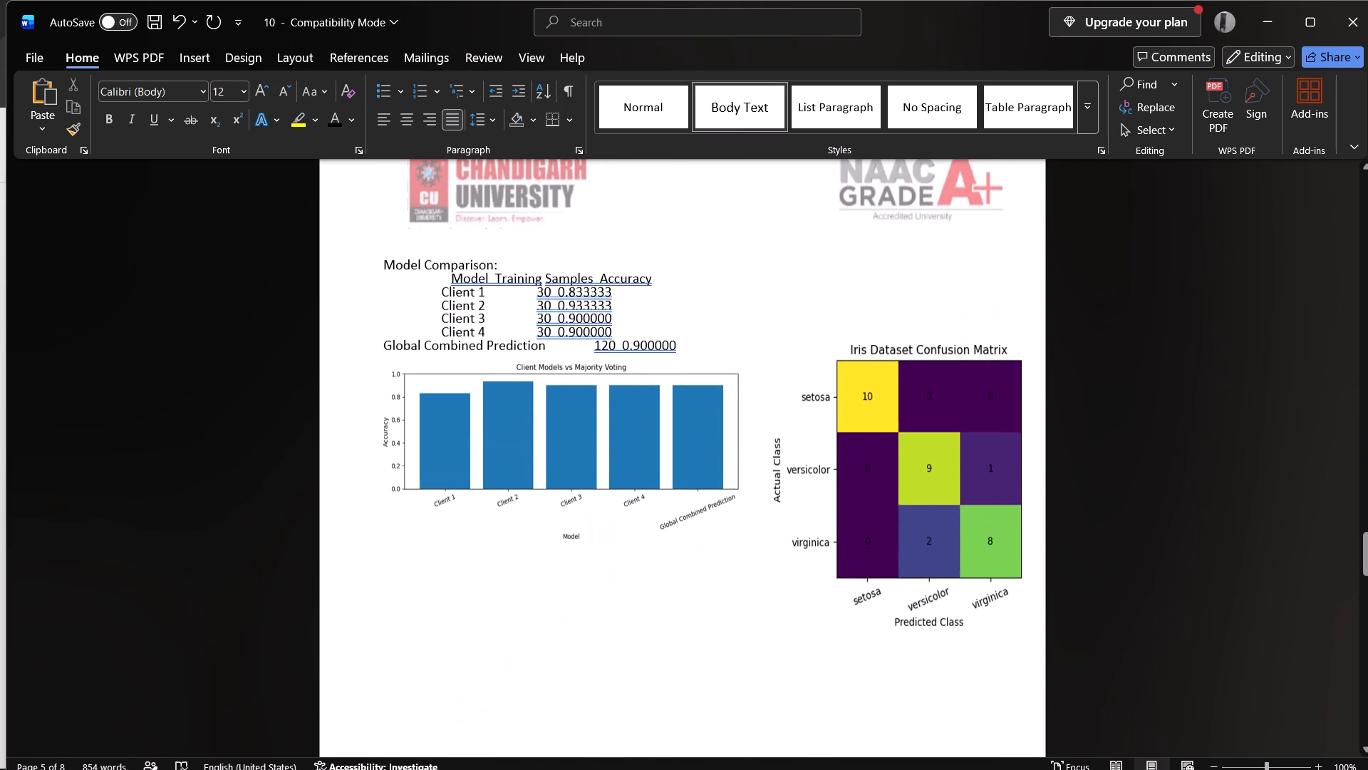
pyautogui.moveTo(894, 483); pyautogui.dragTo(524, 679)
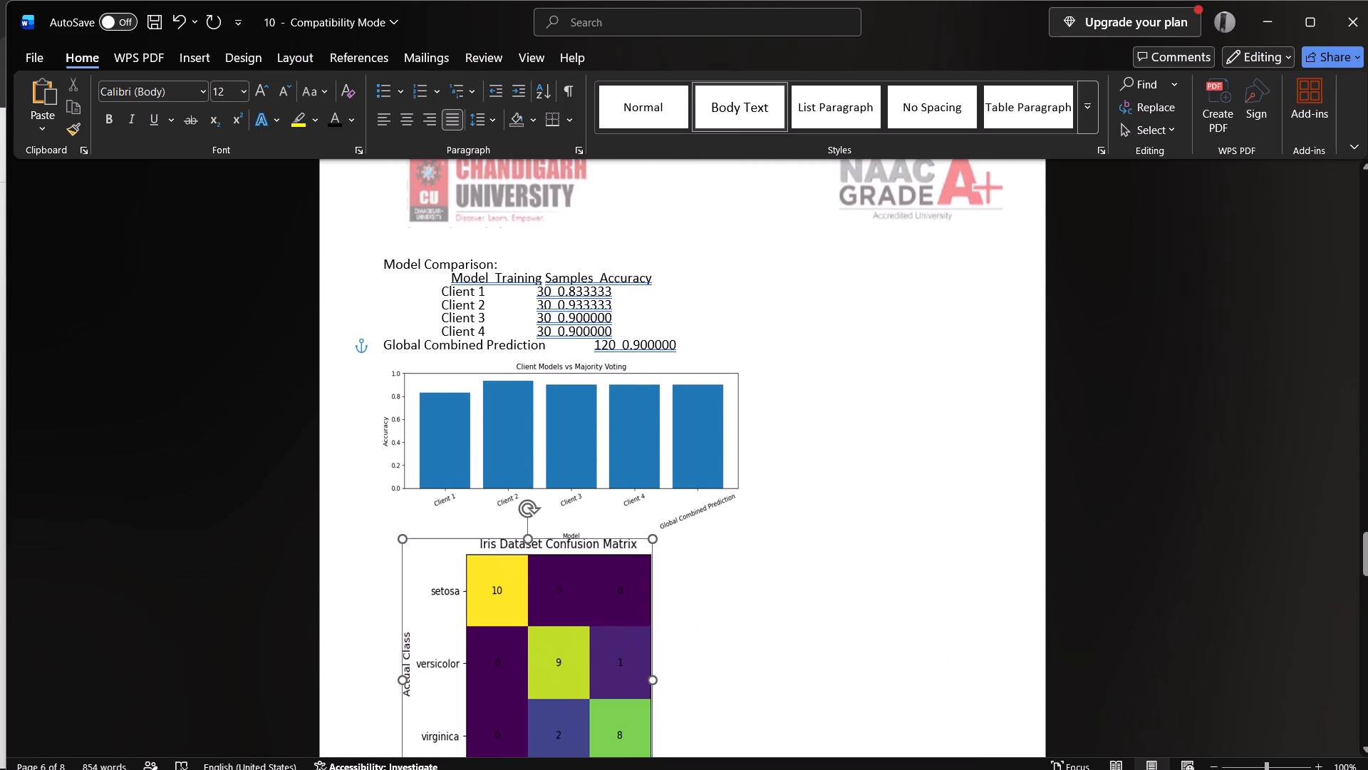
pyautogui.moveTo(524, 679); pyautogui.dragTo(509, 697)
pyautogui.scroll(3, 657, 543)
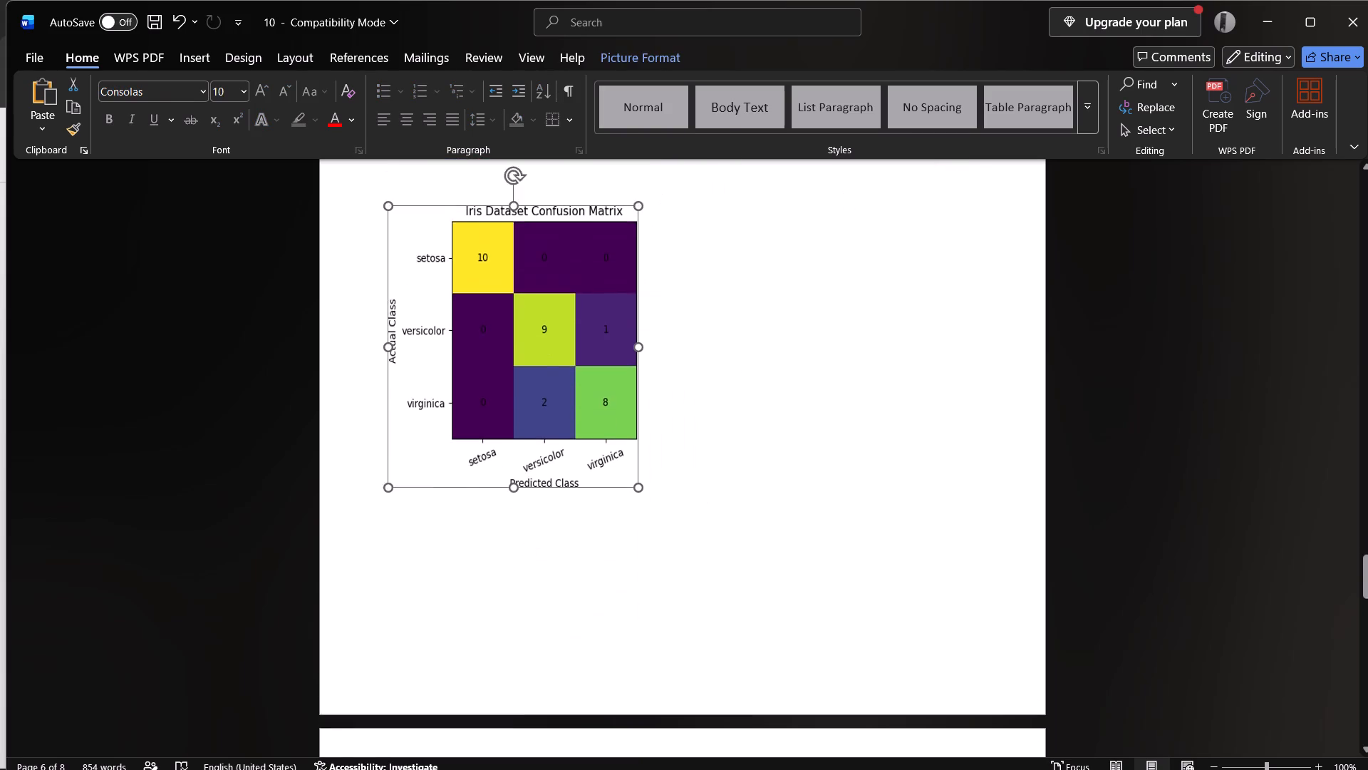
pyautogui.moveTo(638, 615); pyautogui.dragTo(716, 689)
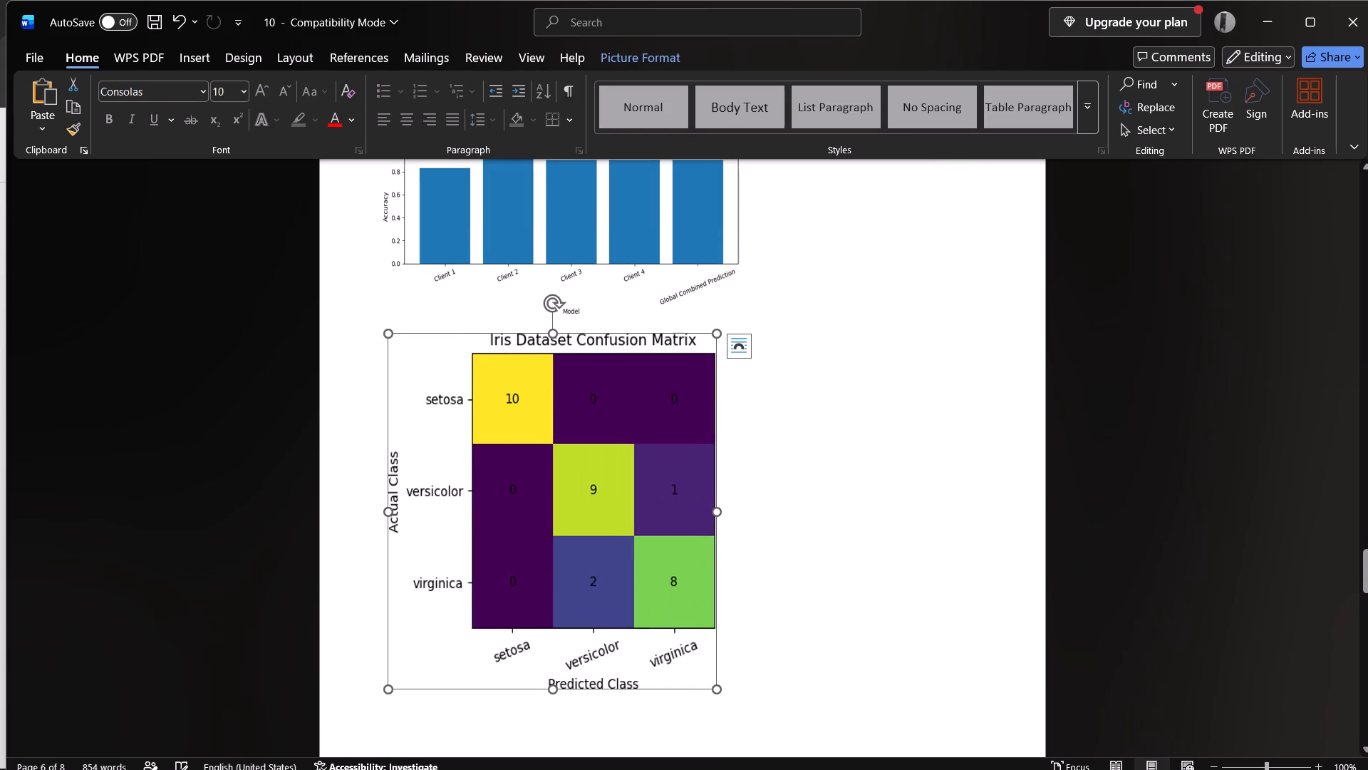
pyautogui.moveTo(575, 555); pyautogui.dragTo(581, 600)
# Enlarge the "Client Models vs Majority Voting" bar chart proportionally, keeping its left edge at the text margin.
pyautogui.click(650, 255)
pyautogui.click(734, 322)
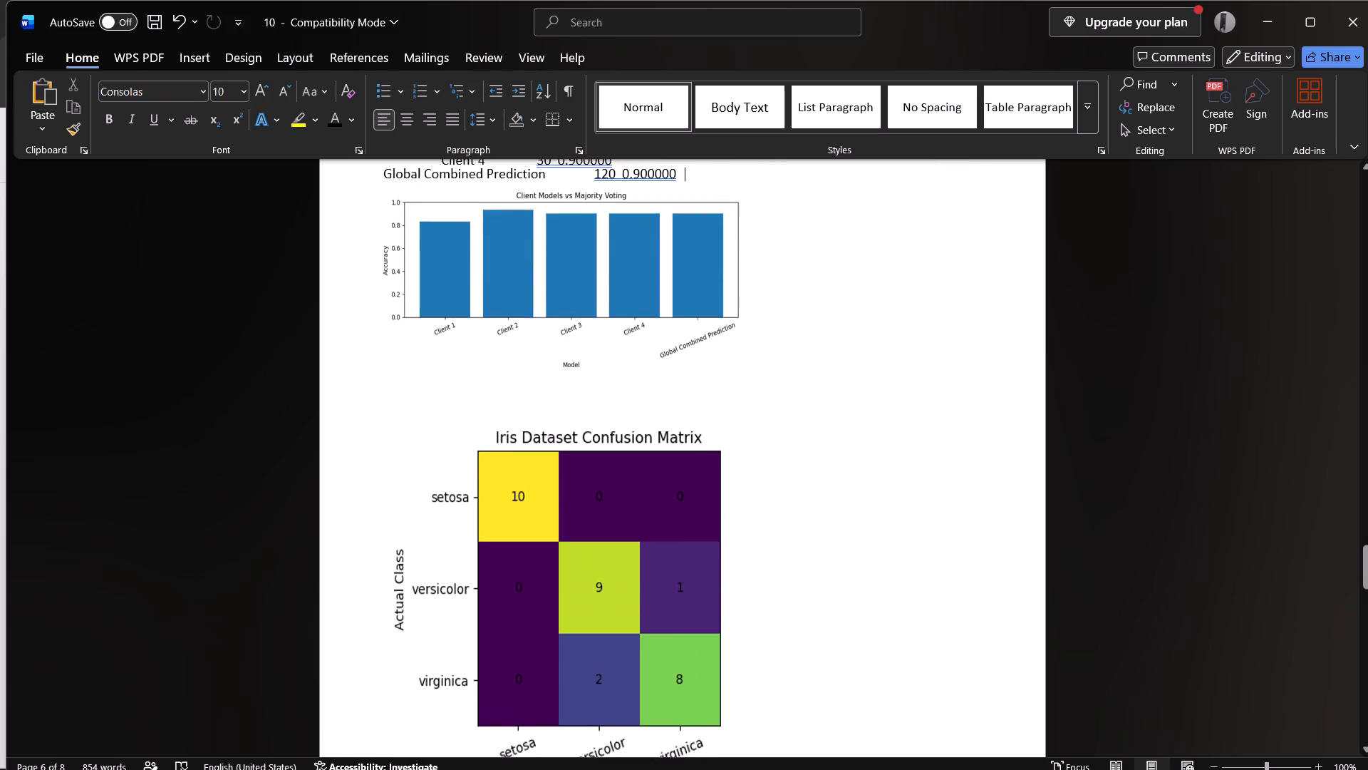
pyautogui.click(715, 329)
pyautogui.moveTo(741, 384); pyautogui.dragTo(779, 401)
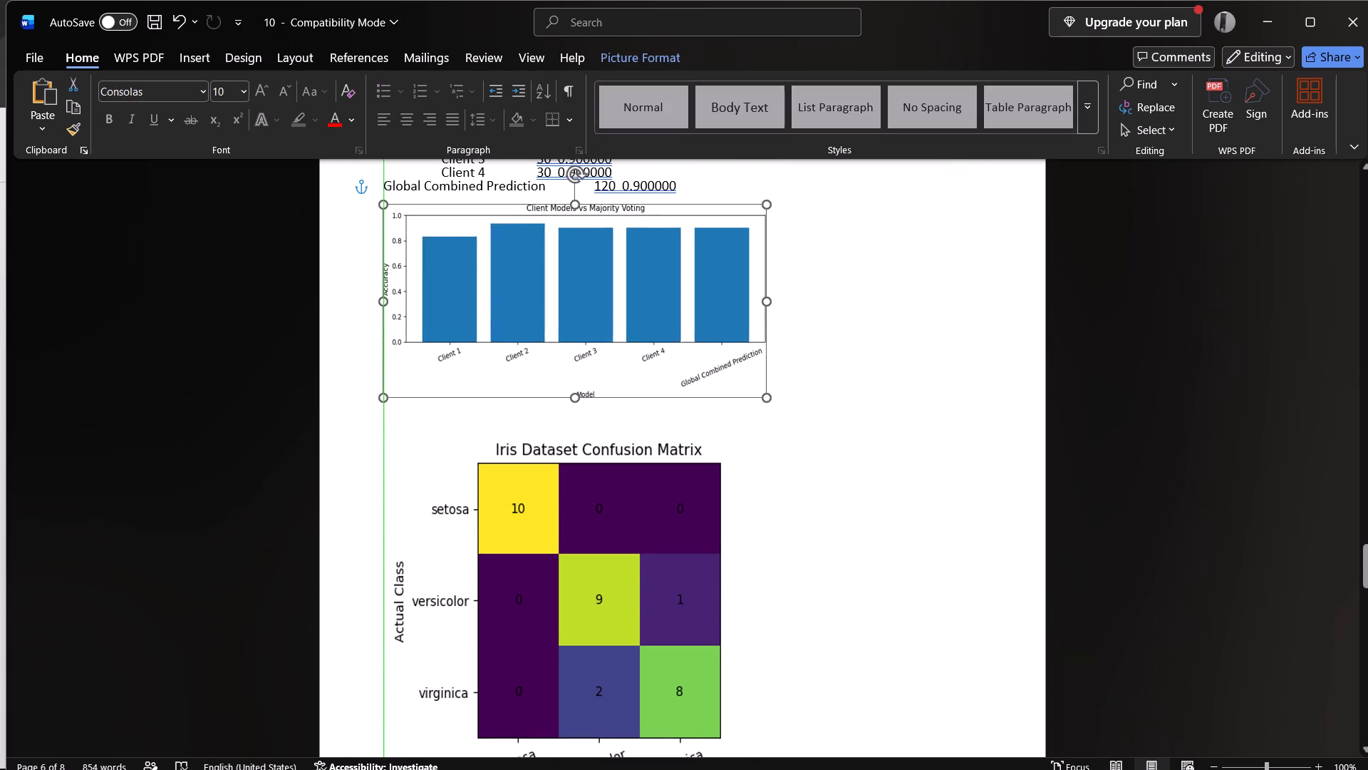
pyautogui.moveTo(779, 401); pyautogui.dragTo(822, 420)
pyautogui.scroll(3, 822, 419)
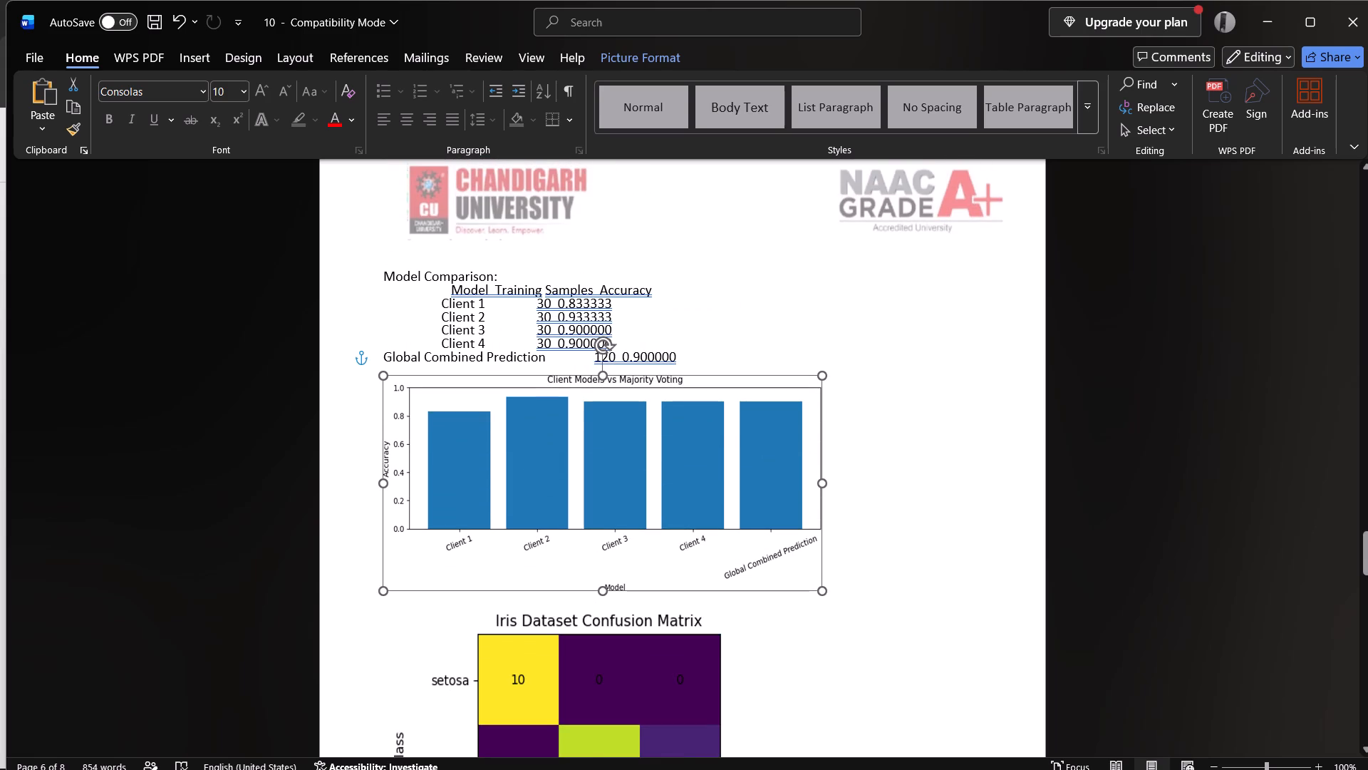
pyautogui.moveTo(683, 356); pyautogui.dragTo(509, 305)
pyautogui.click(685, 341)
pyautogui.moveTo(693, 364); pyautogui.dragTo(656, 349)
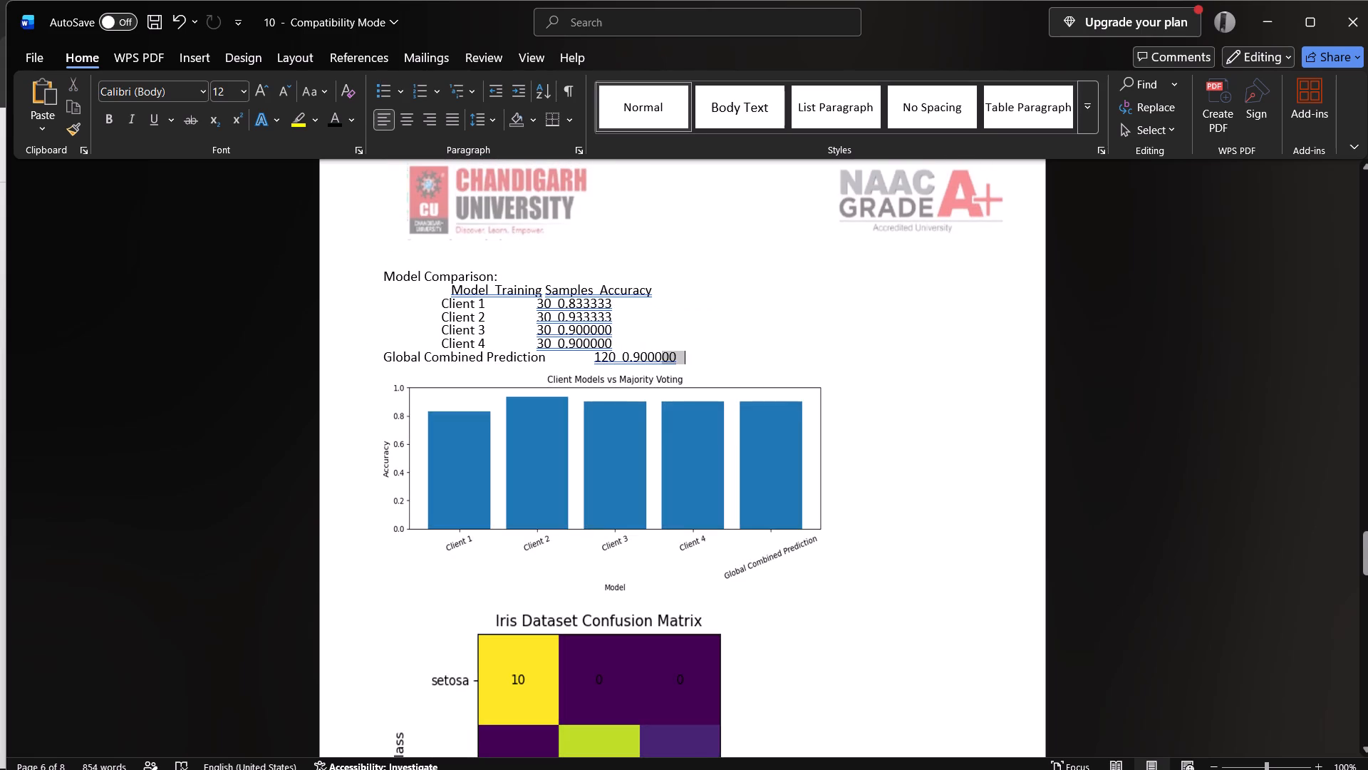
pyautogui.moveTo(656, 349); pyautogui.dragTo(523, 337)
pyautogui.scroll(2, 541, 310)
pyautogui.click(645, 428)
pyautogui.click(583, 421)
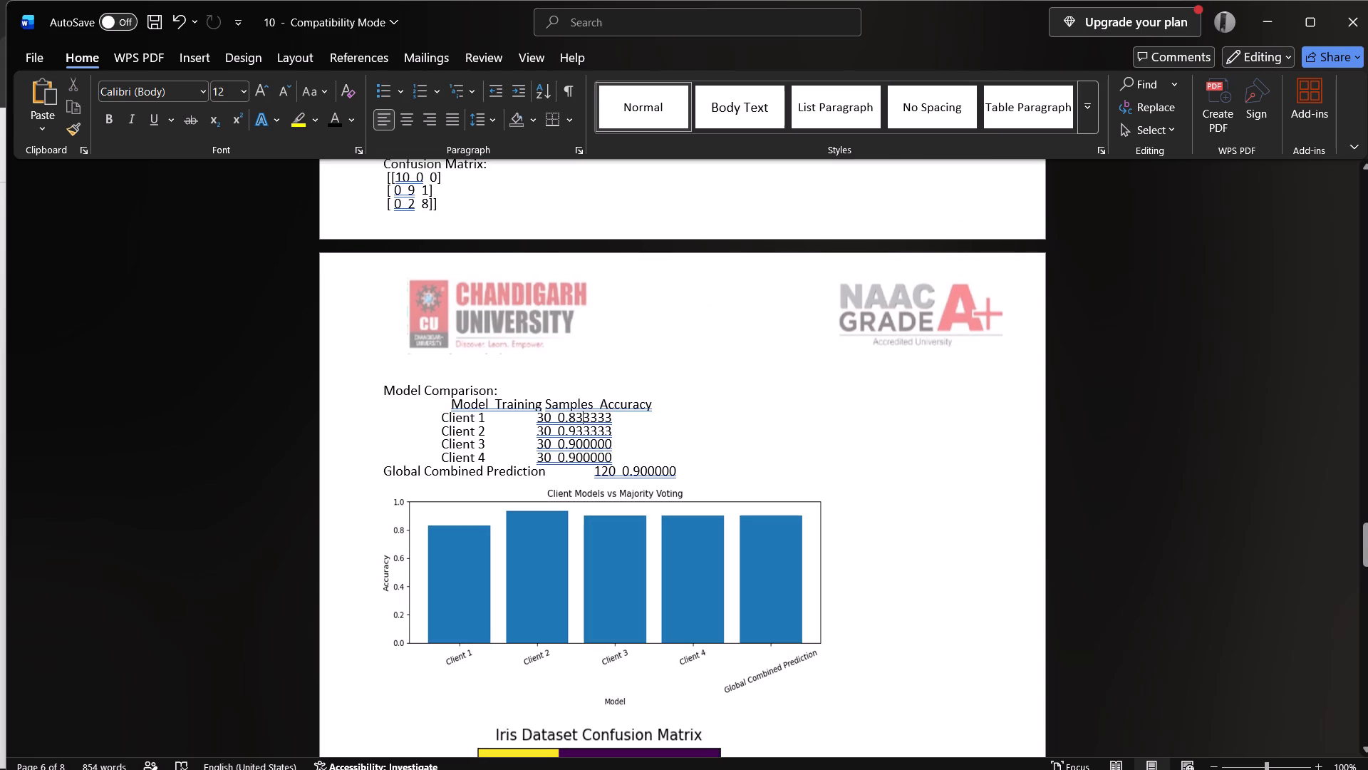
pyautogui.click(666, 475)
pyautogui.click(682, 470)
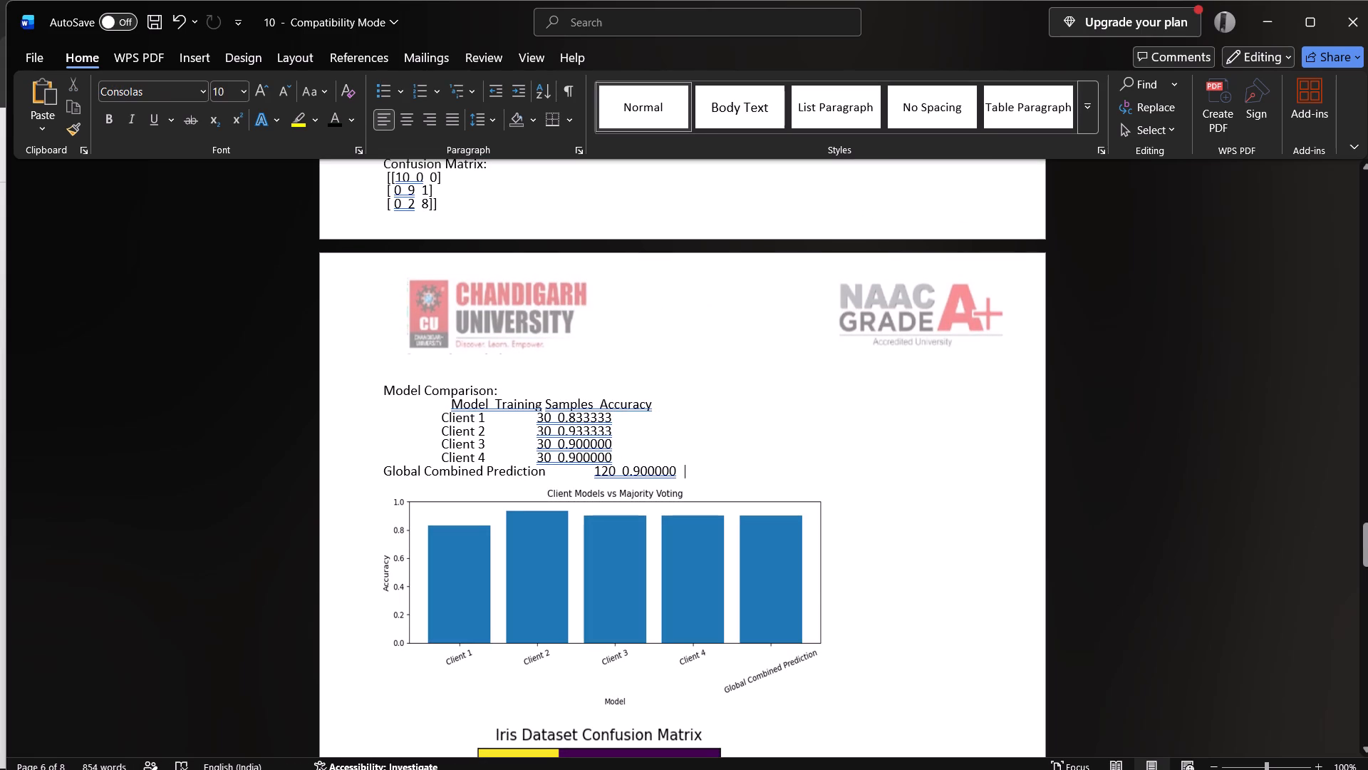
# Move the bar chart slightly down to leave a gap below the Global Combined Prediction row.
pyautogui.click(630, 533)
pyautogui.moveTo(631, 538); pyautogui.dragTo(634, 555)
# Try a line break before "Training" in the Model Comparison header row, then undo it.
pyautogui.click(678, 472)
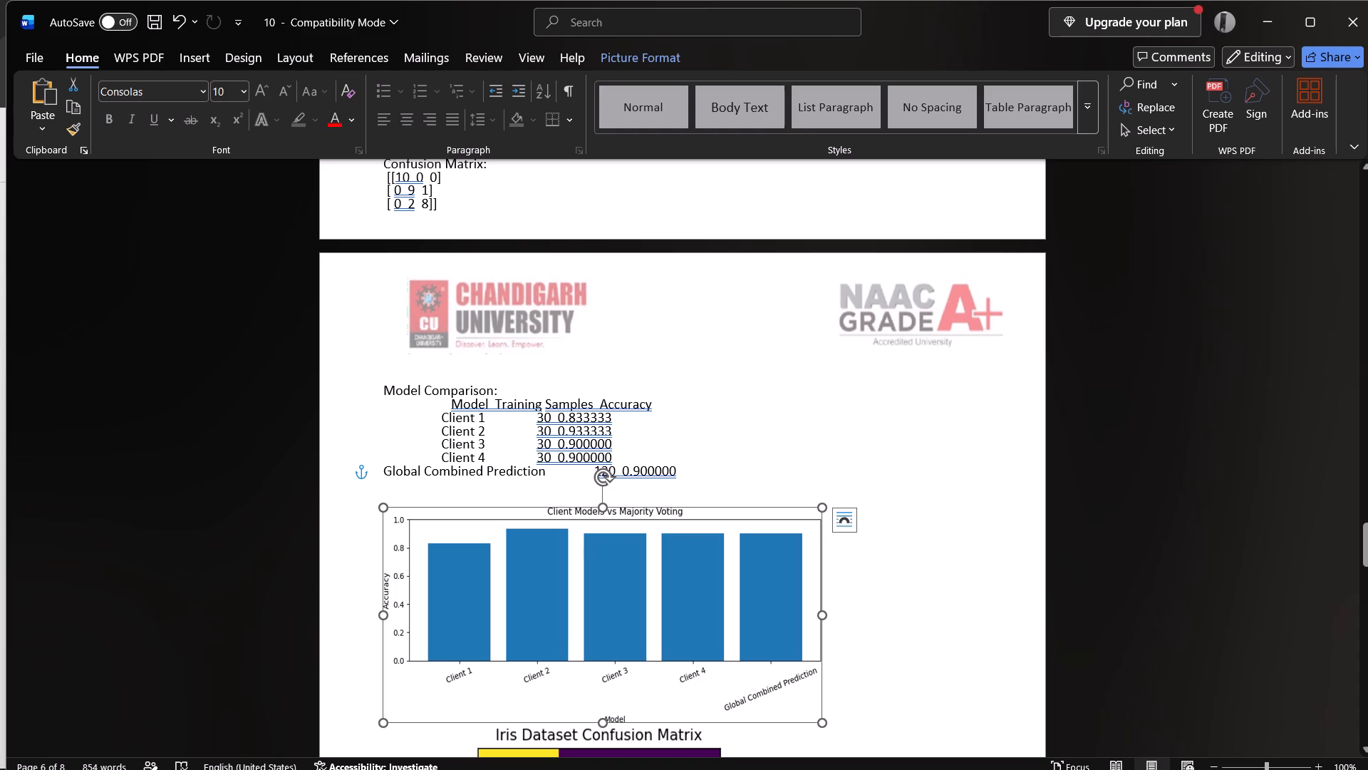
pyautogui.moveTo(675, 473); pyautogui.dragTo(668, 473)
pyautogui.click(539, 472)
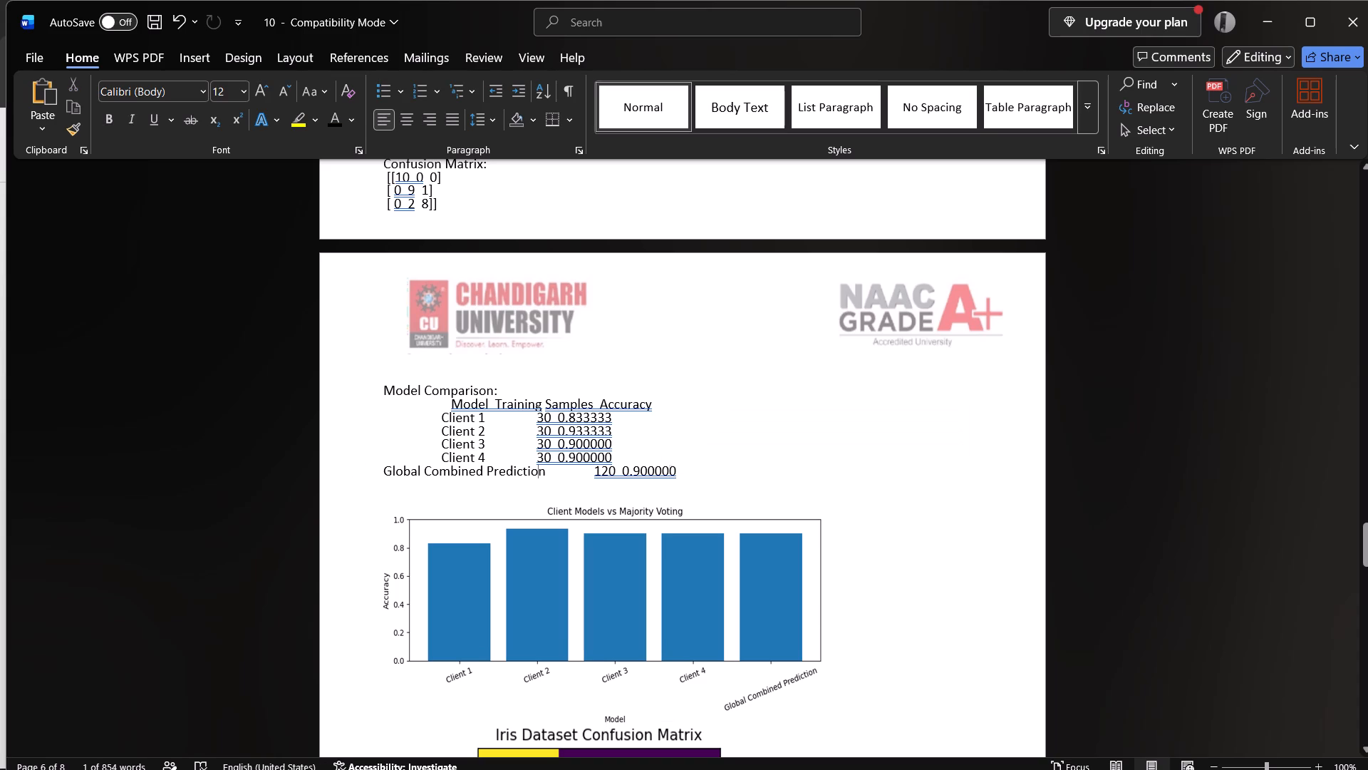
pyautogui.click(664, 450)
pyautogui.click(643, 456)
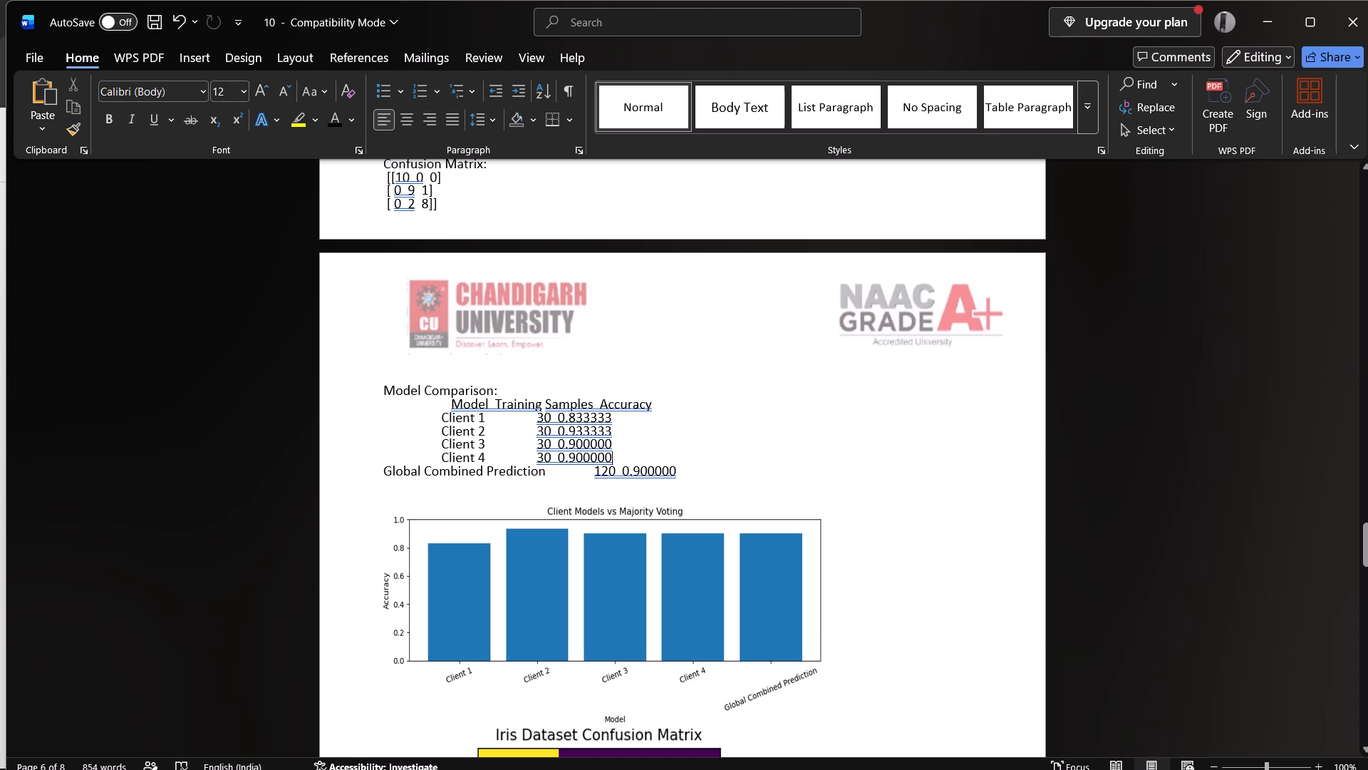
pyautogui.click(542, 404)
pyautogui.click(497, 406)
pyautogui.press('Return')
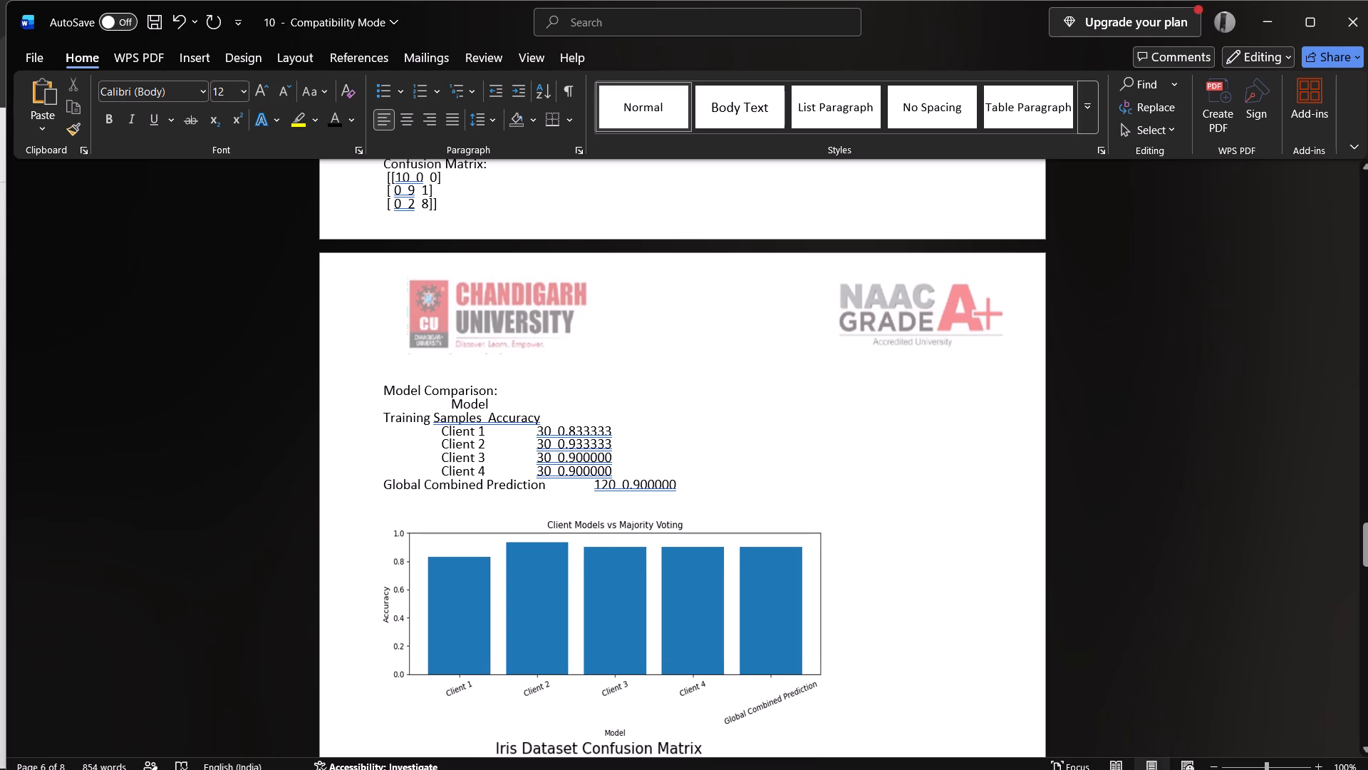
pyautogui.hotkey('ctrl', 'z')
# Tighten the gap between "Client 1" and its 30 in the Model Comparison output by two spaces.
pyautogui.click(542, 406)
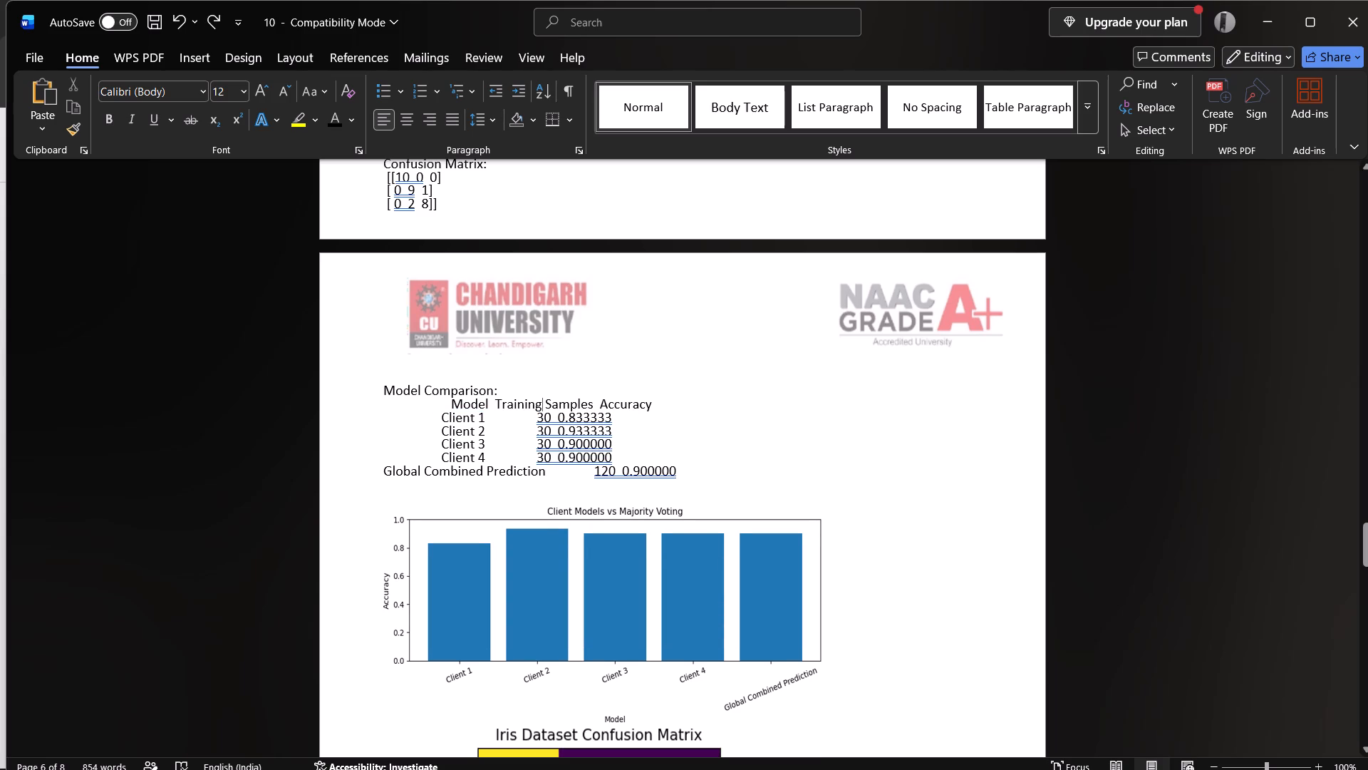
pyautogui.click(534, 419)
pyautogui.press('BackSpace')
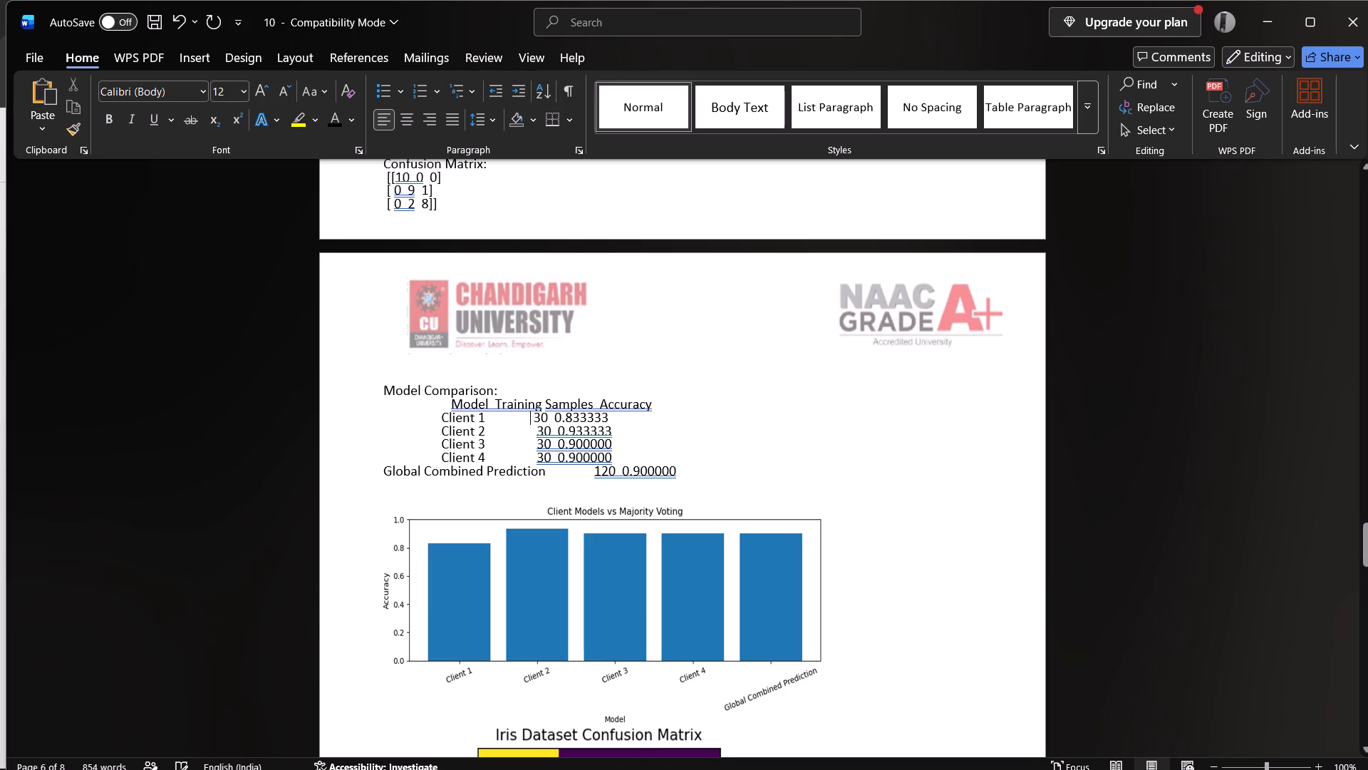
pyautogui.press('BackSpace')
pyautogui.press('BackSpace')
pyautogui.press('BackSpace')
pyautogui.press('BackSpace')
pyautogui.press('BackSpace')
pyautogui.press('BackSpace')
pyautogui.press('BackSpace')
pyautogui.press('n')
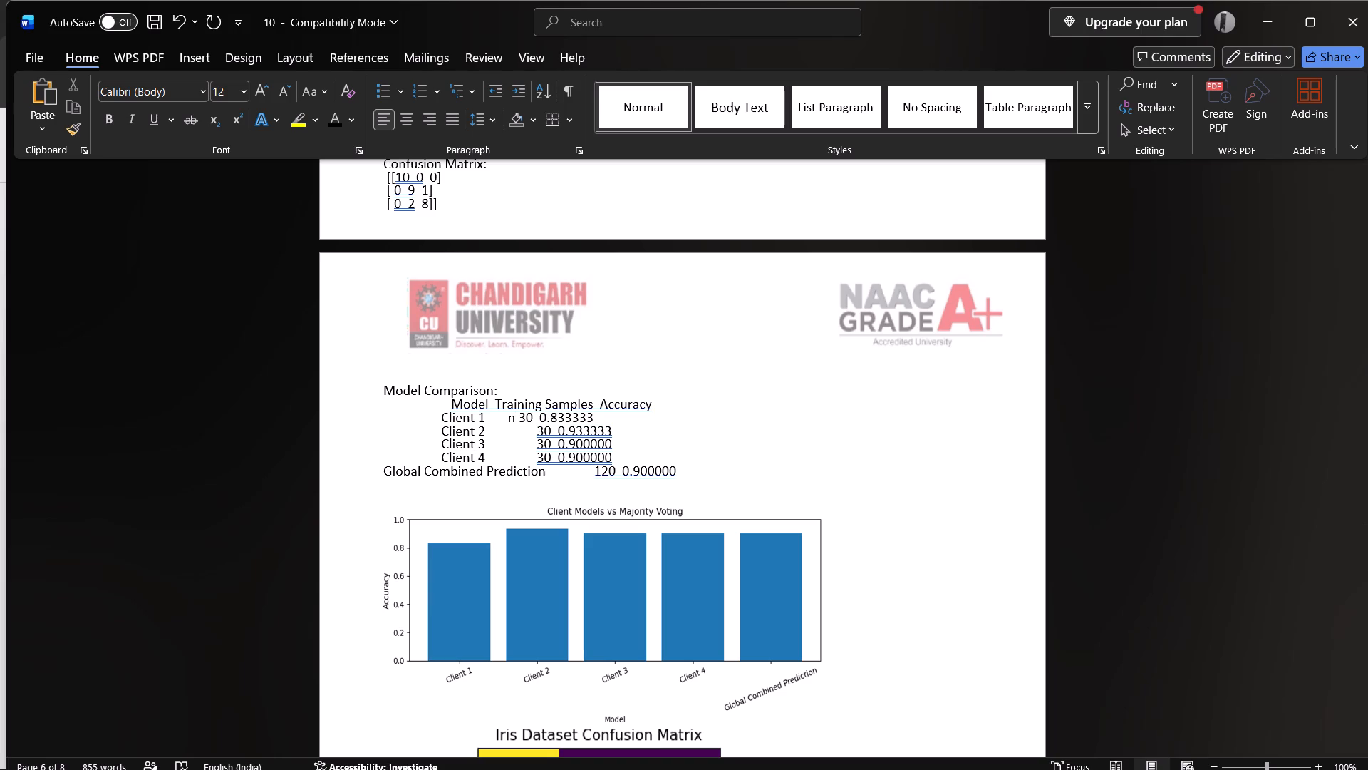
pyautogui.press('BackSpace')
pyautogui.press('space')
pyautogui.press('space')
pyautogui.press('space')
pyautogui.press('space')
pyautogui.press('space')
pyautogui.press('space')
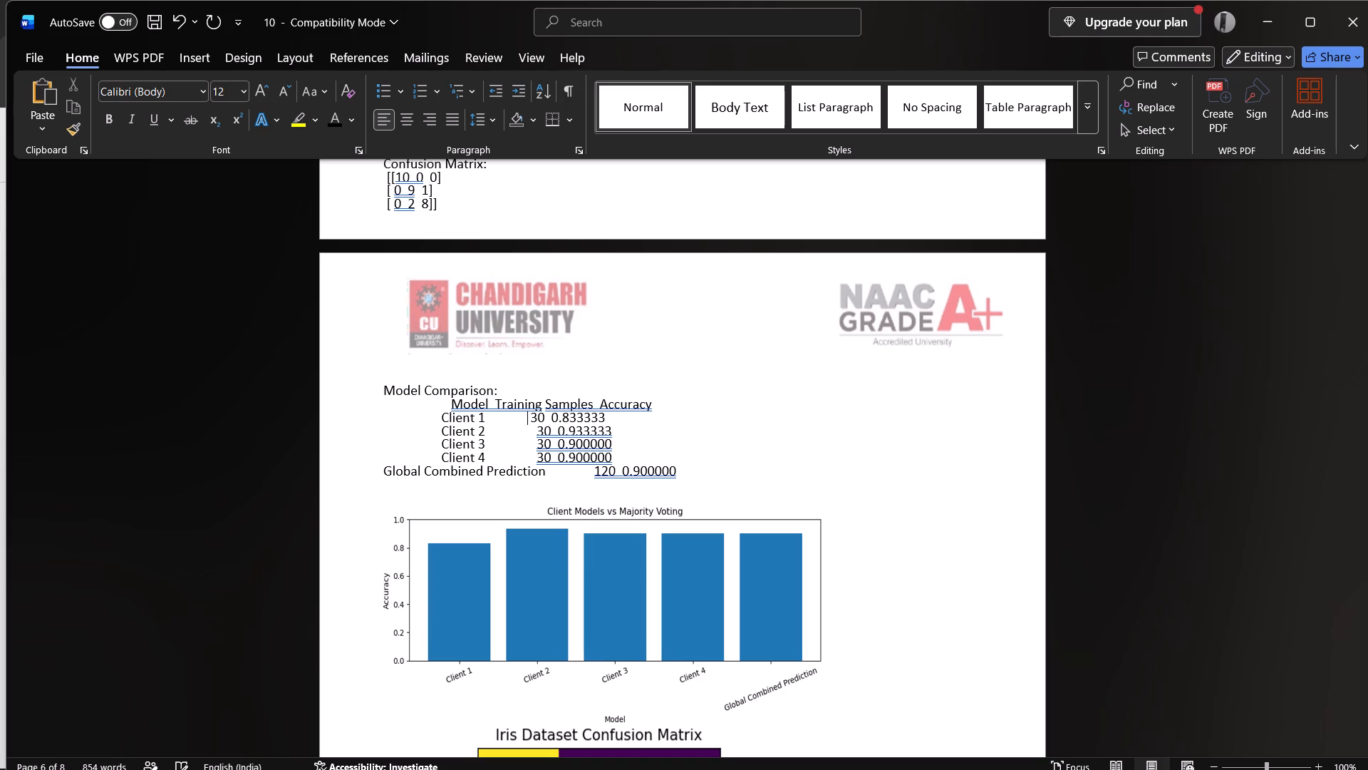
# Remove two spaces before the 30 in the Client 2, Client 3 and Client 4 rows.
pyautogui.click(534, 434)
pyautogui.press('BackSpace')
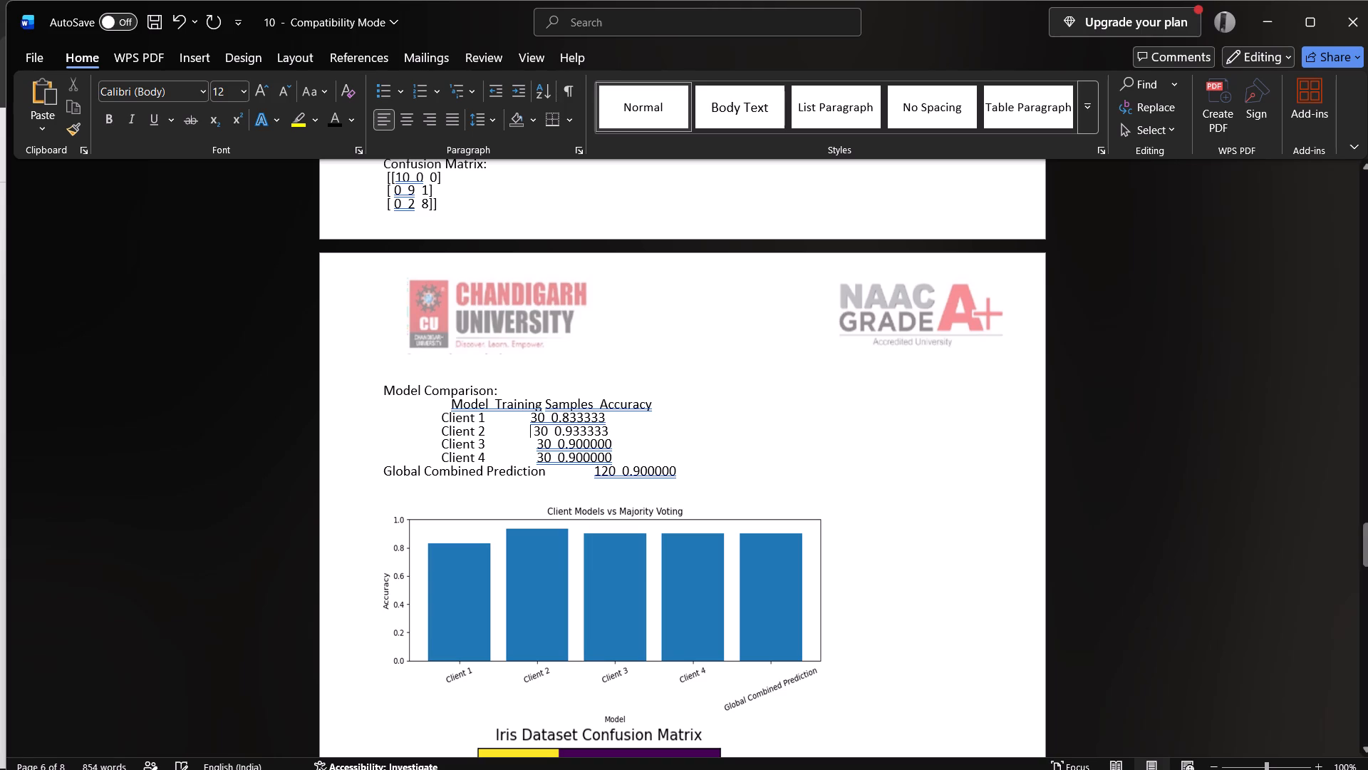
pyautogui.press('BackSpace')
pyautogui.click(537, 441)
pyautogui.press('BackSpace')
pyautogui.press('BackSpace')
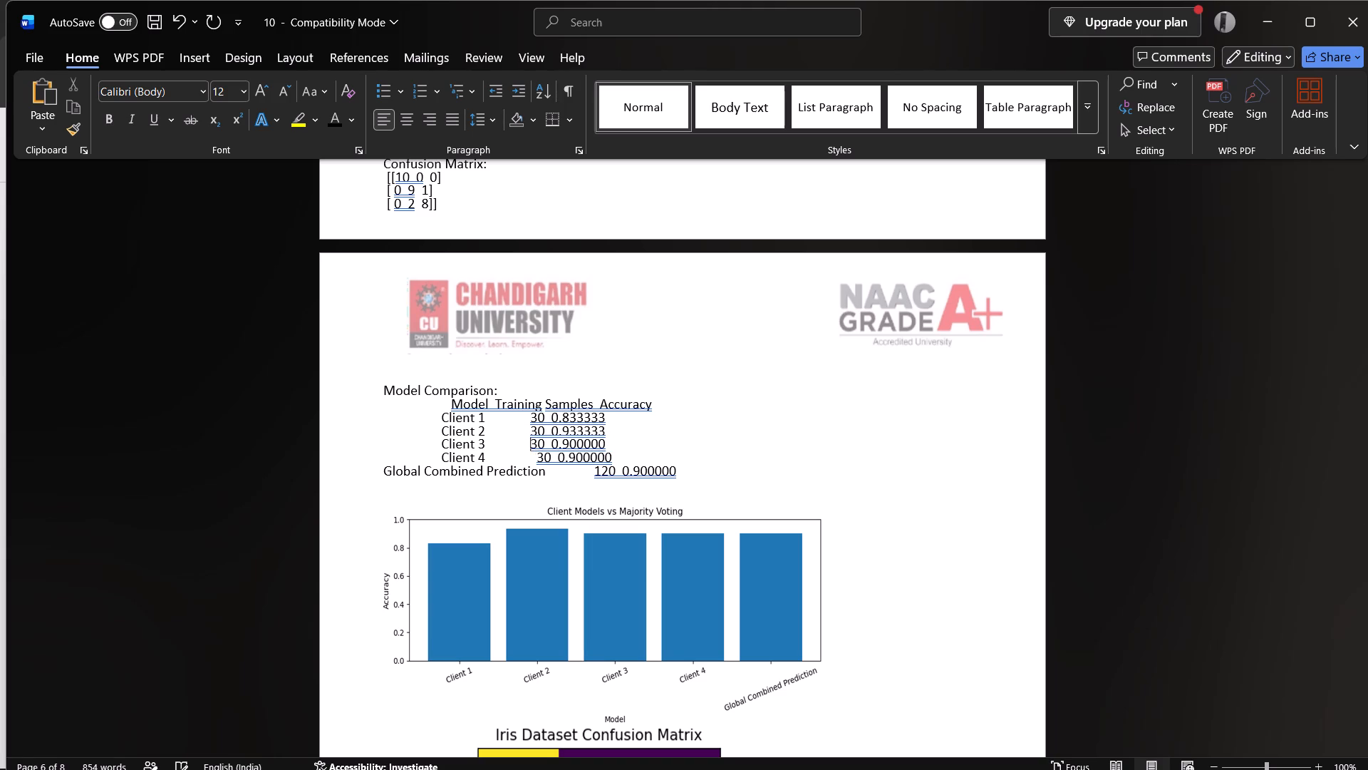
pyautogui.click(537, 455)
pyautogui.press('BackSpace')
pyautogui.press('BackSpace')
# Add one space between the 30 and the accuracy value in each of the four client rows.
pyautogui.click(552, 419)
pyautogui.press('space')
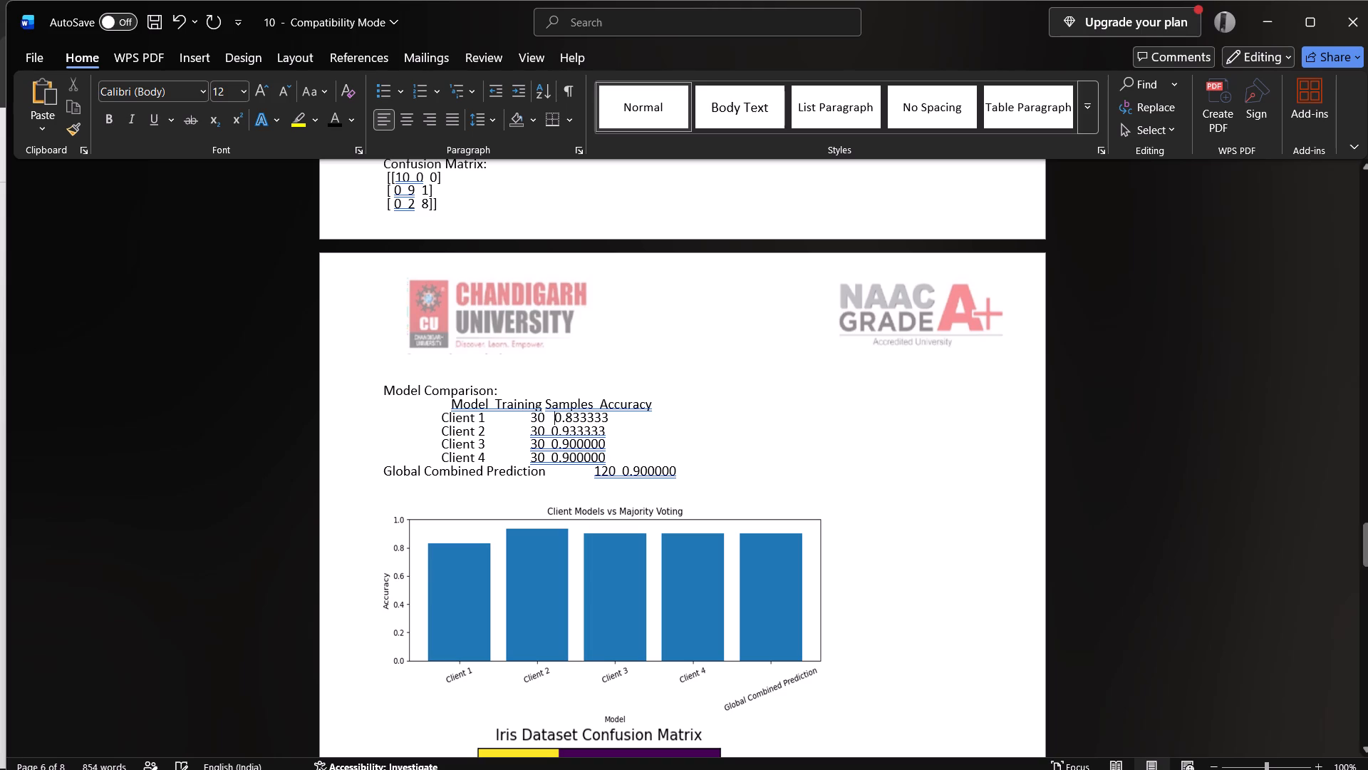
pyautogui.click(549, 436)
pyautogui.press('space')
pyautogui.click(549, 443)
pyautogui.press('space')
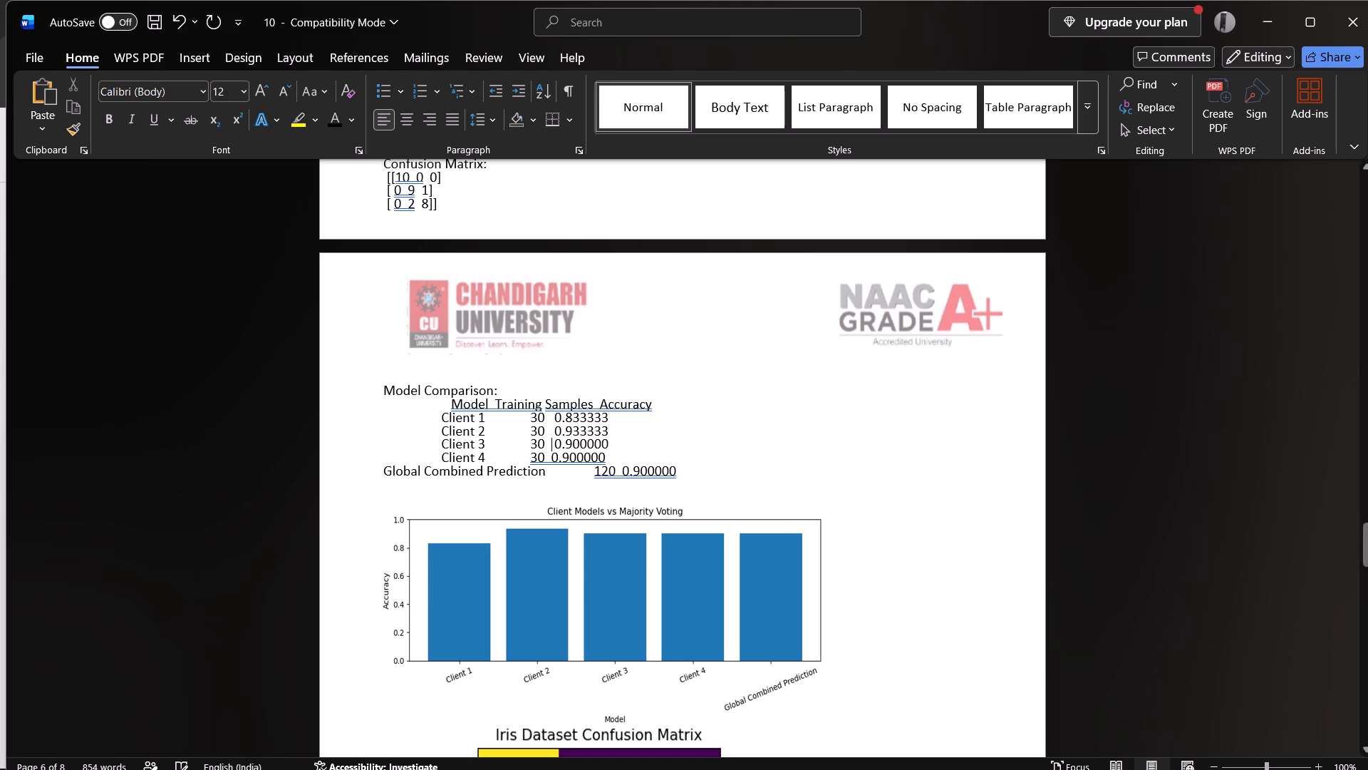
pyautogui.click(549, 456)
pyautogui.press('space')
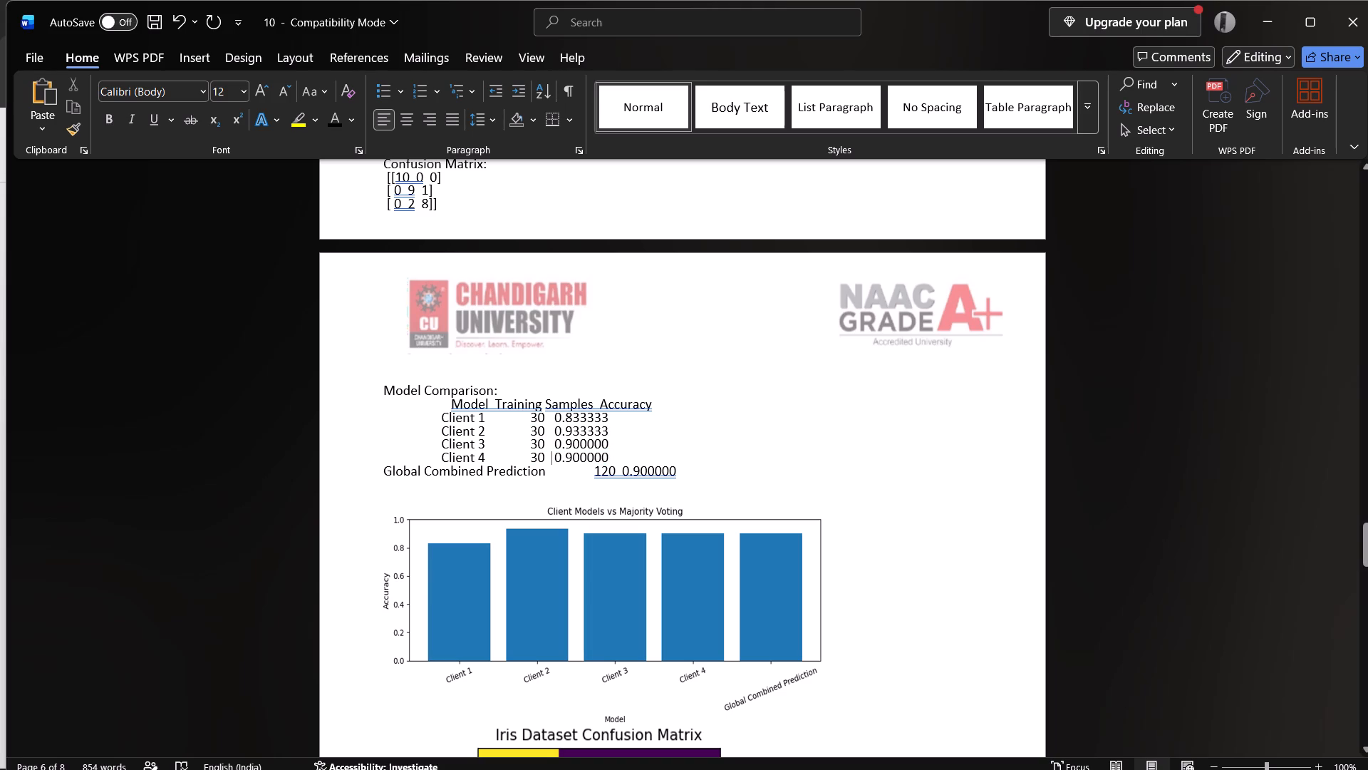
# Add one space before "Samples" in the Model Comparison header row.
pyautogui.click(545, 404)
pyautogui.press('space')
# Add one space before "Training" and one before "Samples" in the Model Comparison header row.
pyautogui.click(497, 406)
pyautogui.press('space')
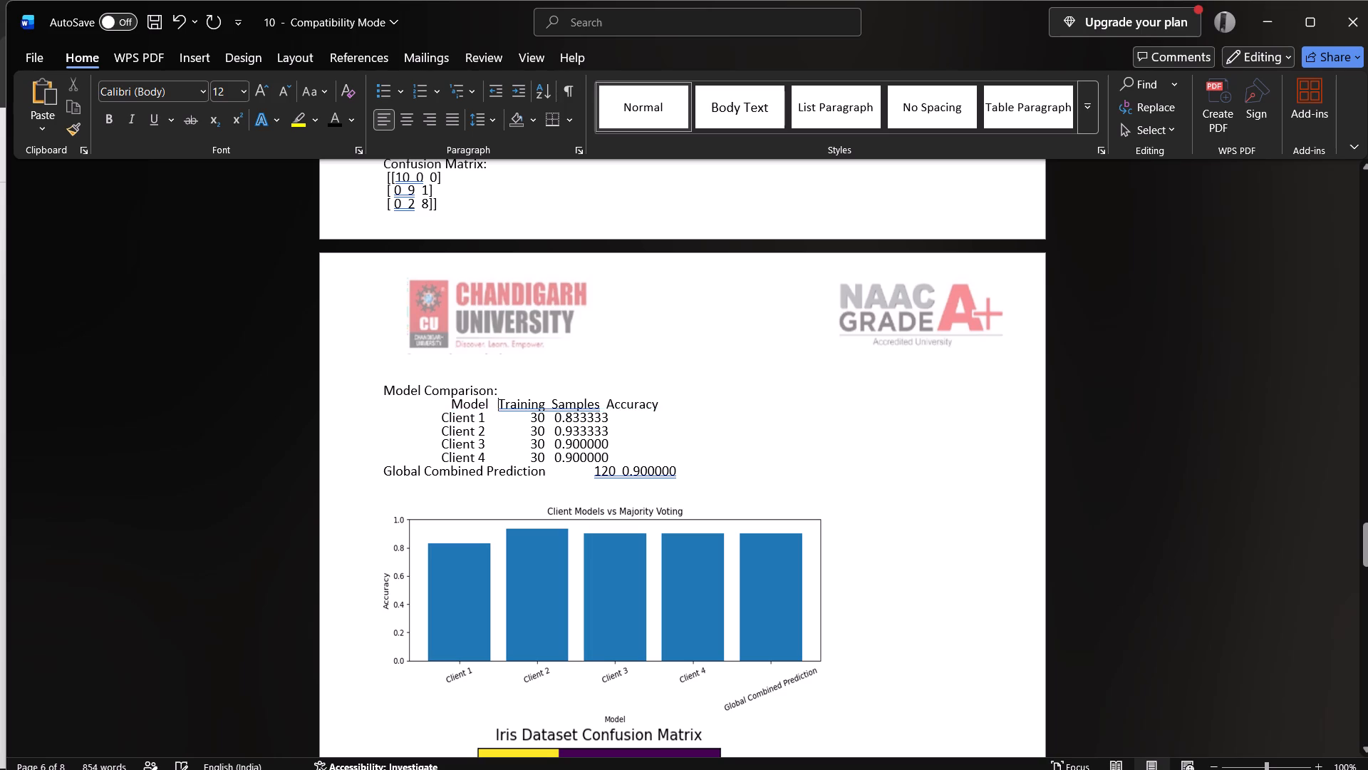
pyautogui.click(552, 411)
pyautogui.press('space')
# Remove thirteen spaces before the 120 in the Global Combined Prediction row of the Model Comparison output.
pyautogui.click(588, 468)
pyautogui.press('BackSpace')
pyautogui.press('BackSpace')
pyautogui.press('BackSpace')
pyautogui.press('BackSpace')
pyautogui.press('BackSpace')
pyautogui.press('BackSpace')
pyautogui.press('BackSpace')
pyautogui.press('BackSpace')
pyautogui.press('BackSpace')
pyautogui.press('BackSpace')
pyautogui.press('BackSpace')
pyautogui.press('BackSpace')
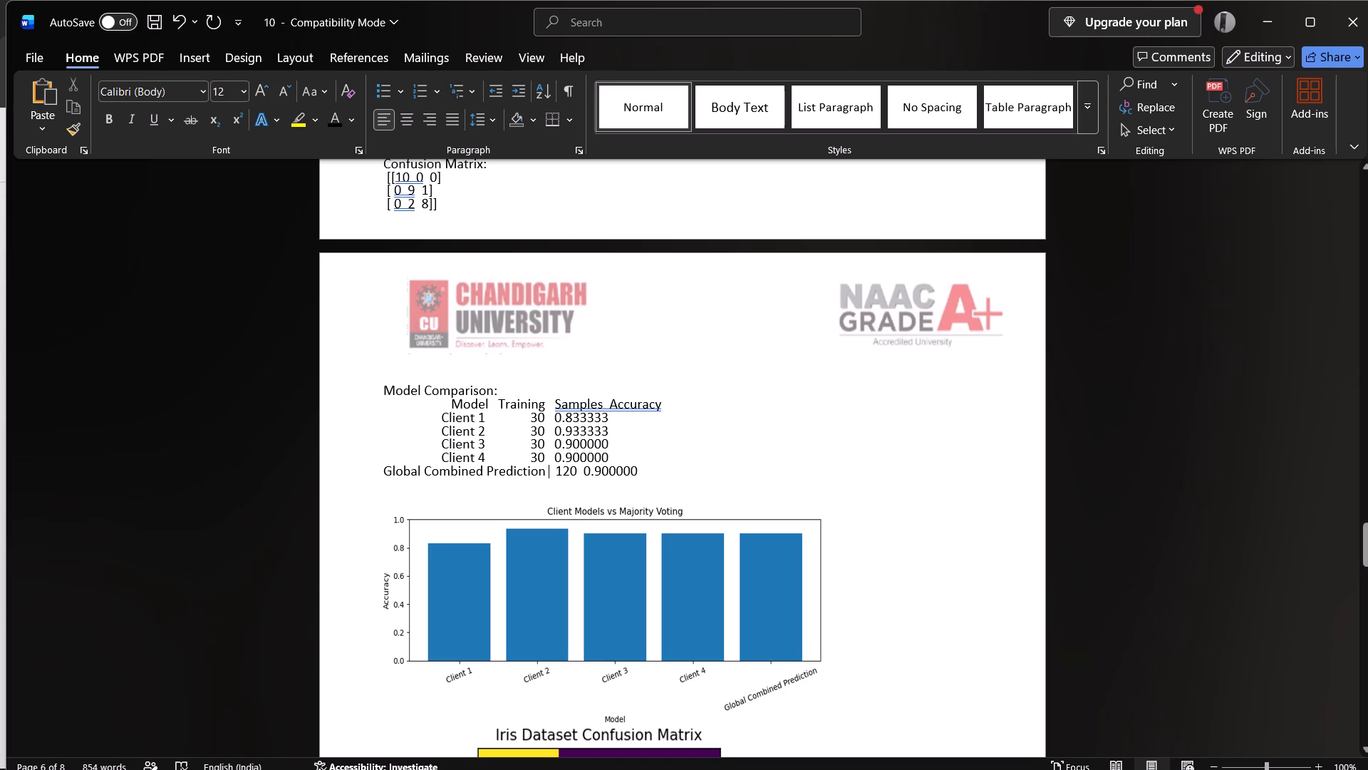
pyautogui.click(559, 467)
pyautogui.press('BackSpace')
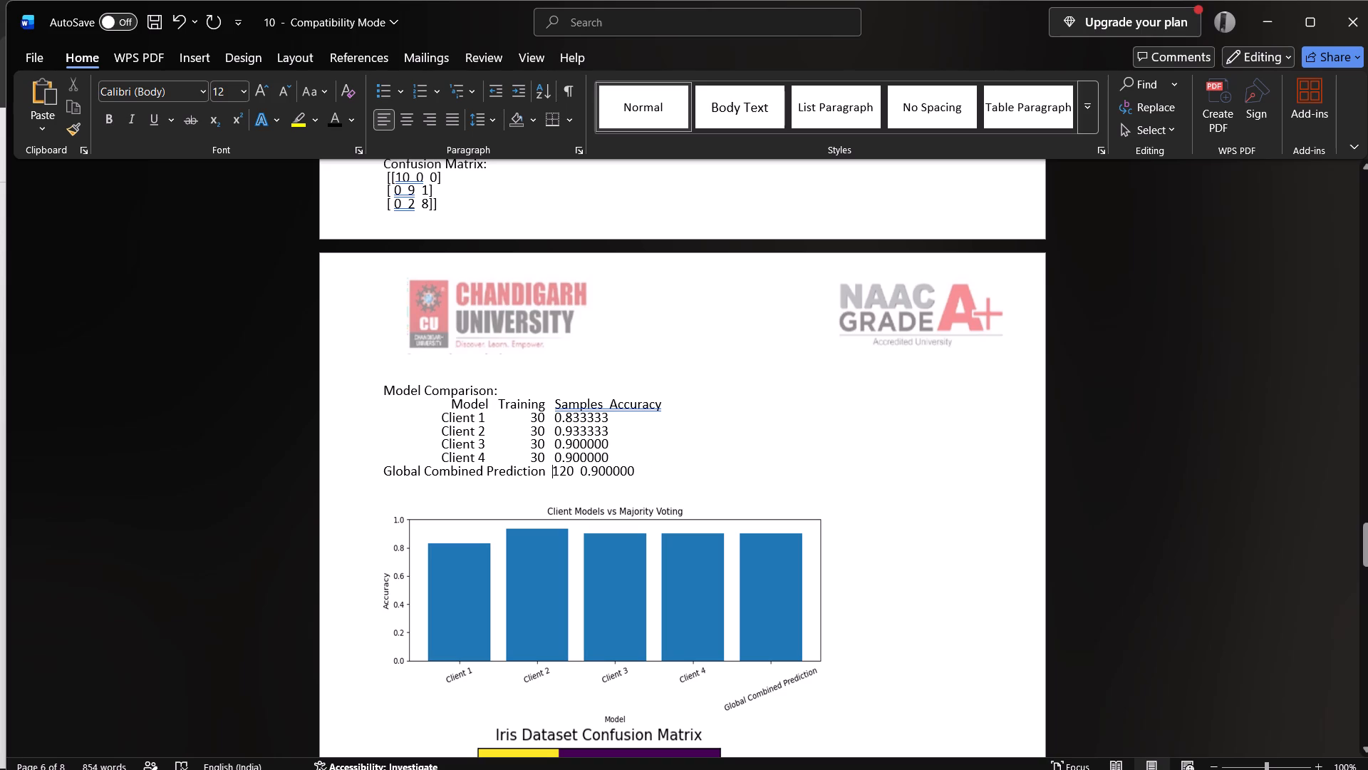
# Insert a blank line between the Client 4 row and the Global Combined Prediction row.
pyautogui.click(631, 460)
pyautogui.press('Return')
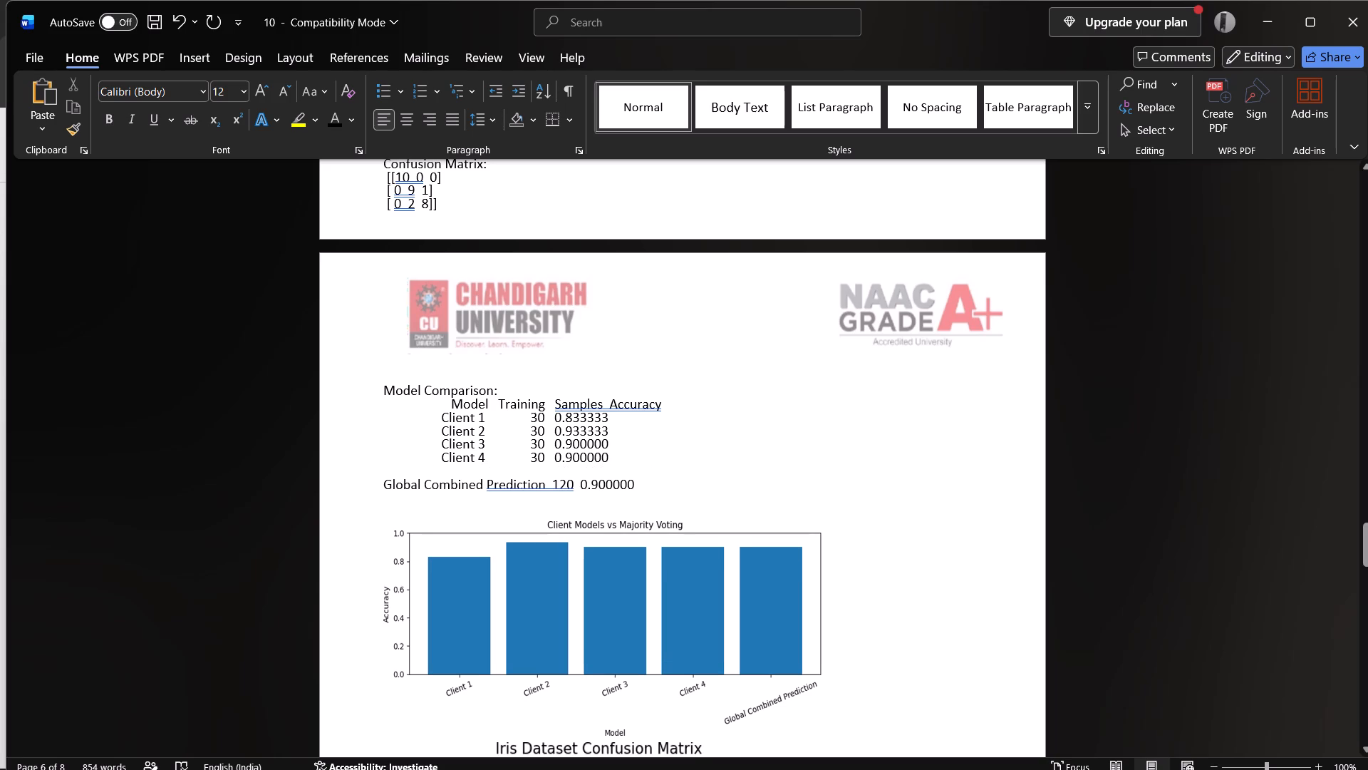
pyautogui.click(581, 486)
# Add one space before each of the two zeros in the first row of the confusion matrix output.
pyautogui.scroll(7, 770, 443)
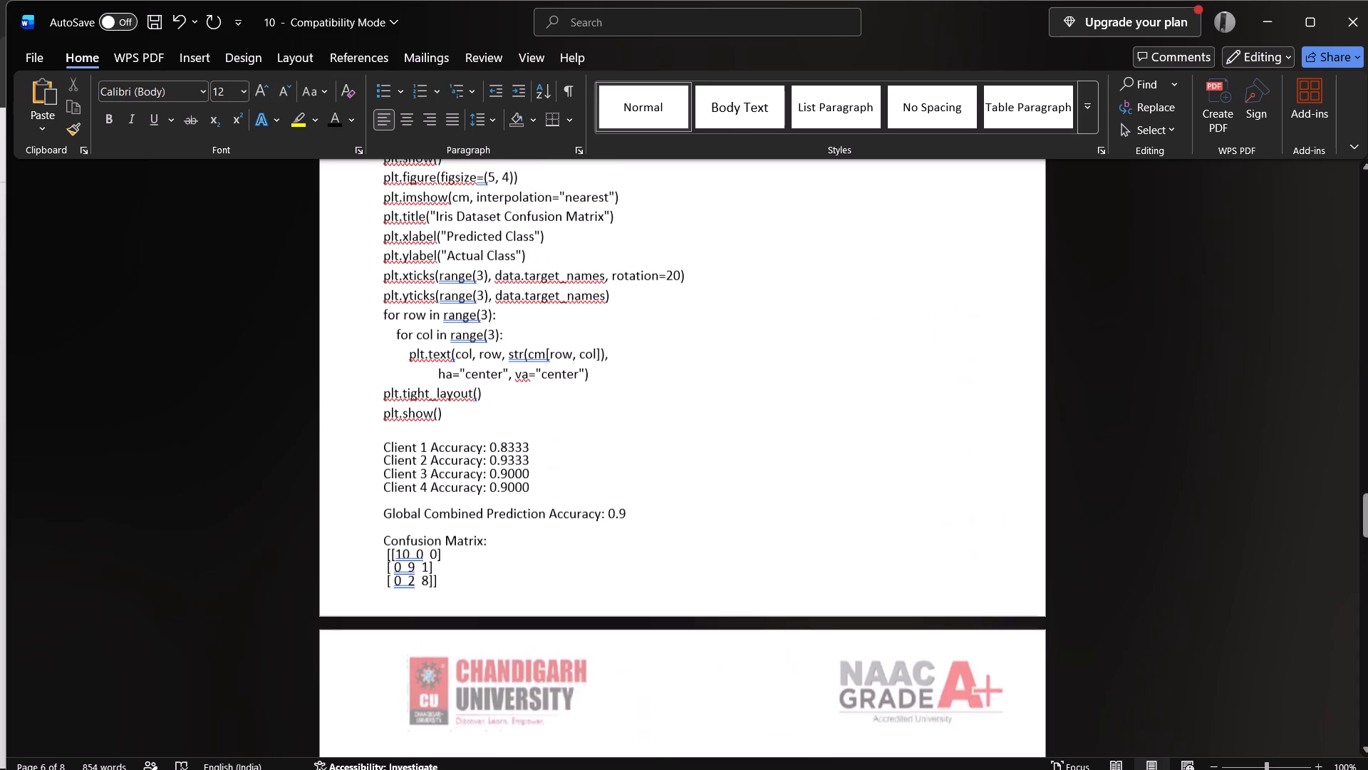
pyautogui.click(413, 576)
pyautogui.press('space')
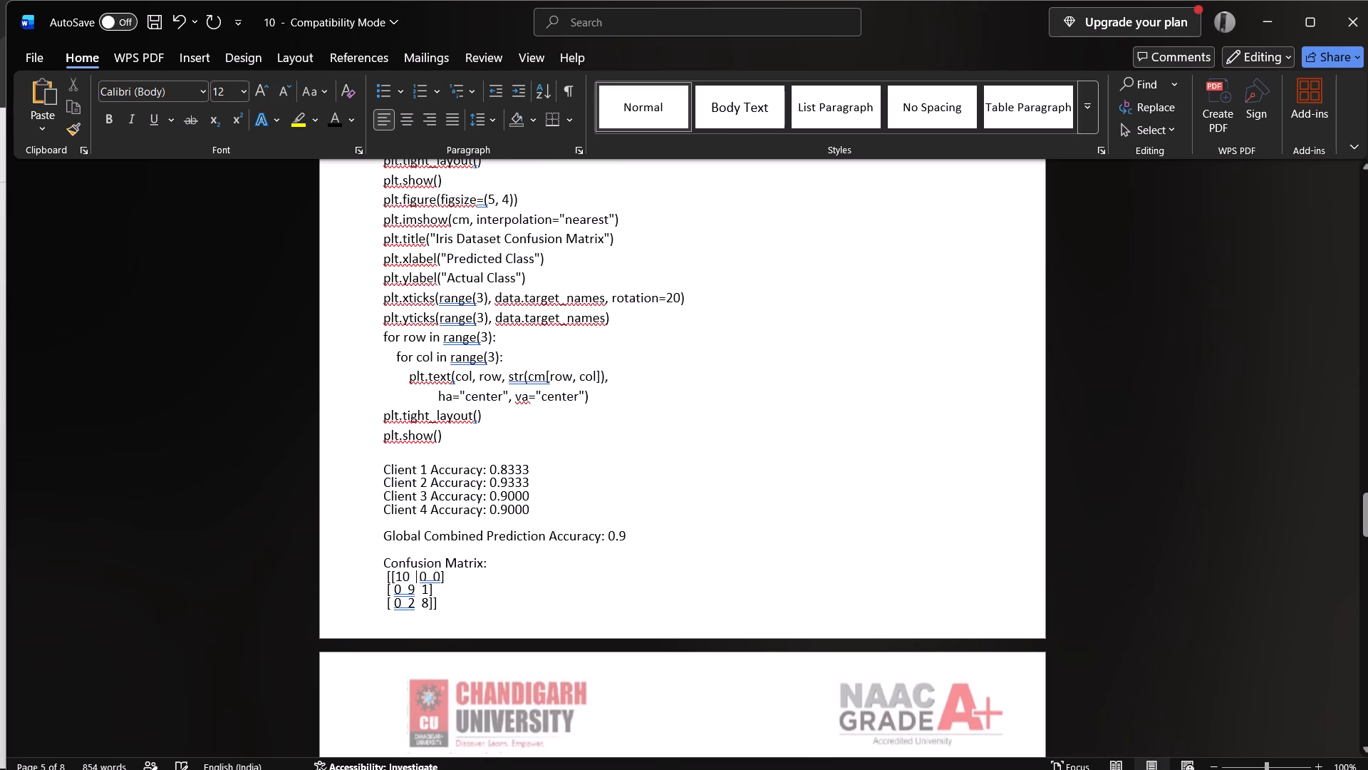
pyautogui.click(430, 575)
pyautogui.press('space')
# In the confusion matrix's second row, add three spaces before the 9 and two before the 1.
pyautogui.click(405, 585)
pyautogui.press('space')
pyautogui.press('space')
pyautogui.press('space')
pyautogui.click(426, 588)
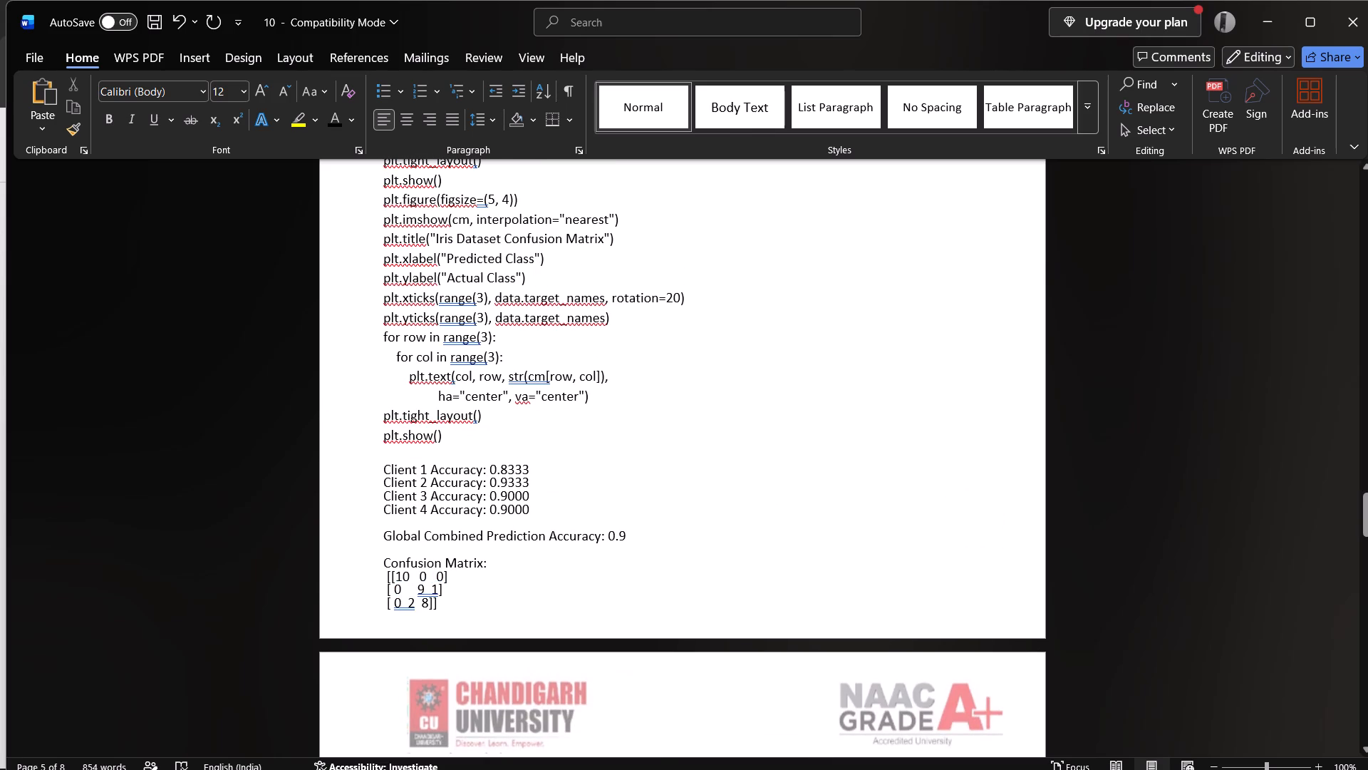
pyautogui.press('space')
pyautogui.press('space')
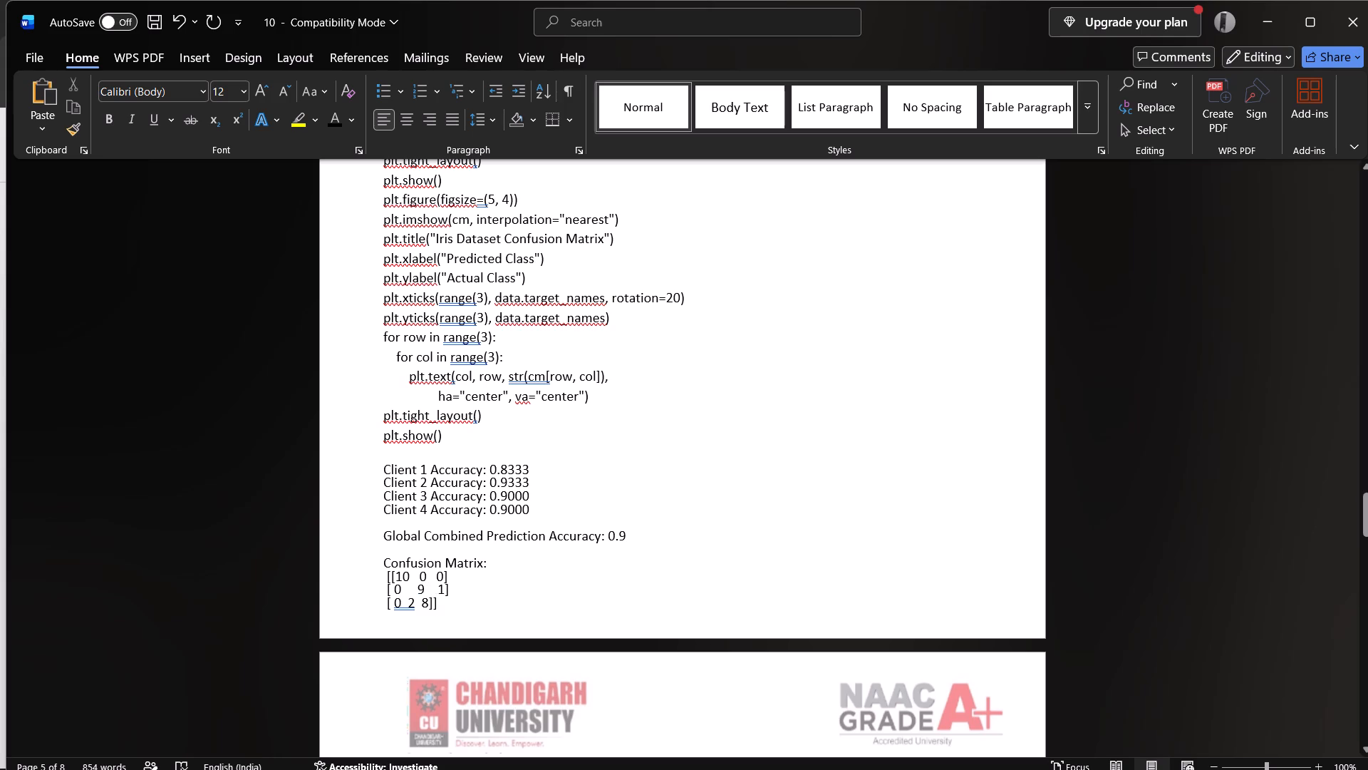
# In the confusion matrix's third row, add three spaces before the 2 and two before the 8.
pyautogui.click(406, 600)
pyautogui.press('space')
pyautogui.press('space')
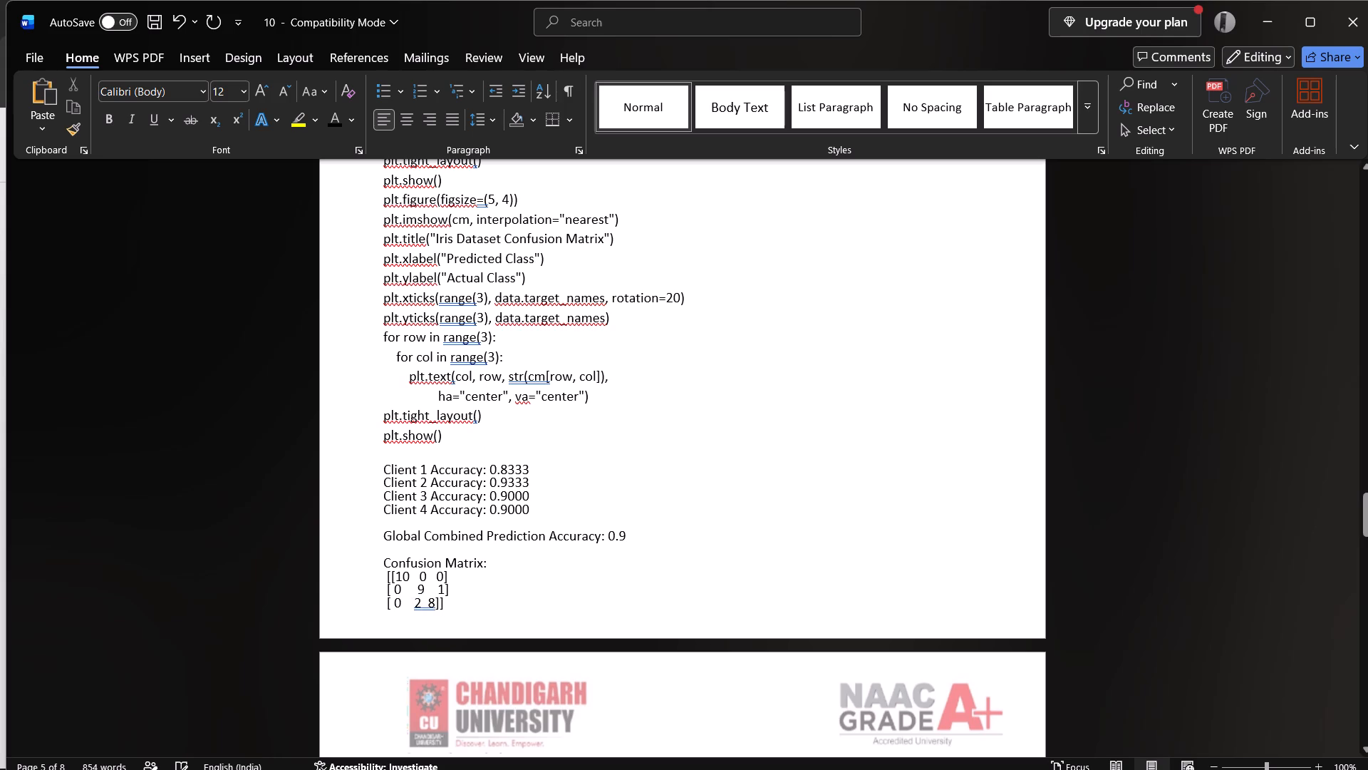
pyautogui.press('space')
pyautogui.click(427, 602)
pyautogui.press('space')
pyautogui.press('space')
pyautogui.click(500, 599)
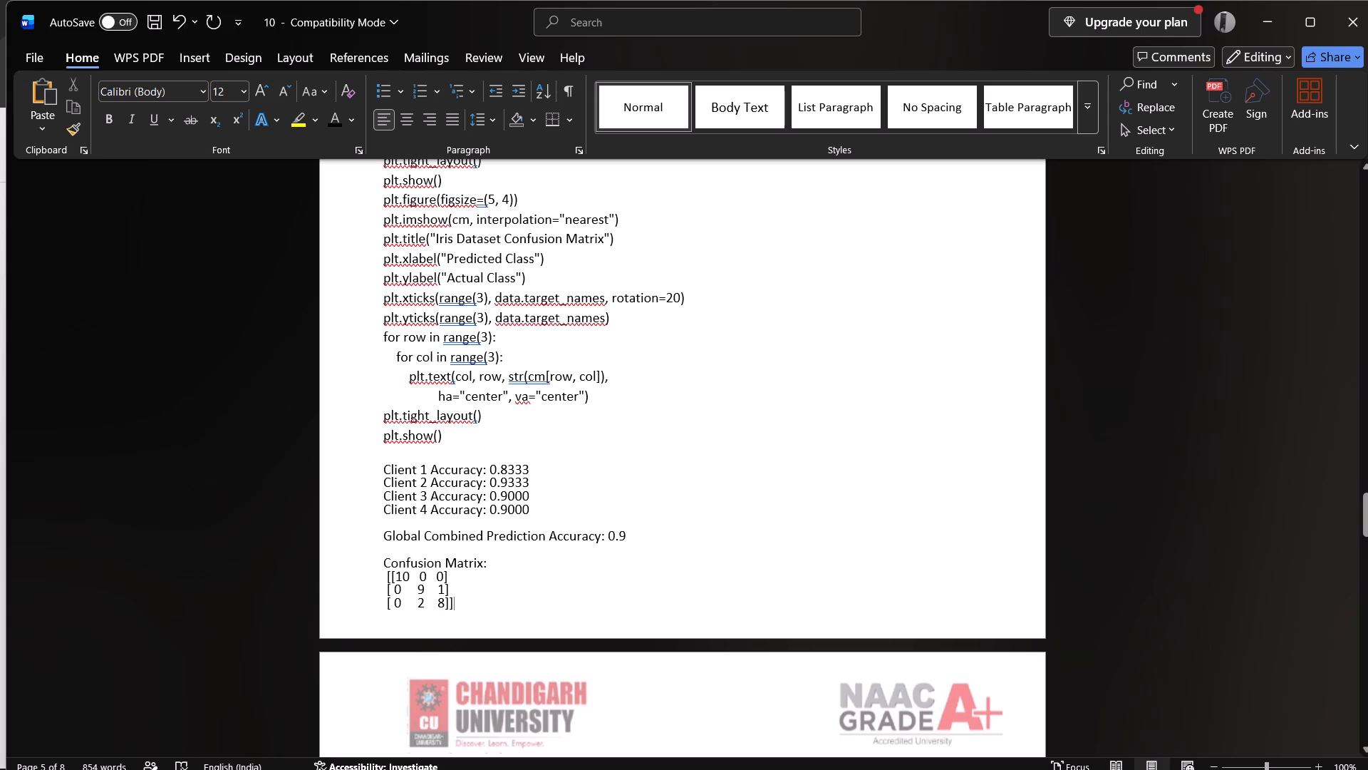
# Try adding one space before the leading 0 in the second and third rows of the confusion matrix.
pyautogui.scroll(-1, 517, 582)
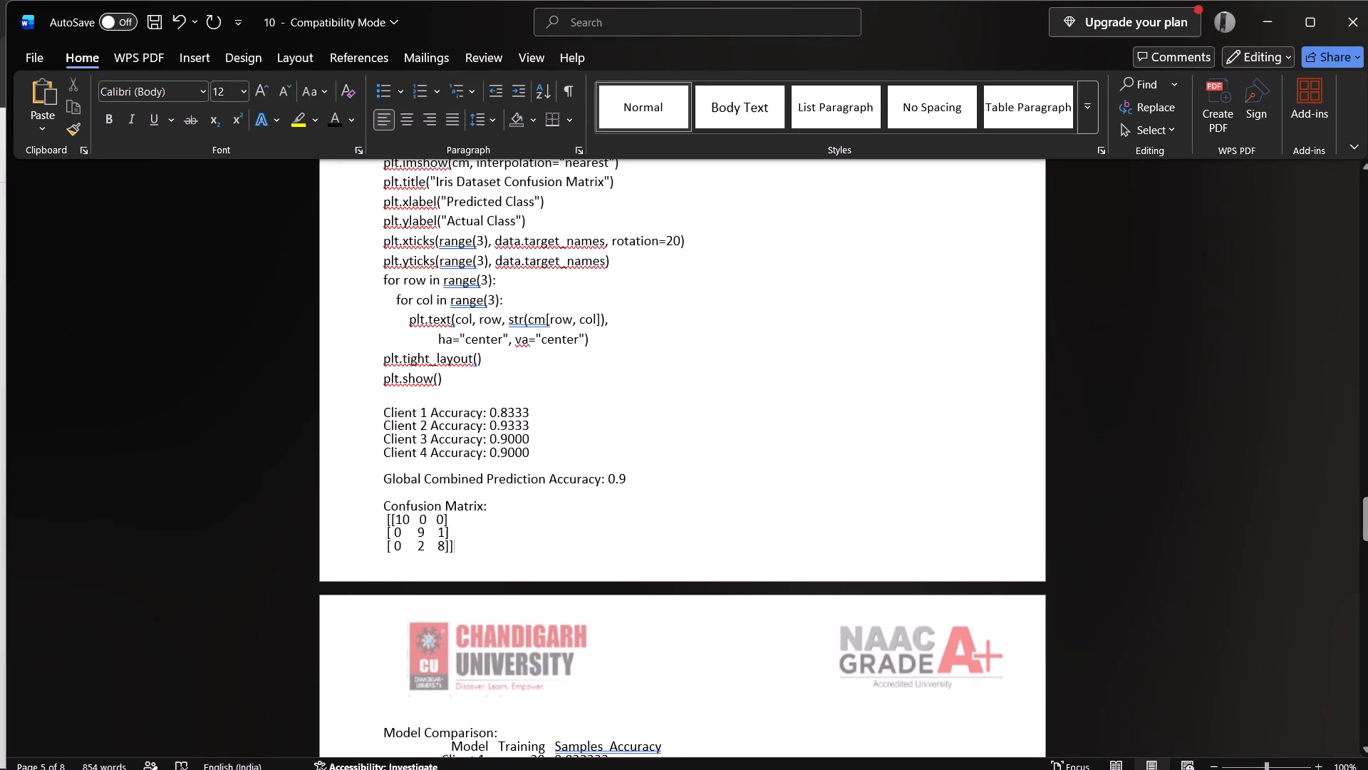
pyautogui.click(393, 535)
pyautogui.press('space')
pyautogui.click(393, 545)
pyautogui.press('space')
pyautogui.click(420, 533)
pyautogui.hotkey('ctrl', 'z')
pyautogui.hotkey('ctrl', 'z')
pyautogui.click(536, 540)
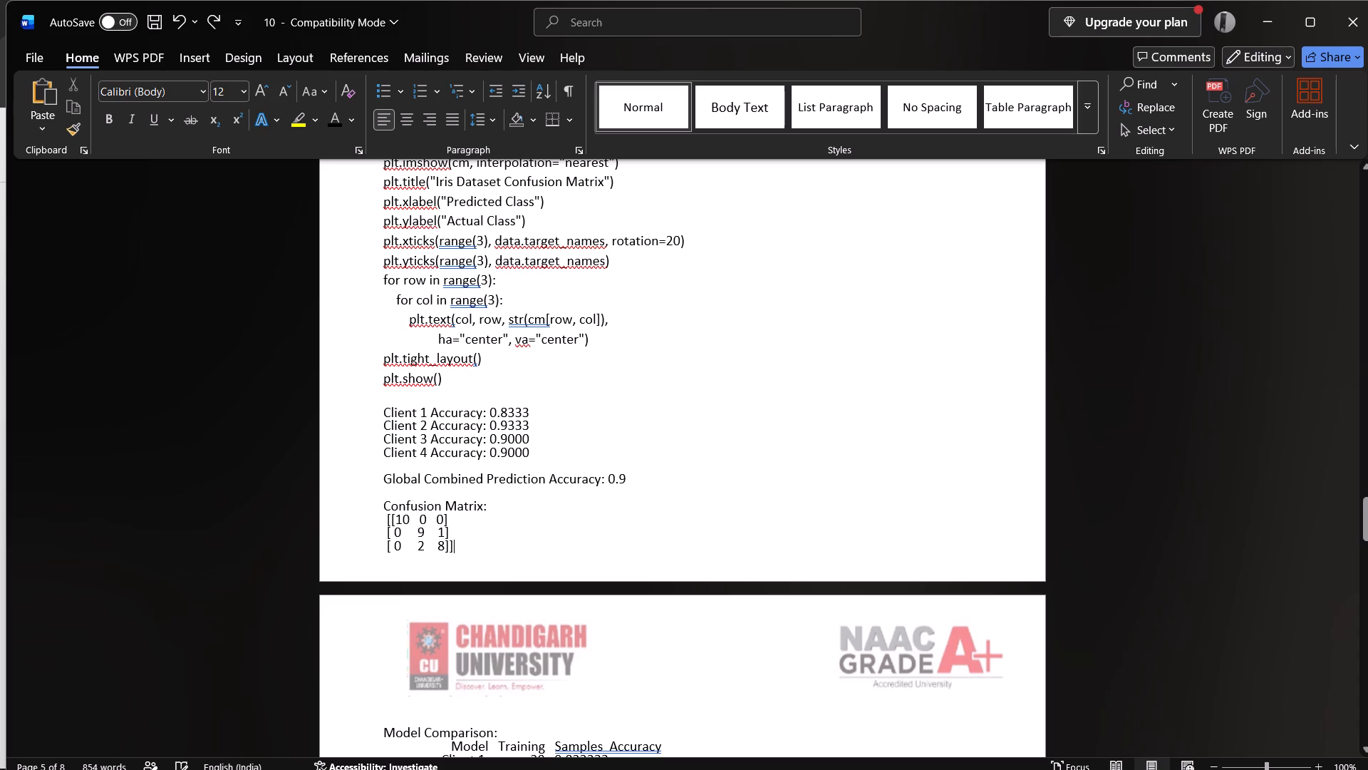
# Add one space before the 120 and one before the 0.900000 in the Global Combined Prediction row.
pyautogui.scroll(2, 536, 540)
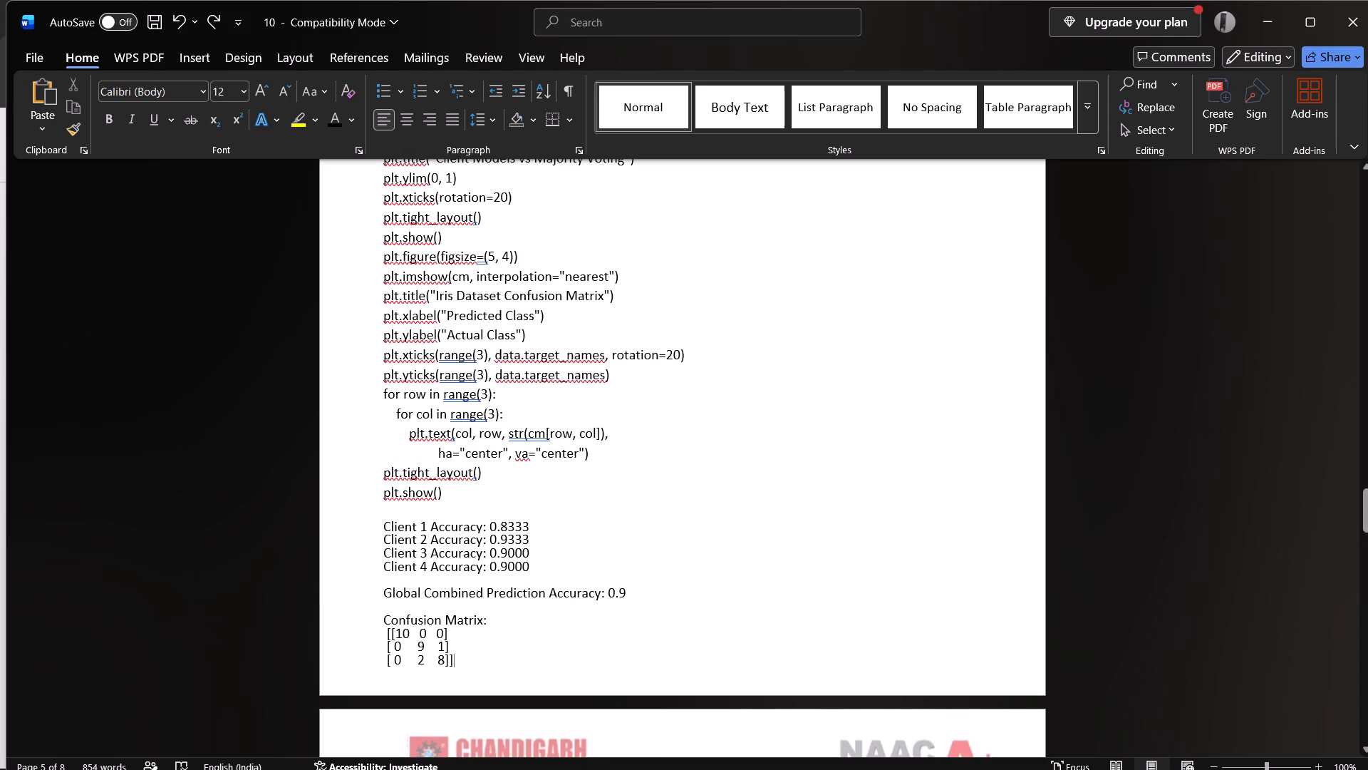
pyautogui.scroll(-5, 516, 528)
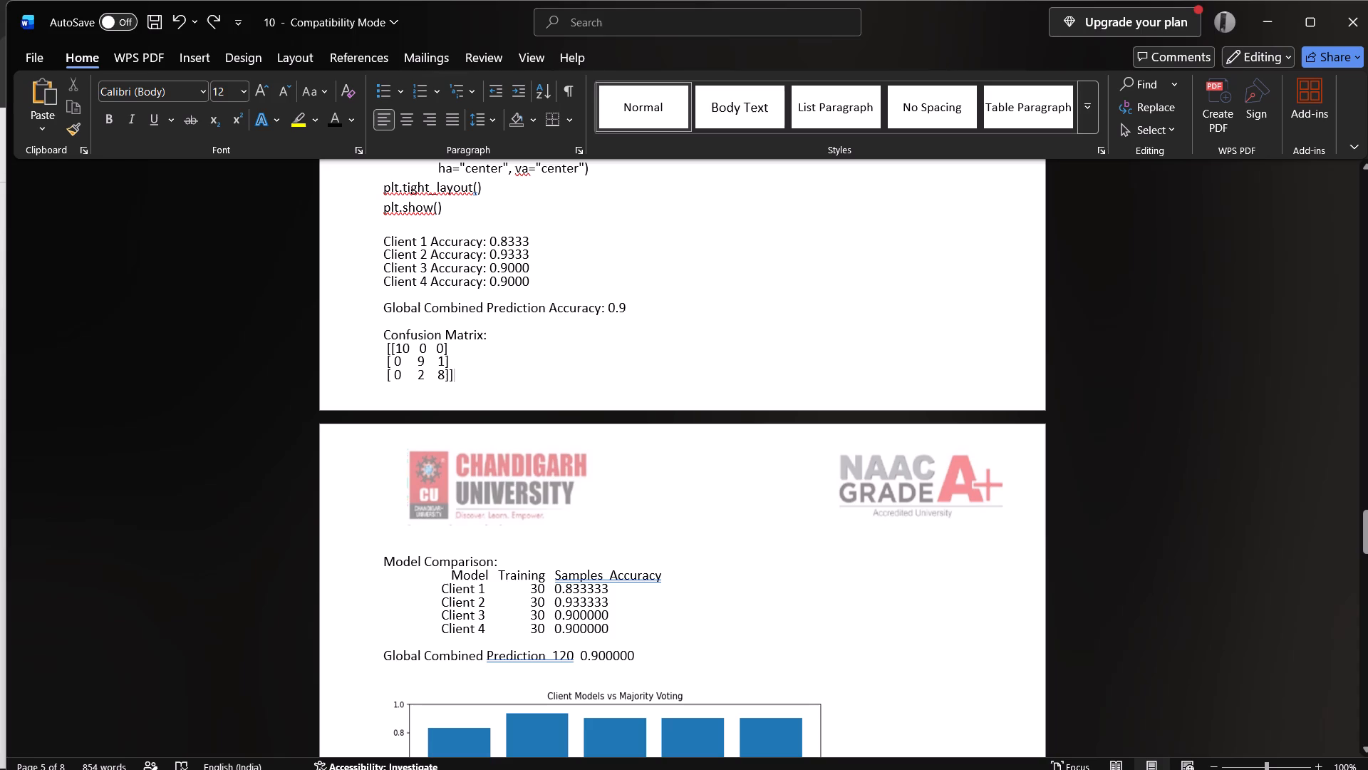
pyautogui.click(609, 585)
pyautogui.click(555, 653)
pyautogui.click(549, 658)
pyautogui.press('space')
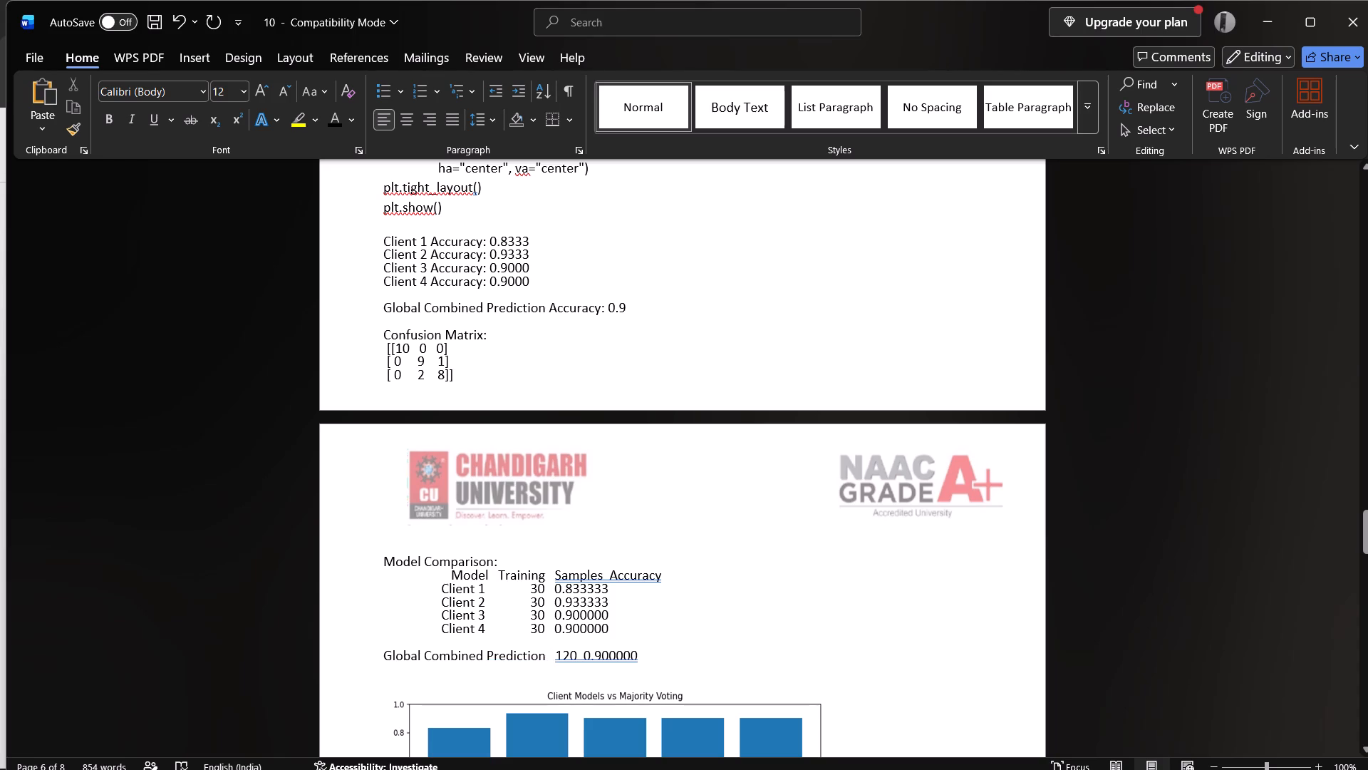
pyautogui.click(581, 656)
pyautogui.press('space')
pyautogui.click(728, 642)
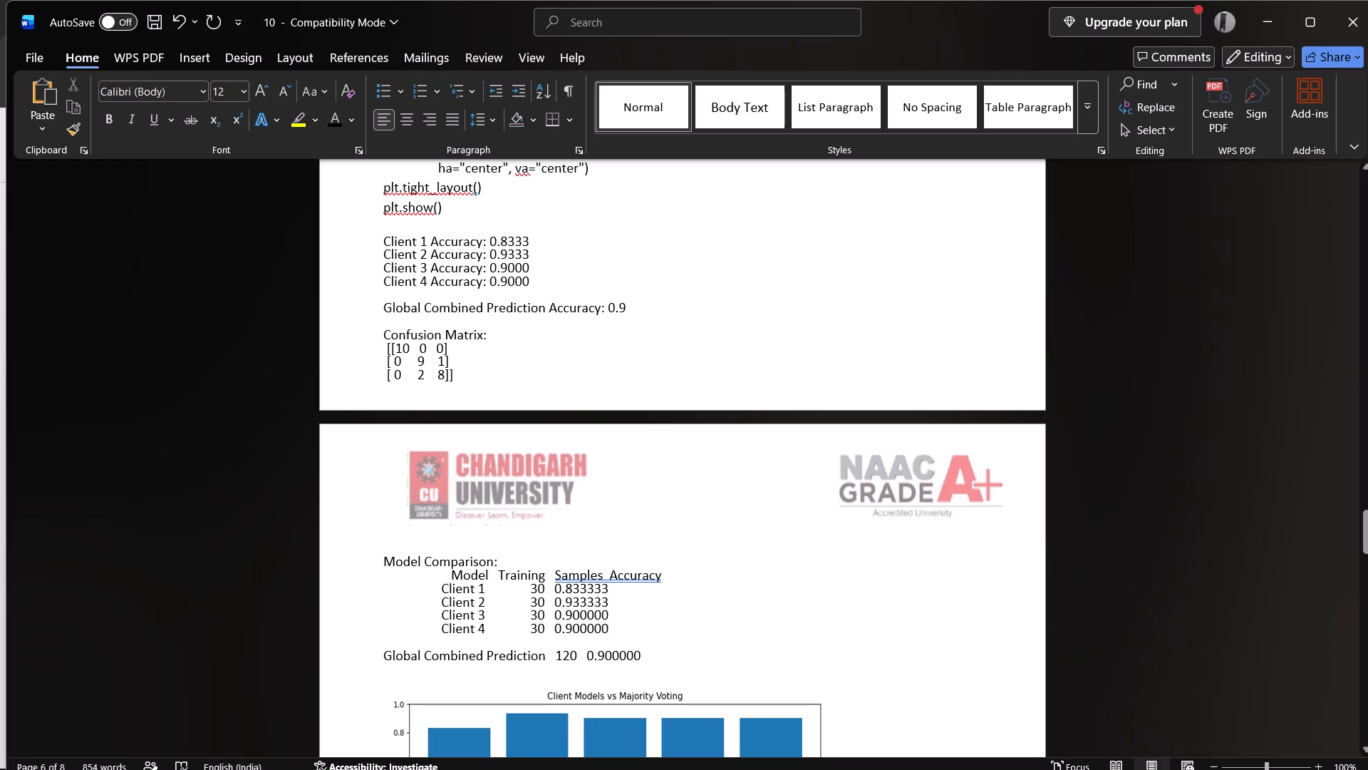
# Add one space before "Accuracy" in the Model Comparison header row.
pyautogui.click(604, 577)
pyautogui.press('space')
# Check the Model Comparison column layout in the Jupyter notebook in Chrome, and return to Word document 10.
pyautogui.click(900, 742)
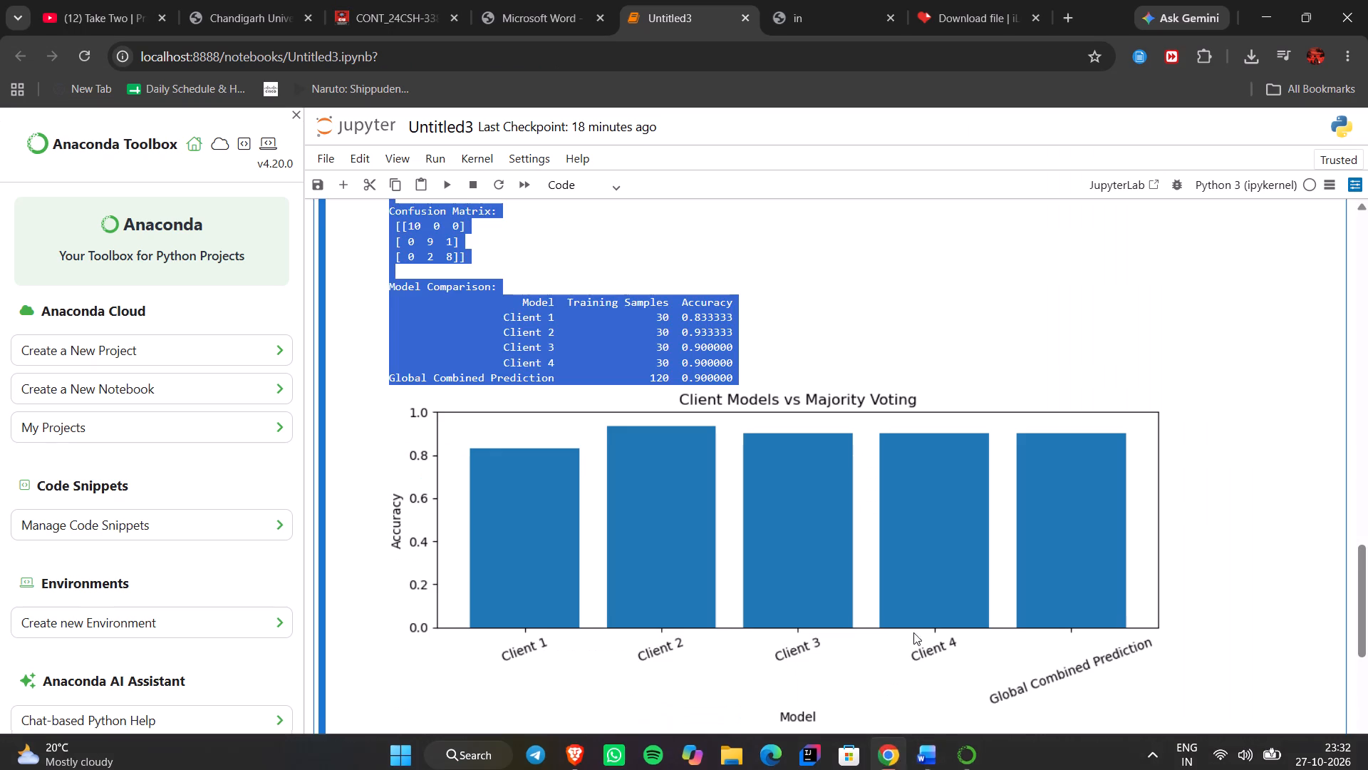
pyautogui.click(919, 391)
pyautogui.click(854, 370)
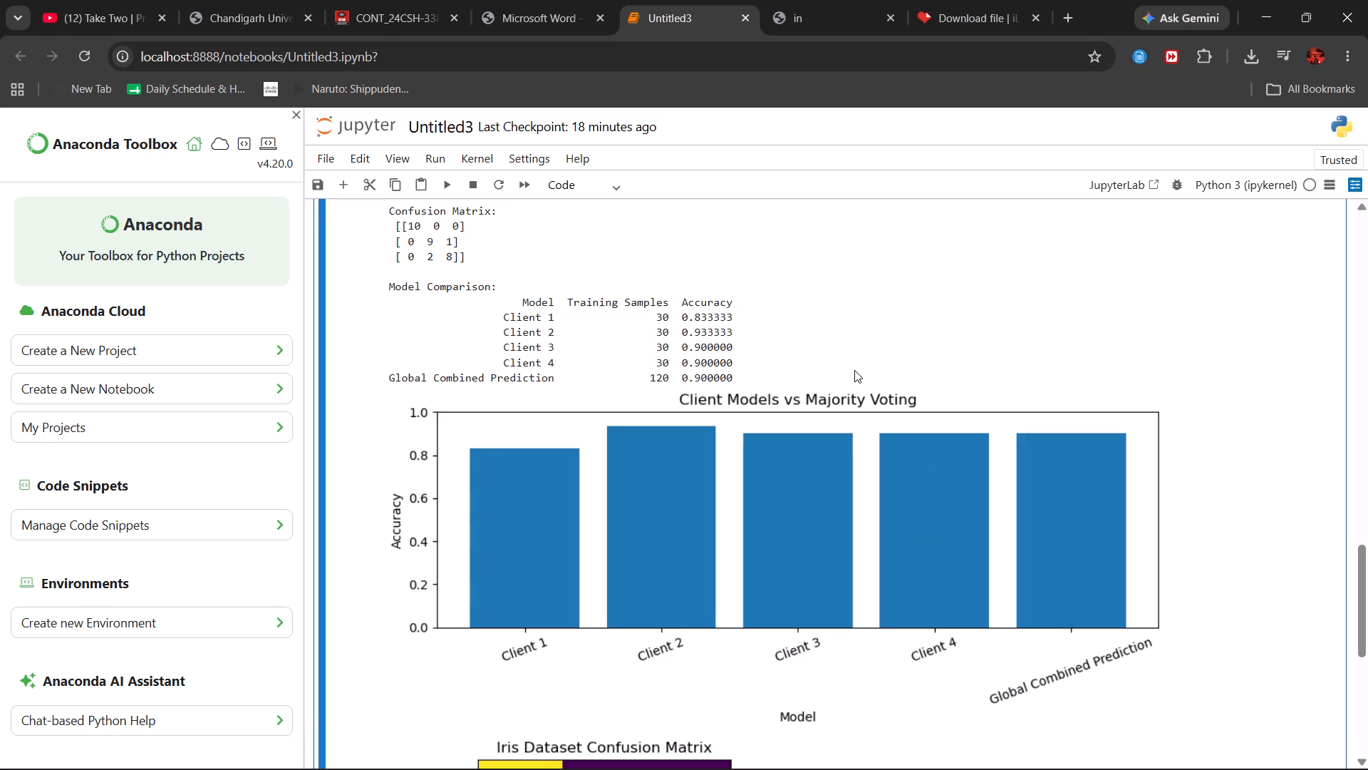
pyautogui.click(935, 749)
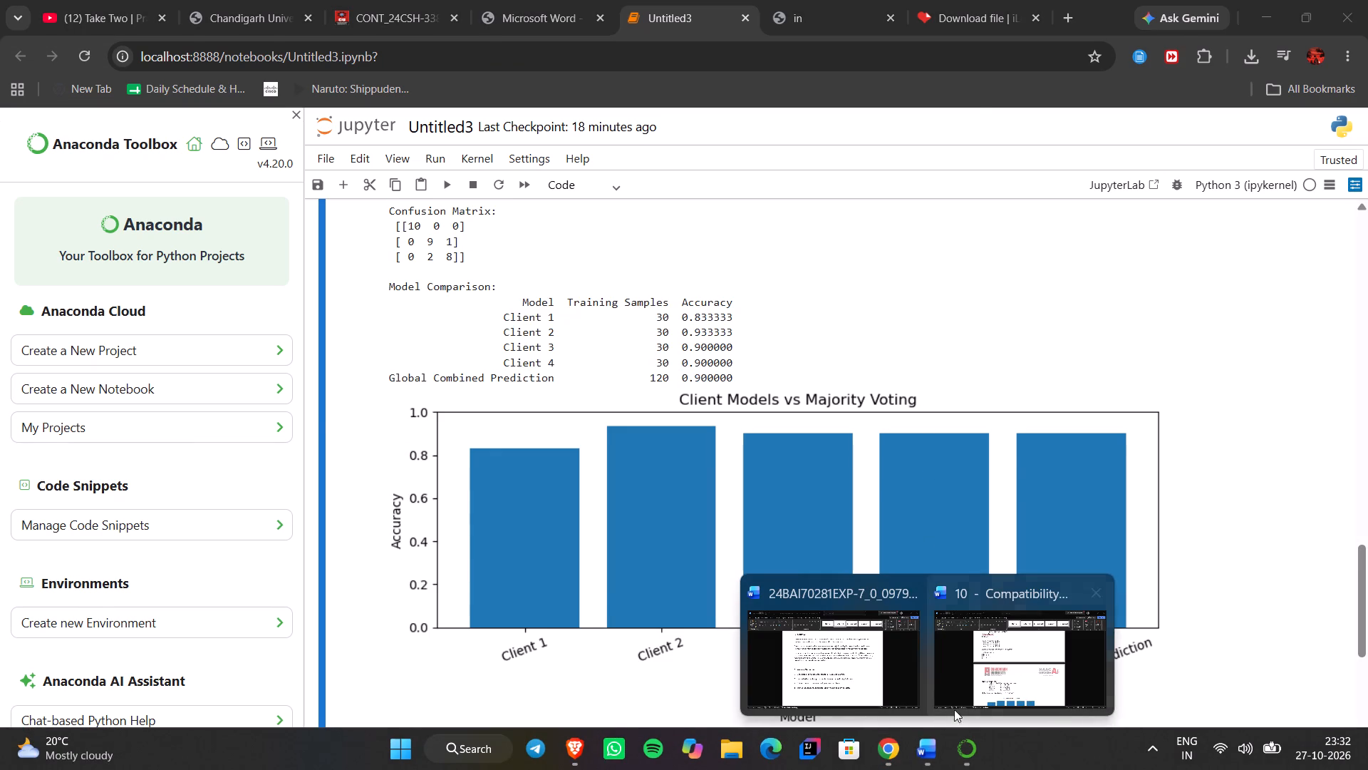
pyautogui.click(993, 690)
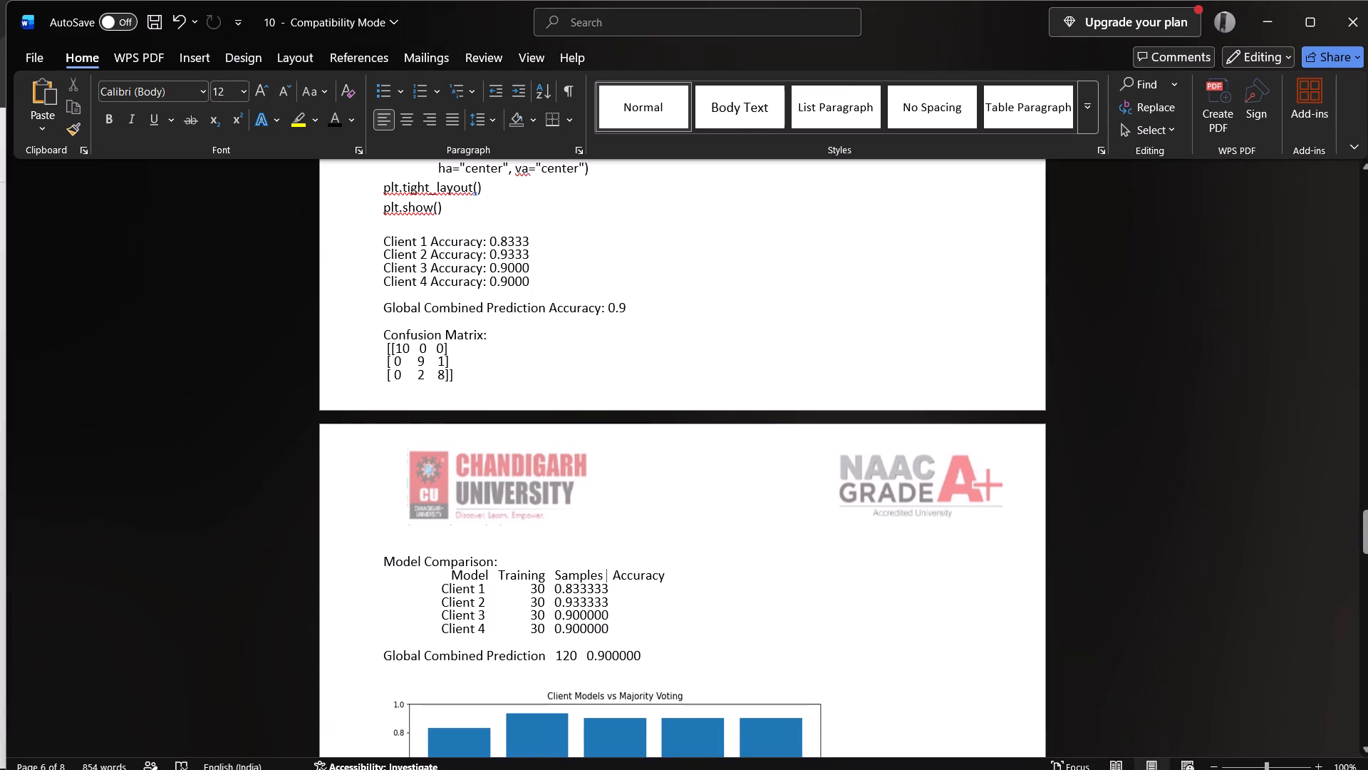
# Remove two spaces before "Samples" in the Model Comparison header row.
pyautogui.click(555, 575)
pyautogui.press('BackSpace')
pyautogui.press('BackSpace')
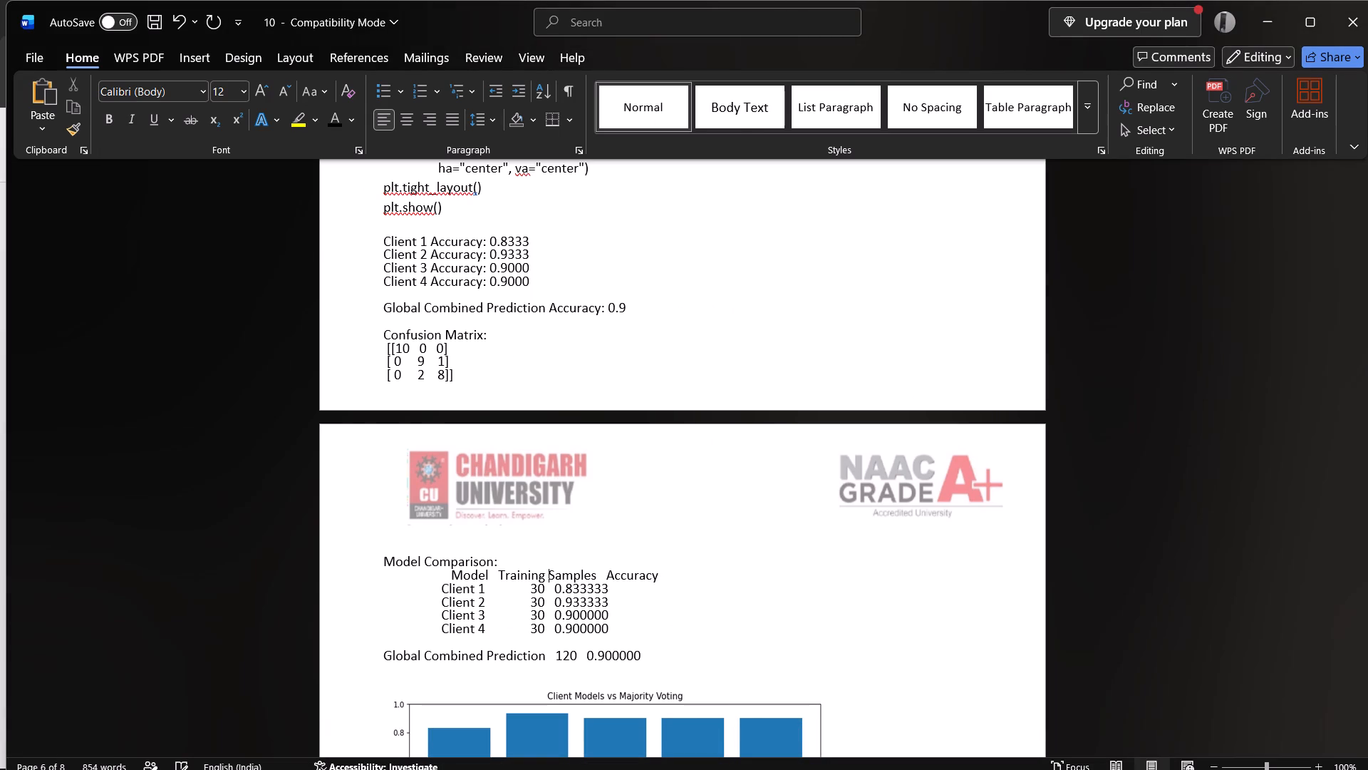
# Add sixteen spaces before 0.833333 in the Client 1 row to align it under "Accuracy".
pyautogui.click(546, 583)
pyautogui.click(554, 586)
pyautogui.press('space')
pyautogui.press('space')
pyautogui.press('space')
pyautogui.press('space')
pyautogui.press('space')
pyautogui.press('space')
pyautogui.press('space')
pyautogui.press('space')
pyautogui.press('space')
pyautogui.press('space')
pyautogui.press('space')
pyautogui.press('space')
pyautogui.press('space')
pyautogui.press('space')
pyautogui.press('space')
pyautogui.press('space')
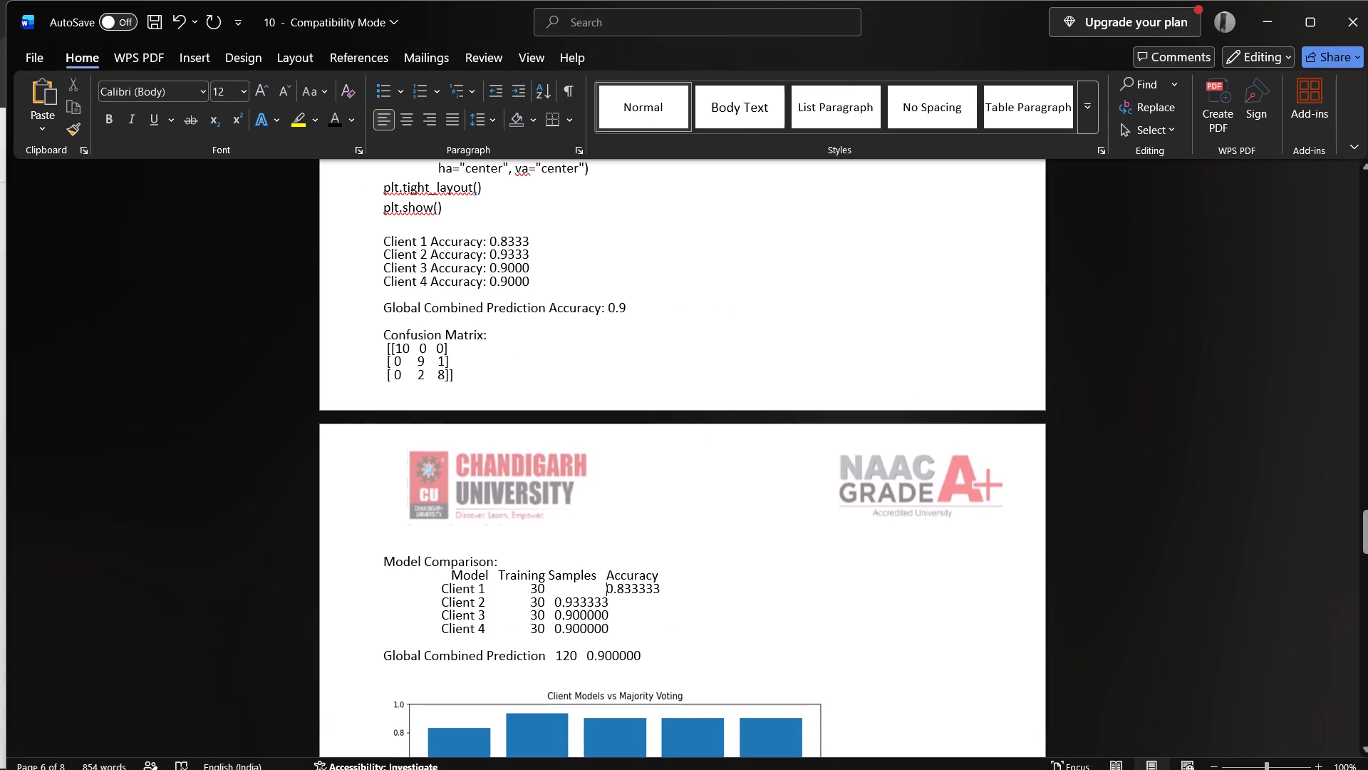
# Add sixteen spaces before 0.933333 in the Client 2 row to align it under "Accuracy".
pyautogui.click(555, 602)
pyautogui.press('space')
pyautogui.press('space')
pyautogui.press('space')
pyautogui.press('space')
pyautogui.press('space')
pyautogui.press('space')
pyautogui.press('space')
pyautogui.press('space')
pyautogui.press('space')
pyautogui.press('space')
pyautogui.press('space')
pyautogui.press('space')
pyautogui.press('space')
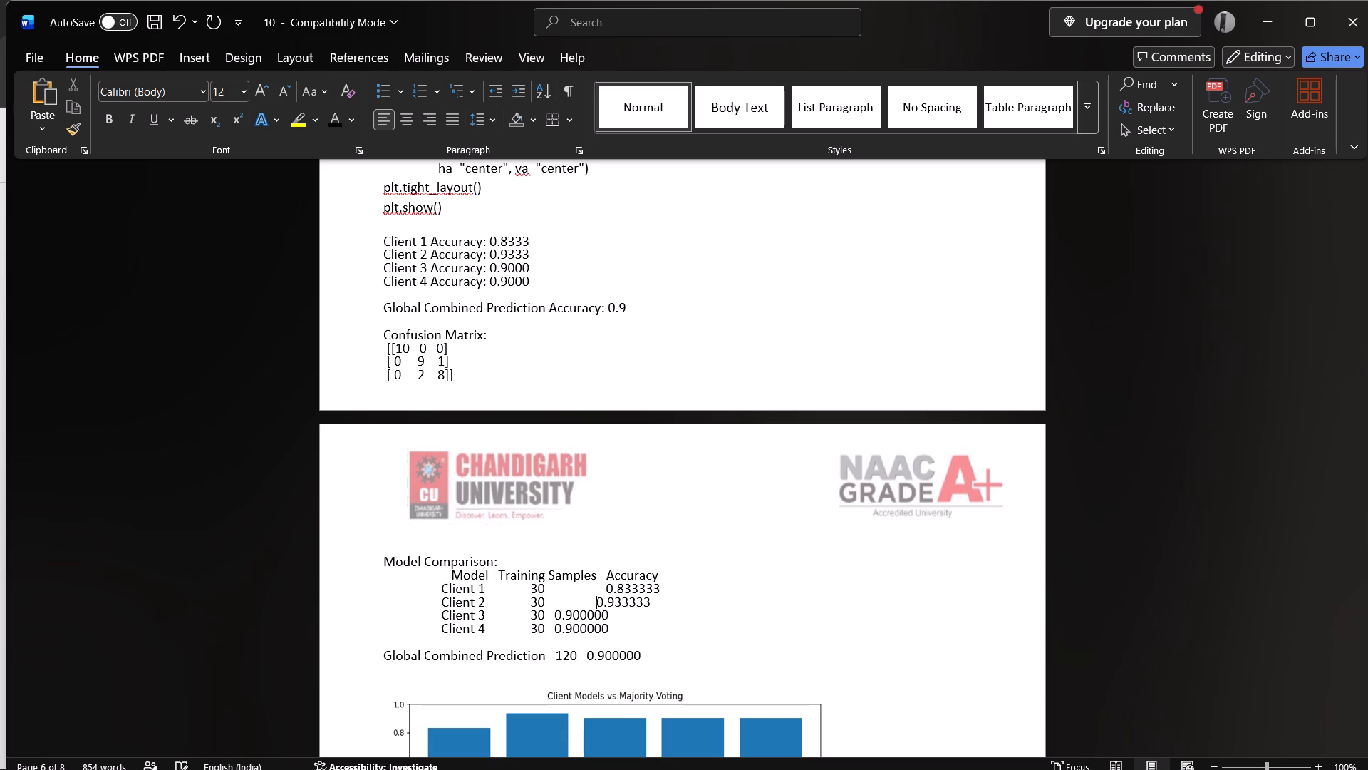
pyautogui.press('space')
pyautogui.press('space')
pyautogui.press('space')
# Add sixteen spaces before 0.900000 in the Client 3 row to align it under "Accuracy".
pyautogui.click(551, 616)
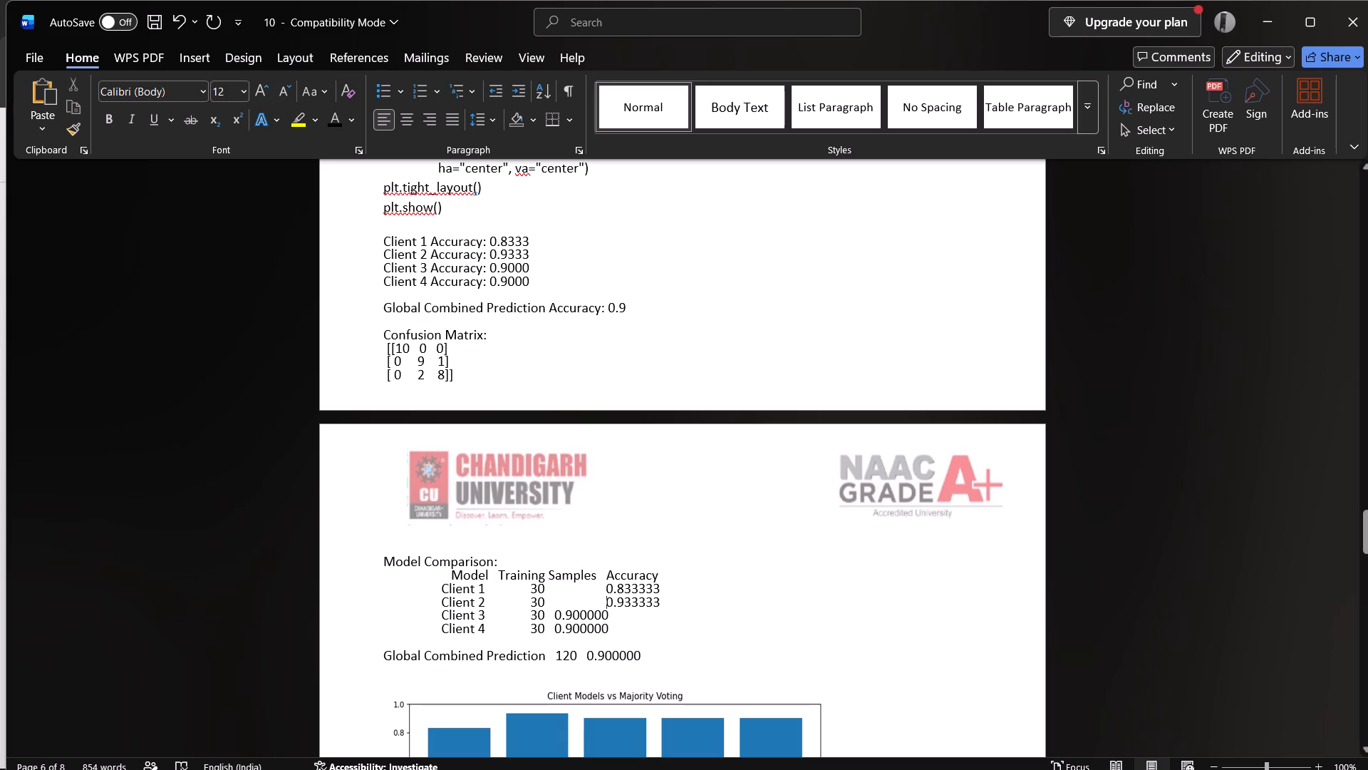
pyautogui.moveTo(551, 616); pyautogui.dragTo(597, 627)
pyautogui.click(554, 615)
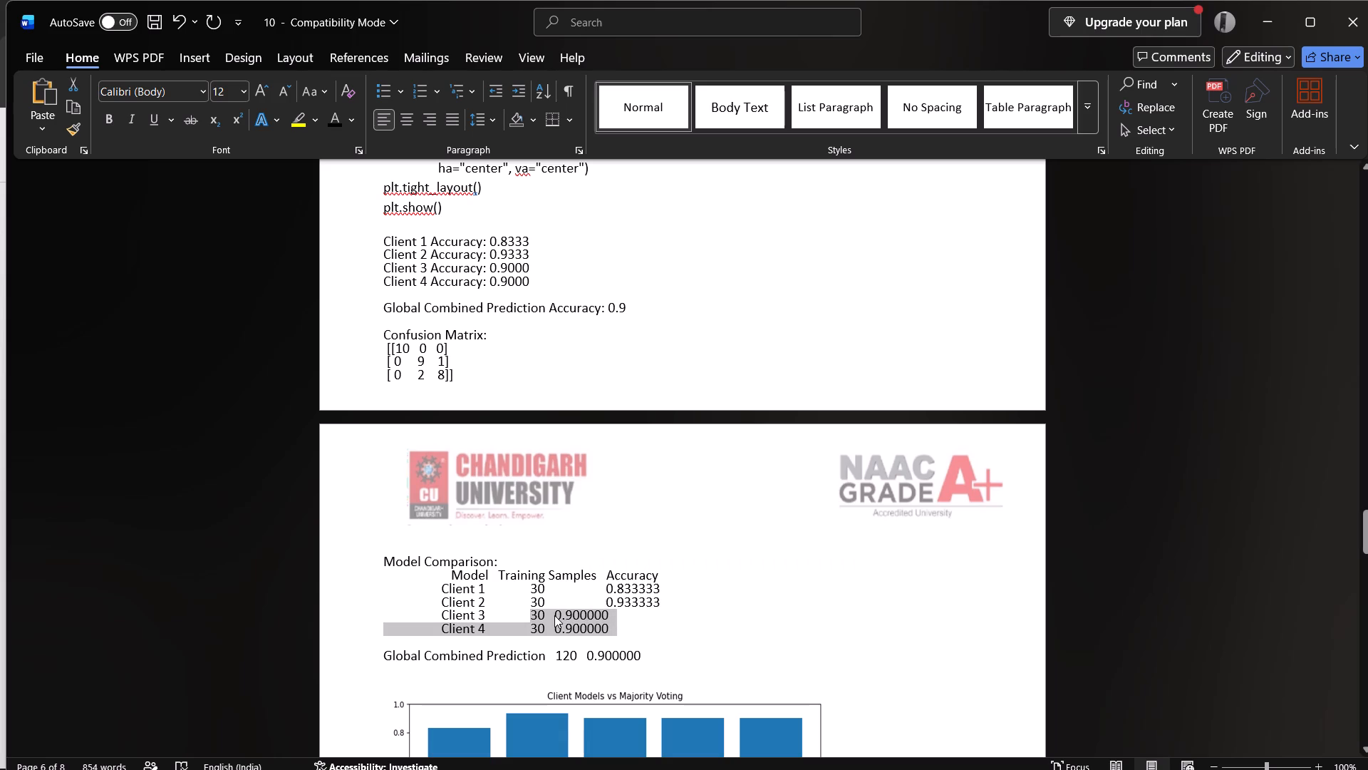
pyautogui.click(554, 615)
pyautogui.press('space')
pyautogui.press('space')
pyautogui.press('space')
pyautogui.press('space')
pyautogui.press('space')
pyautogui.press('space')
pyautogui.press('space')
pyautogui.press('space')
pyautogui.press('space')
pyautogui.press('space')
pyautogui.press('space')
pyautogui.press('space')
pyautogui.press('space')
pyautogui.press('space')
pyautogui.press('space')
pyautogui.press('space')
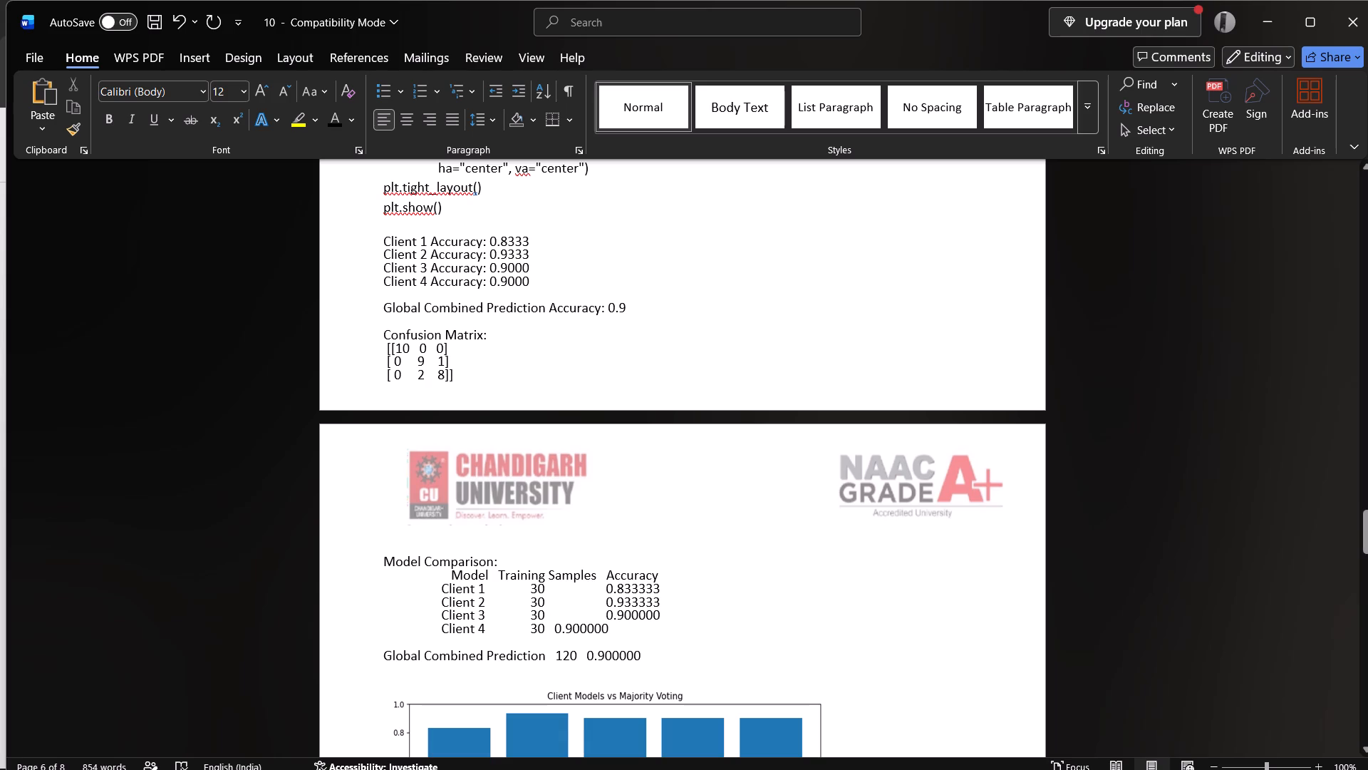
# Add sixteen spaces before 0.900000 in the Client 4 row to align it under "Accuracy".
pyautogui.click(549, 626)
pyautogui.click(554, 628)
pyautogui.press('space')
pyautogui.press('space')
pyautogui.press('space')
pyautogui.press('space')
pyautogui.press('space')
pyautogui.press('space')
pyautogui.press('space')
pyautogui.press('space')
pyautogui.press('space')
pyautogui.press('space')
pyautogui.press('space')
pyautogui.press('space')
pyautogui.press('space')
pyautogui.press('space')
pyautogui.press('space')
pyautogui.press('space')
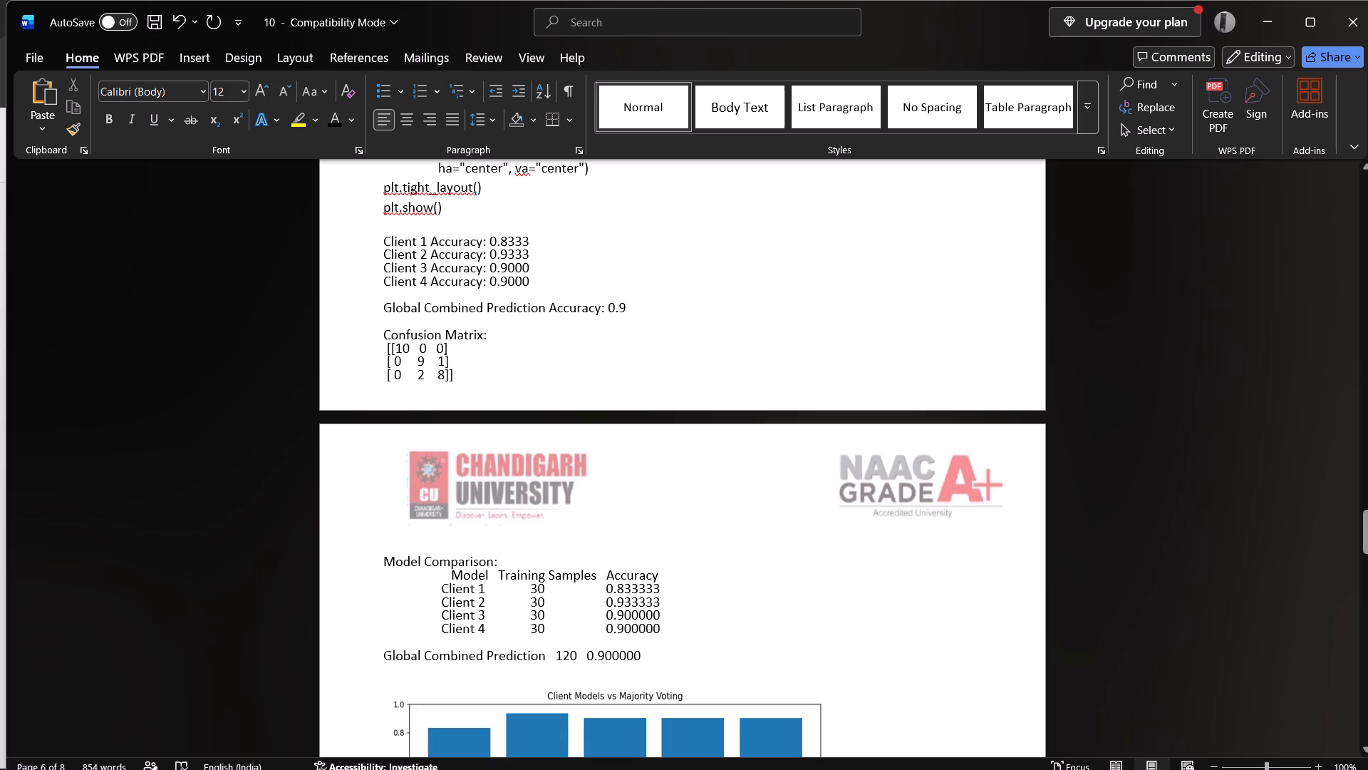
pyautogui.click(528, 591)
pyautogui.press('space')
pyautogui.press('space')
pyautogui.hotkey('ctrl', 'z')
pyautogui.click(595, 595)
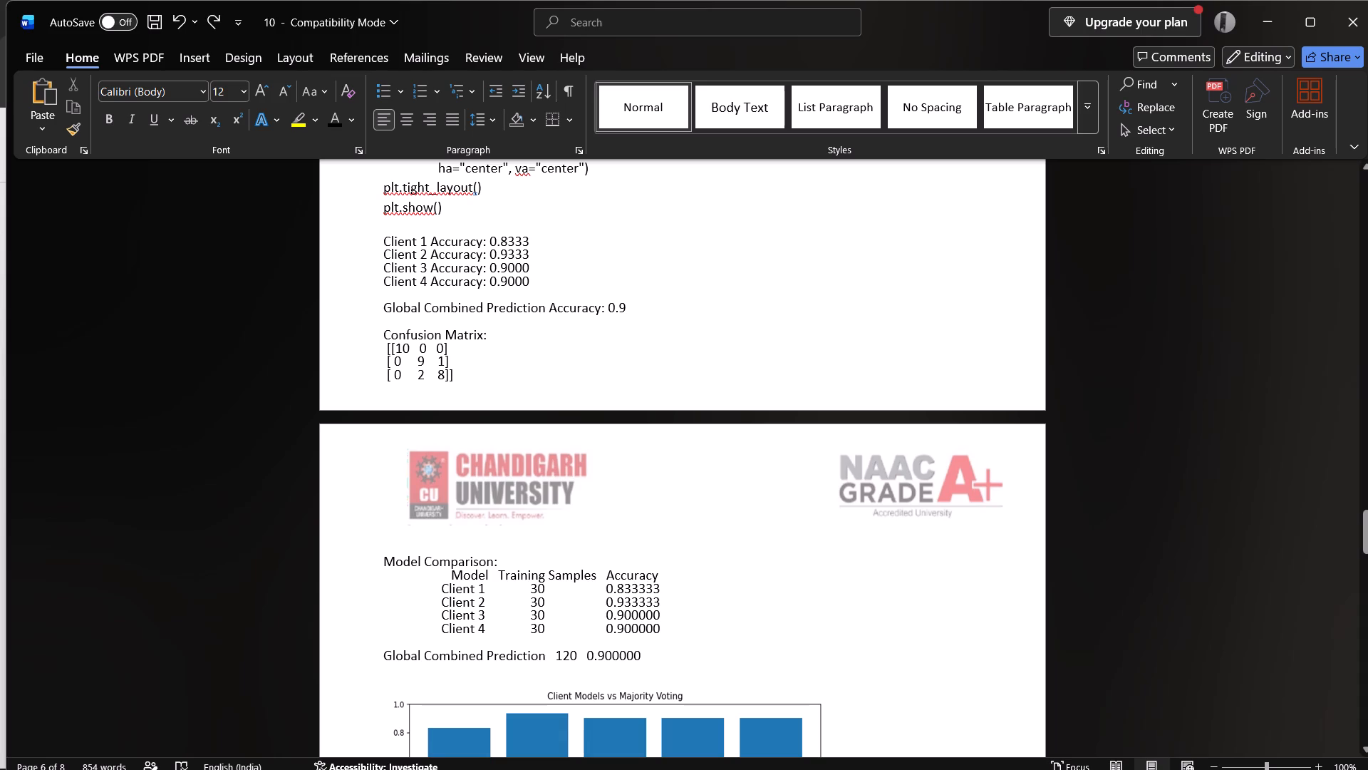
# Remove three spaces before "Model" in the Model Comparison header row to line it up with the client names.
pyautogui.click(446, 578)
pyautogui.press('BackSpace')
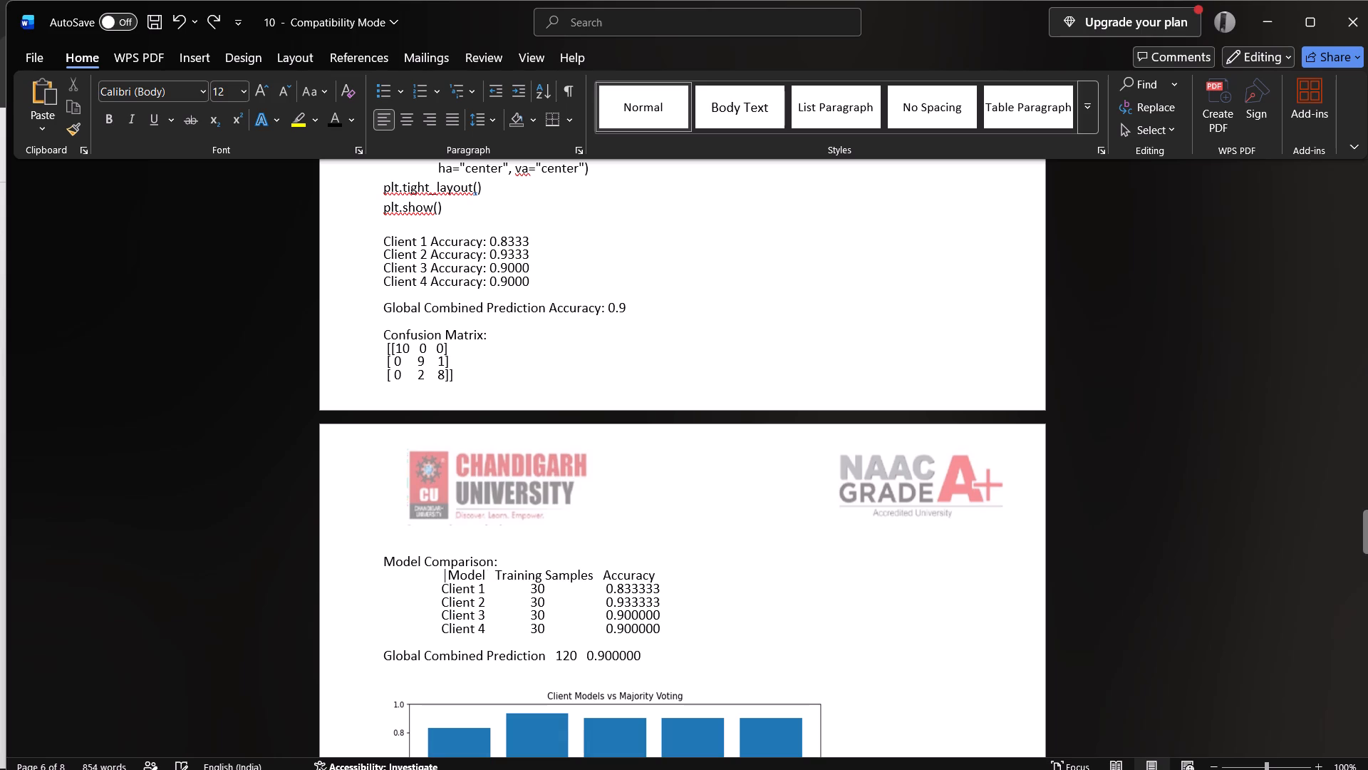
pyautogui.press('BackSpace')
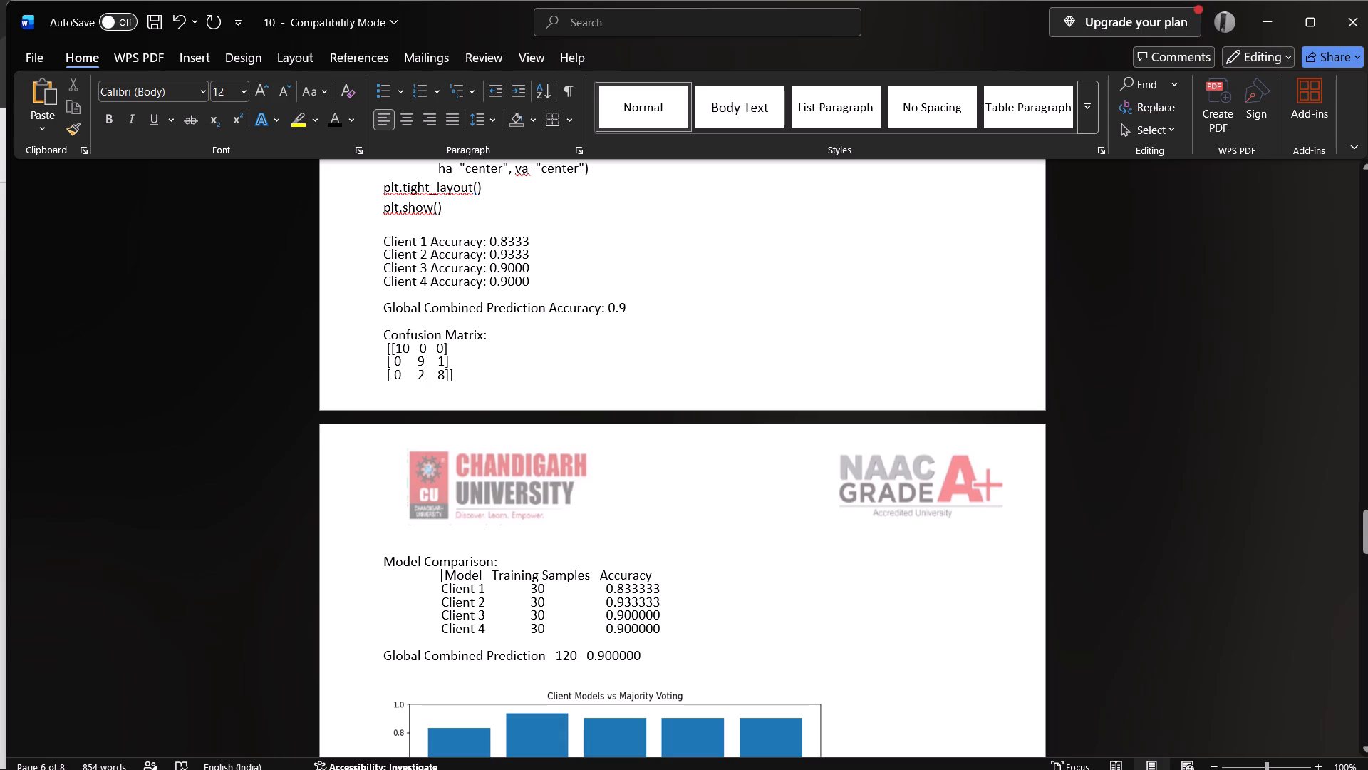
pyautogui.click(448, 574)
pyautogui.press('BackSpace')
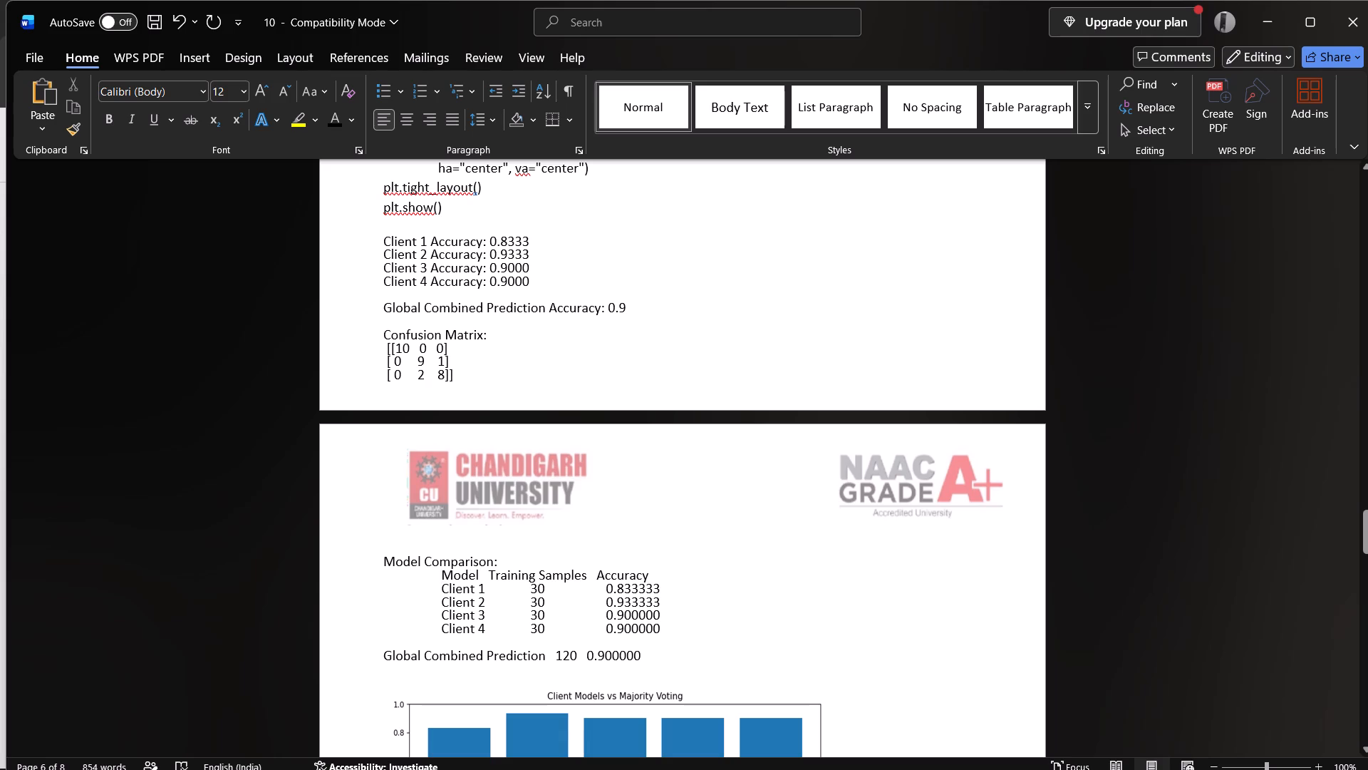
# Add two spaces before "Accuracy" in the Model Comparison header row.
pyautogui.click(597, 577)
pyautogui.press('space')
pyautogui.press('space')
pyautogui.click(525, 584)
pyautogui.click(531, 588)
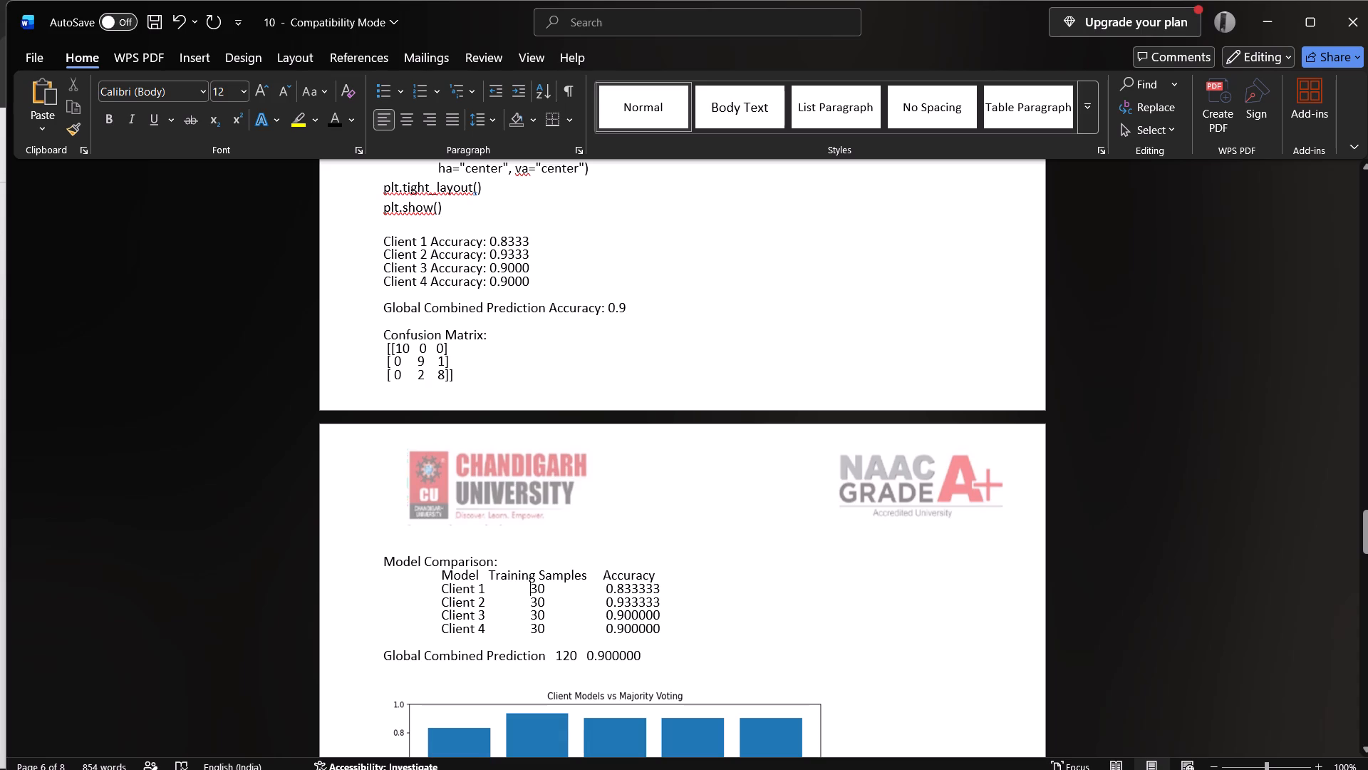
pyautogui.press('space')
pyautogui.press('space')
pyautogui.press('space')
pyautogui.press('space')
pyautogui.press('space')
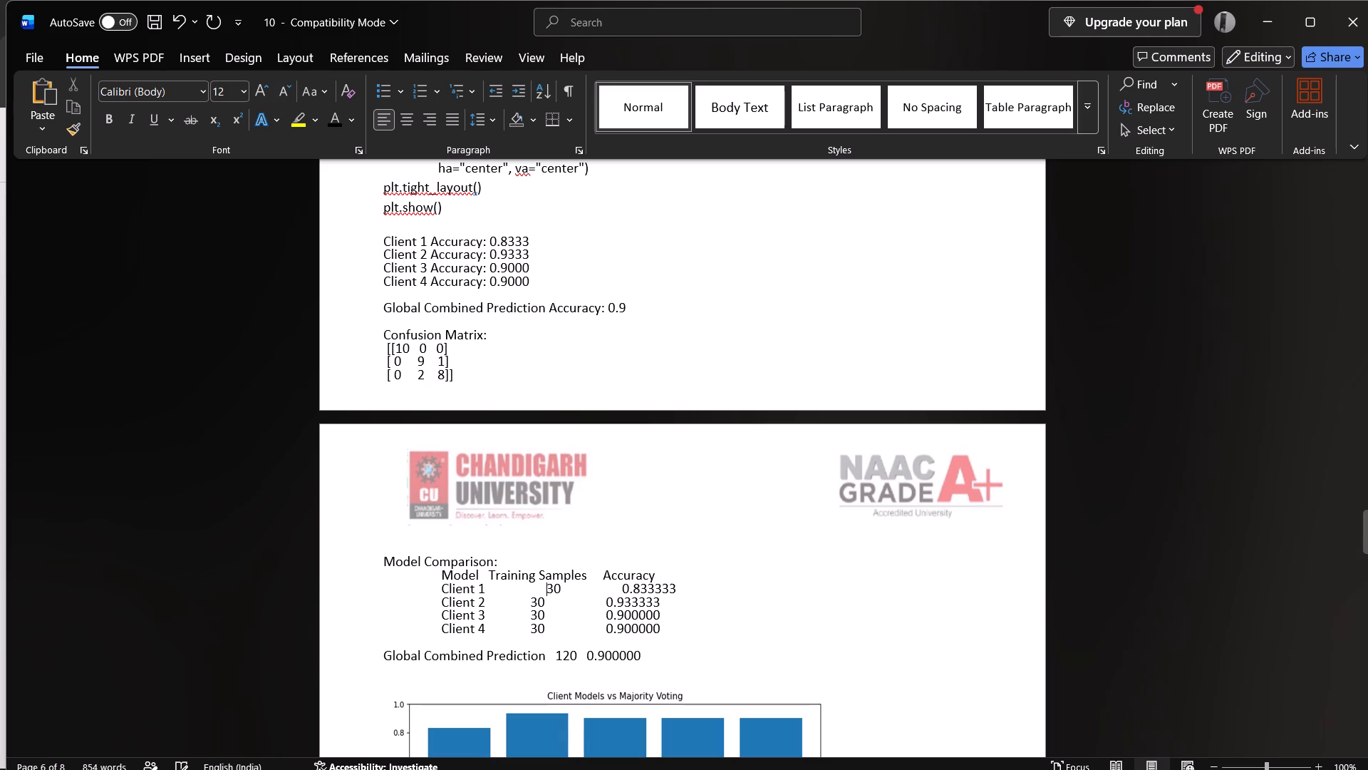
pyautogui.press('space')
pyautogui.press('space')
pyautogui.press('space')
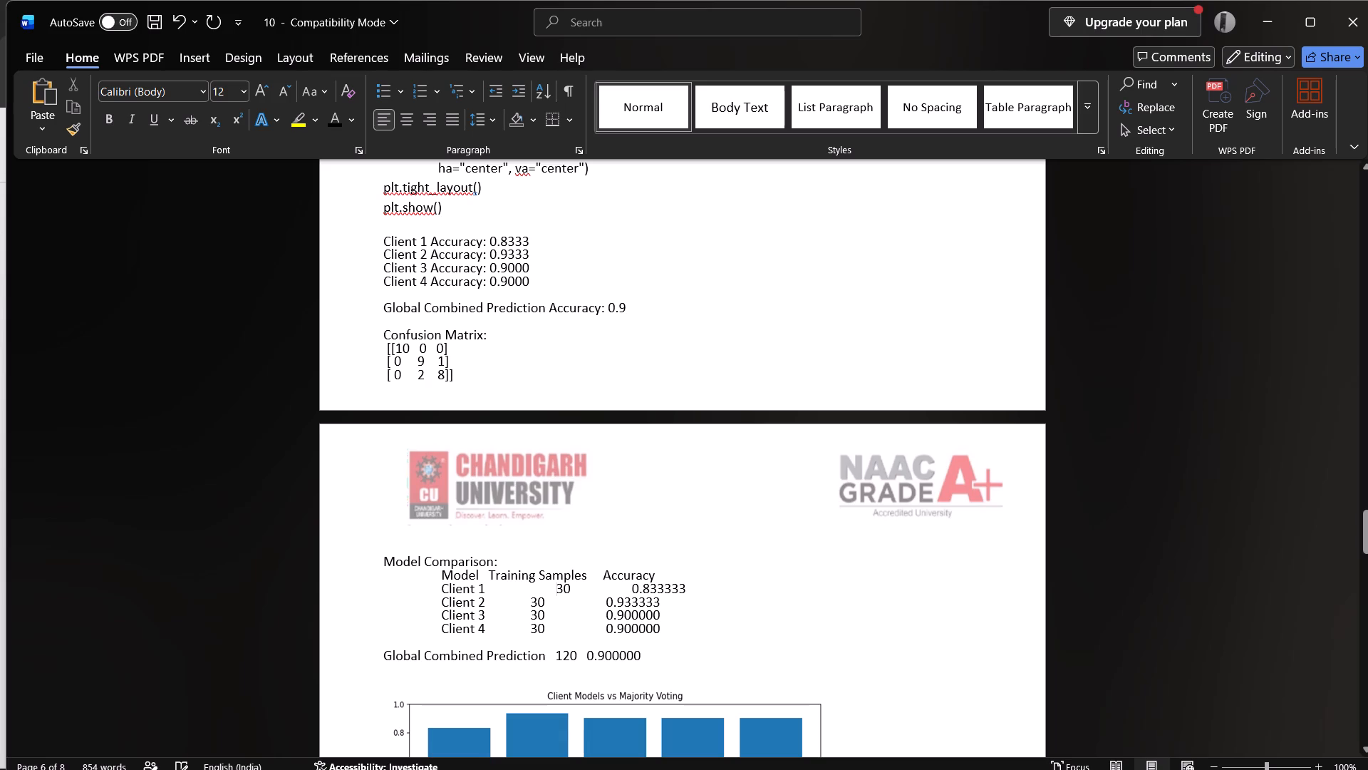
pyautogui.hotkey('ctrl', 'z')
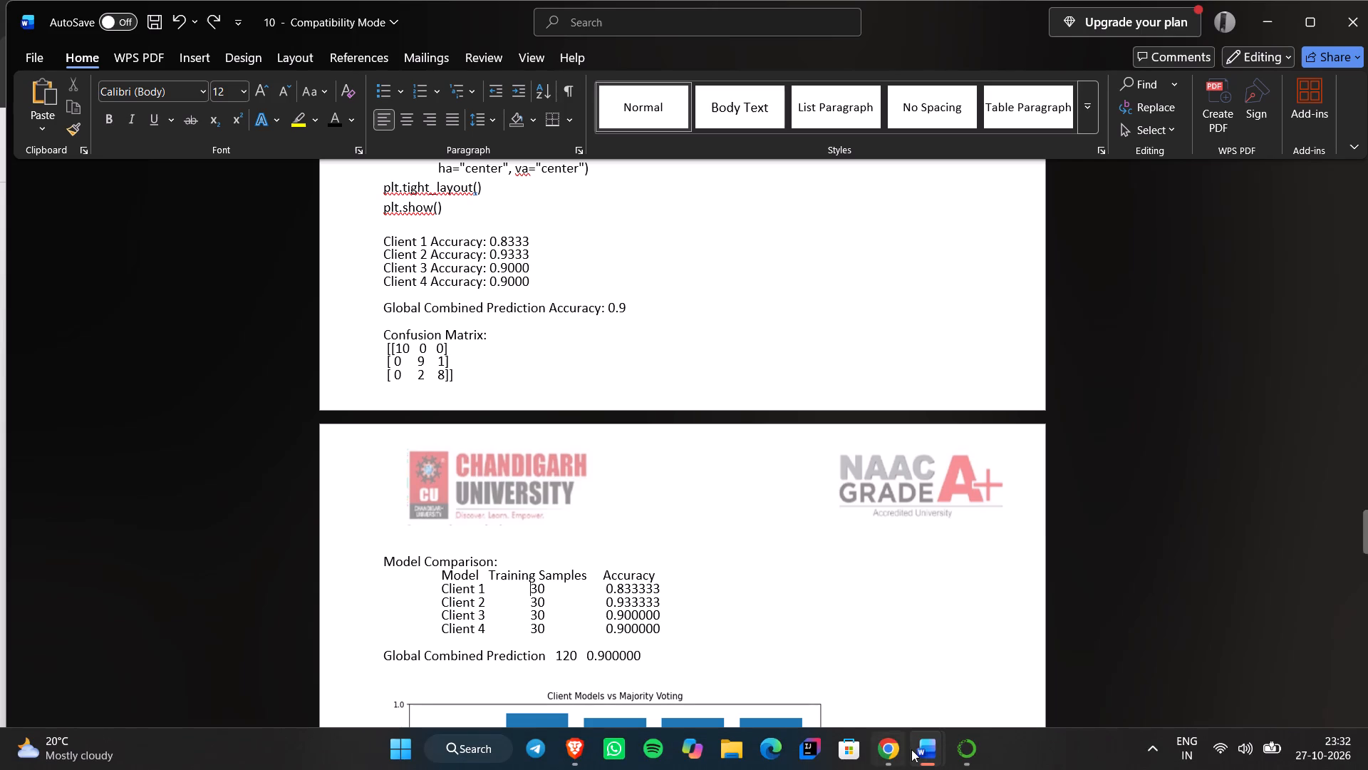
# Check the table layout in the Chrome notebook, and back in Word document 10 add nine spaces before 30 in the Client 1 row.
pyautogui.click(898, 749)
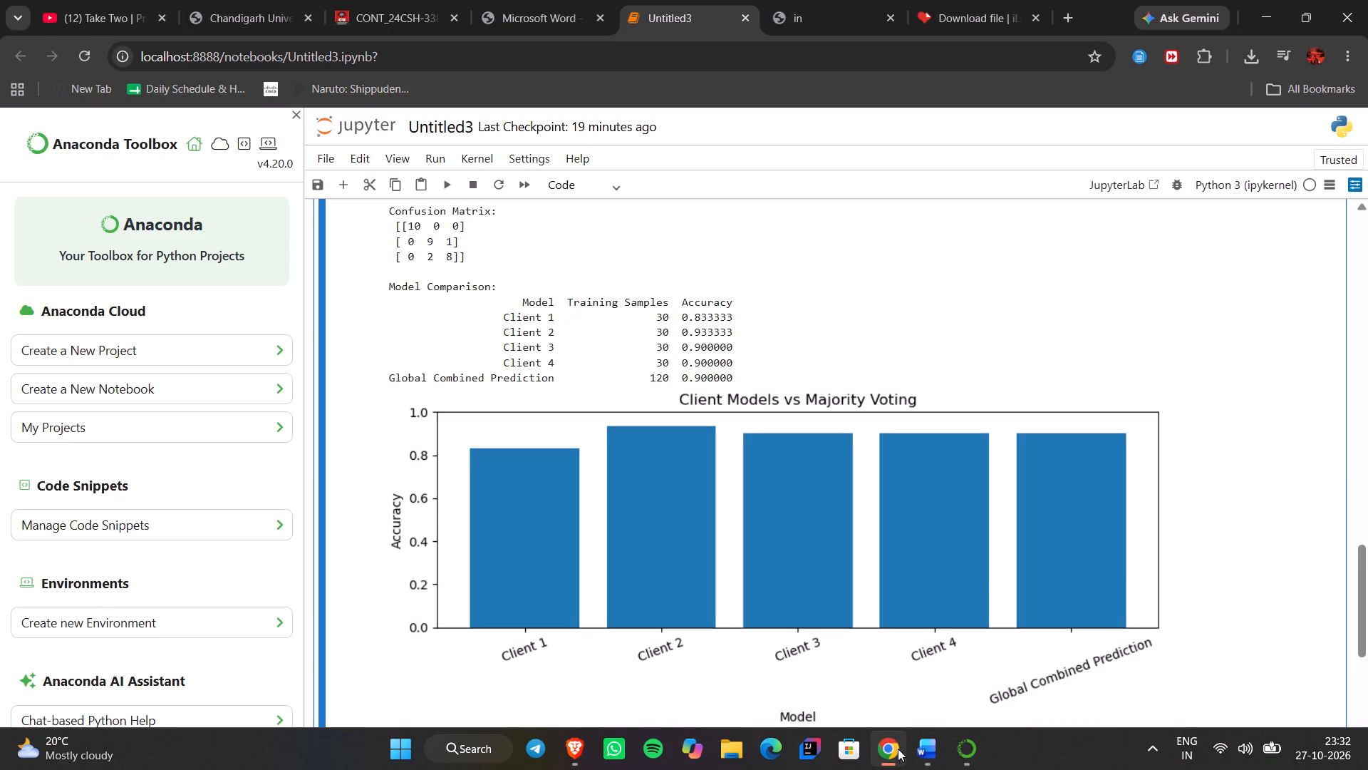
pyautogui.click(941, 750)
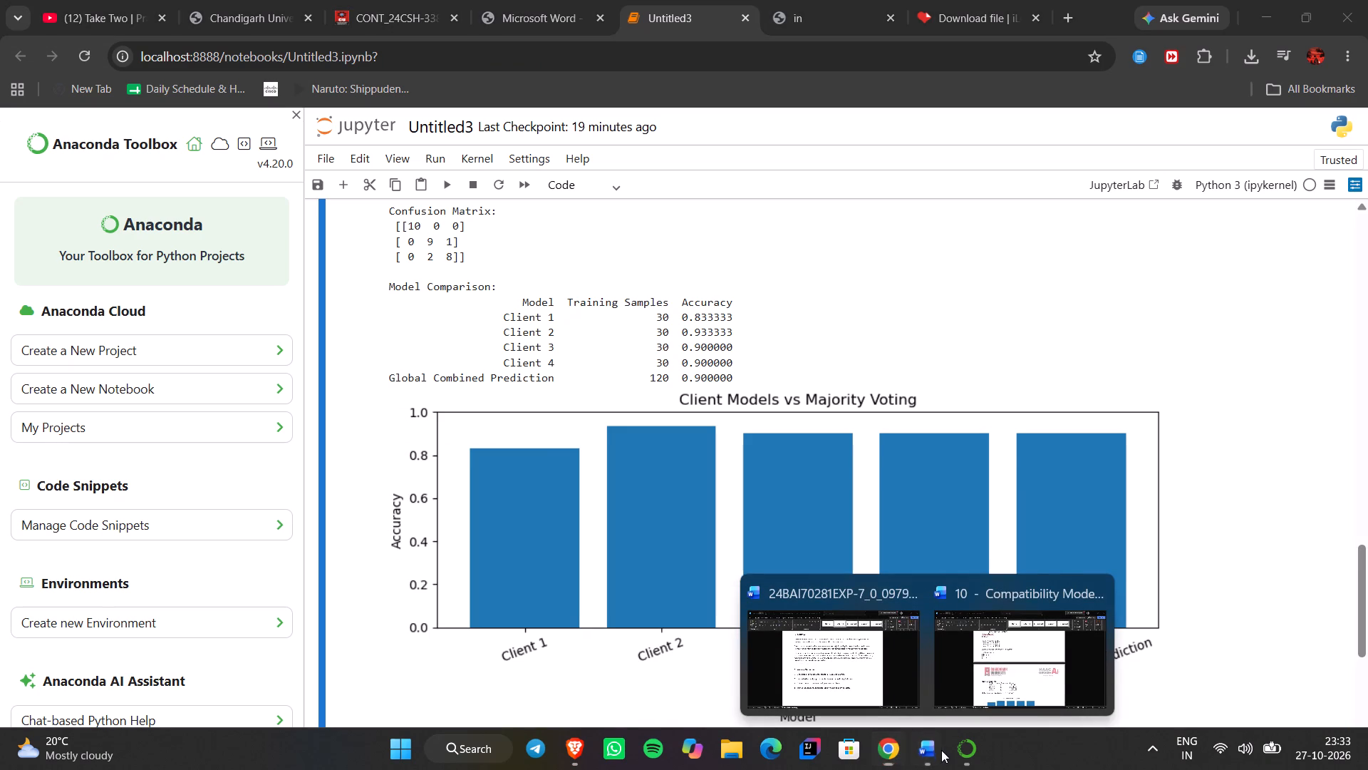
pyautogui.click(990, 697)
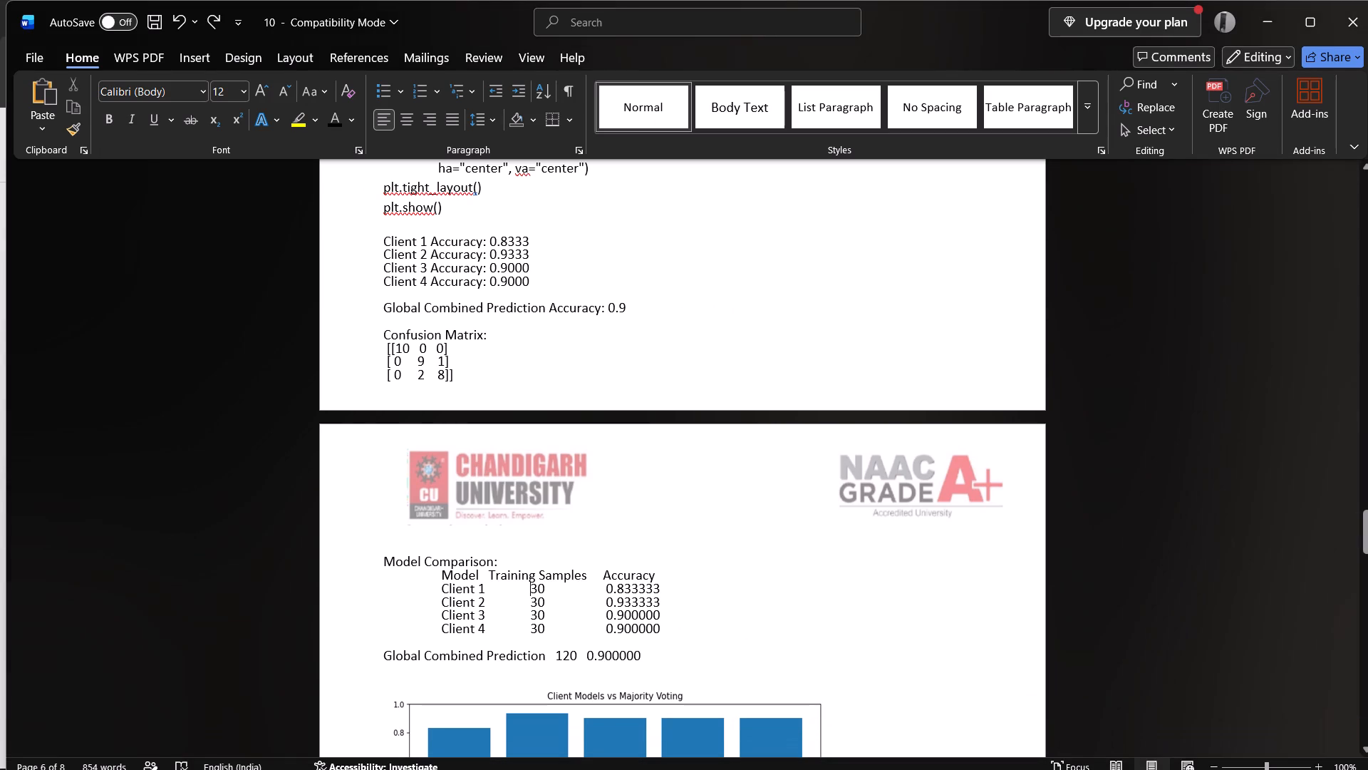
pyautogui.click(492, 575)
pyautogui.click(522, 586)
pyautogui.click(533, 587)
pyautogui.press('space')
pyautogui.press('space')
pyautogui.press('space')
pyautogui.press('space')
pyautogui.press('space')
pyautogui.press('space')
pyautogui.press('space')
pyautogui.press('space')
pyautogui.press('space')
pyautogui.press('space')
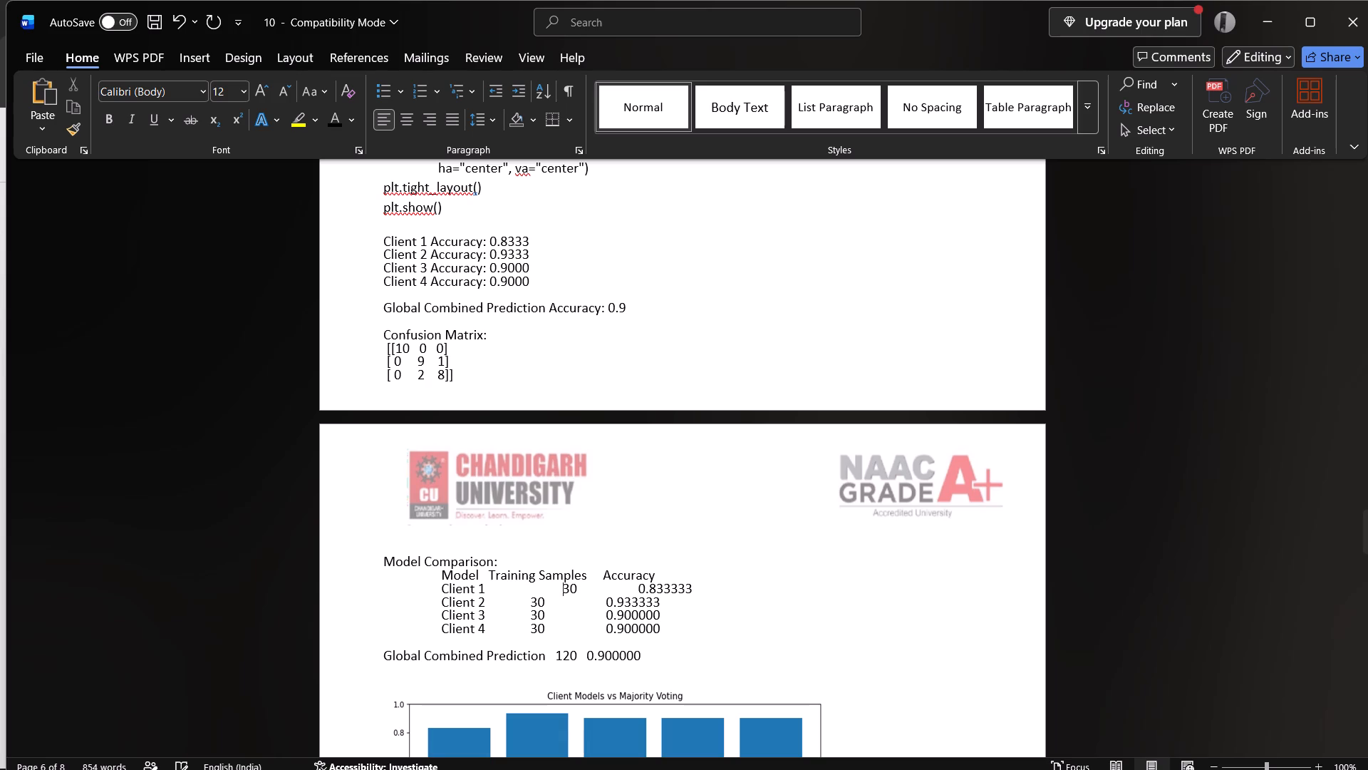
pyautogui.press('BackSpace')
# Add nine spaces before 30 in the Client 2 row to align it with the Client 1 value.
pyautogui.click(527, 601)
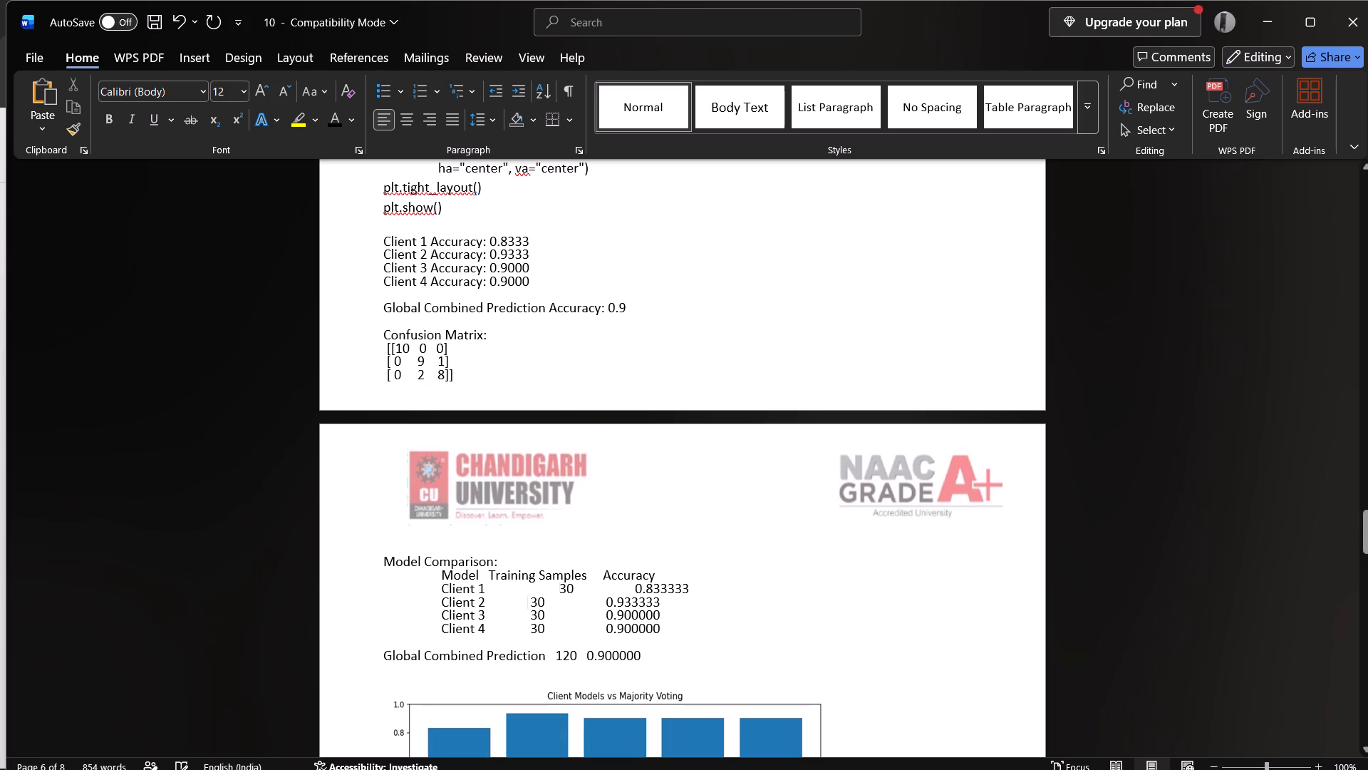
pyautogui.press('space')
pyautogui.press('space')
pyautogui.press('space')
pyautogui.press('space')
pyautogui.press('space')
pyautogui.press('space')
pyautogui.press('space')
pyautogui.press('space')
pyautogui.press('space')
# Add nine spaces before 30 in the Client 3 row to align it with the rows above.
pyautogui.click(527, 612)
pyautogui.press('space')
pyautogui.press('space')
pyautogui.press('space')
pyautogui.press('space')
pyautogui.press('space')
pyautogui.press('space')
pyautogui.press('space')
pyautogui.press('space')
pyautogui.press('space')
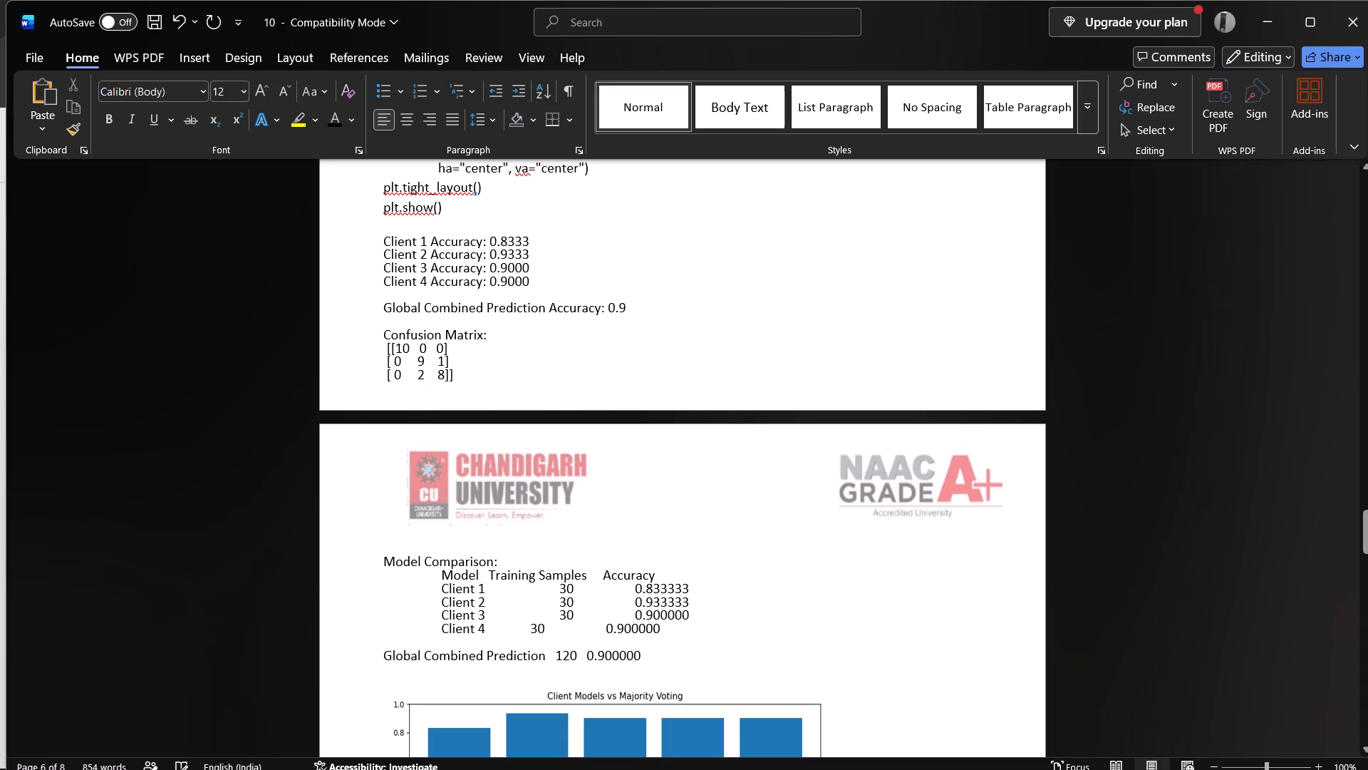
# Add nine spaces before 30 in the Client 4 row to align it with the rows above.
pyautogui.click(525, 630)
pyautogui.press('space')
pyautogui.press('space')
pyautogui.press('space')
pyautogui.press('space')
pyautogui.press('space')
pyautogui.press('space')
pyautogui.press('space')
pyautogui.press('space')
pyautogui.press('space')
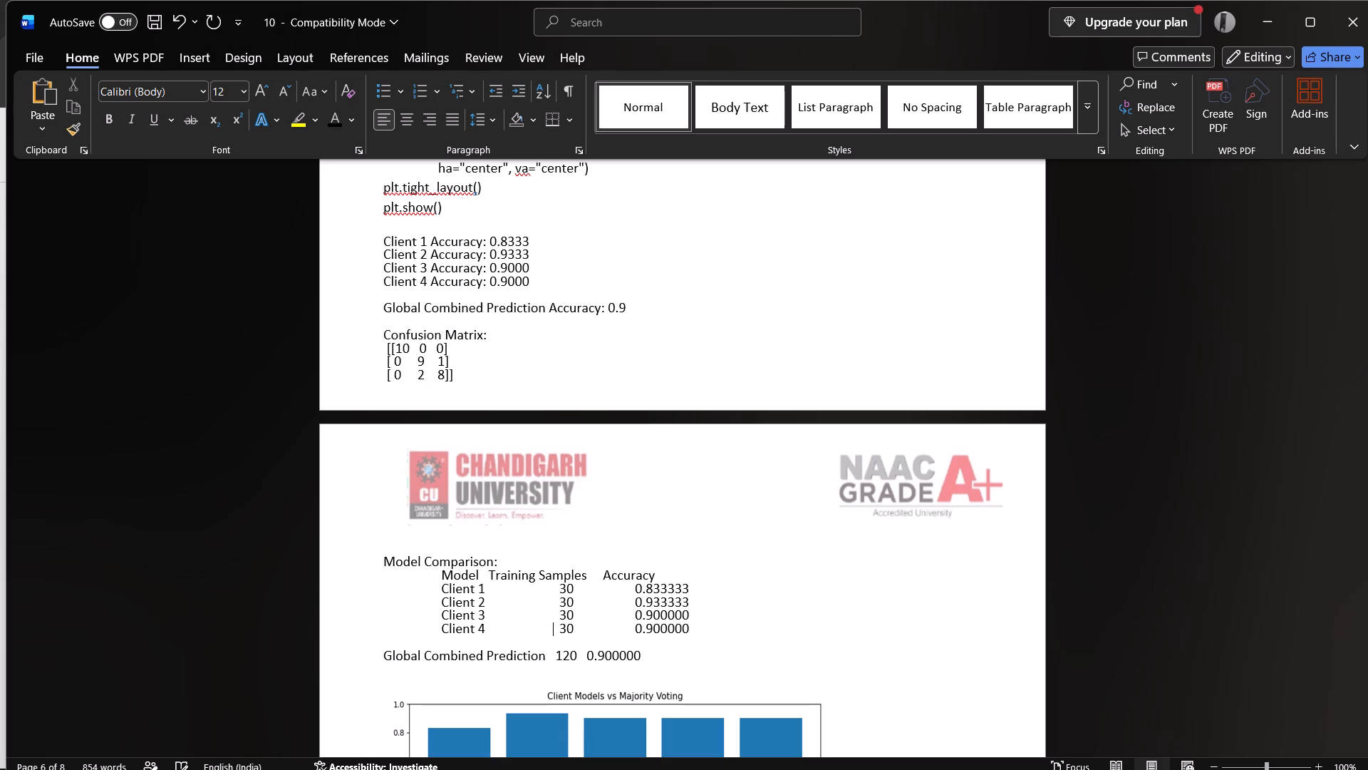
# Remove eight spaces before 0.833333 in the Client 1 row to bring it back under "Accuracy".
pyautogui.click(628, 586)
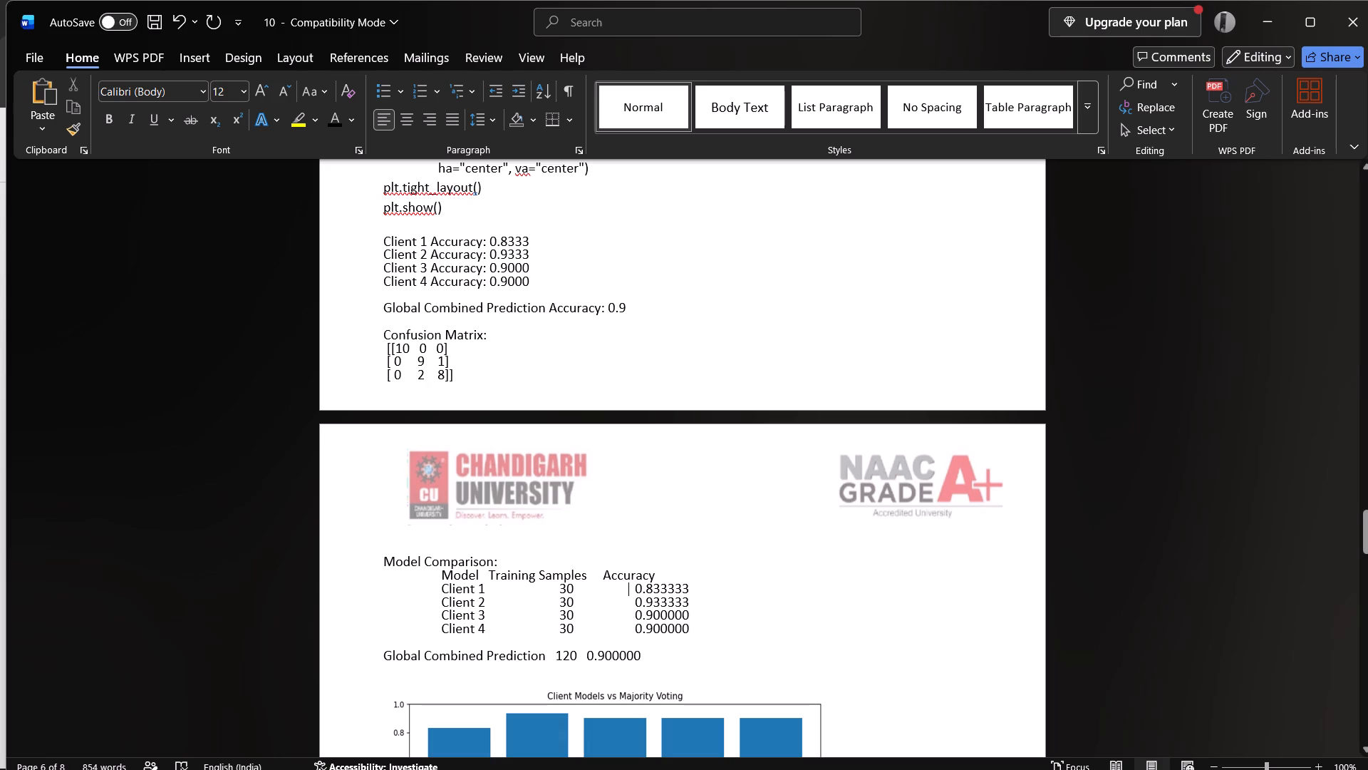
pyautogui.click(630, 586)
pyautogui.click(635, 586)
pyautogui.write('\\\\')
pyautogui.press('BackSpace')
pyautogui.press('BackSpace')
pyautogui.press('BackSpace')
pyautogui.press('BackSpace')
pyautogui.press('BackSpace')
pyautogui.press('BackSpace')
pyautogui.press('BackSpace')
pyautogui.press('BackSpace')
pyautogui.press('BackSpace')
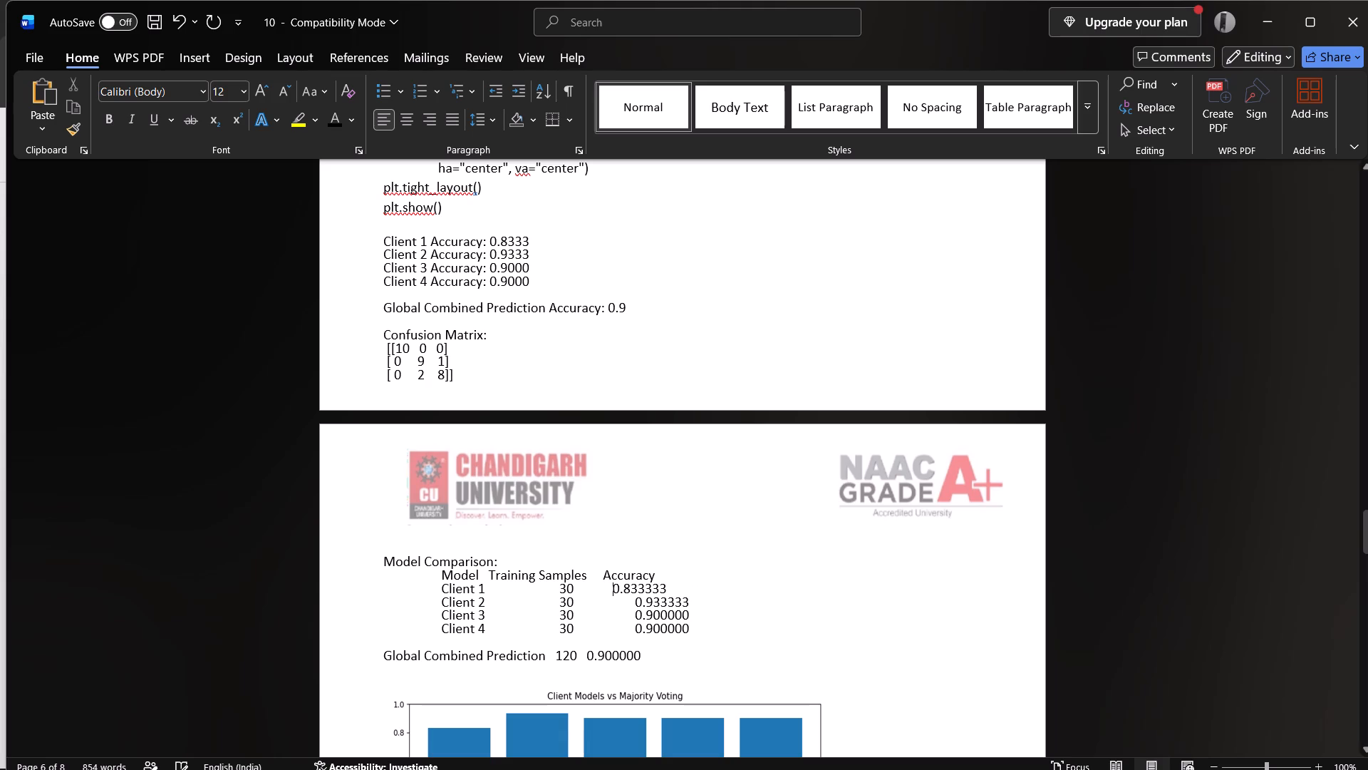
pyautogui.press('BackSpace')
# Remove seven spaces before 0.933333 in the Client 2 row to bring it back under "Accuracy".
pyautogui.click(631, 600)
pyautogui.press('BackSpace')
pyautogui.press('BackSpace')
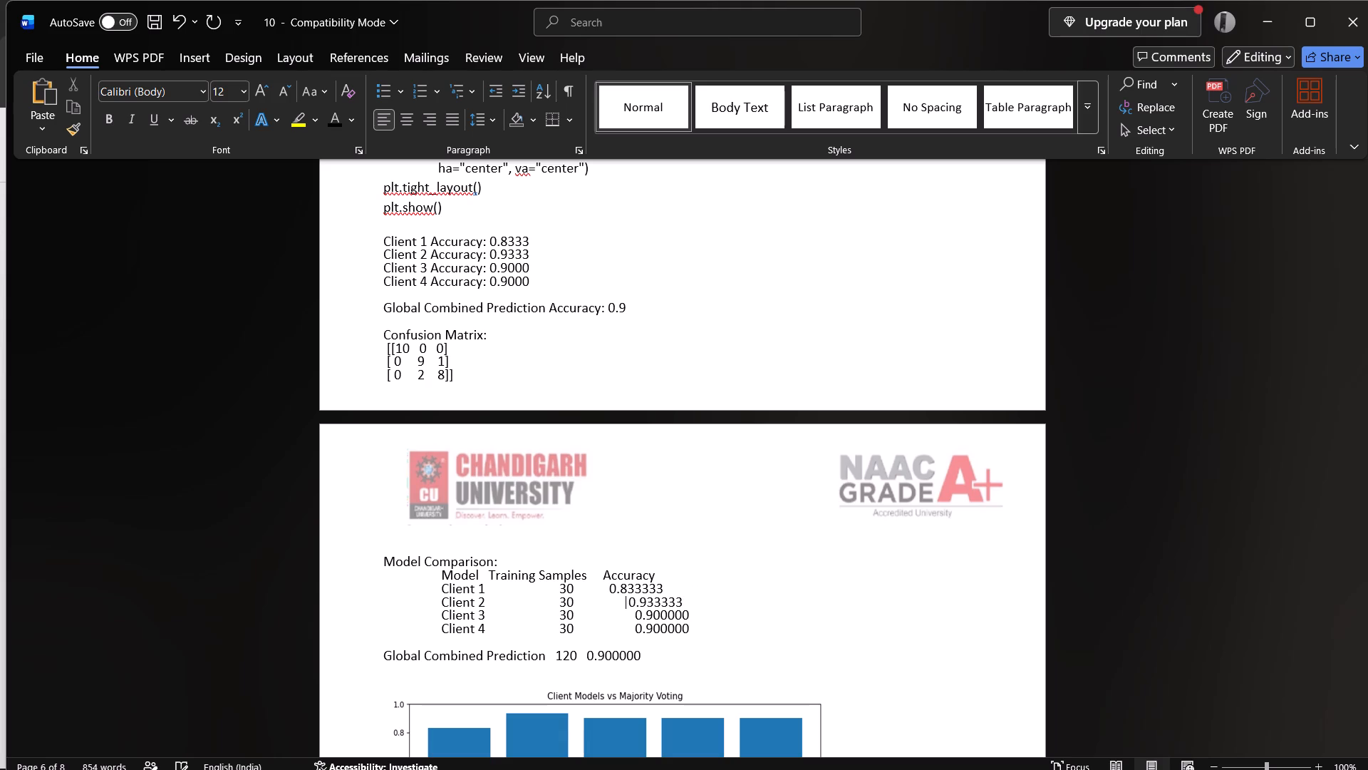
pyautogui.press('BackSpace')
pyautogui.press('BackSpace')
pyautogui.press('BackSpace')
pyautogui.press('BackSpace')
pyautogui.press('BackSpace')
# Remove six spaces before 0.900000 in the Client 3 row to bring it back under "Accuracy".
pyautogui.click(631, 615)
pyautogui.press('BackSpace')
pyautogui.press('BackSpace')
pyautogui.press('BackSpace')
pyautogui.press('BackSpace')
pyautogui.press('BackSpace')
pyautogui.press('BackSpace')
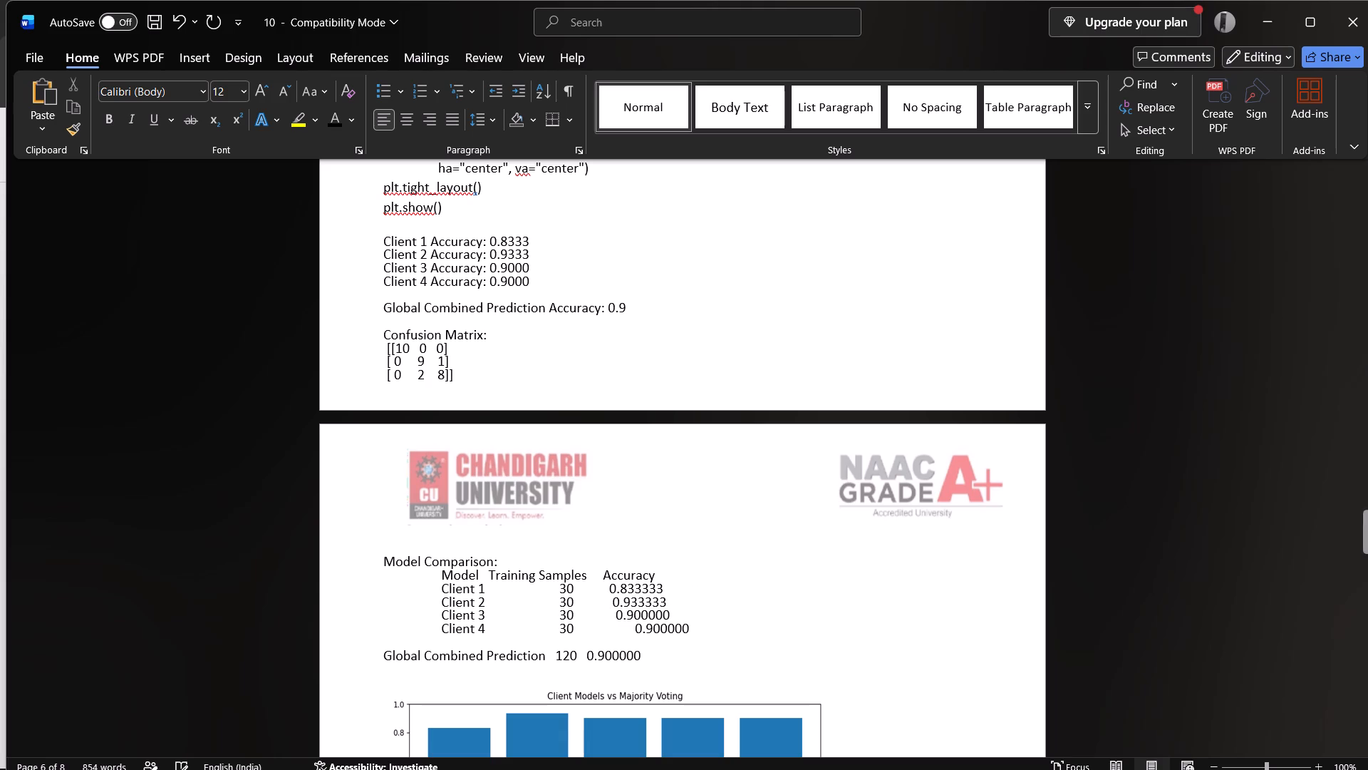
# Remove five spaces before 0.900000 in the Client 4 row to bring it back towards "Accuracy".
pyautogui.click(633, 626)
pyautogui.press('BackSpace')
pyautogui.press('BackSpace')
pyautogui.press('BackSpace')
pyautogui.press('BackSpace')
pyautogui.press('BackSpace')
# Align the accuracy values with Client 1 by removing one more space in the Client 2 row, two in Client 3 and three in Client 4.
pyautogui.click(611, 600)
pyautogui.press('BackSpace')
pyautogui.click(611, 620)
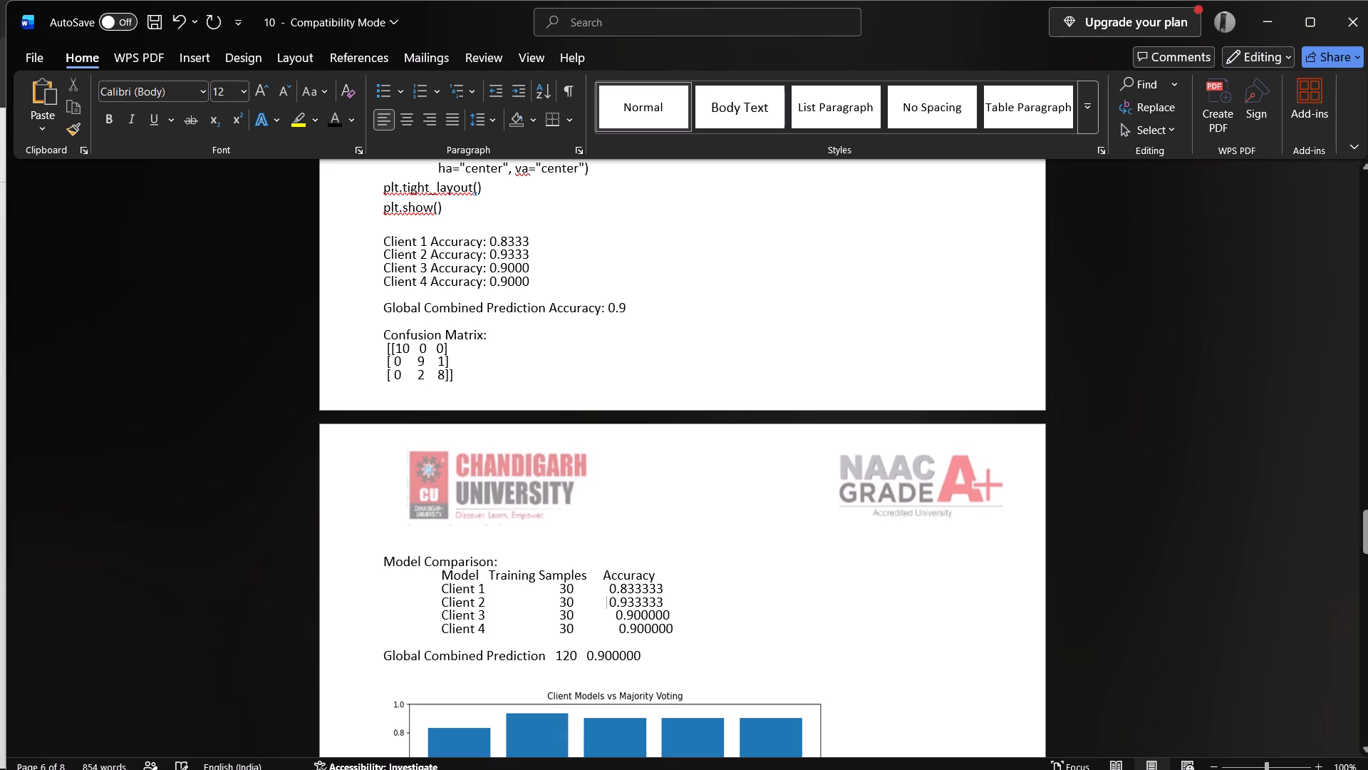
pyautogui.press('BackSpace')
pyautogui.click(617, 622)
pyautogui.press('BackSpace')
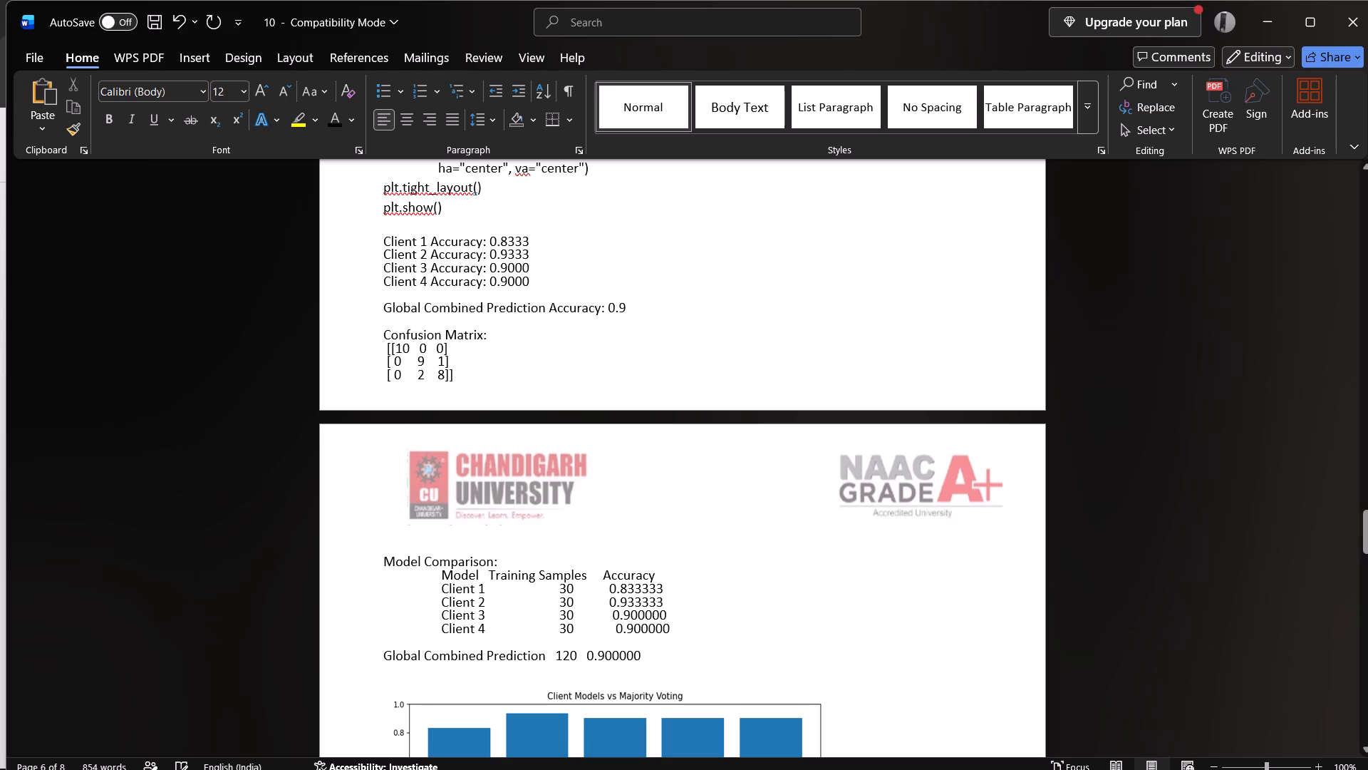
pyautogui.press('BackSpace')
pyautogui.click(613, 616)
pyautogui.press('BackSpace')
pyautogui.click(611, 632)
pyautogui.press('BackSpace')
# Add two more spaces before 30 in both the Client 1 and Client 2 rows.
pyautogui.click(554, 590)
pyautogui.press('space')
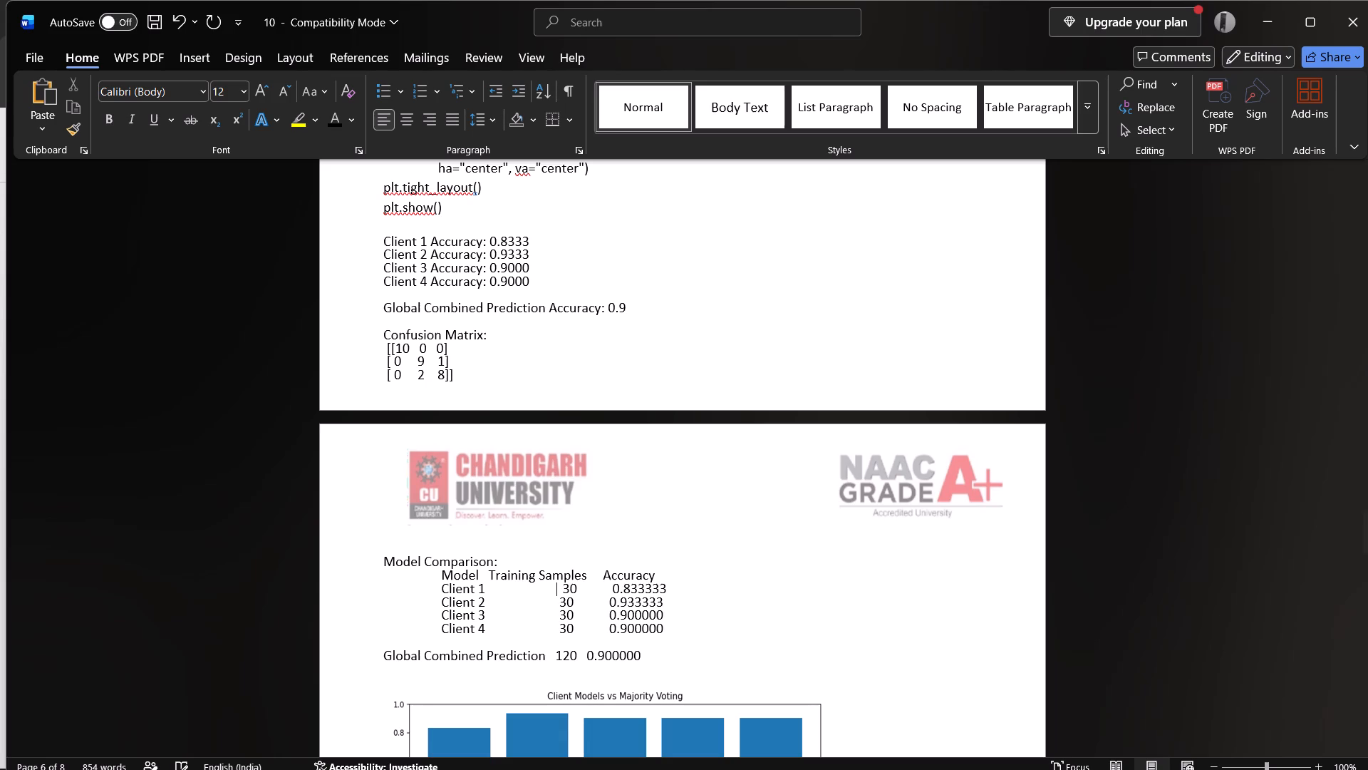
pyautogui.press('space')
pyautogui.click(555, 599)
pyautogui.press('space')
pyautogui.press('space')
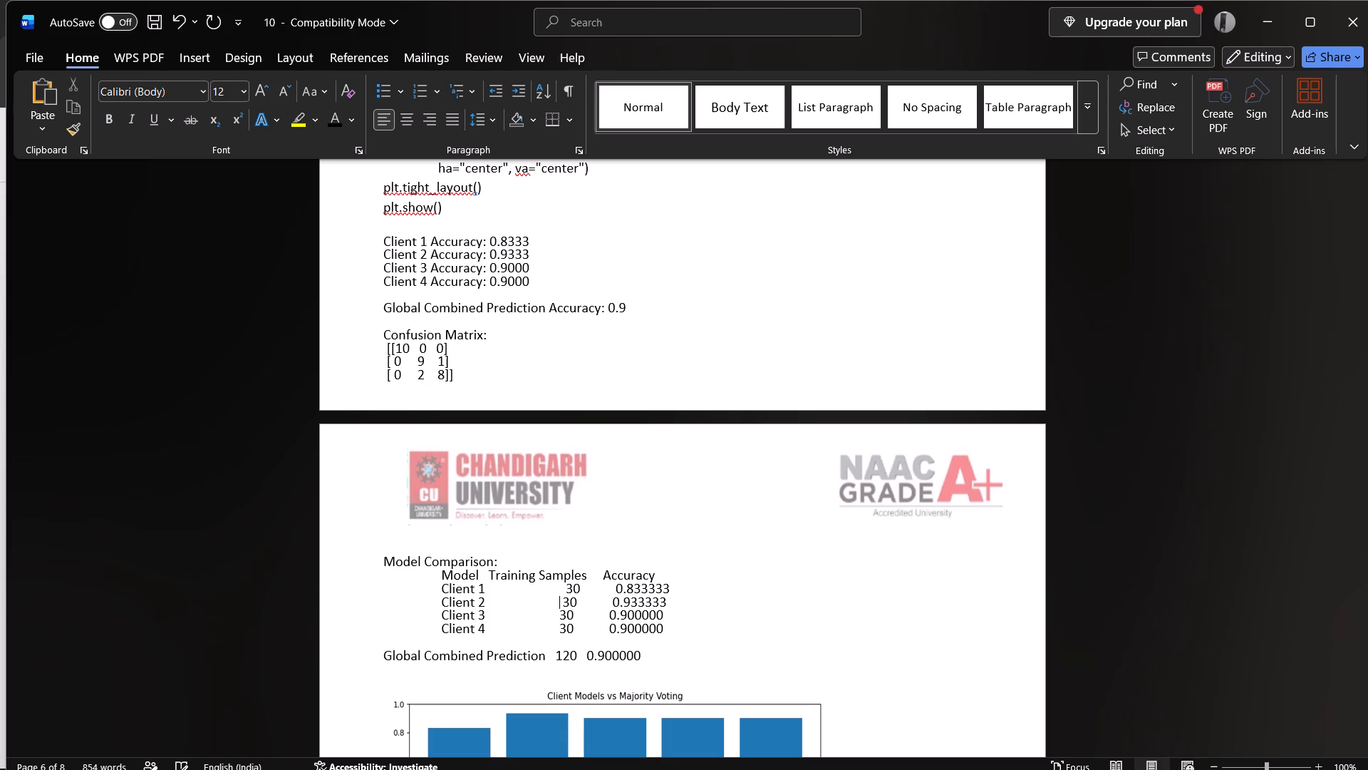
# Add two spaces before 30 in both the Client 3 and Client 4 rows of the Model Comparison table.
pyautogui.click(557, 612)
pyautogui.press('space')
pyautogui.press('space')
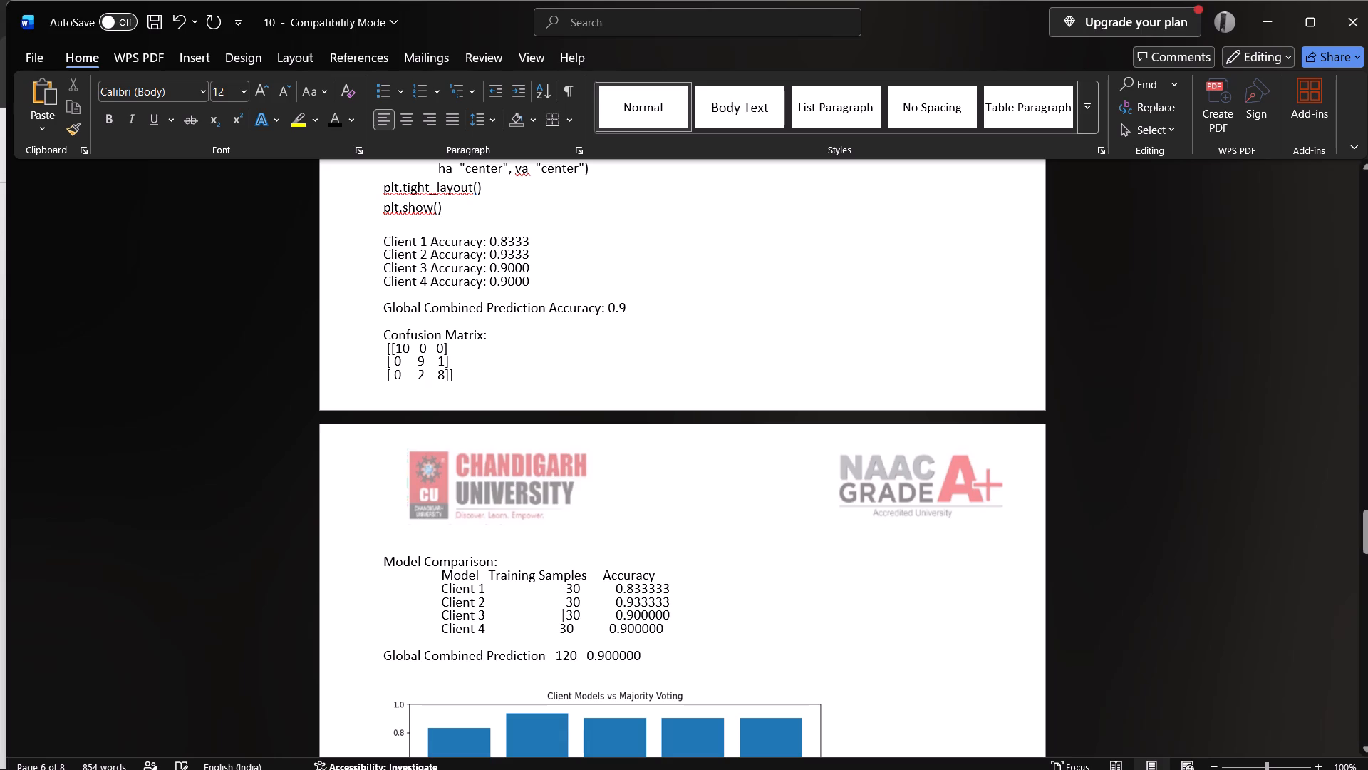
pyautogui.click(557, 628)
pyautogui.press('space')
pyautogui.press('space')
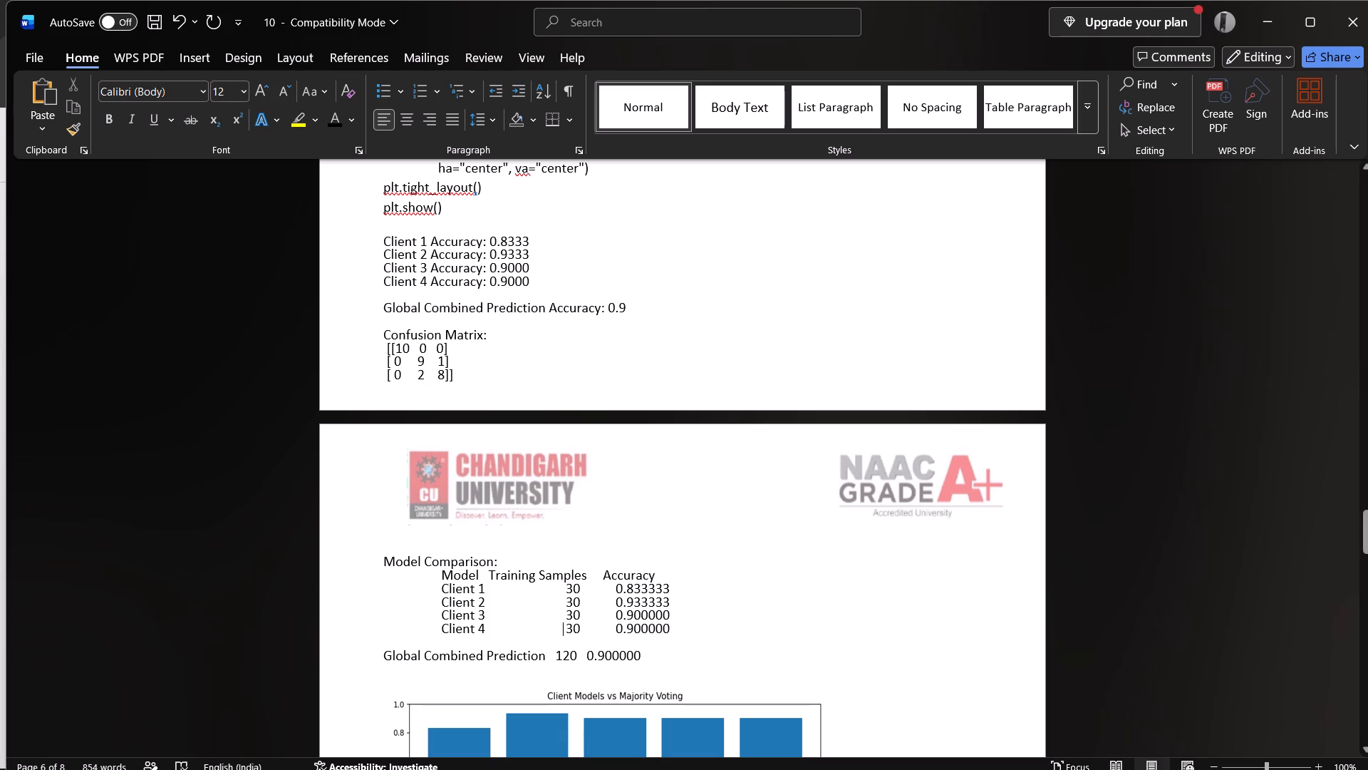
# Add nine spaces before 0.900000 in the Global Combined Prediction row to align it with the accuracy values above.
pyautogui.click(608, 588)
pyautogui.click(614, 587)
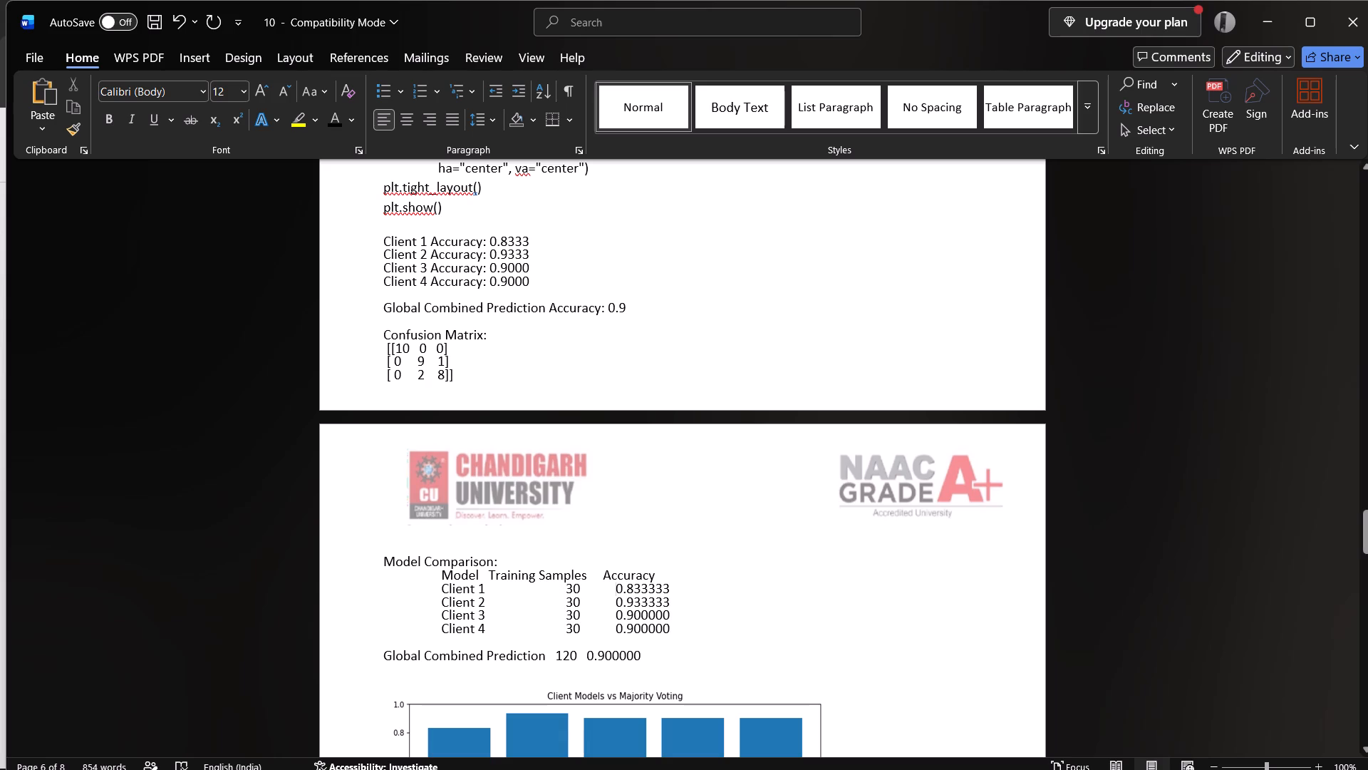
pyautogui.click(587, 654)
pyautogui.press('space')
pyautogui.press('space')
pyautogui.press('space')
pyautogui.press('space')
pyautogui.press('space')
pyautogui.press('space')
pyautogui.press('space')
pyautogui.press('space')
pyautogui.press('space')
# Remove the blank line between the Client 4 row and the Global Combined Prediction row.
pyautogui.click(459, 638)
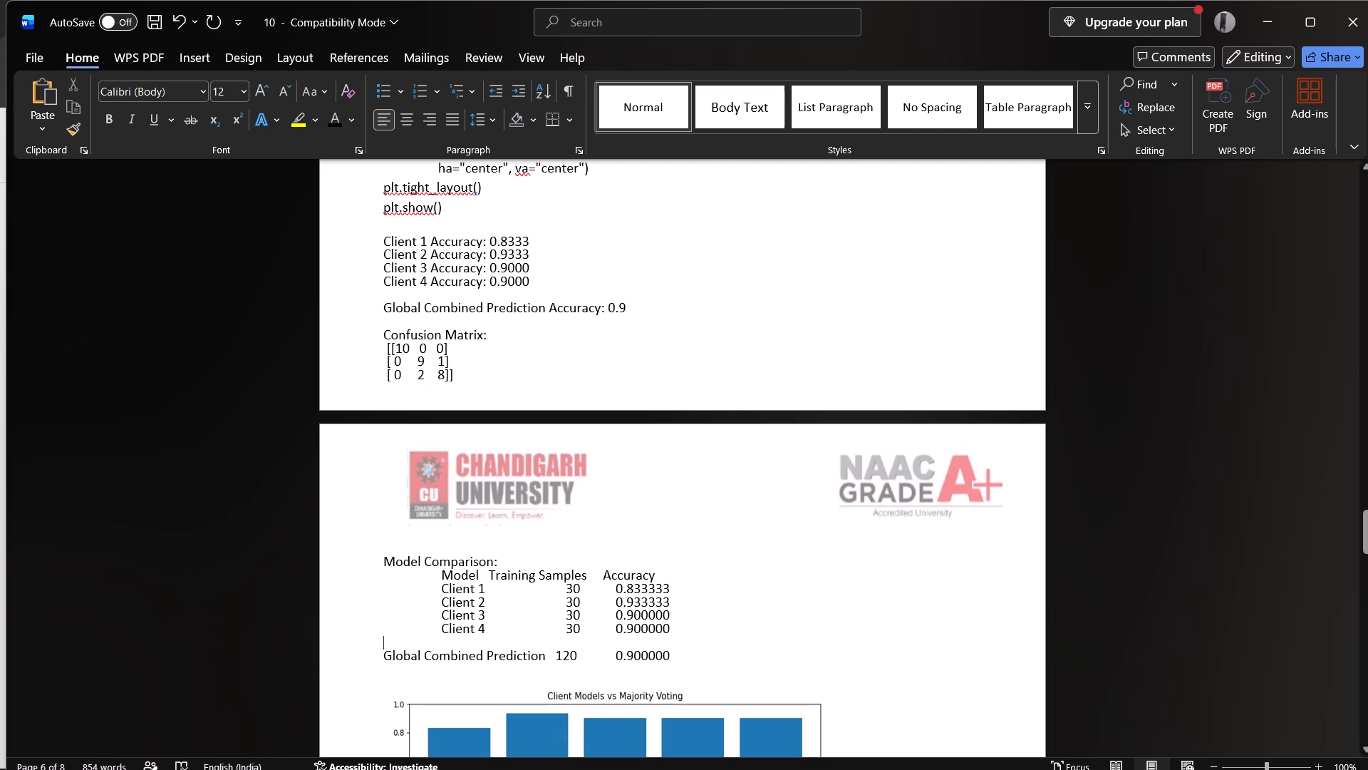
pyautogui.press('BackSpace')
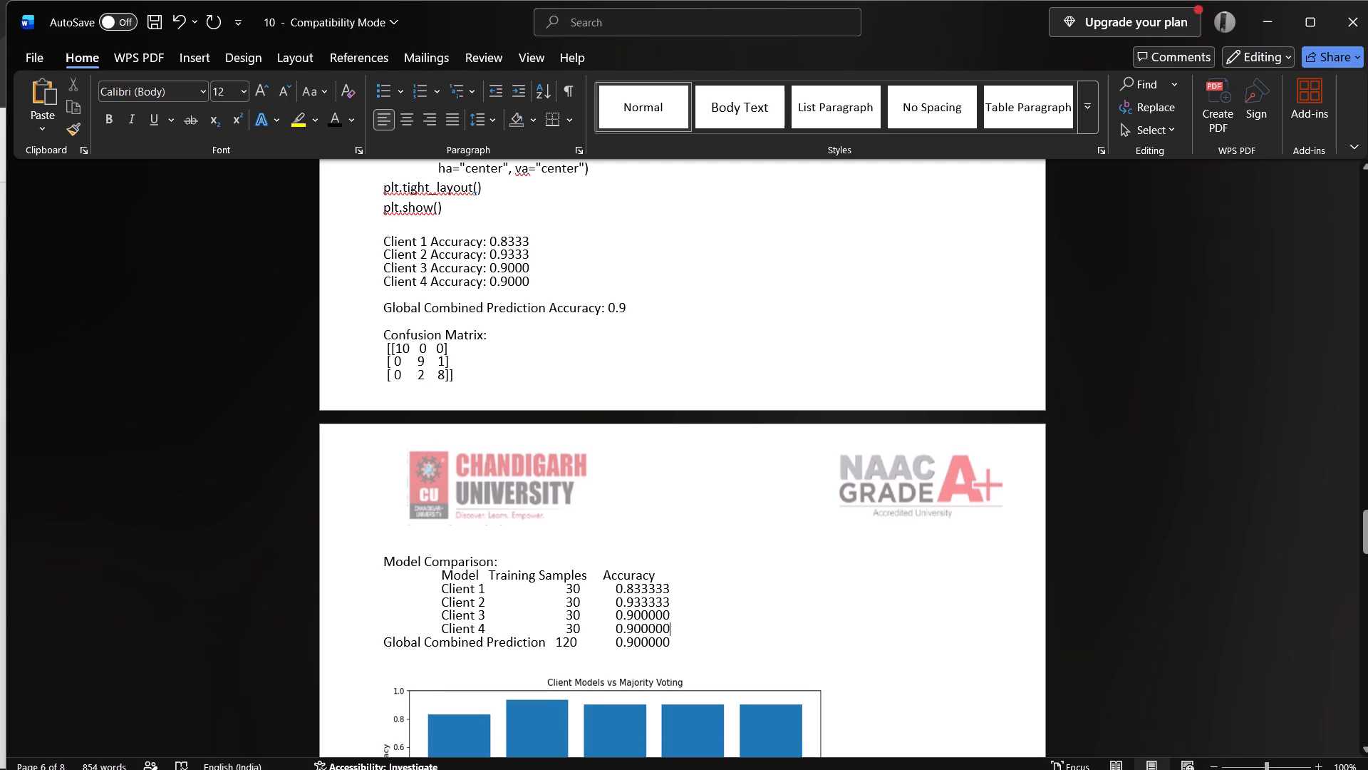
# In the Global Combined Prediction row, shift 120 by three added spaces and remove three spaces before 0.900000 to keep it aligned.
pyautogui.click(556, 638)
pyautogui.press('space')
pyautogui.press('space')
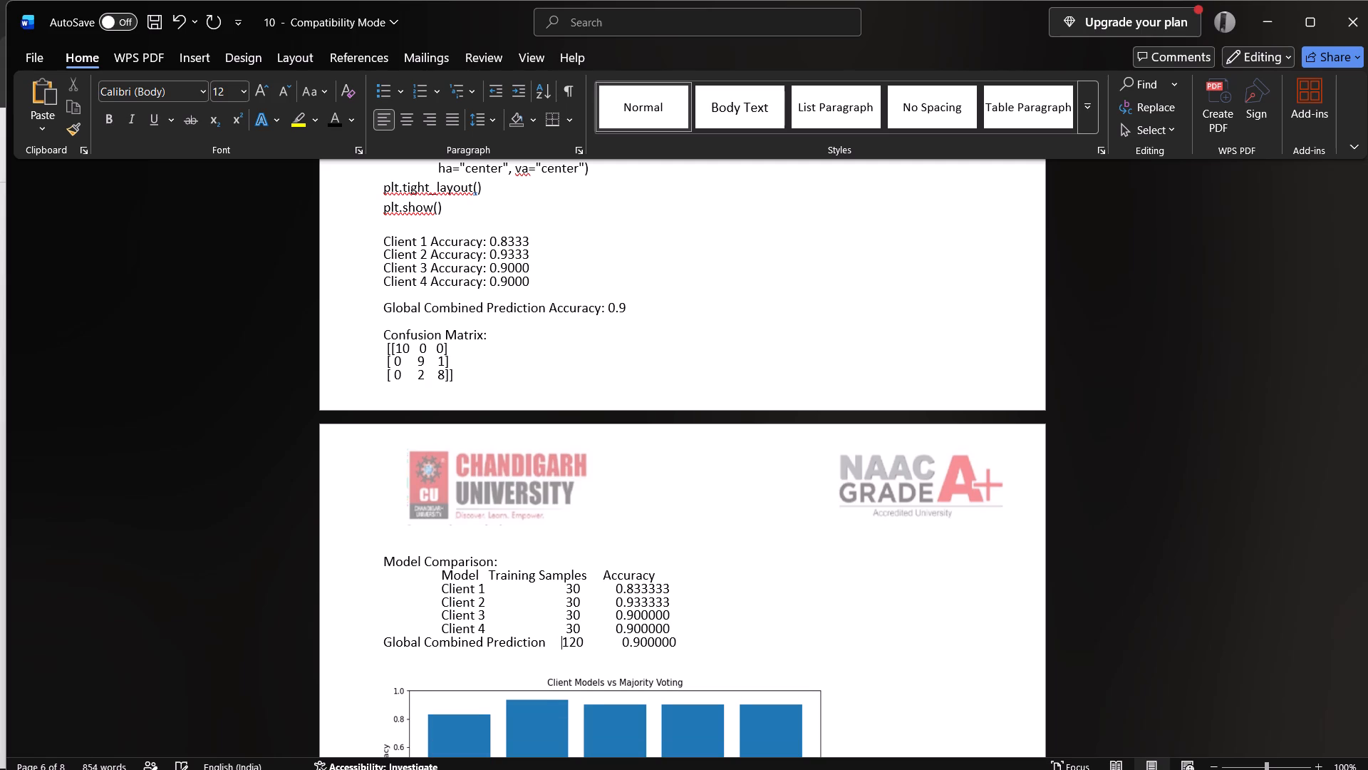
pyautogui.press('space')
pyautogui.click(624, 640)
pyautogui.press('BackSpace')
pyautogui.press('BackSpace')
pyautogui.press('BackSpace')
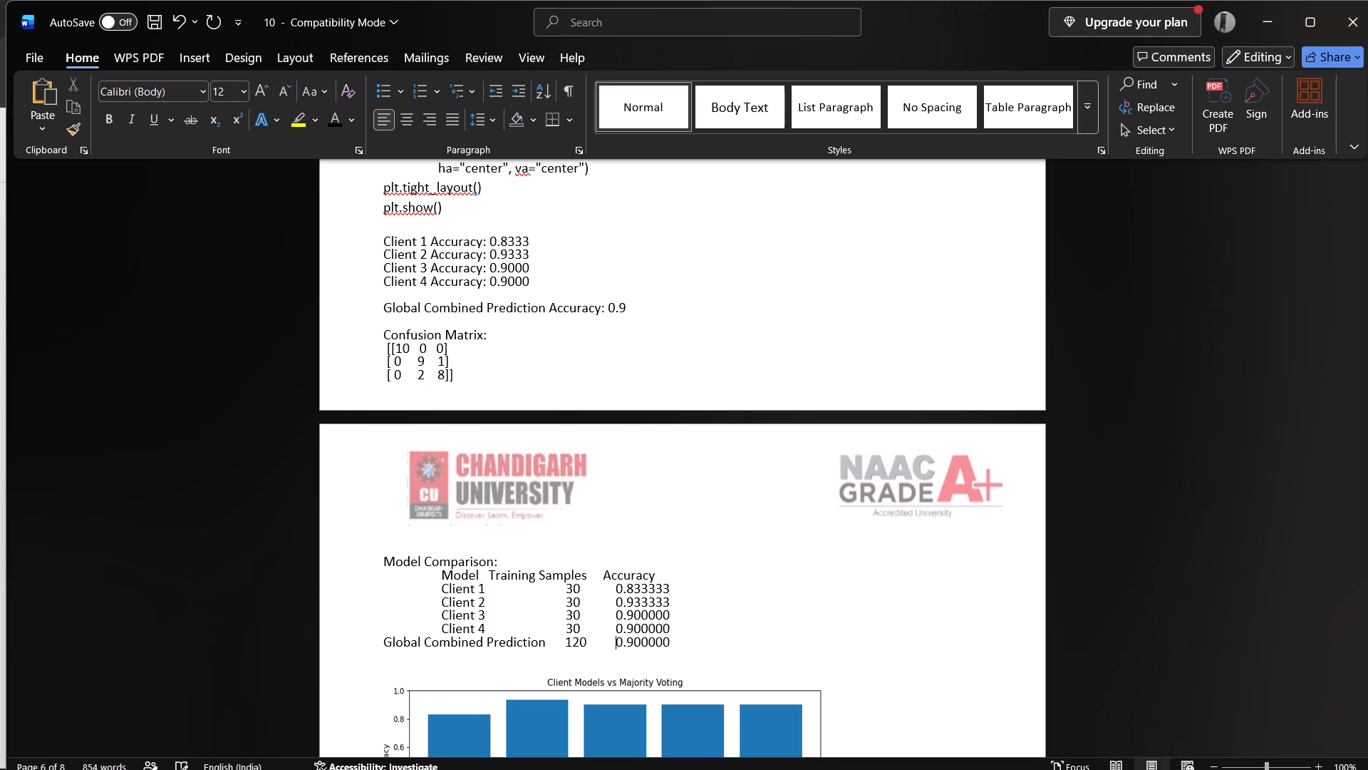
pyautogui.click(730, 602)
# Save the document.
pyautogui.hotkey('ctrl', 's')
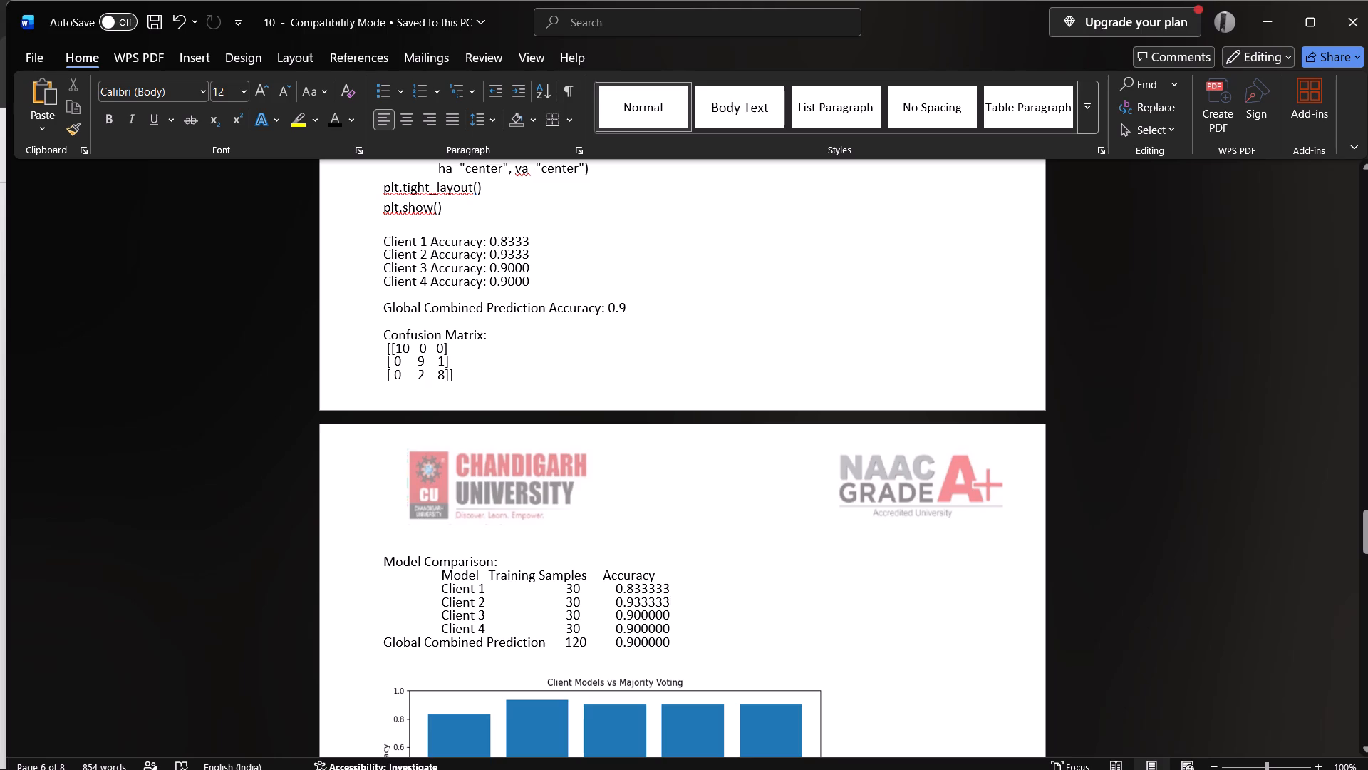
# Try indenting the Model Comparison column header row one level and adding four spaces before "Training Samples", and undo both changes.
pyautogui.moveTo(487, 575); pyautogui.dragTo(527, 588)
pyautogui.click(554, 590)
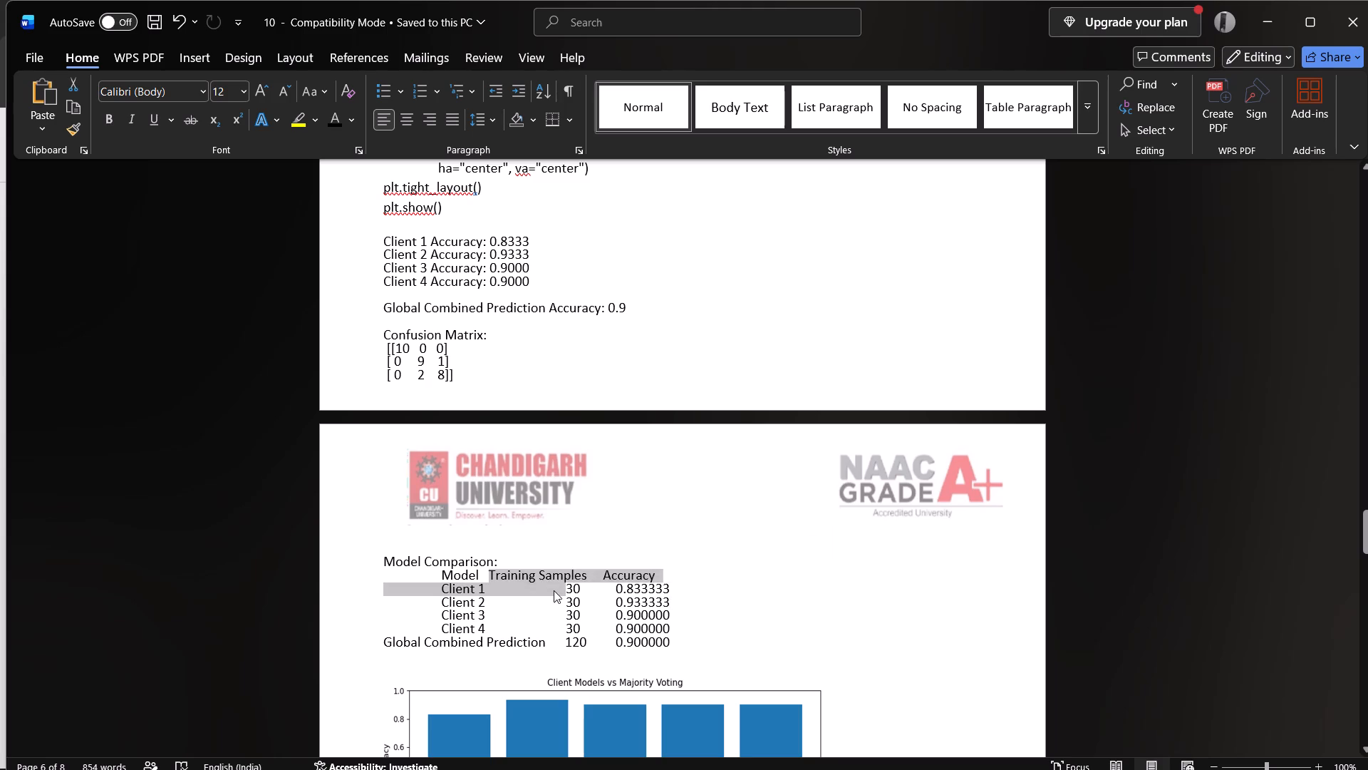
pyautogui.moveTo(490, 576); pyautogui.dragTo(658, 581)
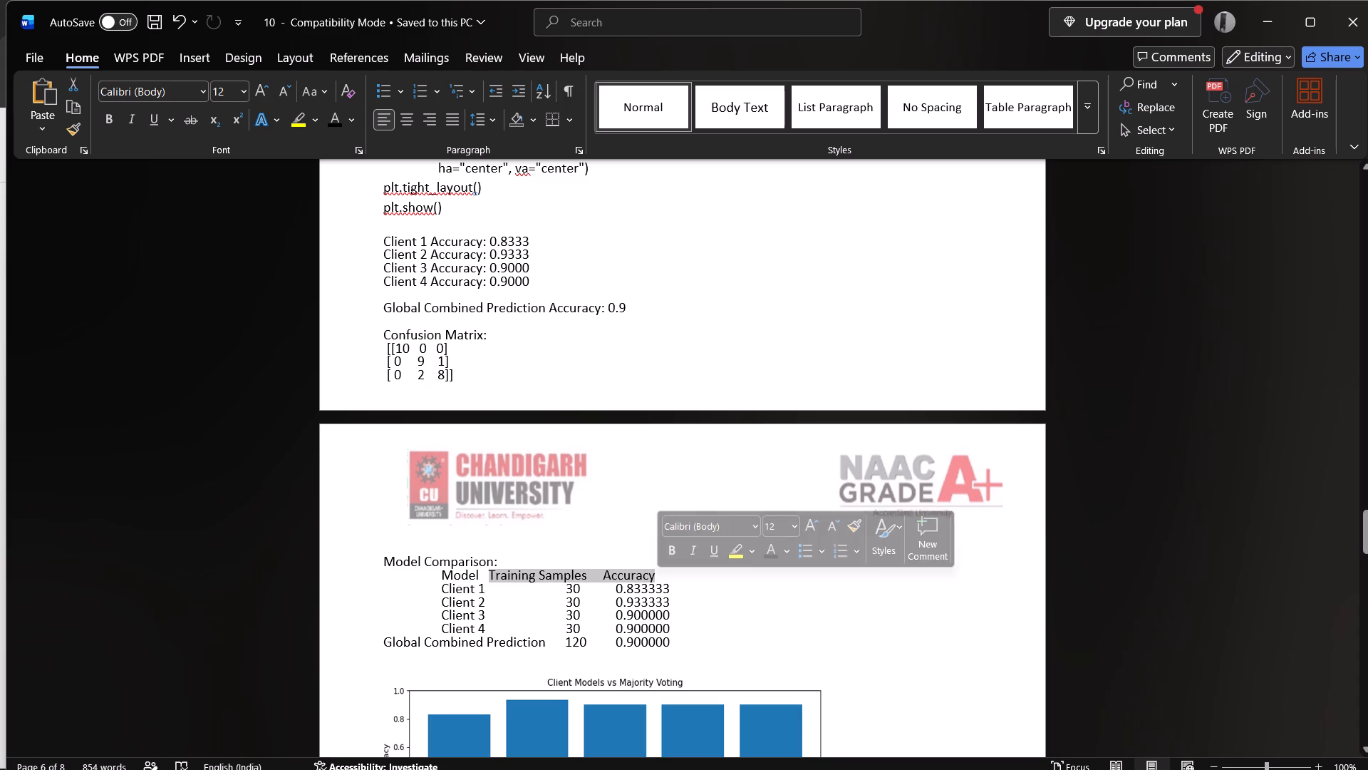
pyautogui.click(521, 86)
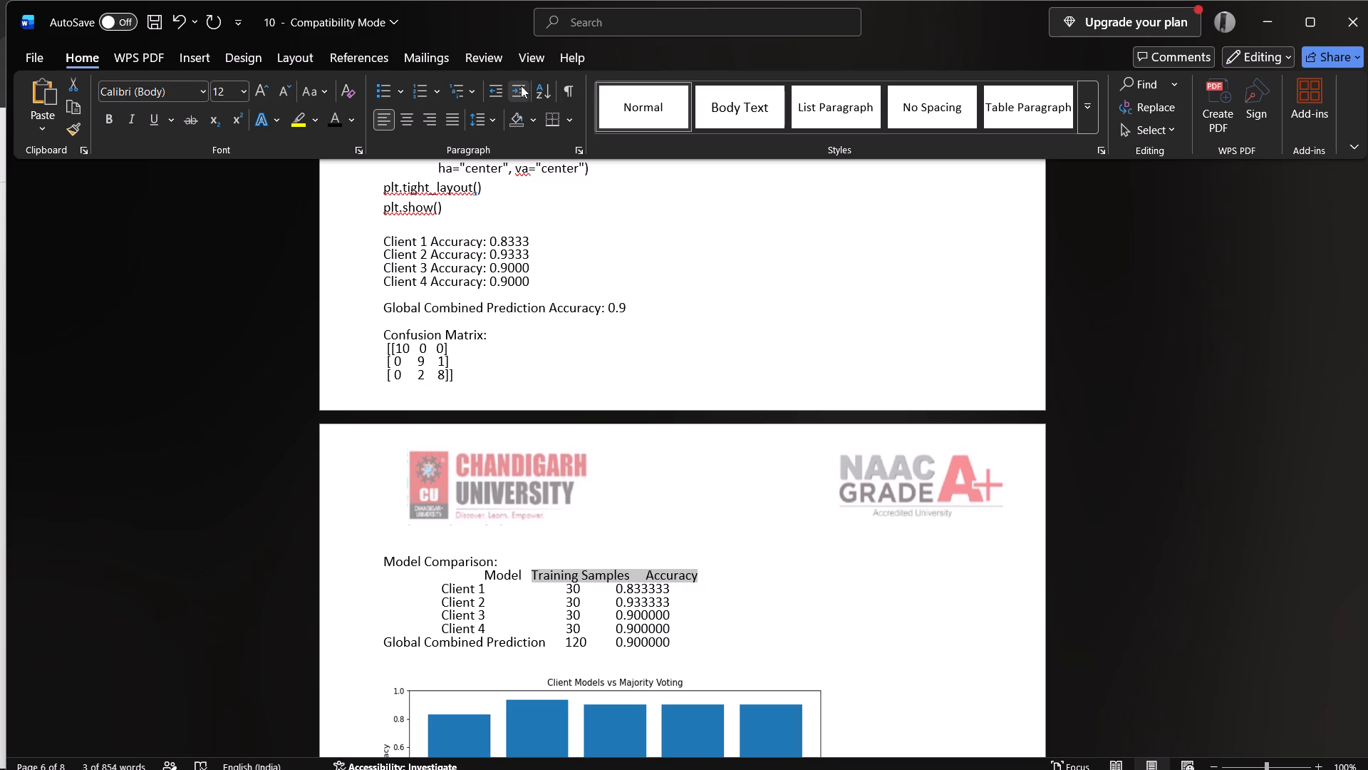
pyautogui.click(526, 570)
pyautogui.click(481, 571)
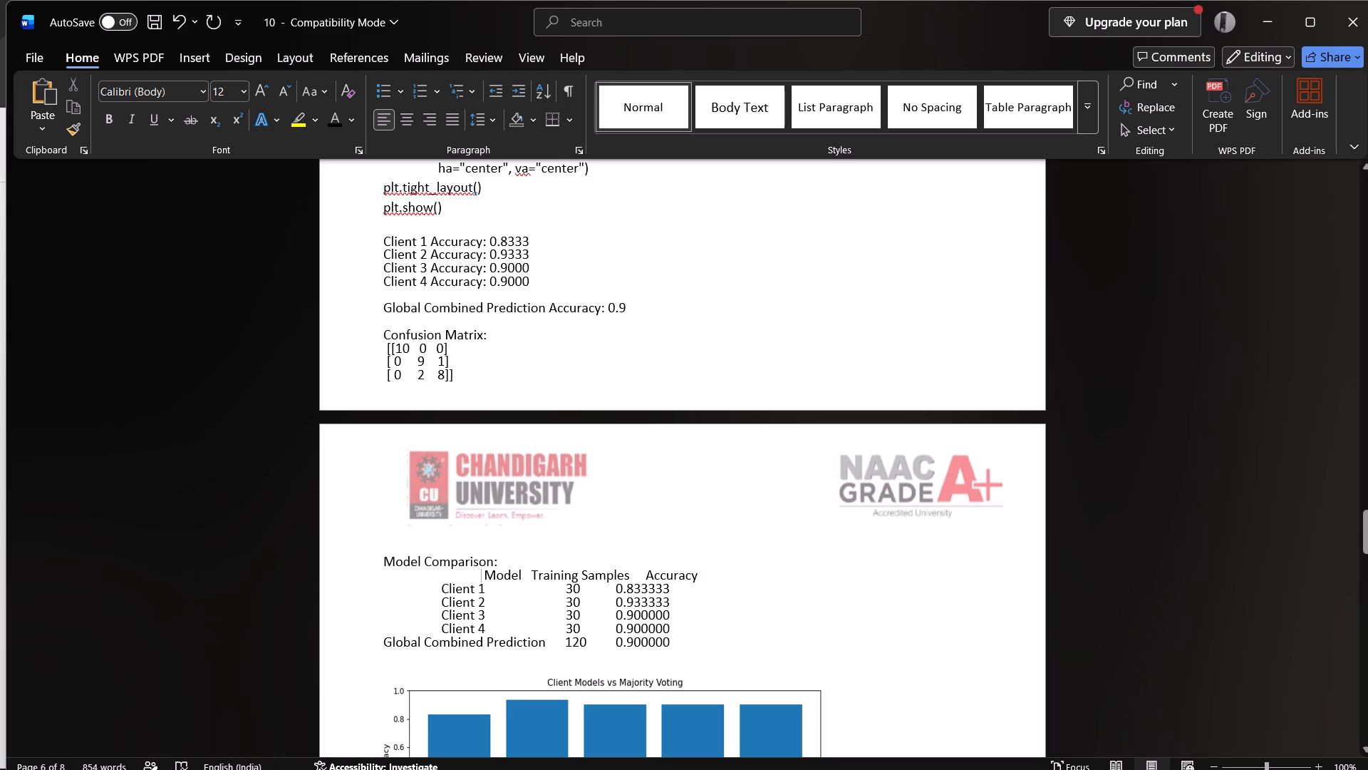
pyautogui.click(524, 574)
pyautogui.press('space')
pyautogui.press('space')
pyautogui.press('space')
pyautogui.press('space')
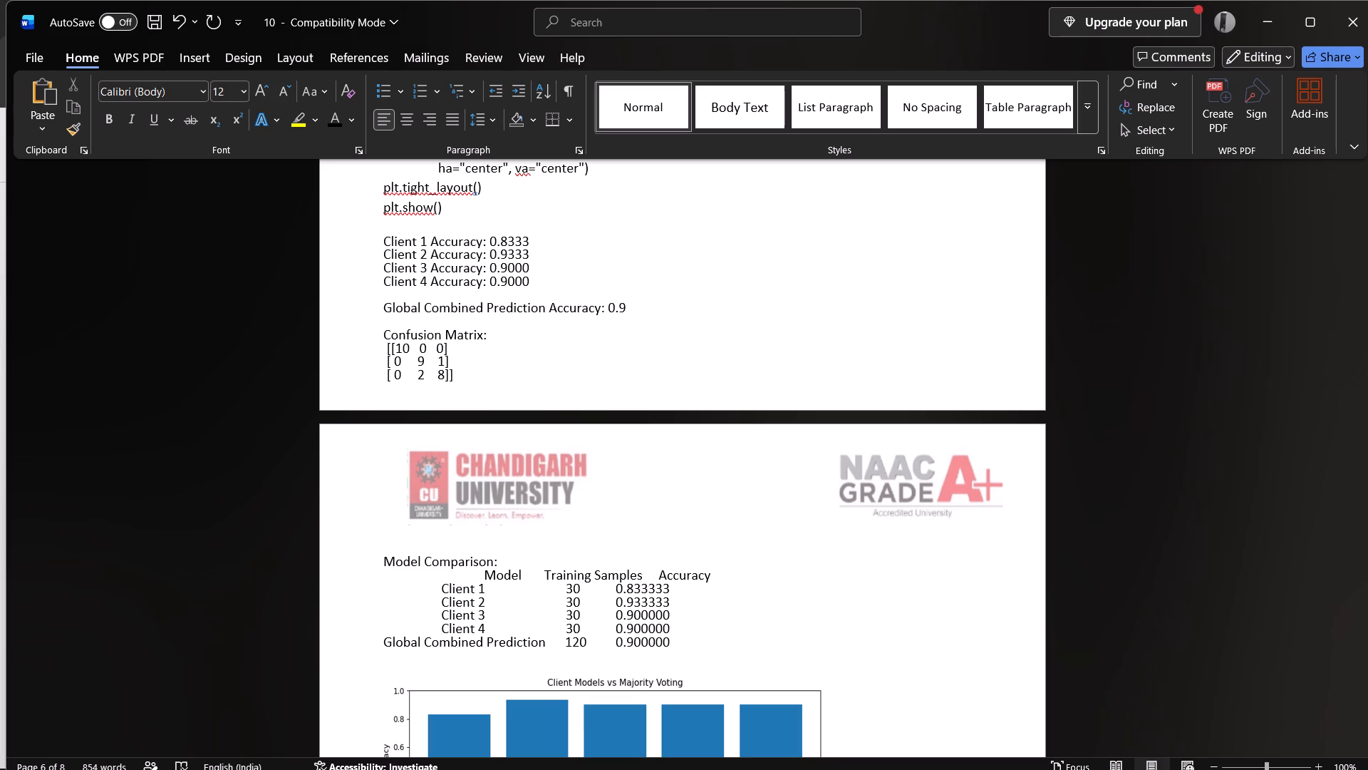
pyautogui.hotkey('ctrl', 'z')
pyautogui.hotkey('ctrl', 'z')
# Add twenty spaces before "Training Samples" in the Model Comparison header row.
pyautogui.click(492, 571)
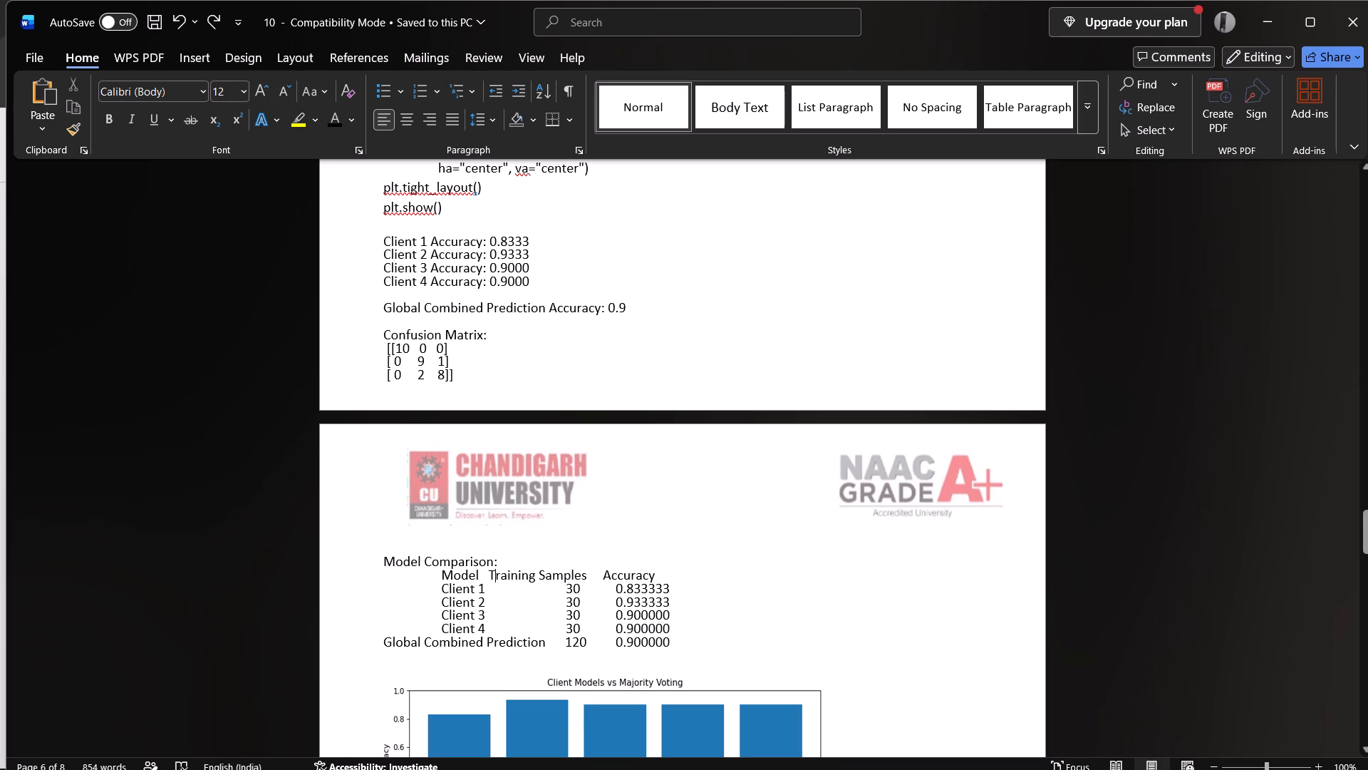
pyautogui.click(489, 571)
pyautogui.press('space')
pyautogui.press('space')
pyautogui.press('space')
pyautogui.press('space')
pyautogui.press('space')
pyautogui.press('space')
pyautogui.press('space')
pyautogui.press('space')
pyautogui.press('space')
pyautogui.press('space')
pyautogui.press('space')
pyautogui.press('space')
pyautogui.press('space')
pyautogui.press('space')
pyautogui.press('space')
pyautogui.press('space')
pyautogui.press('space')
pyautogui.press('space')
pyautogui.press('space')
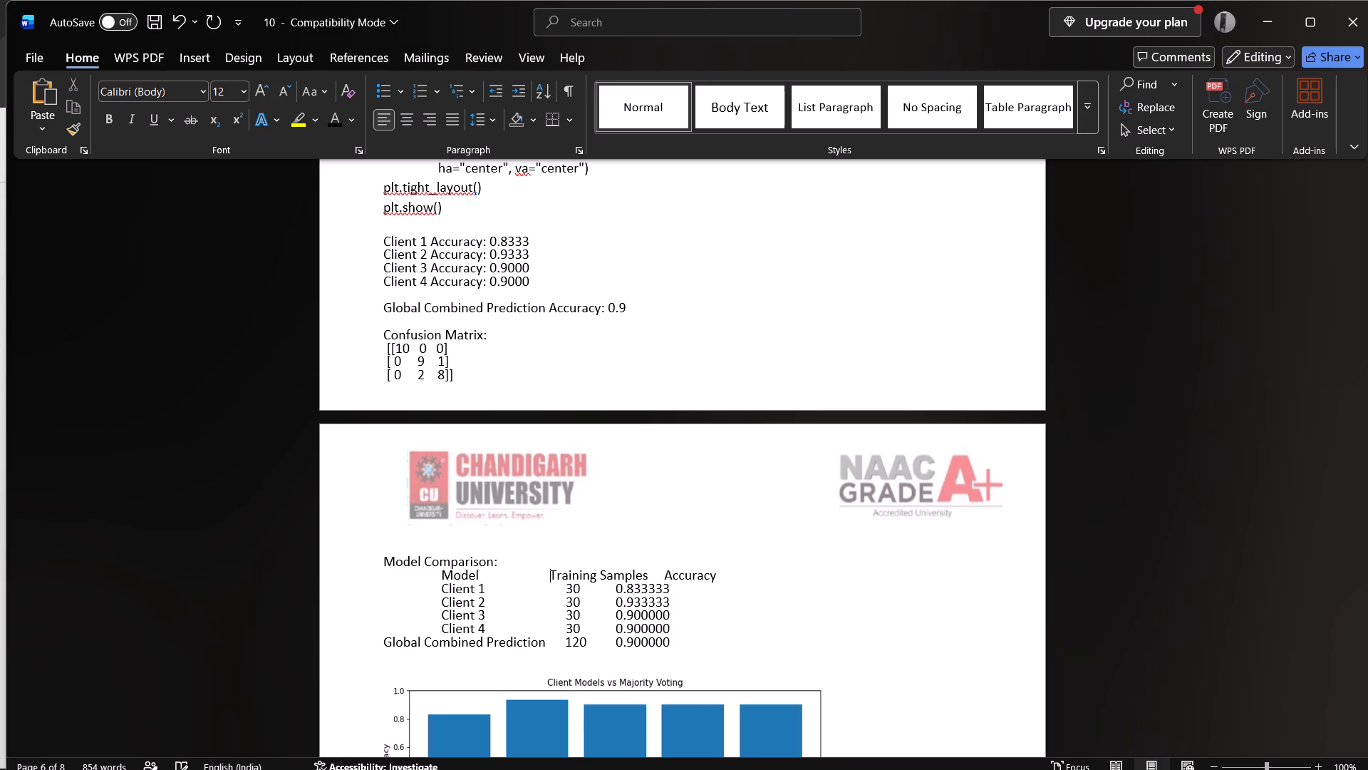
pyautogui.press('space')
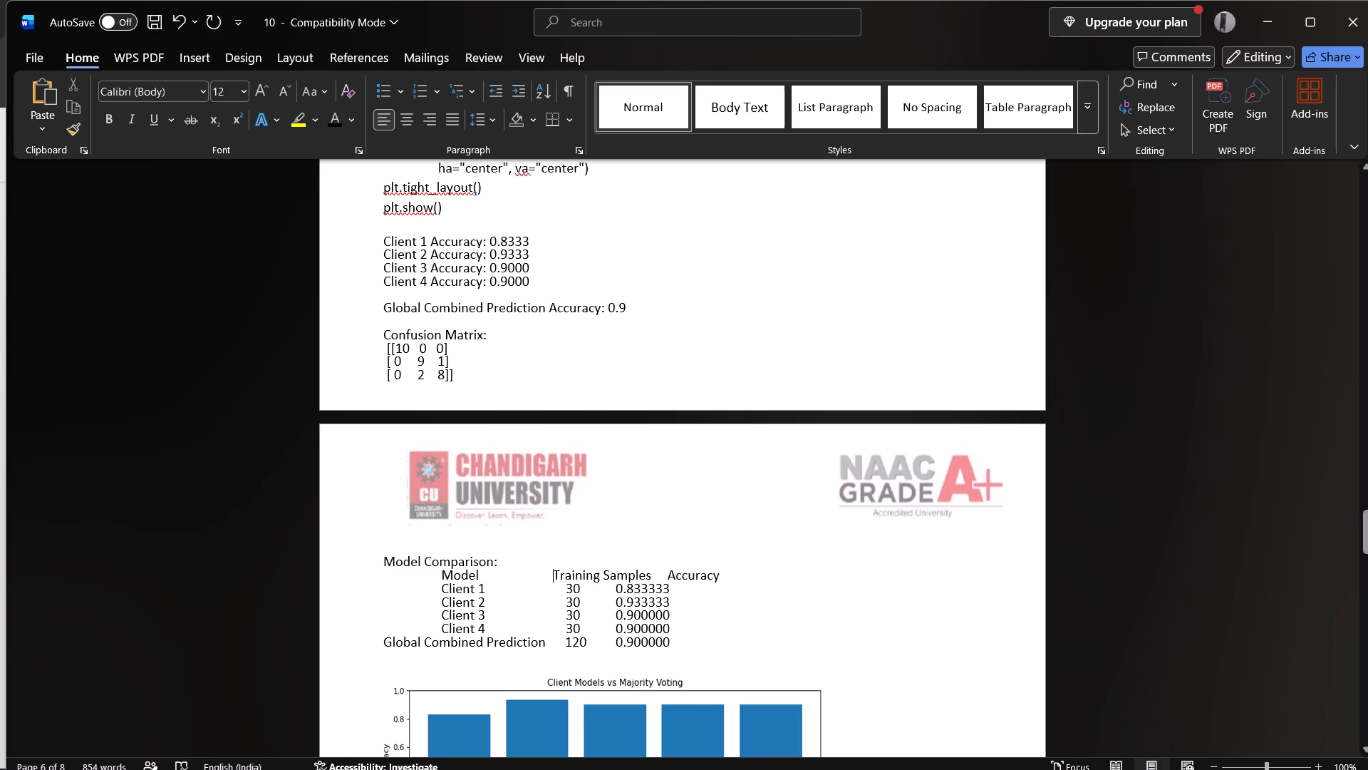
pyautogui.click(614, 585)
# Add two spaces before "Model" in the Model Comparison header row.
pyautogui.click(440, 575)
pyautogui.press('space')
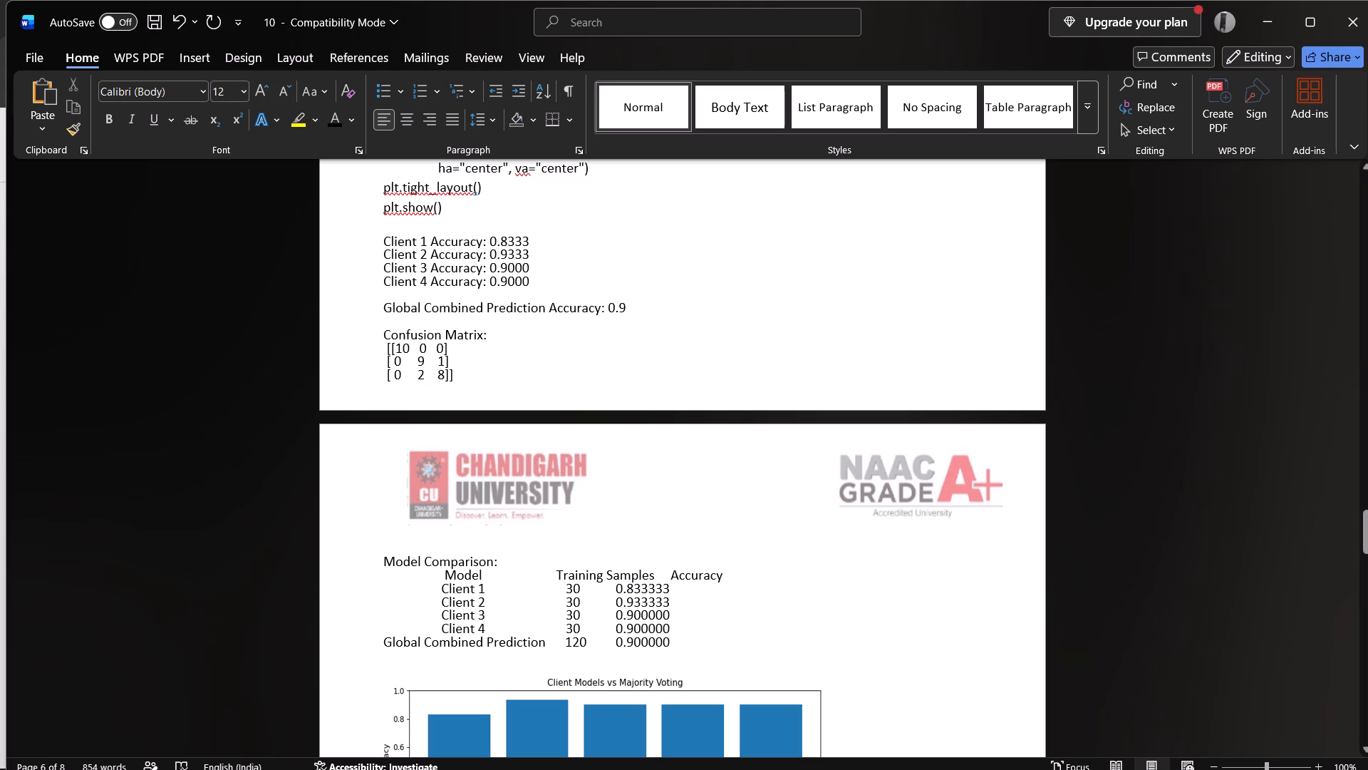
pyautogui.press('space')
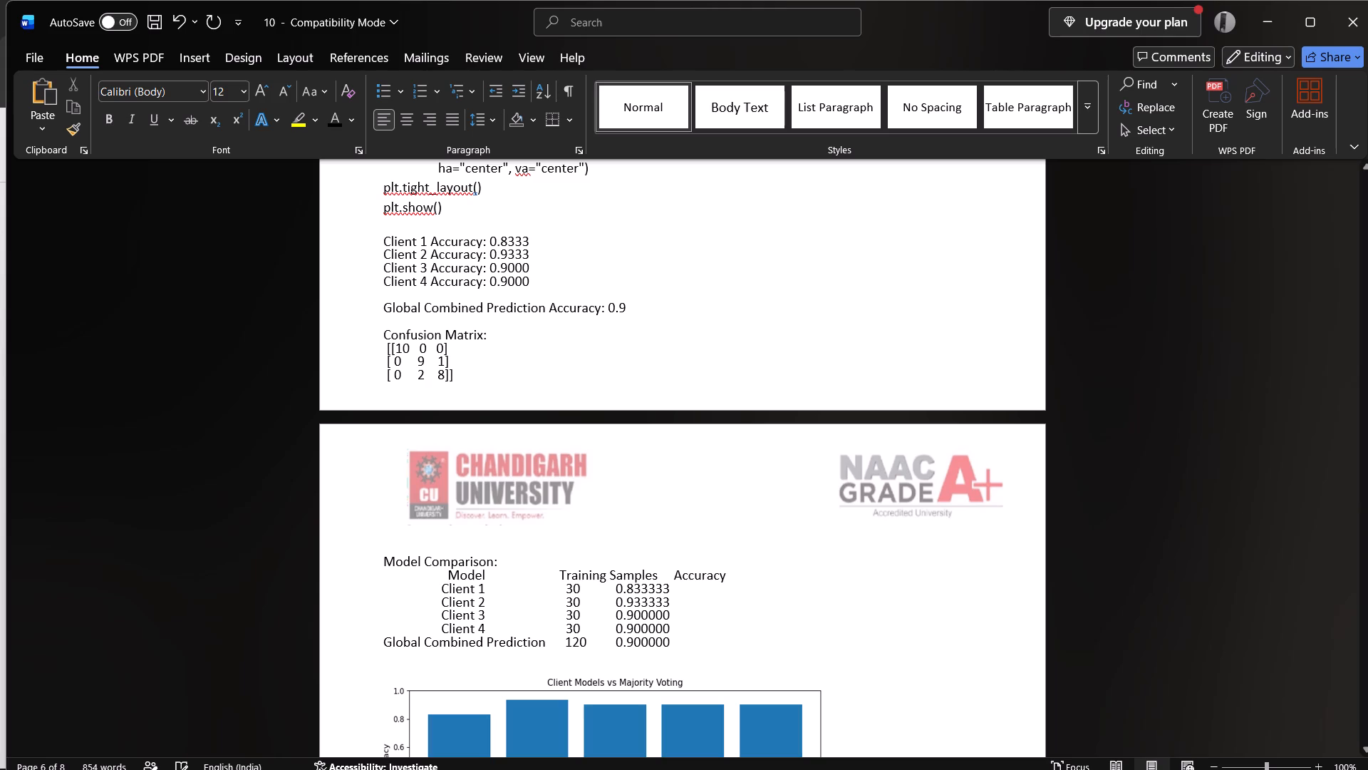
pyautogui.click(553, 573)
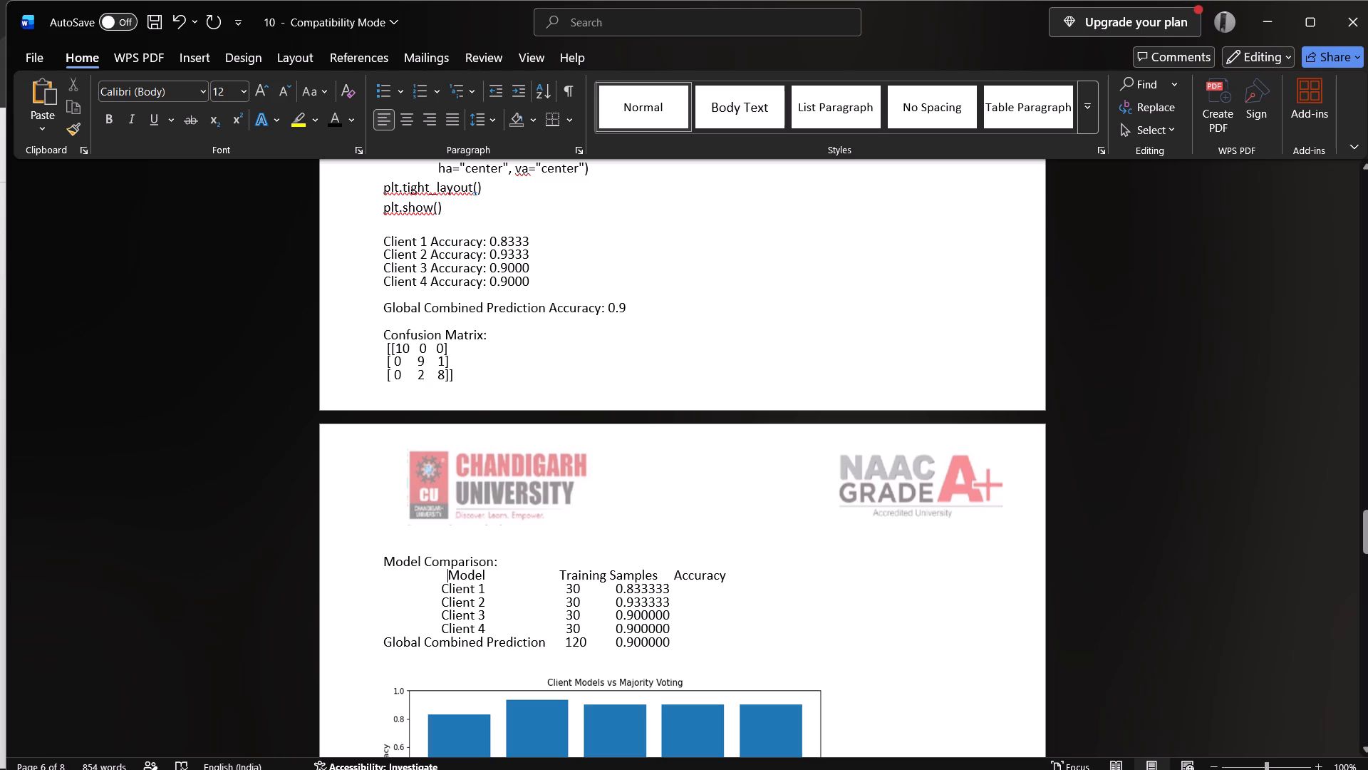
pyautogui.click(559, 574)
# Add eighteen spaces before 0.833333 in the Client 1 row to place it under "Accuracy".
pyautogui.click(611, 590)
pyautogui.press('space')
pyautogui.press('space')
pyautogui.press('space')
pyautogui.press('space')
pyautogui.press('space')
pyautogui.press('space')
pyautogui.press('space')
pyautogui.press('space')
pyautogui.press('space')
pyautogui.press('space')
pyautogui.press('space')
pyautogui.press('space')
pyautogui.press('space')
pyautogui.press('space')
pyautogui.press('space')
pyautogui.press('space')
pyautogui.press('space')
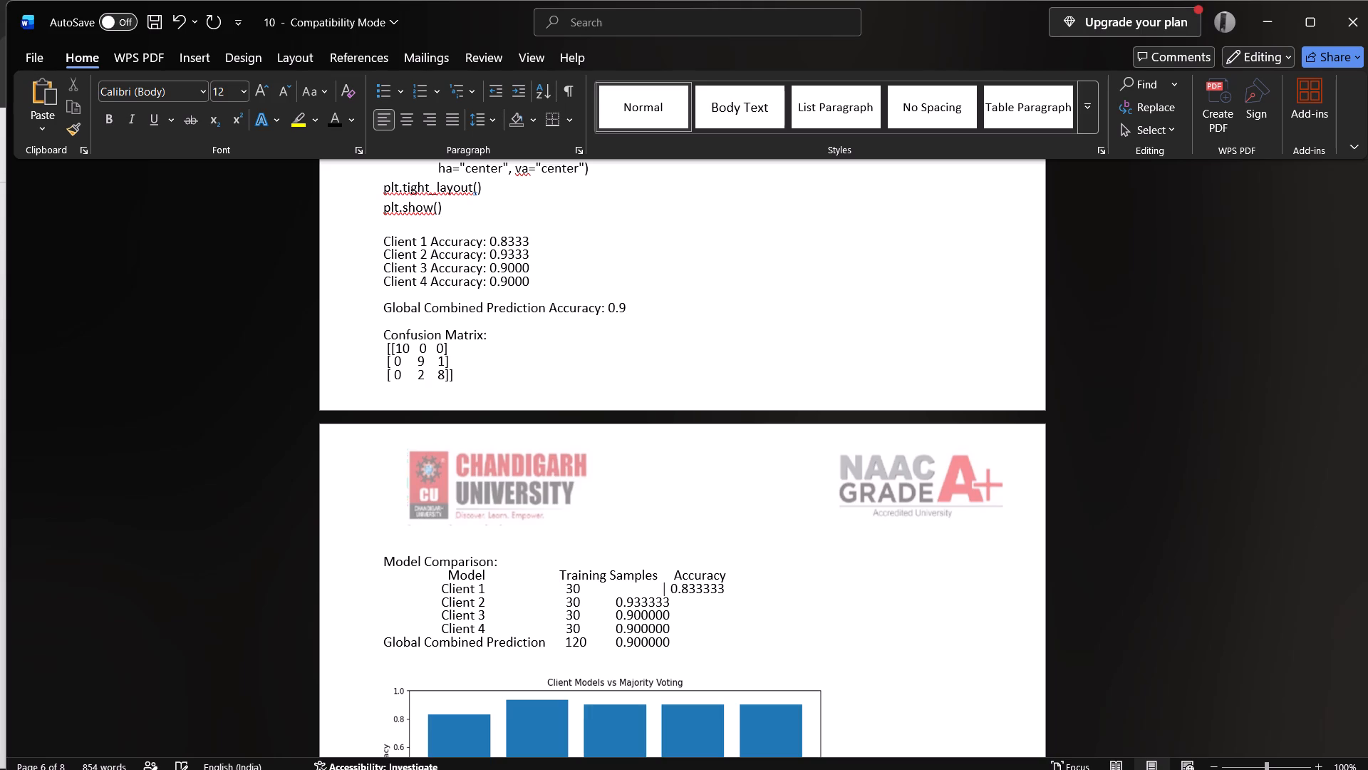
pyautogui.press('space')
# Add a net eighteen spaces before 0.933333 in the Client 2 row to place it under "Accuracy".
pyautogui.click(616, 600)
pyautogui.press('space')
pyautogui.press('space')
pyautogui.press('space')
pyautogui.press('space')
pyautogui.press('space')
pyautogui.press('space')
pyautogui.press('space')
pyautogui.press('space')
pyautogui.press('space')
pyautogui.press('space')
pyautogui.press('space')
pyautogui.press('space')
pyautogui.press('space')
pyautogui.press('space')
pyautogui.press('space')
pyautogui.press('space')
pyautogui.press('space')
pyautogui.press('space')
pyautogui.press('space')
pyautogui.press('BackSpace')
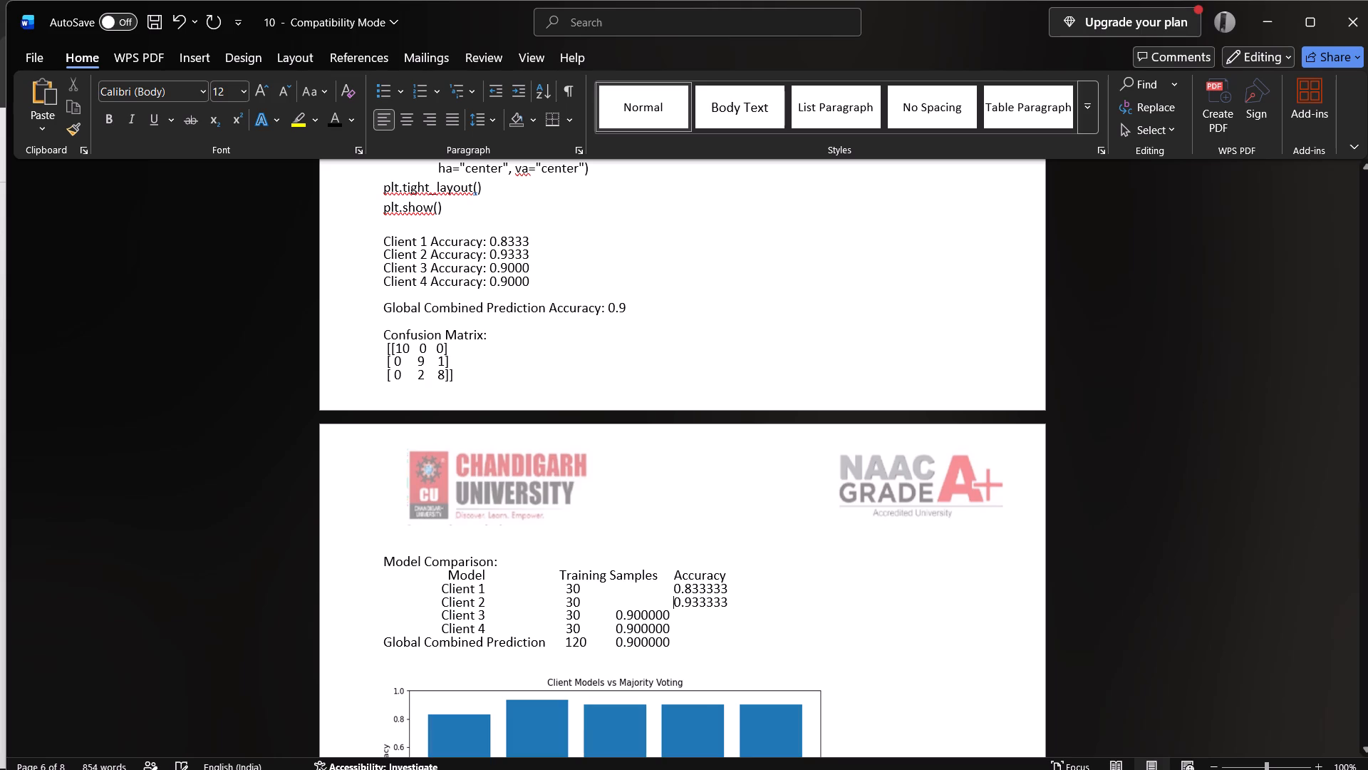
# Add eighteen spaces before 0.900000 in the Client 3 row to place it under "Accuracy".
pyautogui.click(616, 617)
pyautogui.press('space')
pyautogui.press('space')
pyautogui.press('space')
pyautogui.press('space')
pyautogui.press('space')
pyautogui.press('space')
pyautogui.press('space')
pyautogui.press('space')
pyautogui.press('space')
pyautogui.press('space')
pyautogui.press('space')
pyautogui.press('space')
pyautogui.press('space')
pyautogui.press('space')
pyautogui.press('space')
pyautogui.press('space')
pyautogui.press('space')
pyautogui.press('space')
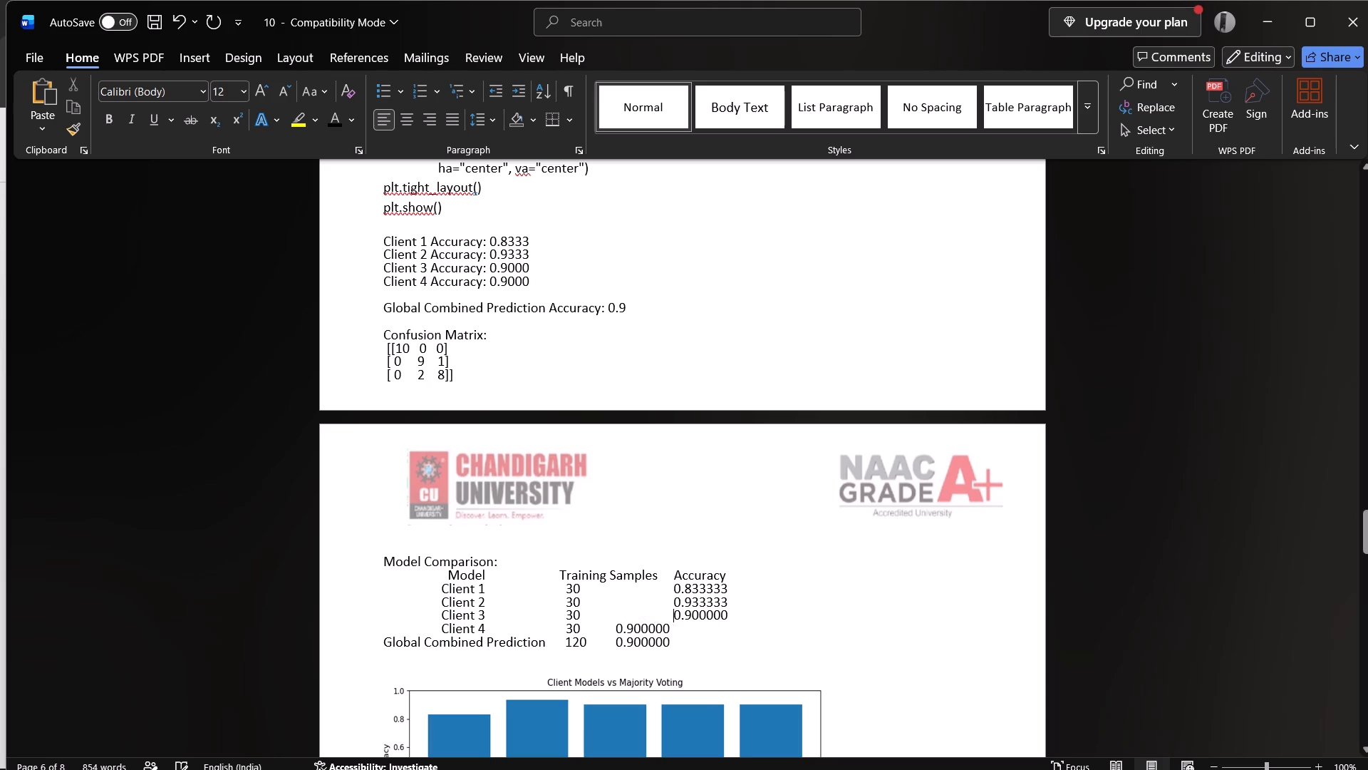
# Add eighteen spaces before 0.900000 in the Client 4 row to place it under "Accuracy".
pyautogui.click(613, 629)
pyautogui.press('space')
pyautogui.press('space')
pyautogui.press('space')
pyautogui.press('space')
pyautogui.press('space')
pyautogui.press('space')
pyautogui.press('space')
pyautogui.press('space')
pyautogui.press('space')
pyautogui.press('space')
pyautogui.press('space')
pyautogui.press('space')
pyautogui.press('space')
pyautogui.press('space')
pyautogui.press('space')
pyautogui.press('space')
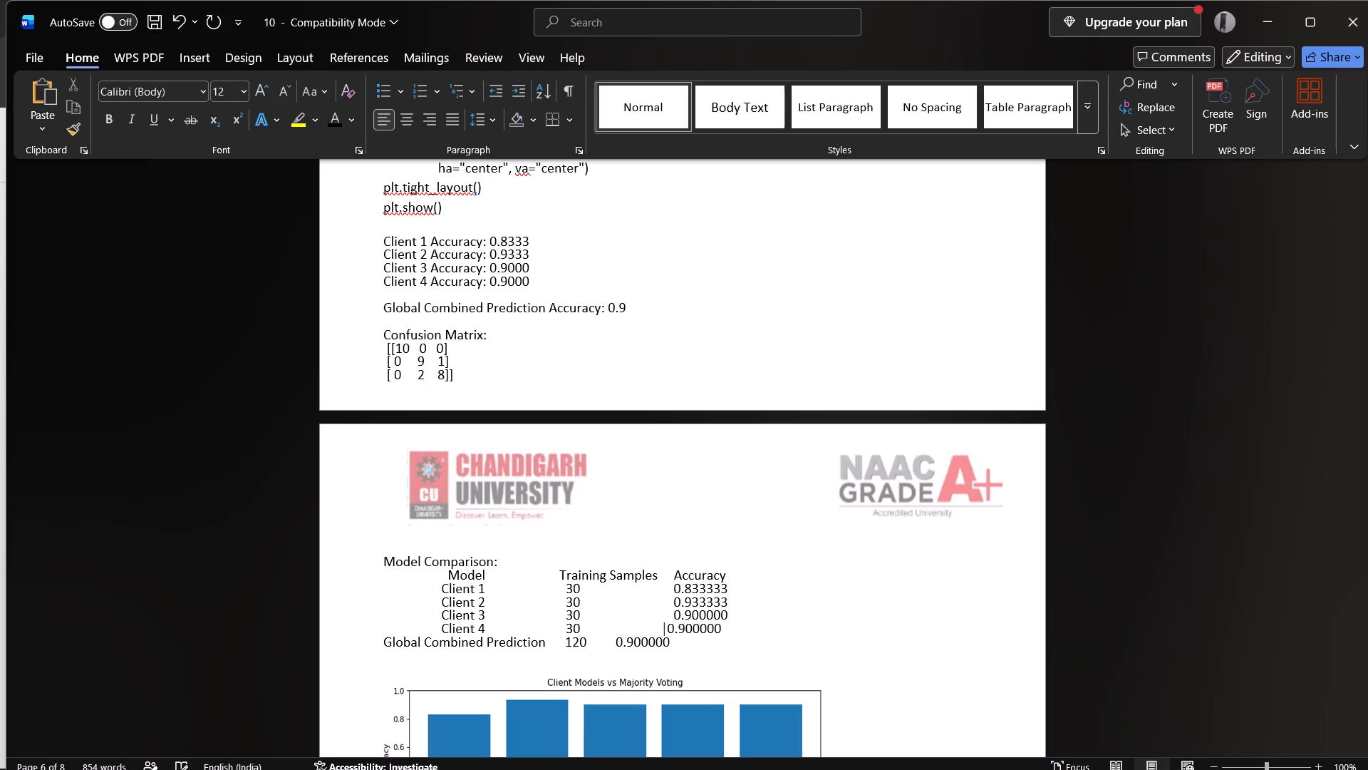
pyautogui.press('space')
pyautogui.press('space')
# Add eighteen spaces before 0.900000 in the Global Combined Prediction row to place it under "Accuracy".
pyautogui.click(613, 638)
pyautogui.press('space')
pyautogui.press('space')
pyautogui.press('space')
pyautogui.press('space')
pyautogui.press('space')
pyautogui.press('space')
pyautogui.press('space')
pyautogui.press('space')
pyautogui.press('space')
pyautogui.press('space')
pyautogui.press('space')
pyautogui.press('space')
pyautogui.press('space')
pyautogui.press('space')
pyautogui.press('space')
pyautogui.press('space')
pyautogui.press('space')
pyautogui.press('space')
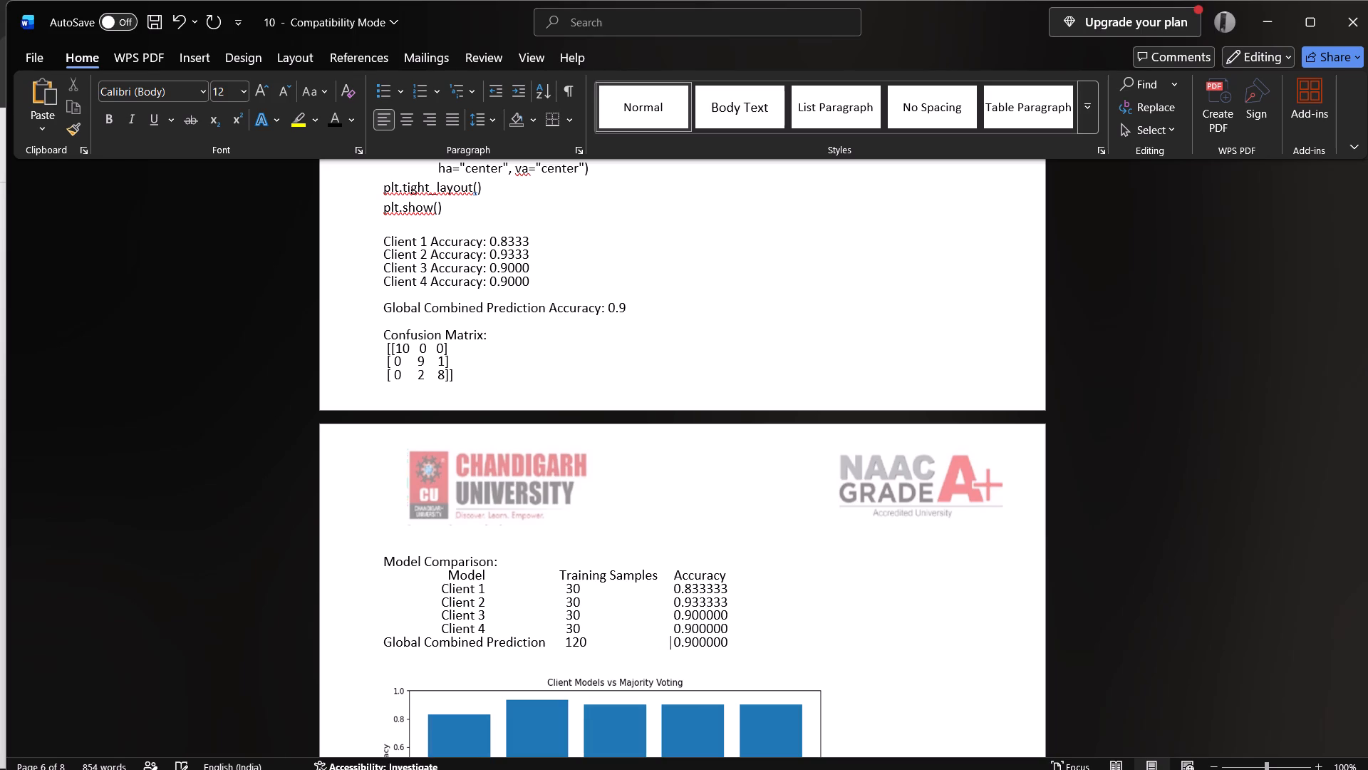
# Save the document.
pyautogui.click(744, 568)
pyautogui.hotkey('ctrl', 's')
# Review the whole document, from the charts through the Discussion and Learning Outcomes sections and back to the cover page.
pyautogui.scroll(-7, 740, 568)
pyautogui.scroll(3, 740, 568)
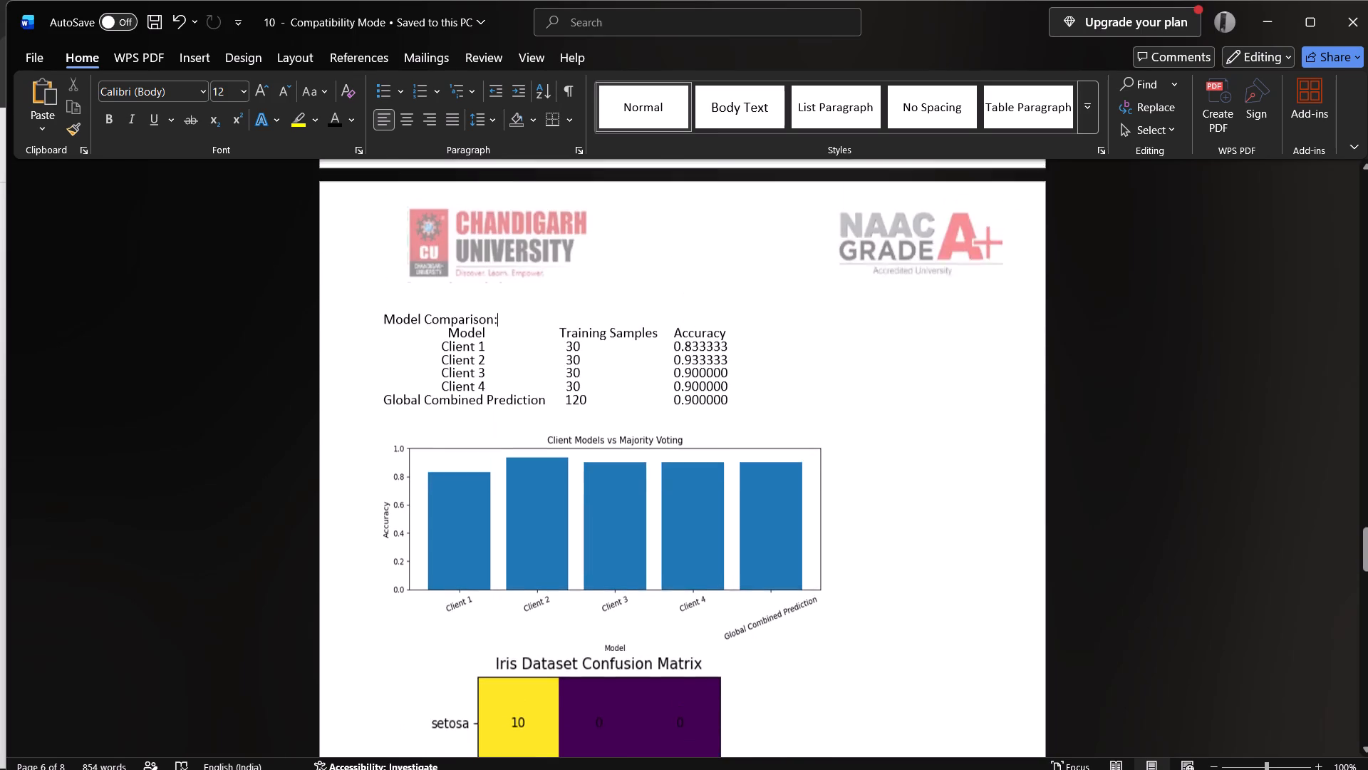
pyautogui.scroll(-12, 740, 568)
pyautogui.scroll(-7, 544, 567)
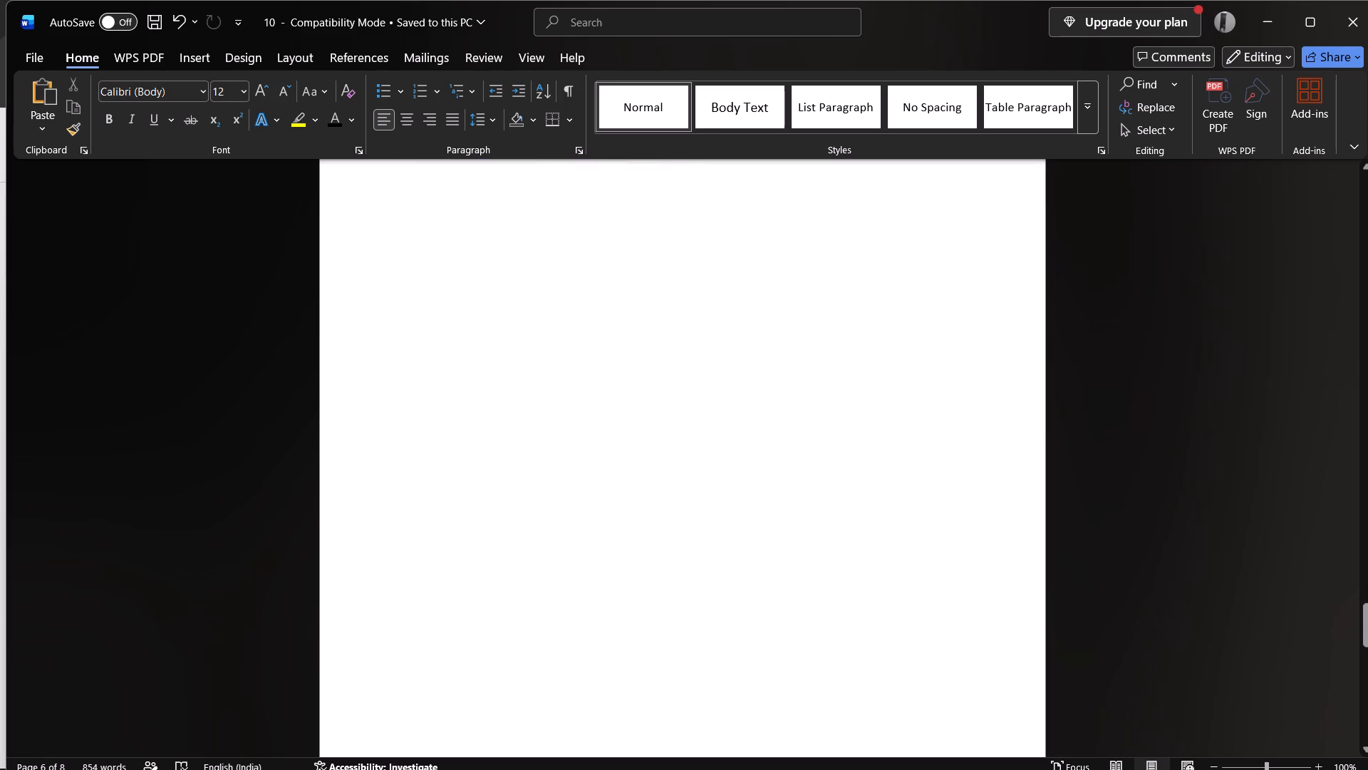
pyautogui.scroll(-16, 544, 567)
pyautogui.scroll(-6, 544, 567)
pyautogui.scroll(2, 544, 567)
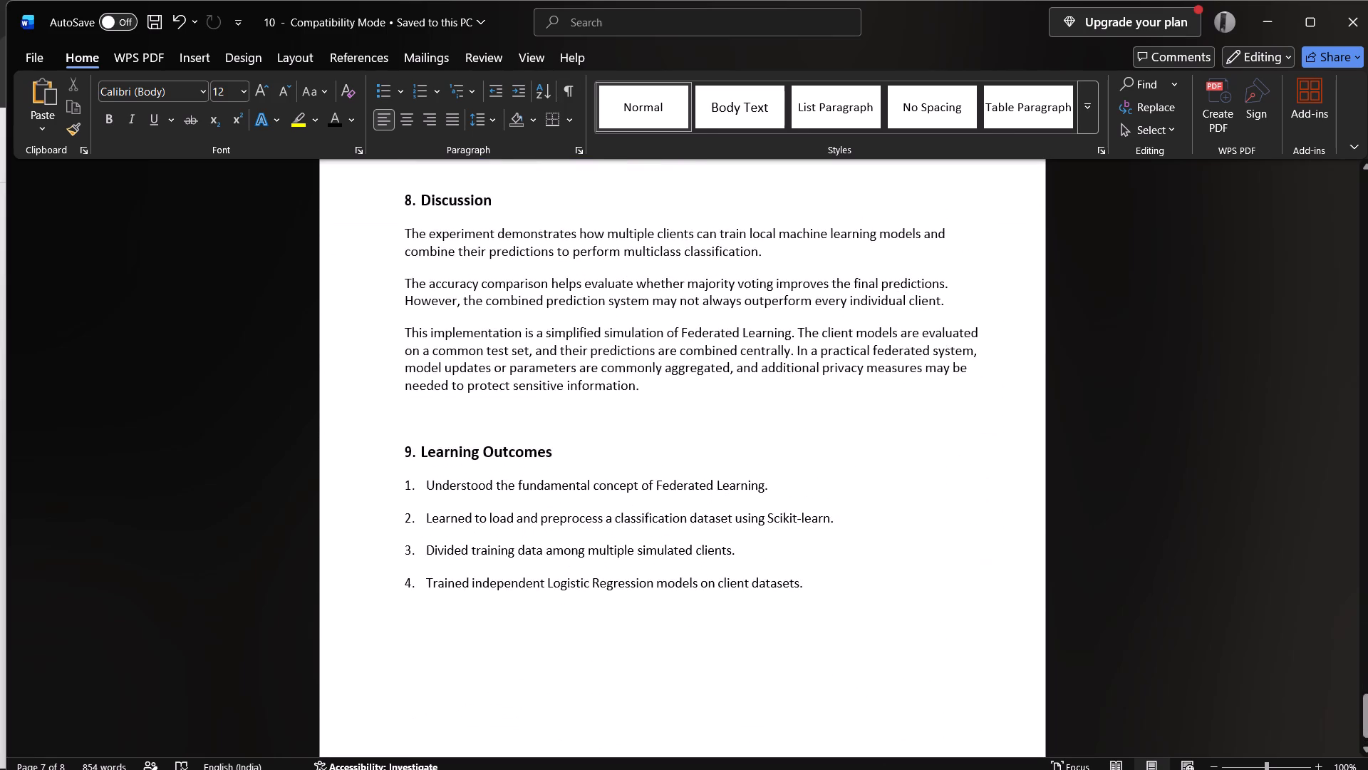
pyautogui.scroll(20, 544, 567)
pyautogui.scroll(11, 544, 567)
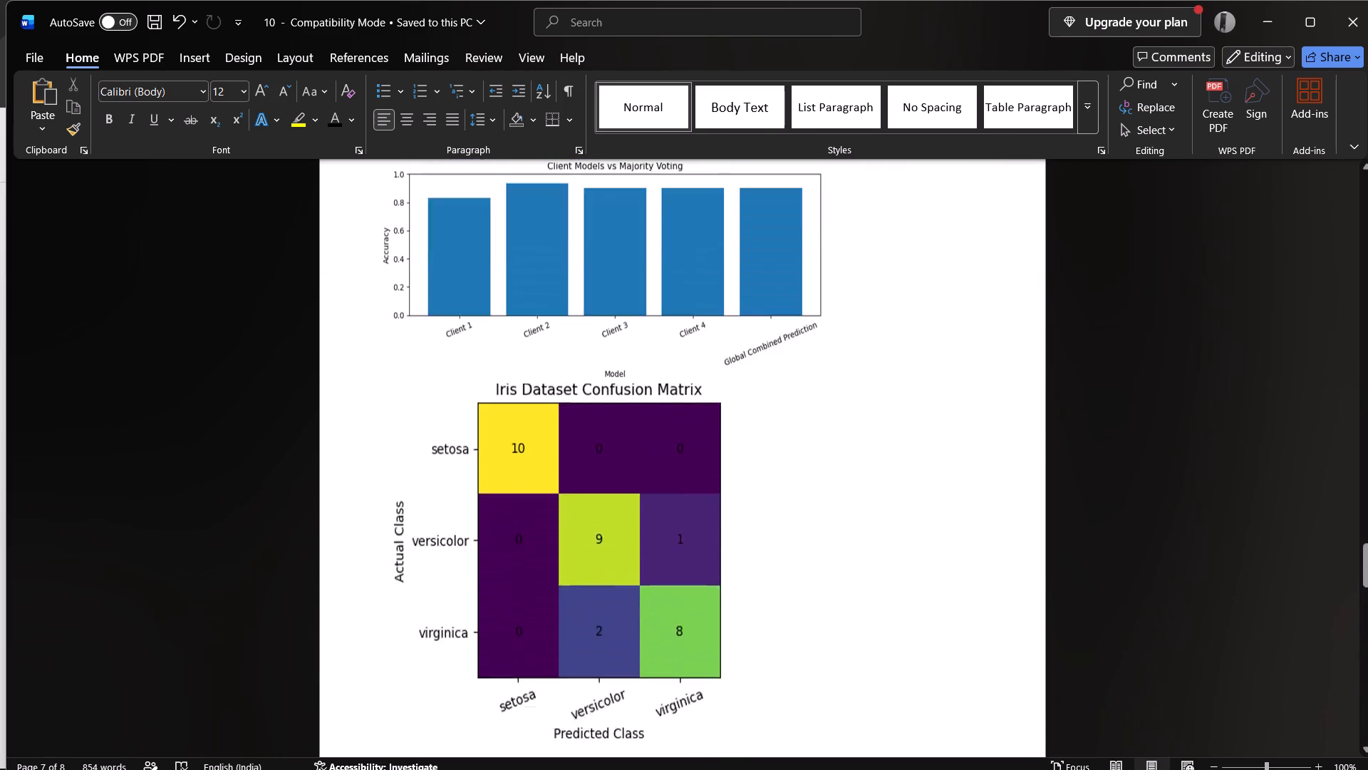
pyautogui.scroll(20, 549, 562)
pyautogui.scroll(11, 549, 562)
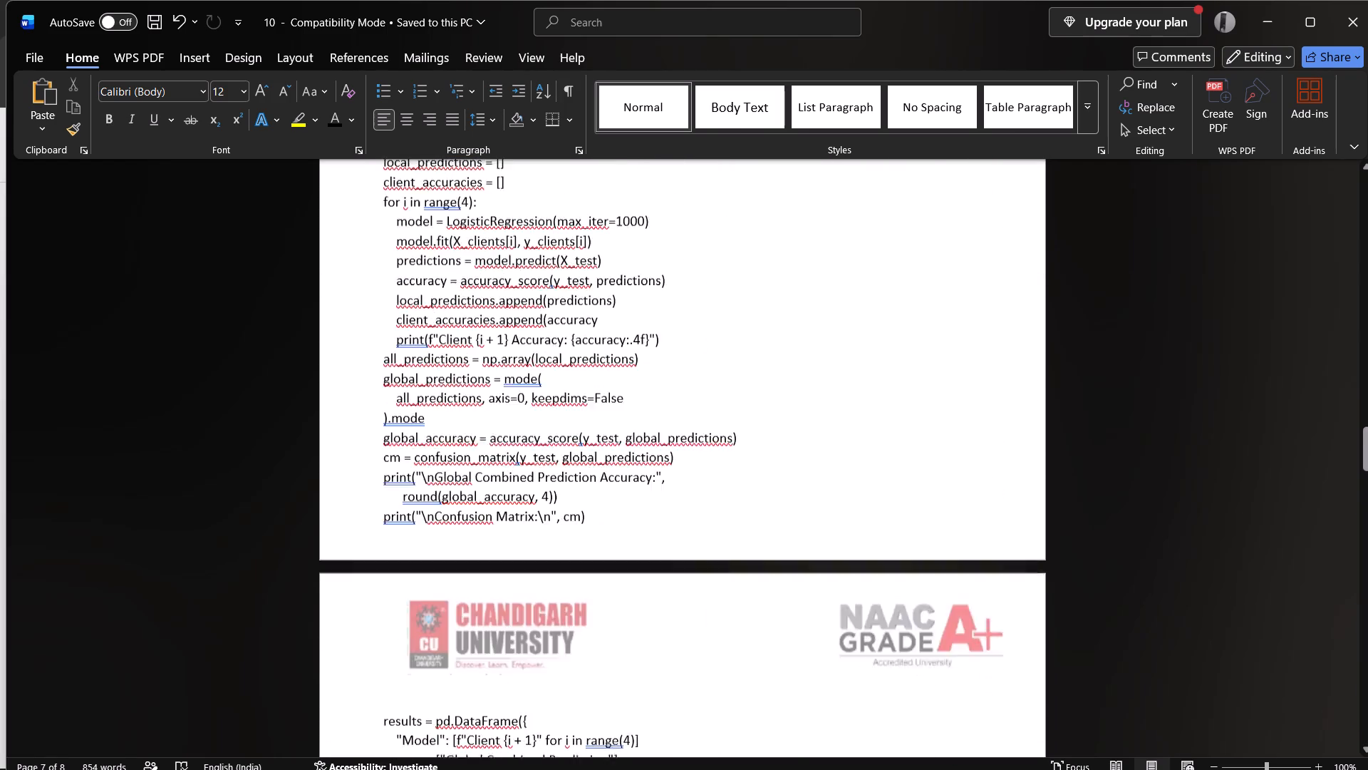
pyautogui.scroll(20, 549, 562)
pyautogui.scroll(5, 549, 562)
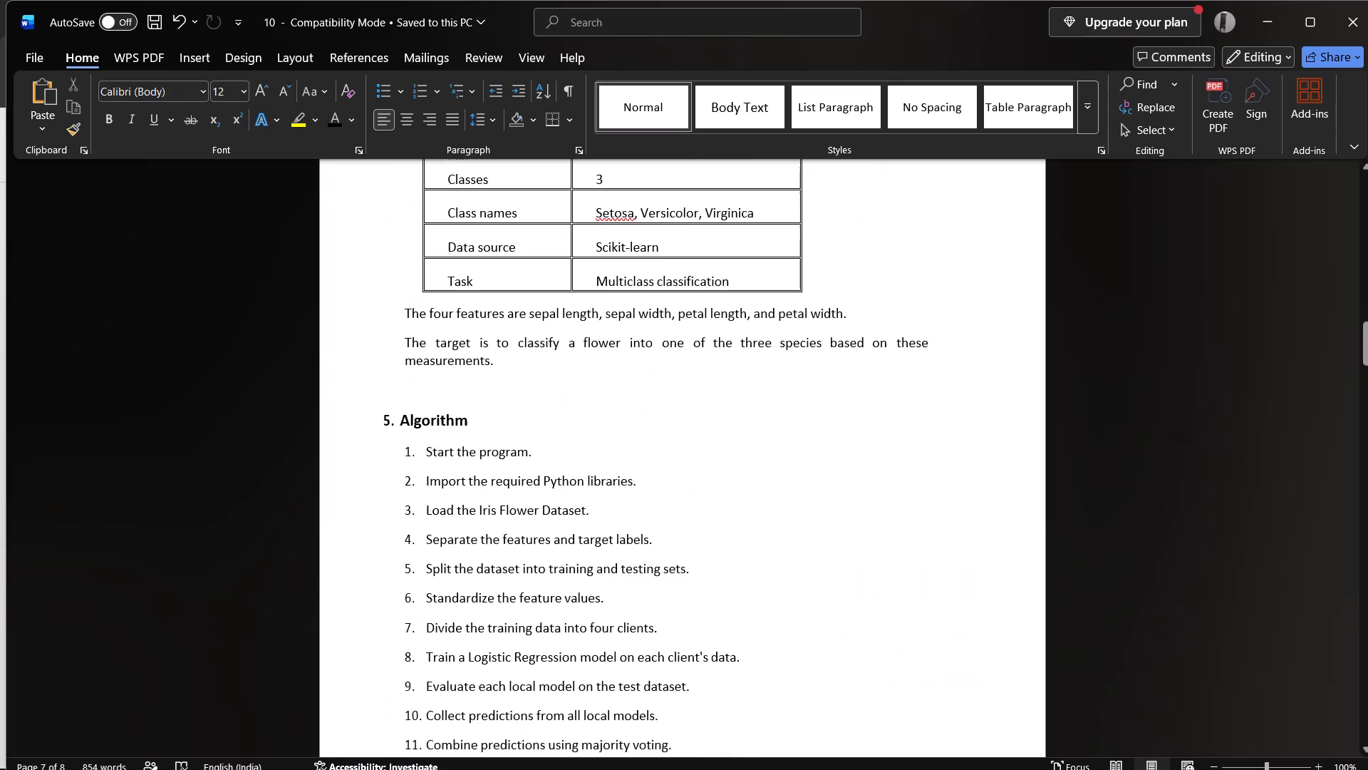
pyautogui.scroll(16, 549, 562)
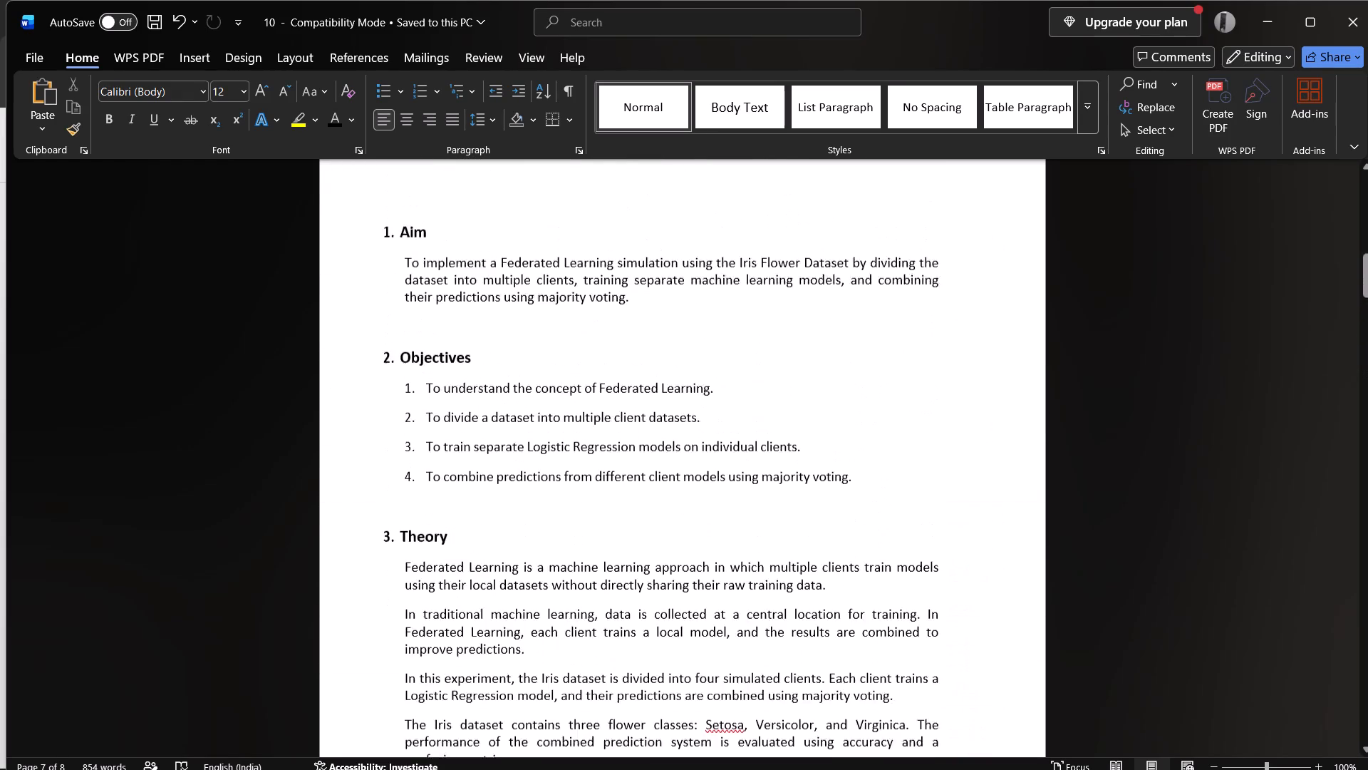
pyautogui.scroll(10, 549, 562)
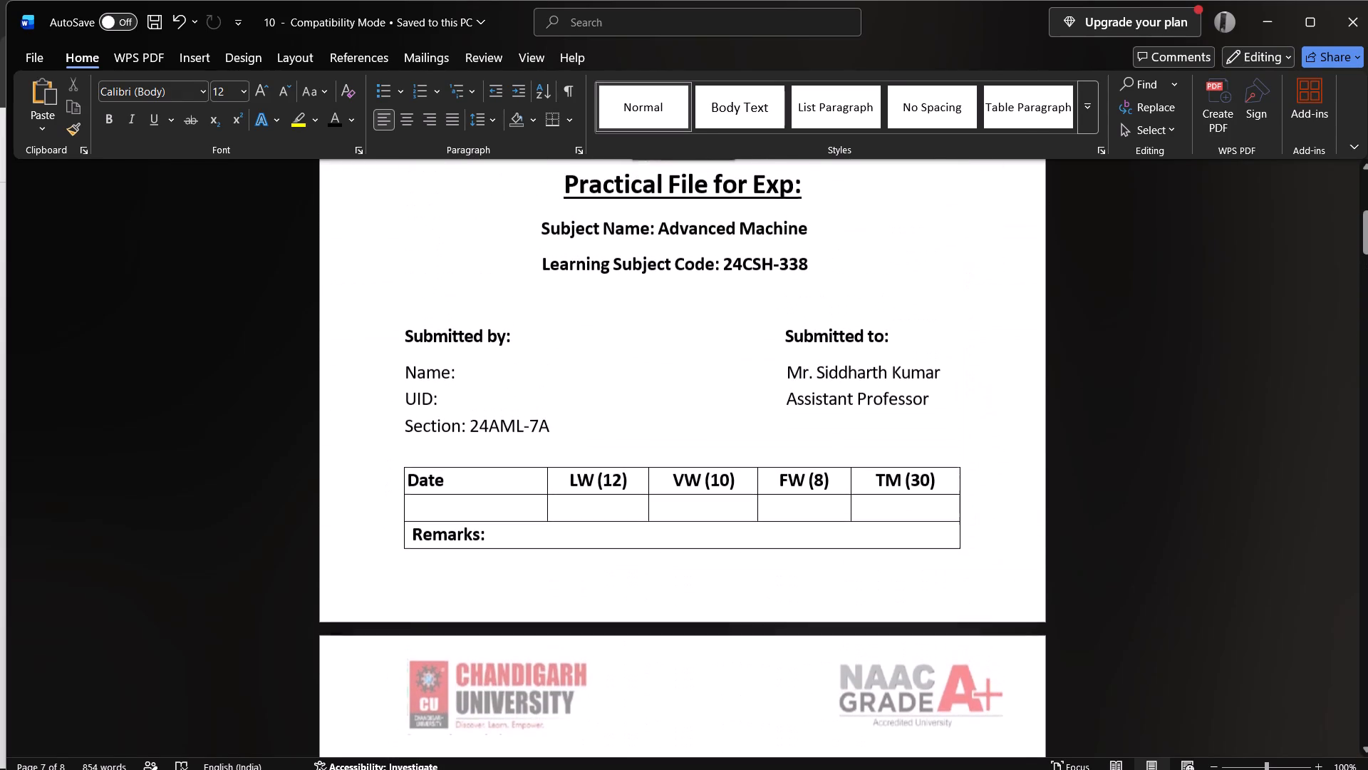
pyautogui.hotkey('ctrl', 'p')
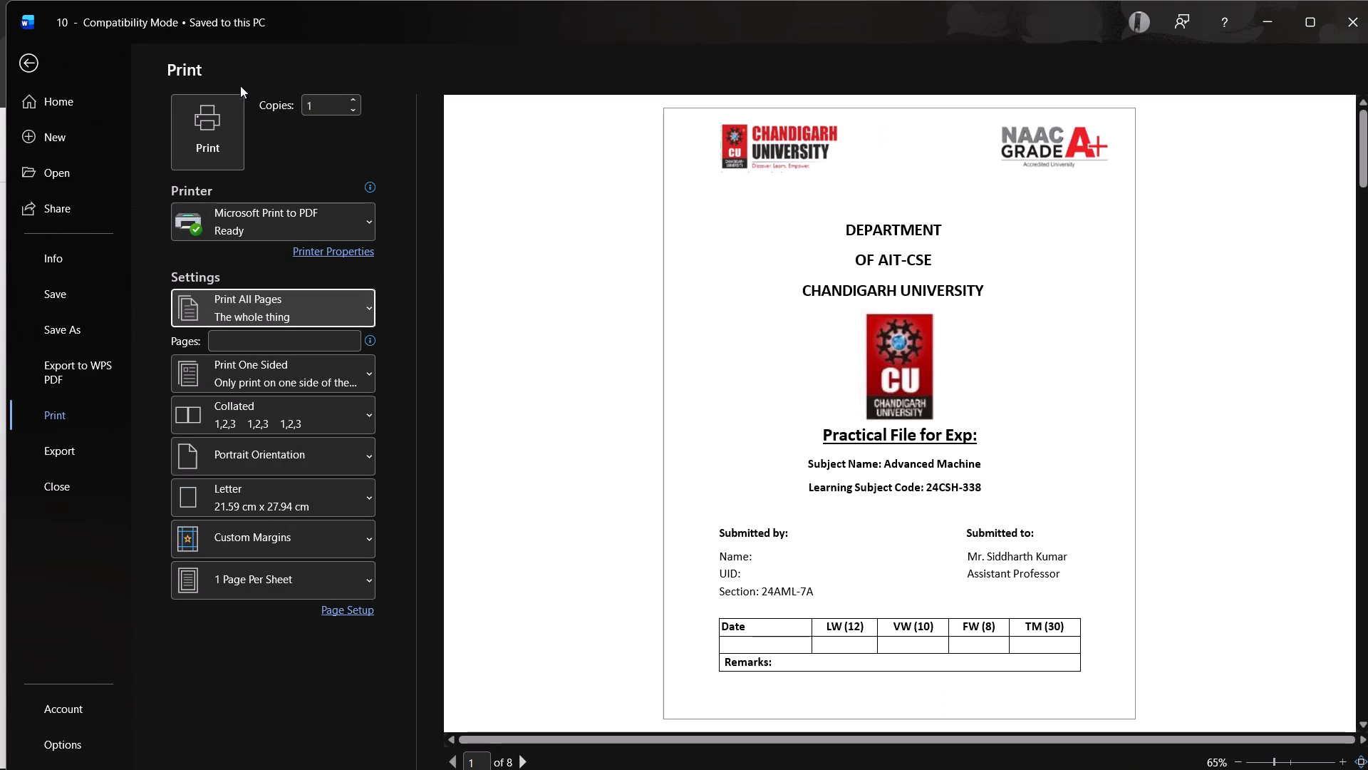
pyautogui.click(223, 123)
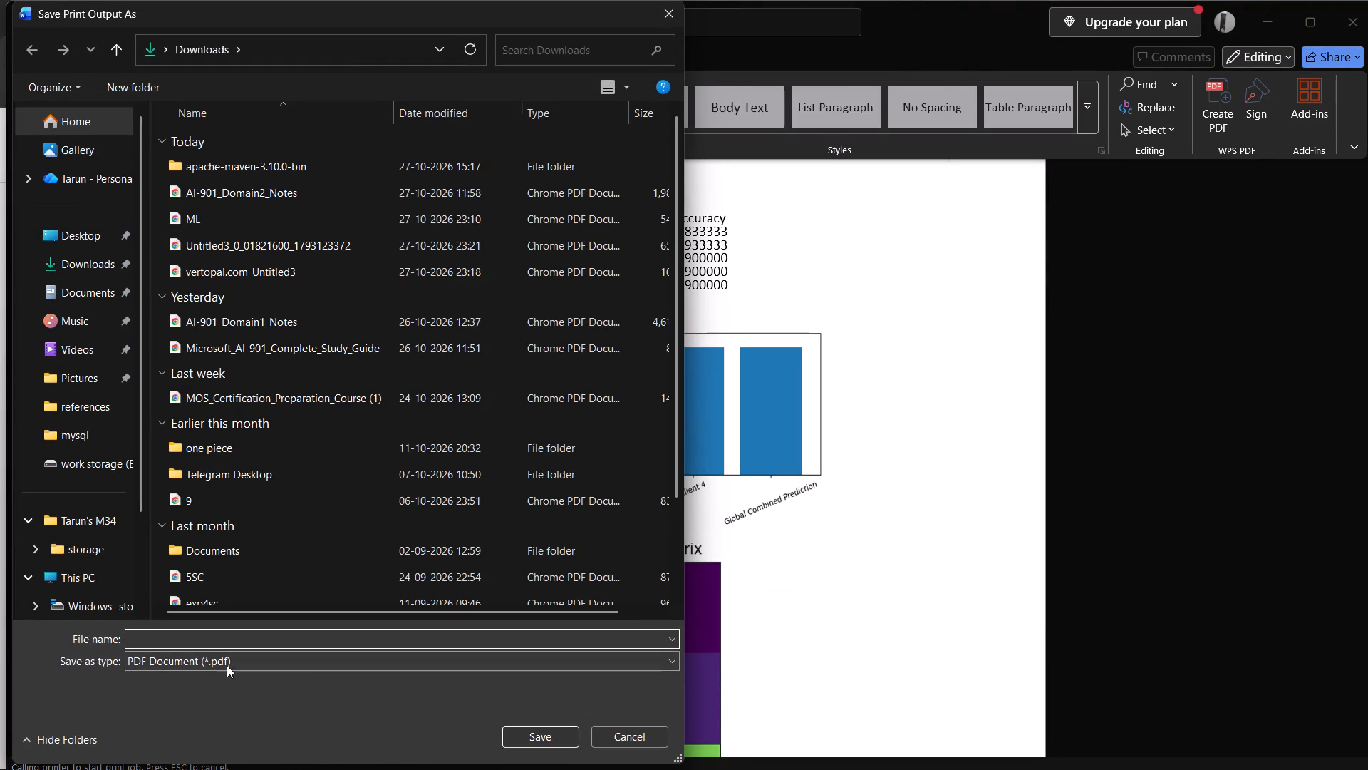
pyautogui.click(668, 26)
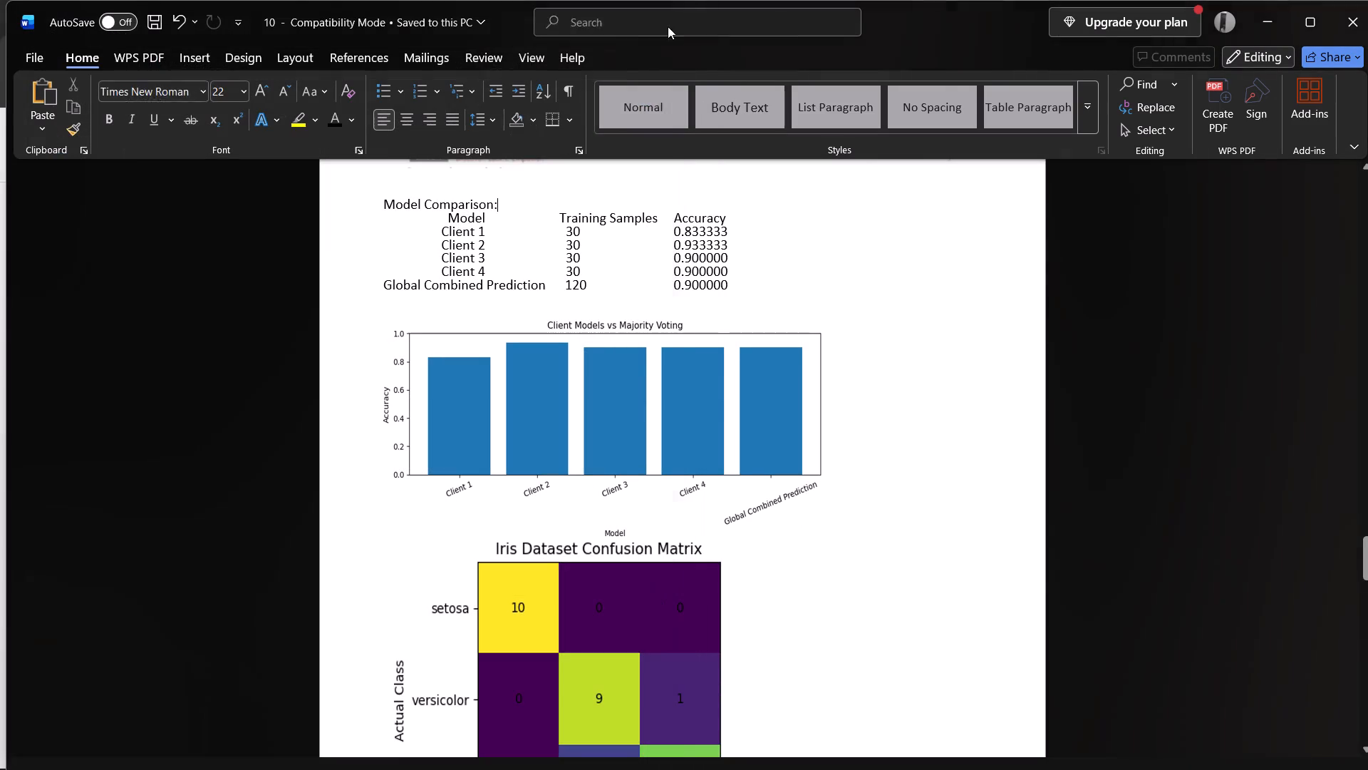
# Check the last pages in the print preview and print only pages 1-6,8 with Microsoft Print to PDF.
pyautogui.hotkey('ctrl', 'p')
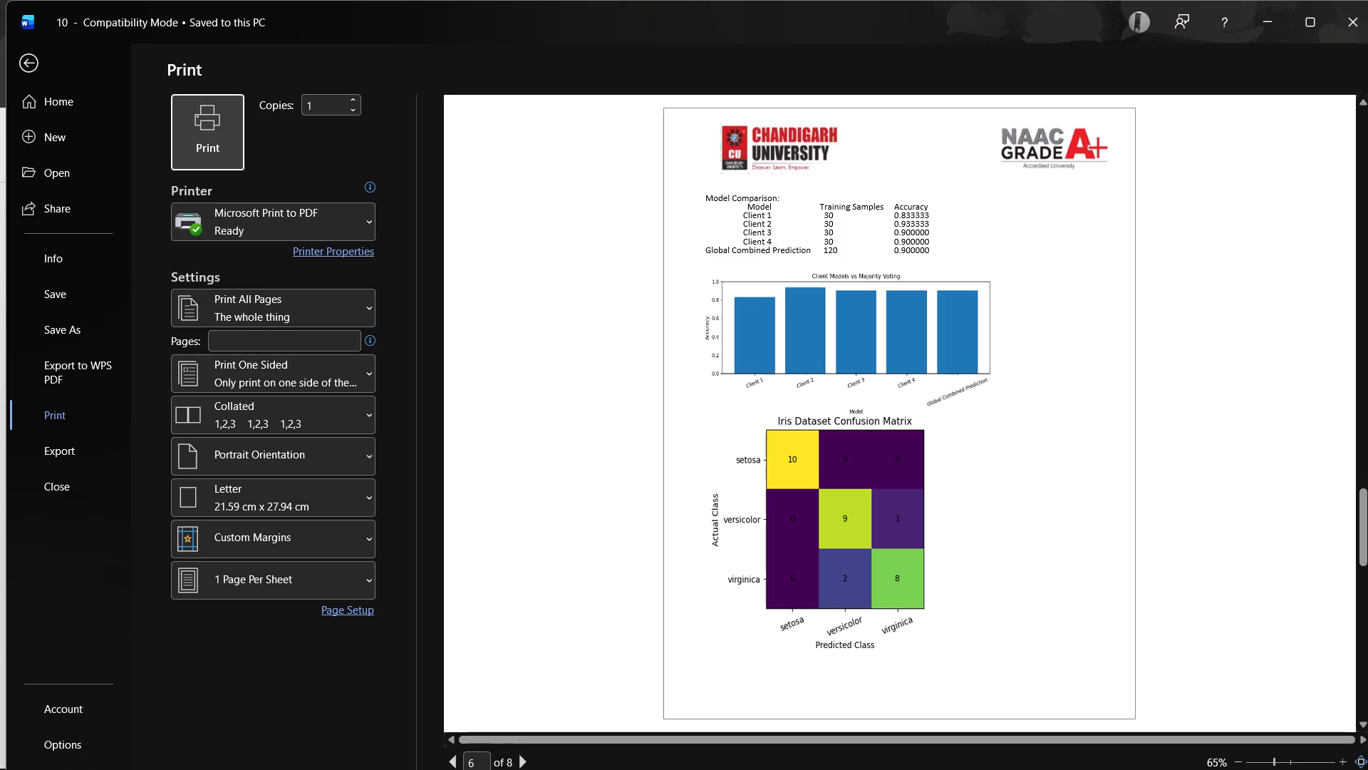
pyautogui.click(526, 756)
pyautogui.click(526, 756)
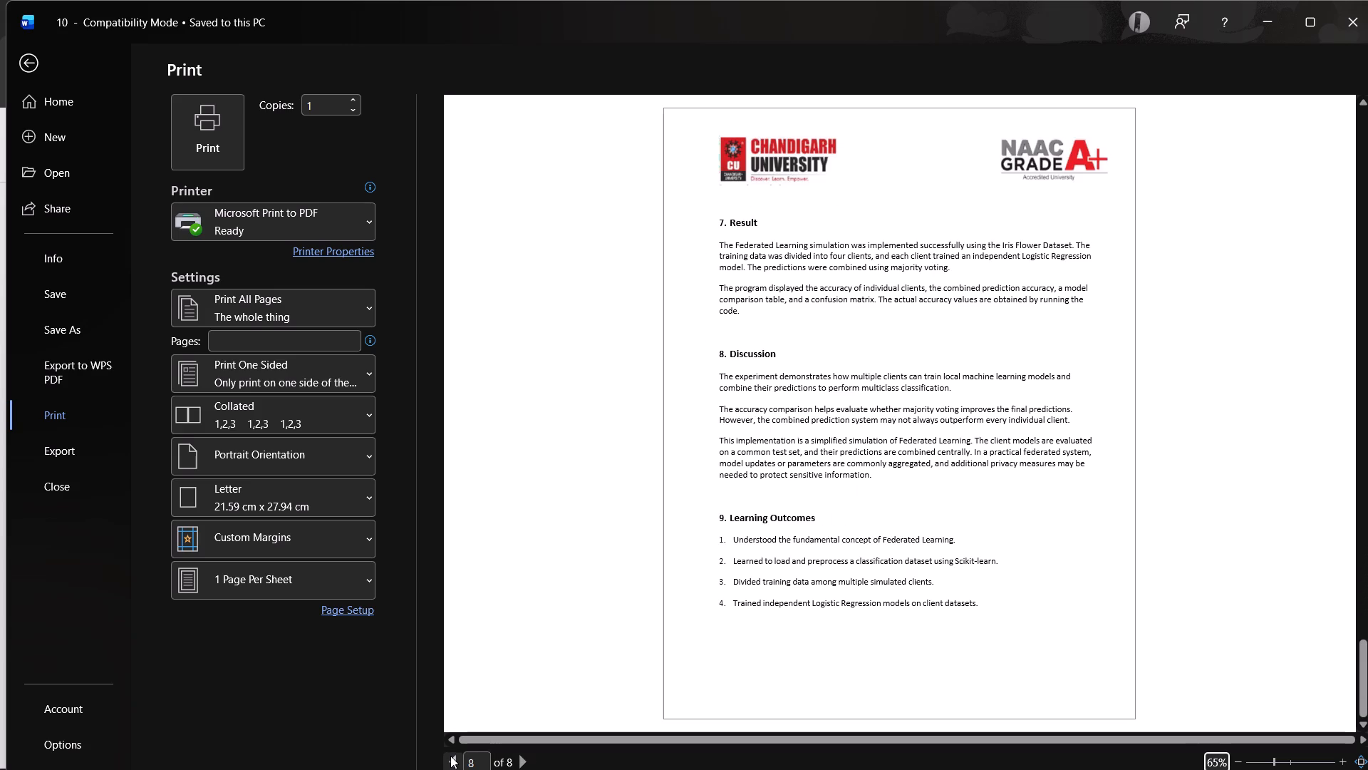
pyautogui.click(272, 338)
pyautogui.write('1-')
pyautogui.press('6')
pyautogui.write(',8')
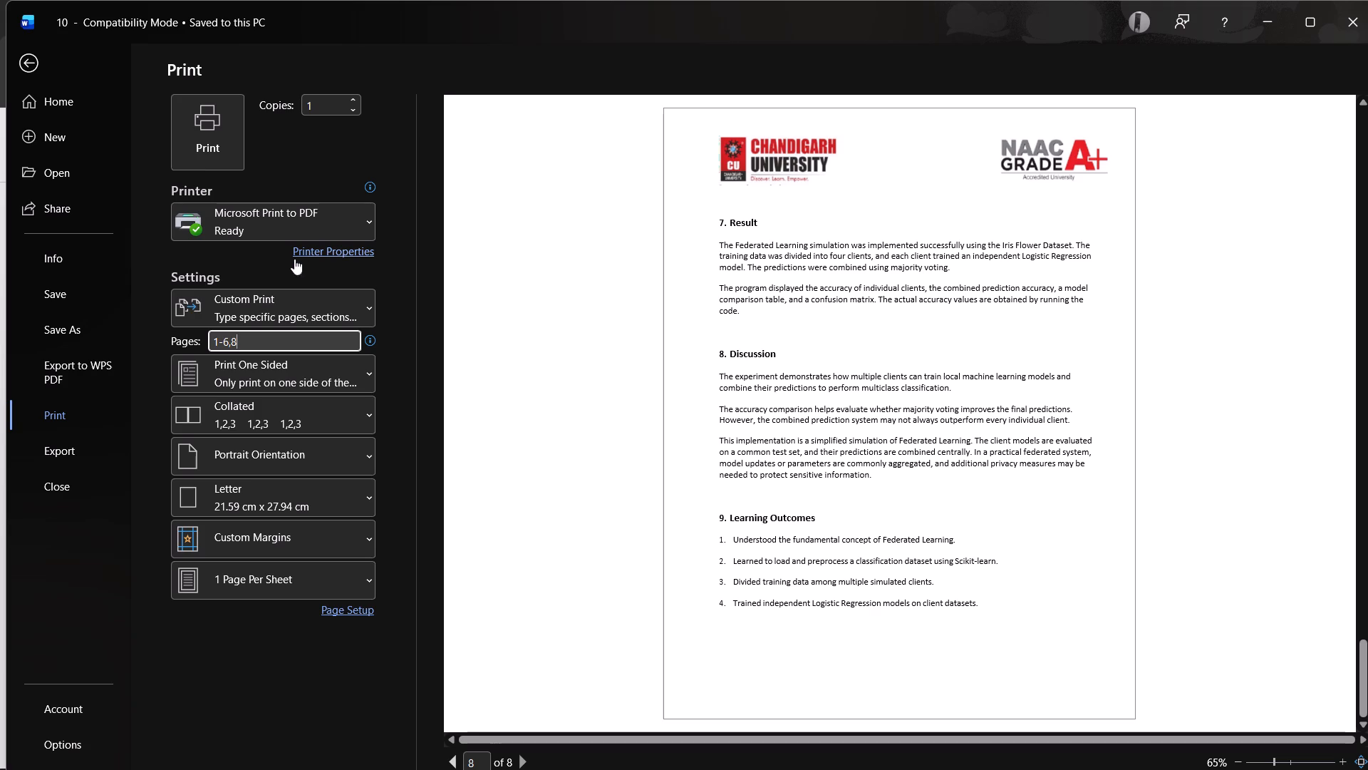
pyautogui.click(231, 127)
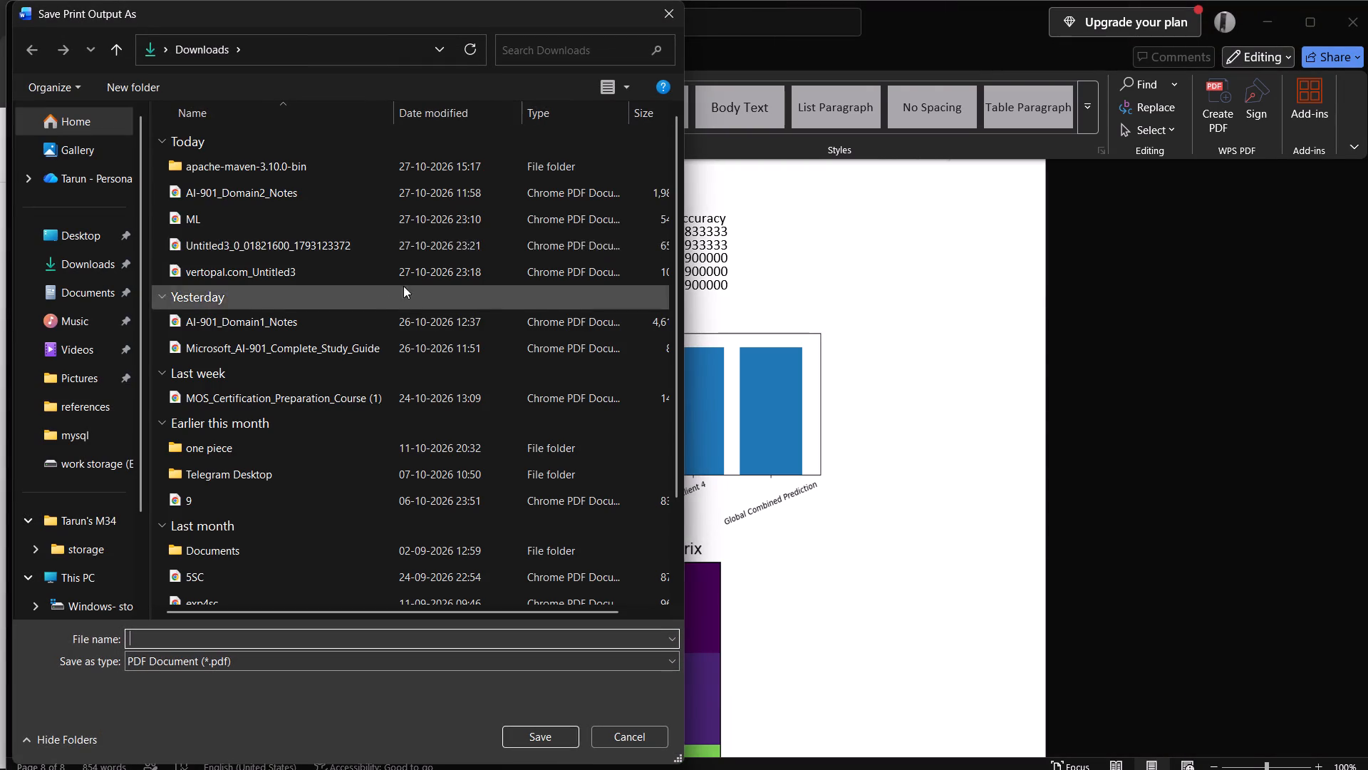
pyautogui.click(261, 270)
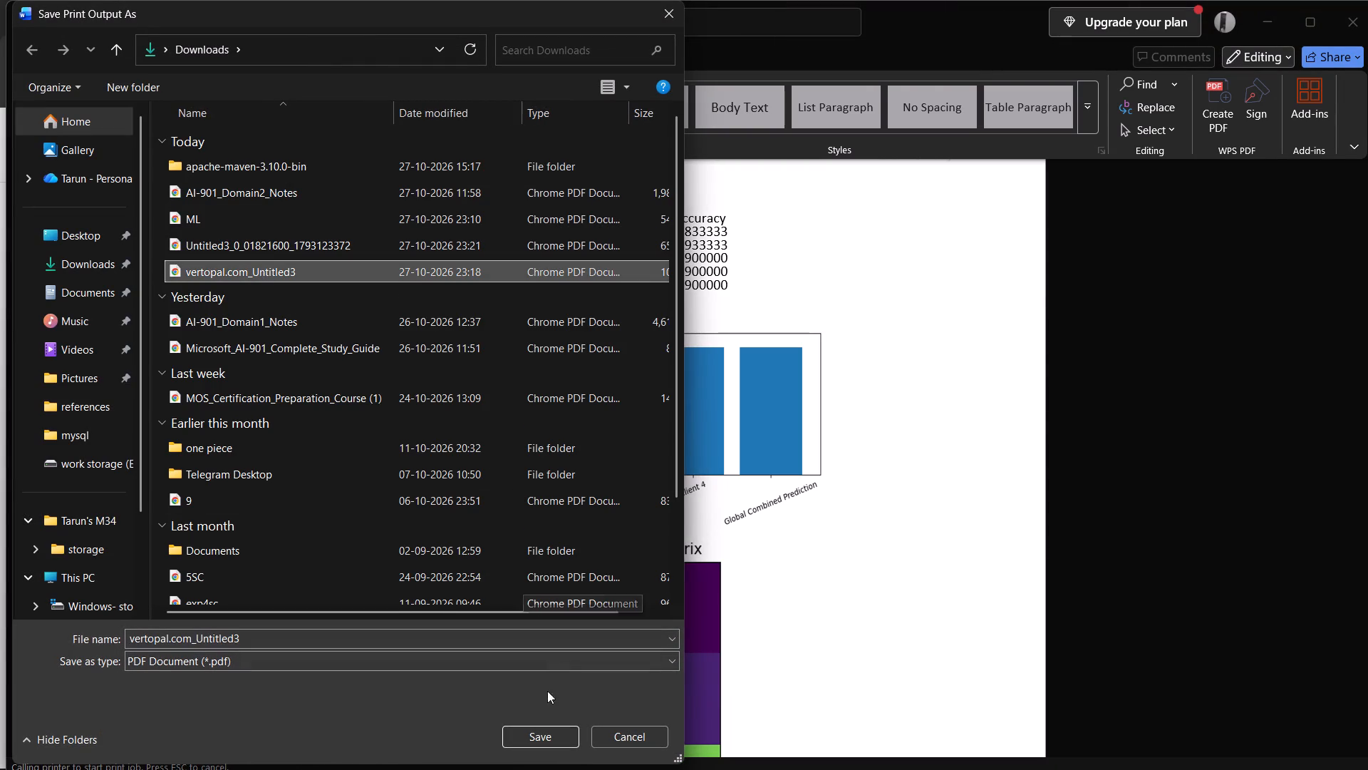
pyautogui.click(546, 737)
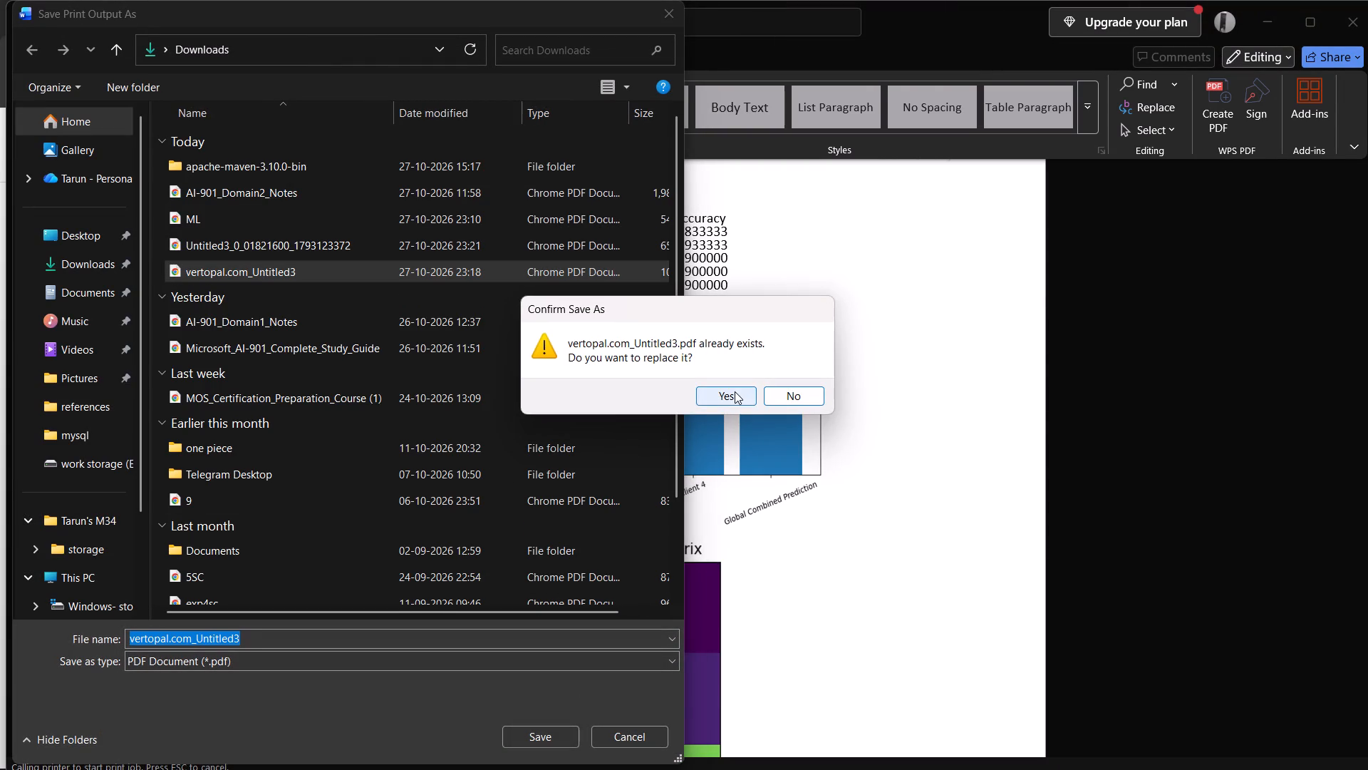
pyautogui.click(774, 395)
# Save the PDF output in Downloads under the name 10.
pyautogui.click(264, 640)
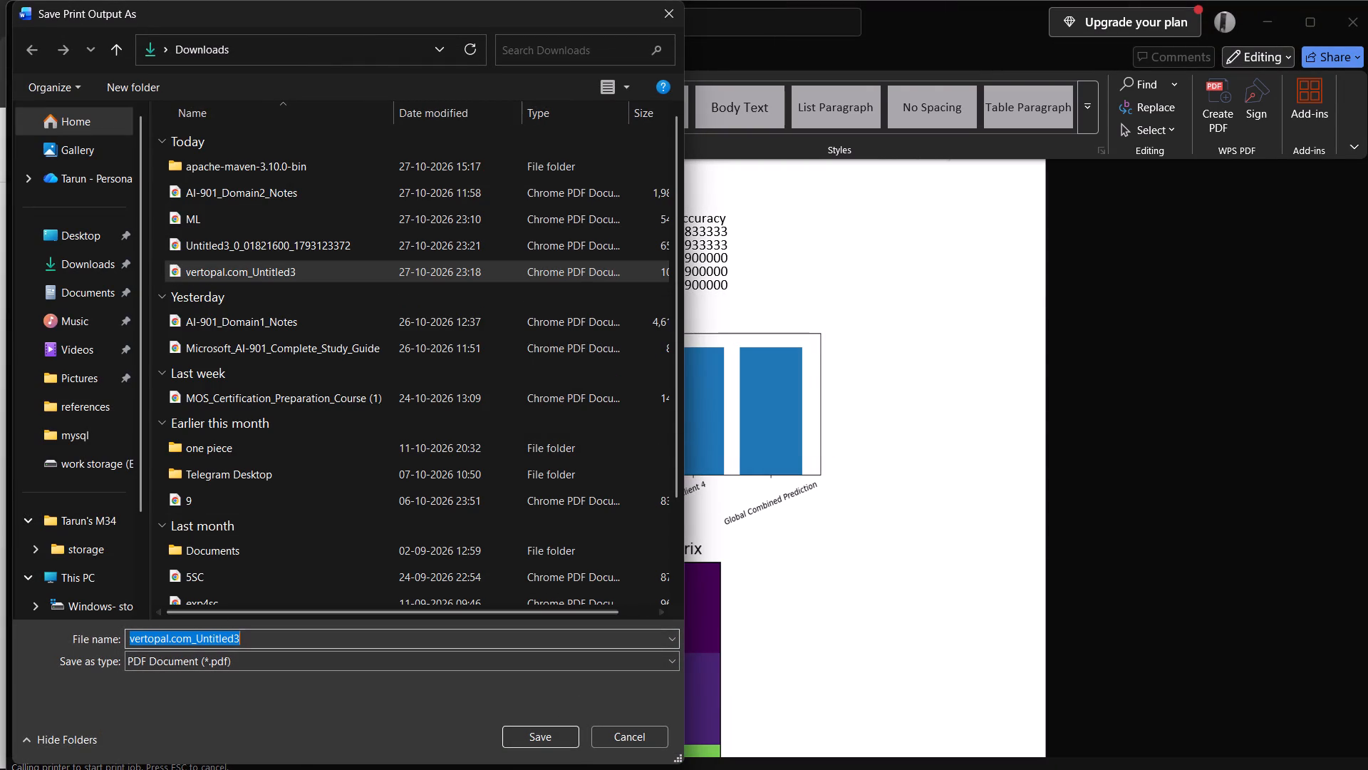
pyautogui.write('10')
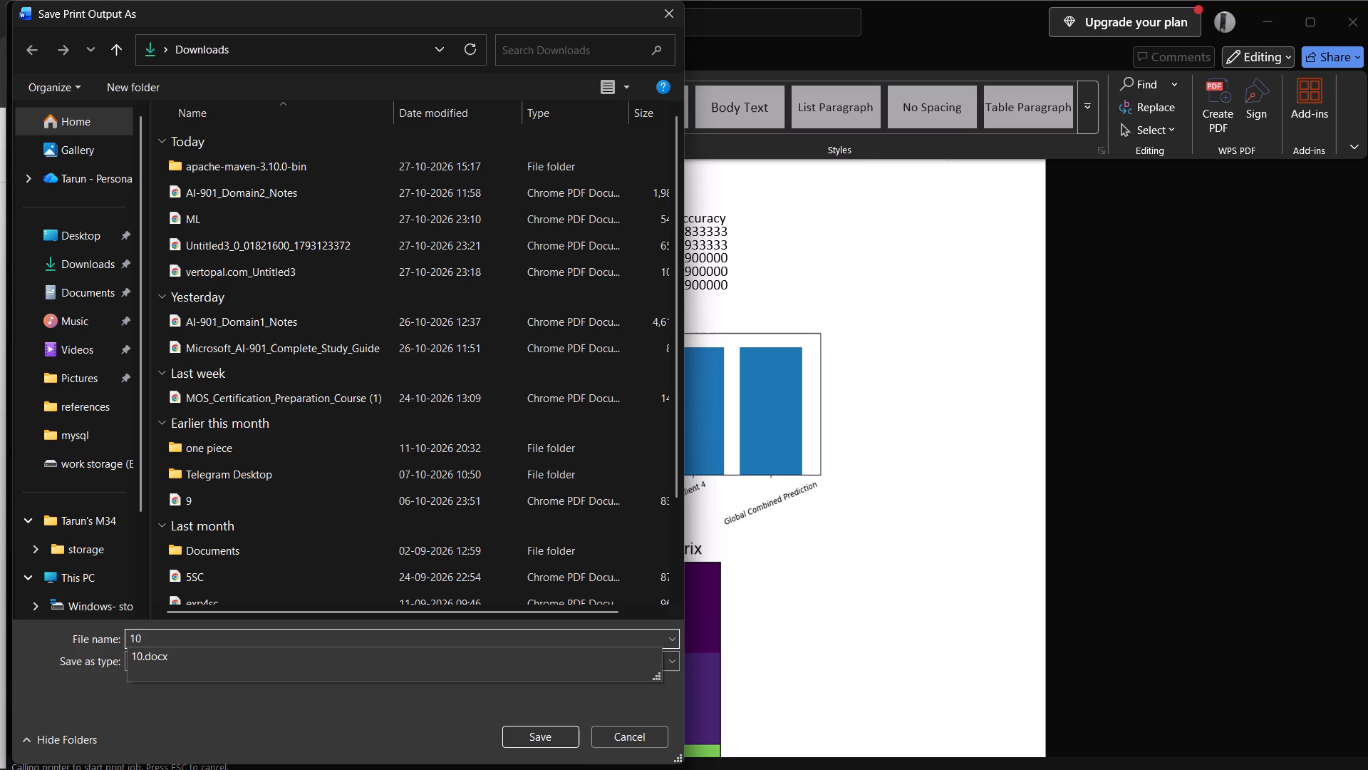
pyautogui.press('Return')
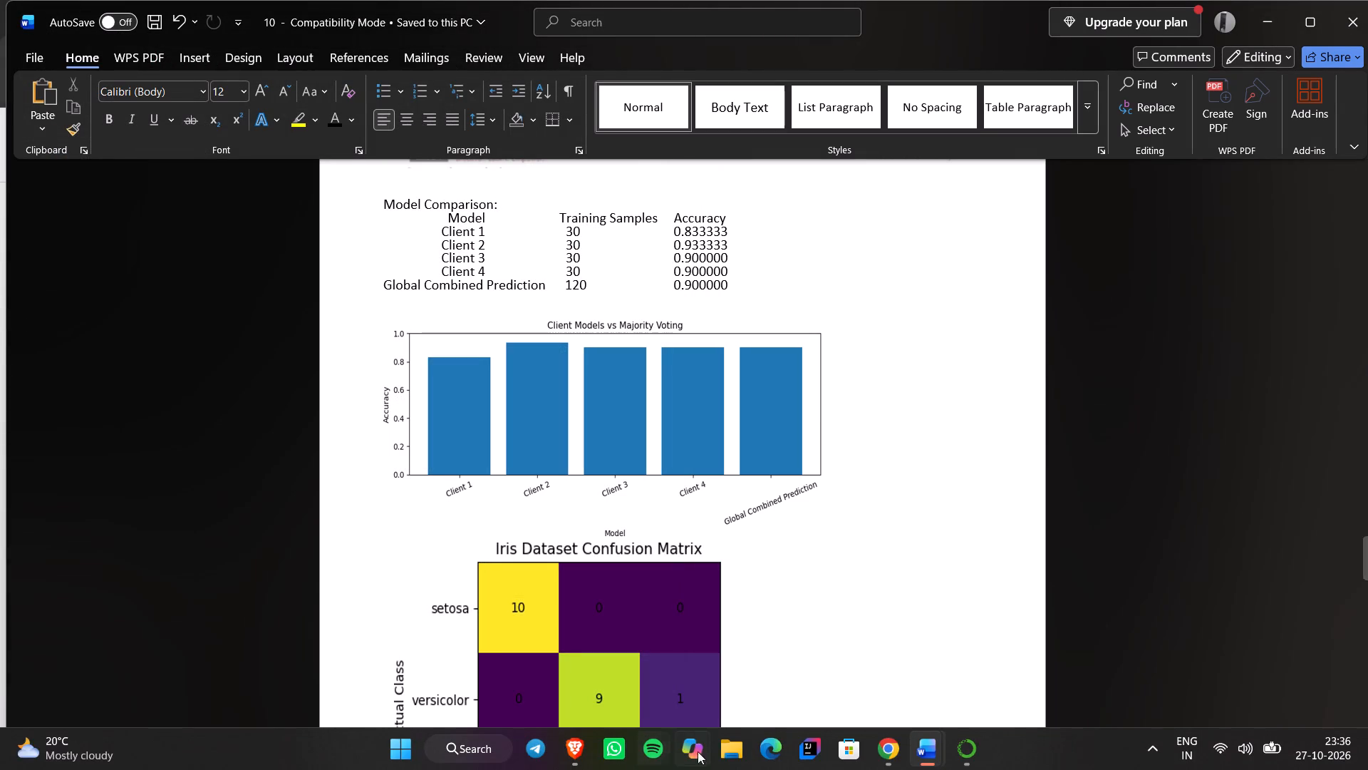
# Switch to File Explorer and open the new 10 PDF from the Downloads folder.
pyautogui.click(714, 751)
pyautogui.click(88, 288)
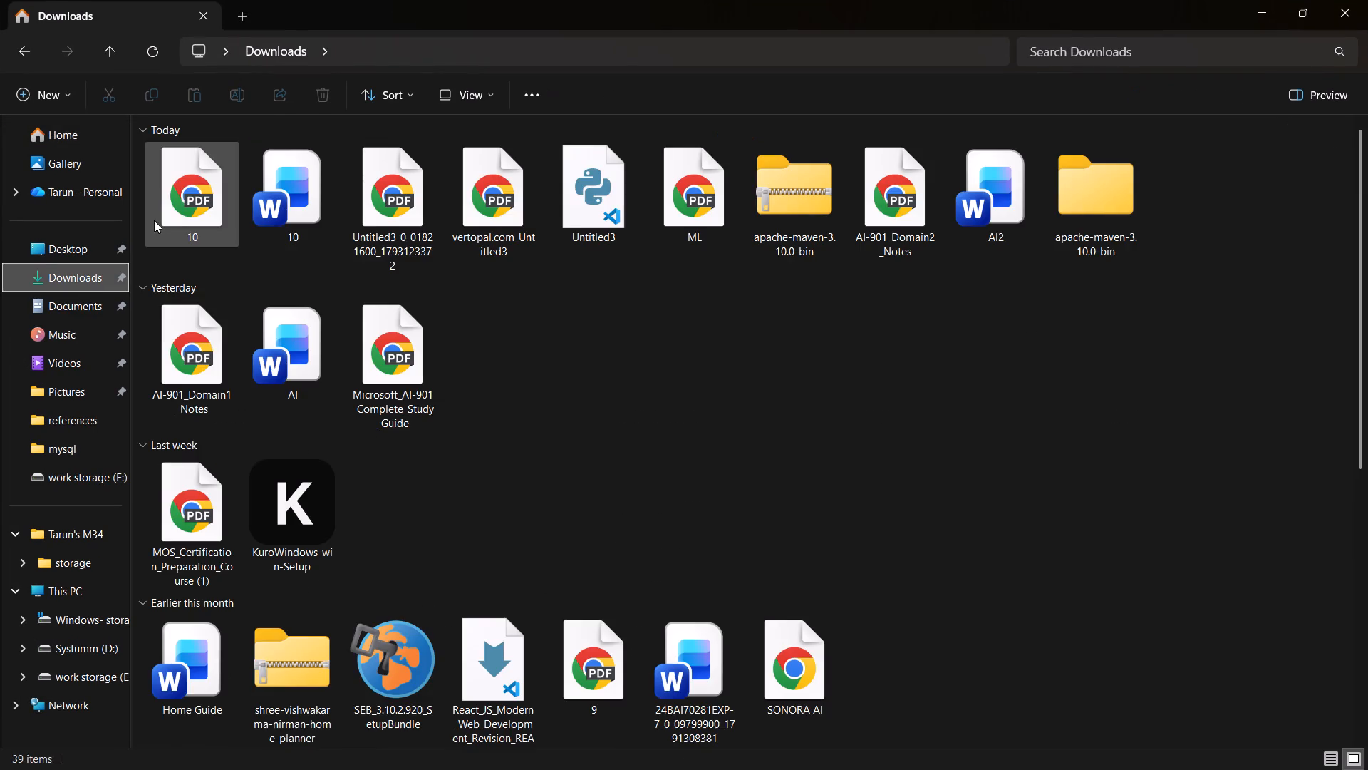
pyautogui.doubleClick(188, 190)
# Examine the exported PDF's theory, code, output and chart pages for layout and header consistency.
pyautogui.scroll(-11, 497, 436)
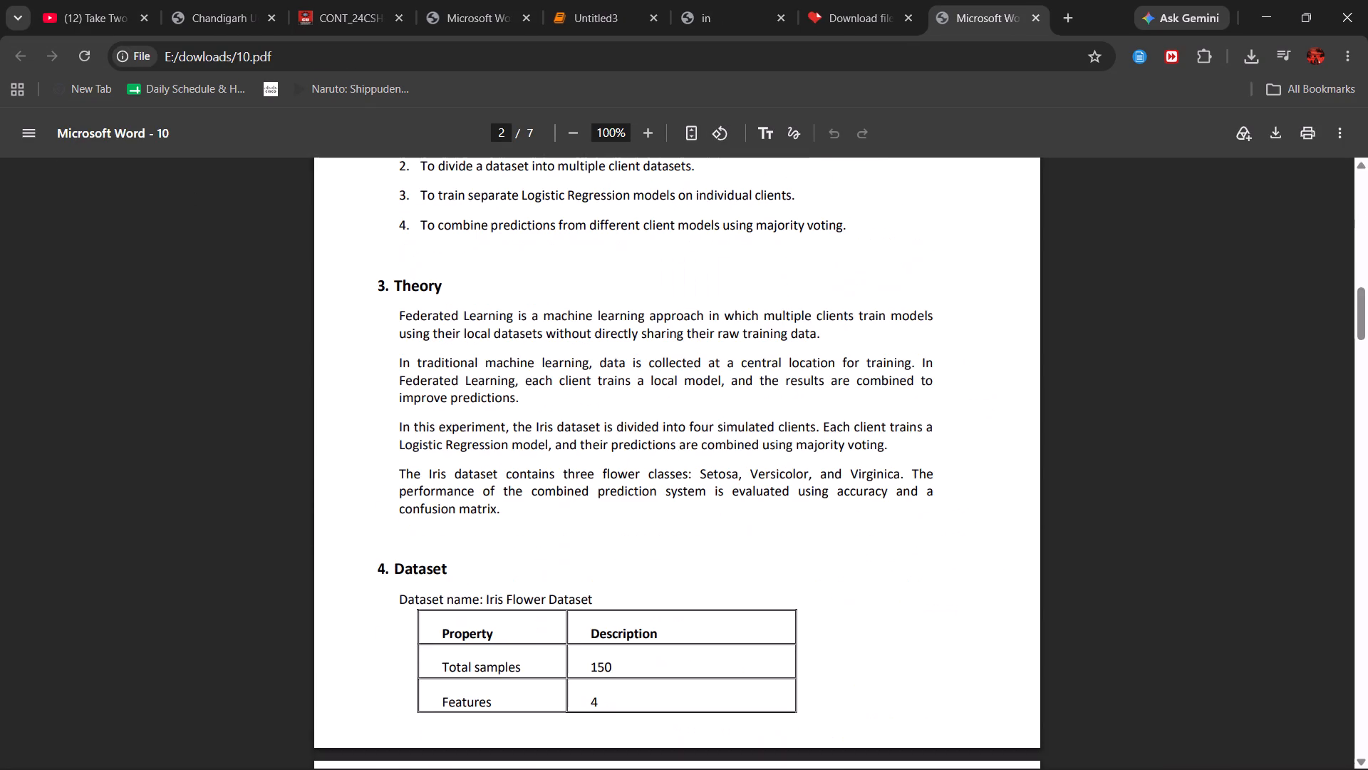
pyautogui.scroll(-17, 498, 436)
pyautogui.scroll(4, 498, 436)
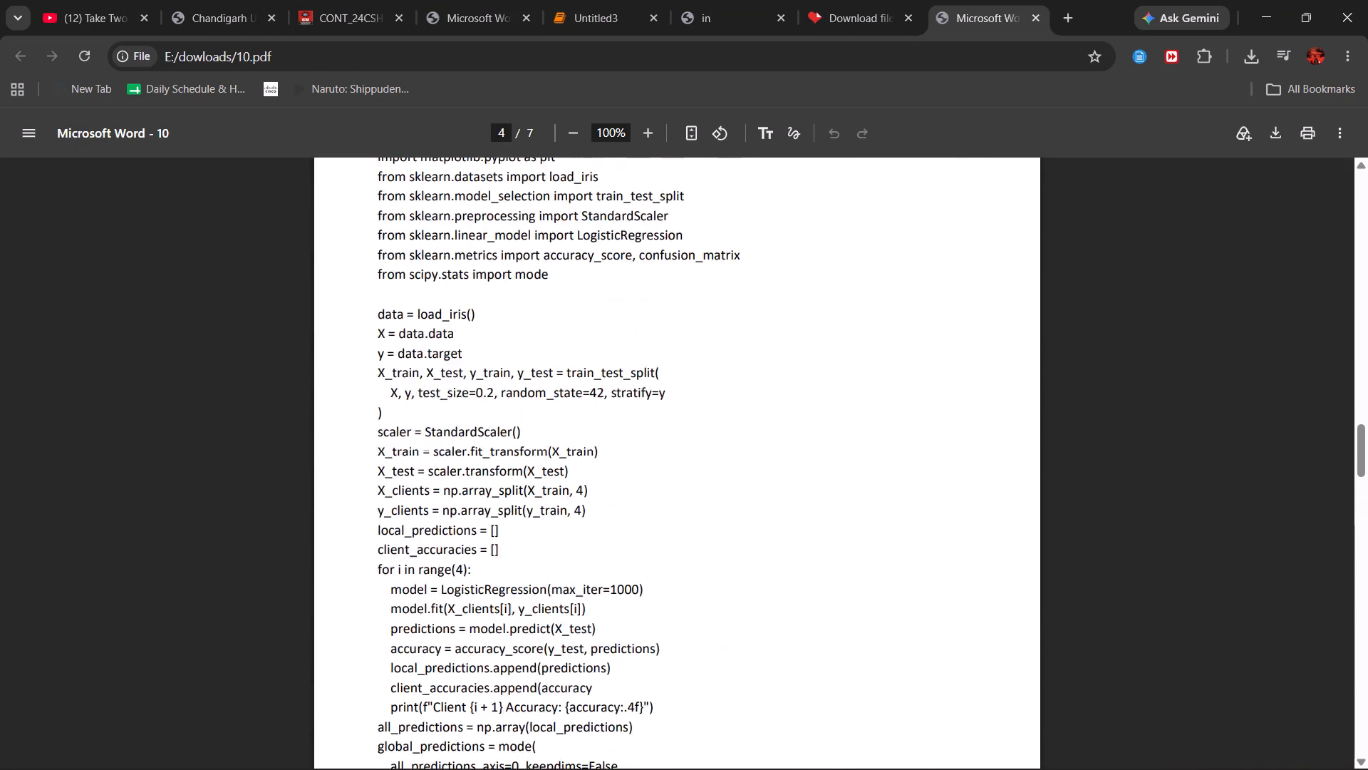
pyautogui.scroll(-10, 498, 436)
pyautogui.scroll(3, 498, 436)
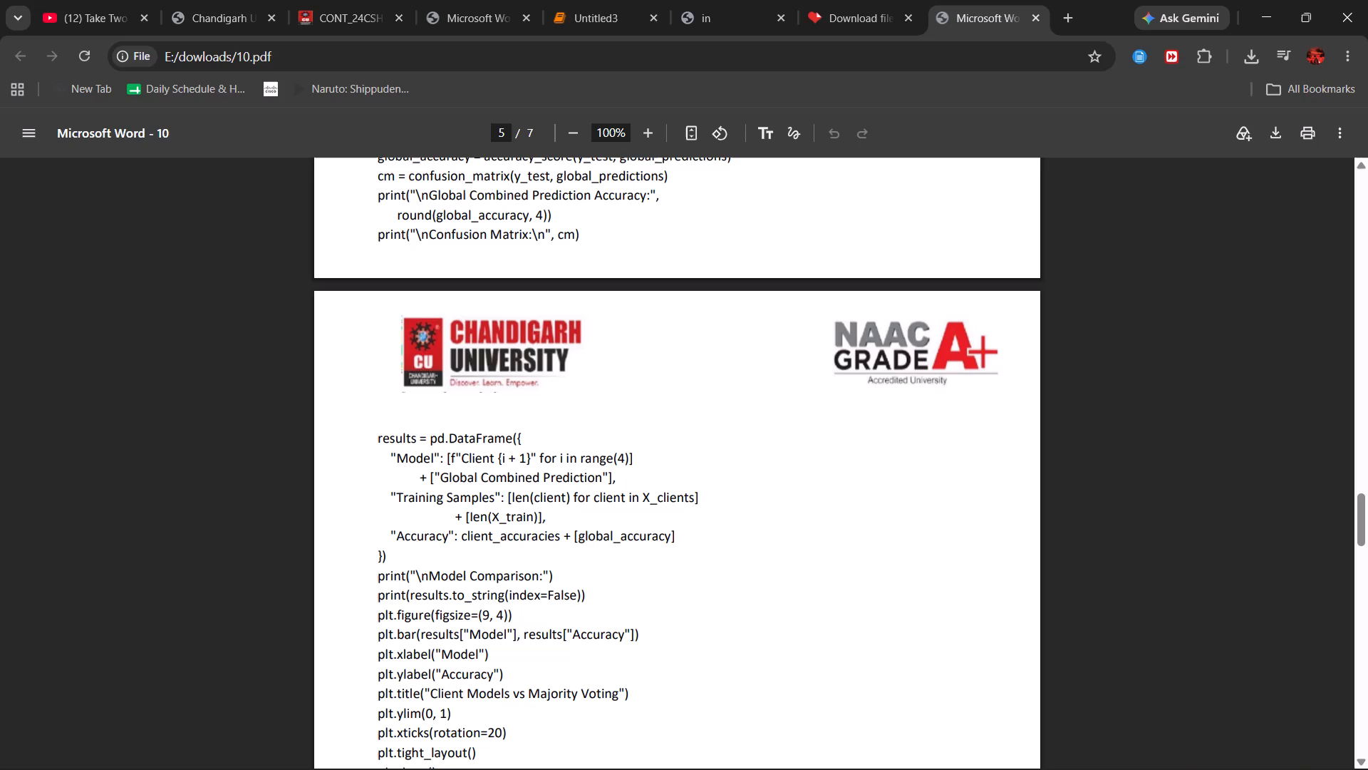
pyautogui.scroll(9, 498, 436)
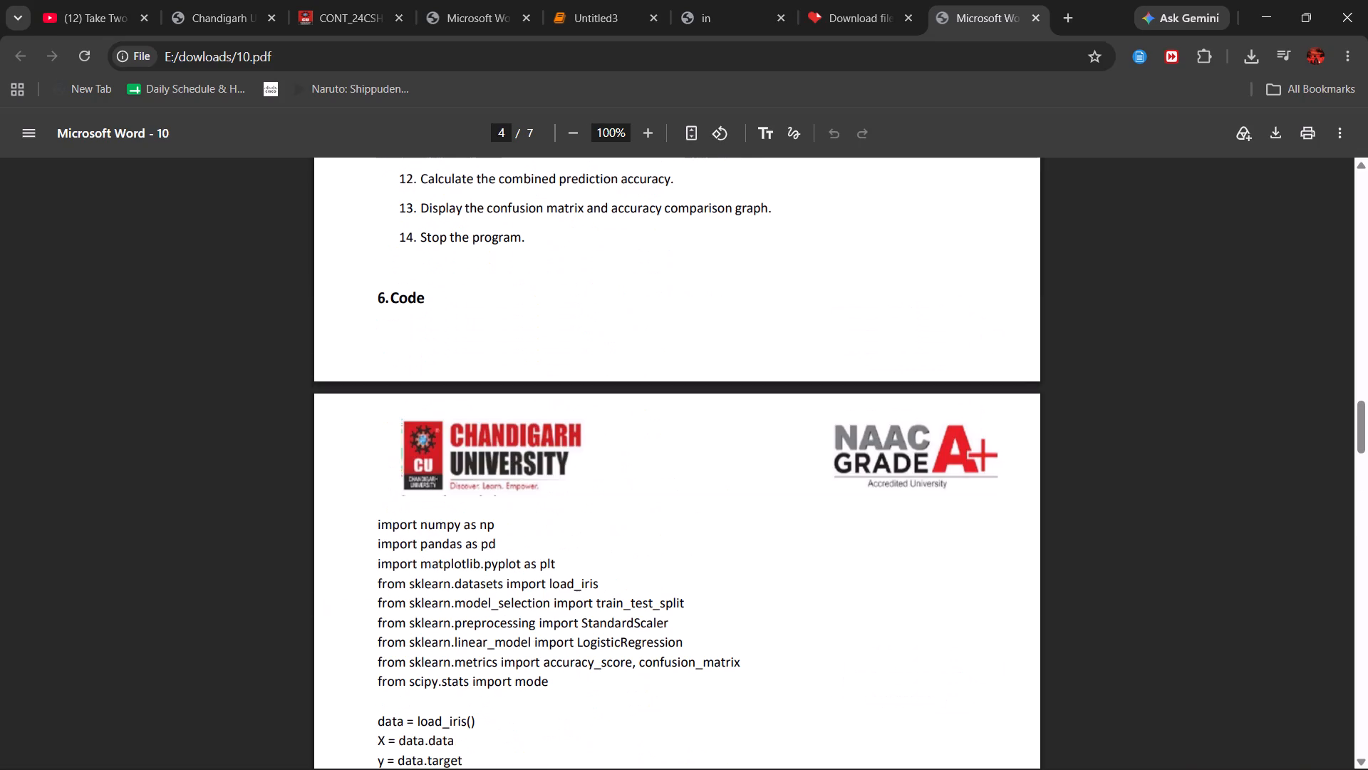
pyautogui.scroll(-16, 498, 436)
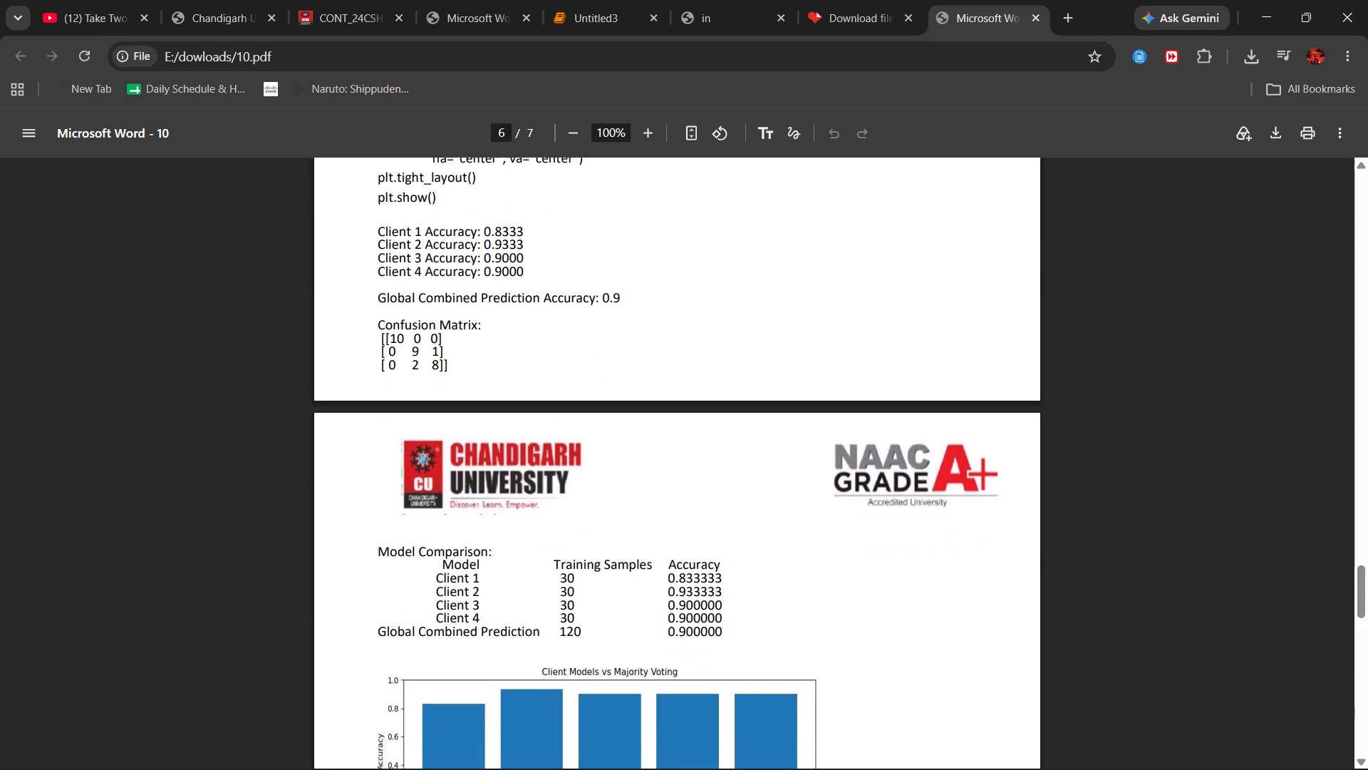
pyautogui.scroll(-5, 498, 436)
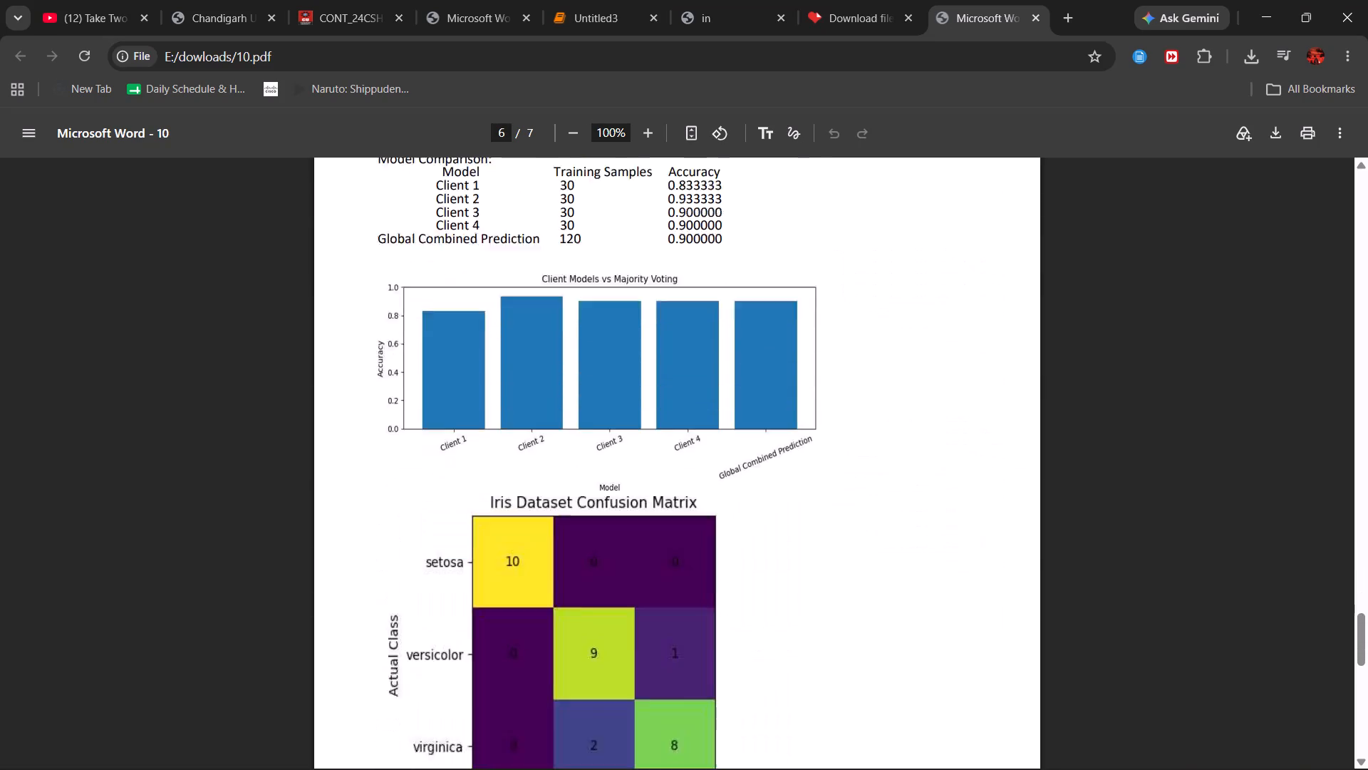
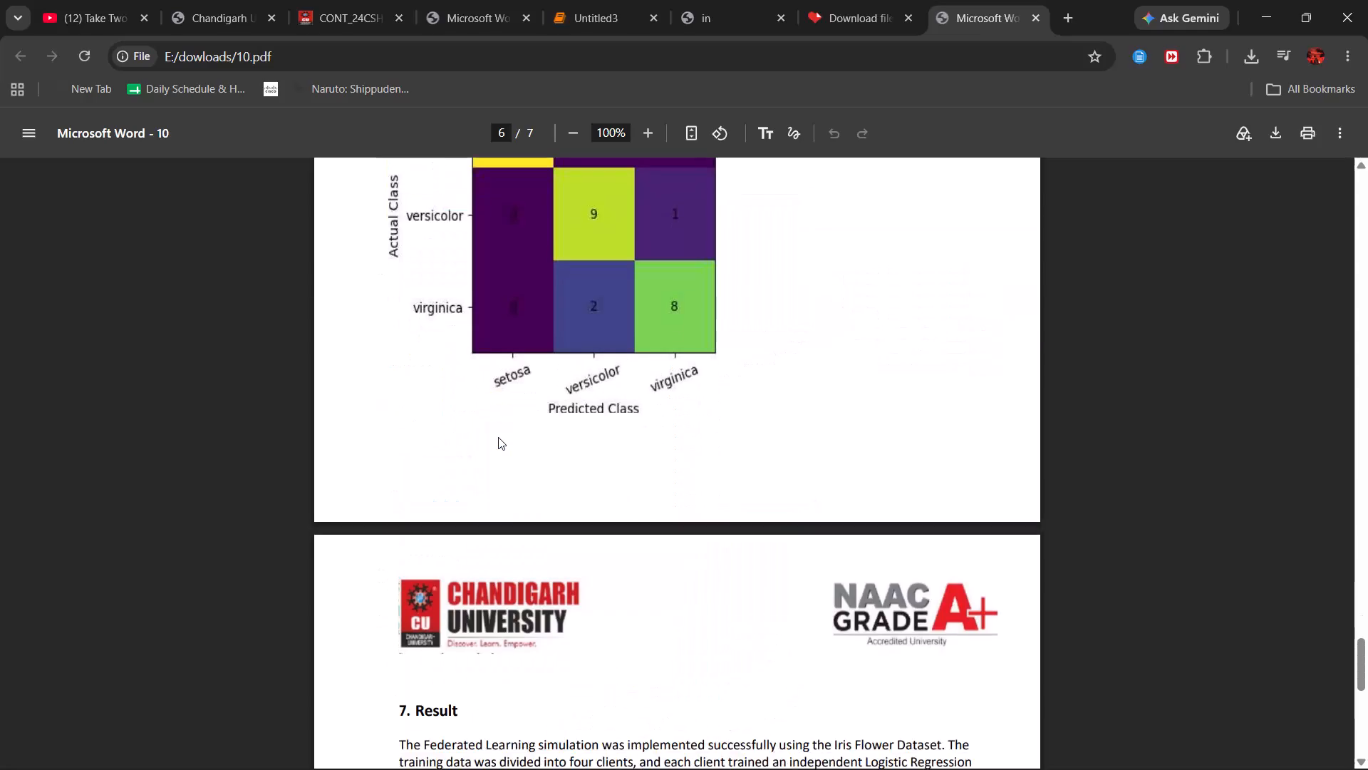
# Look through the practical file 10.pdf, checking the confusion matrix, result, discussion, learning outcomes, algorithm and cover page.
pyautogui.scroll(-1, 498, 437)
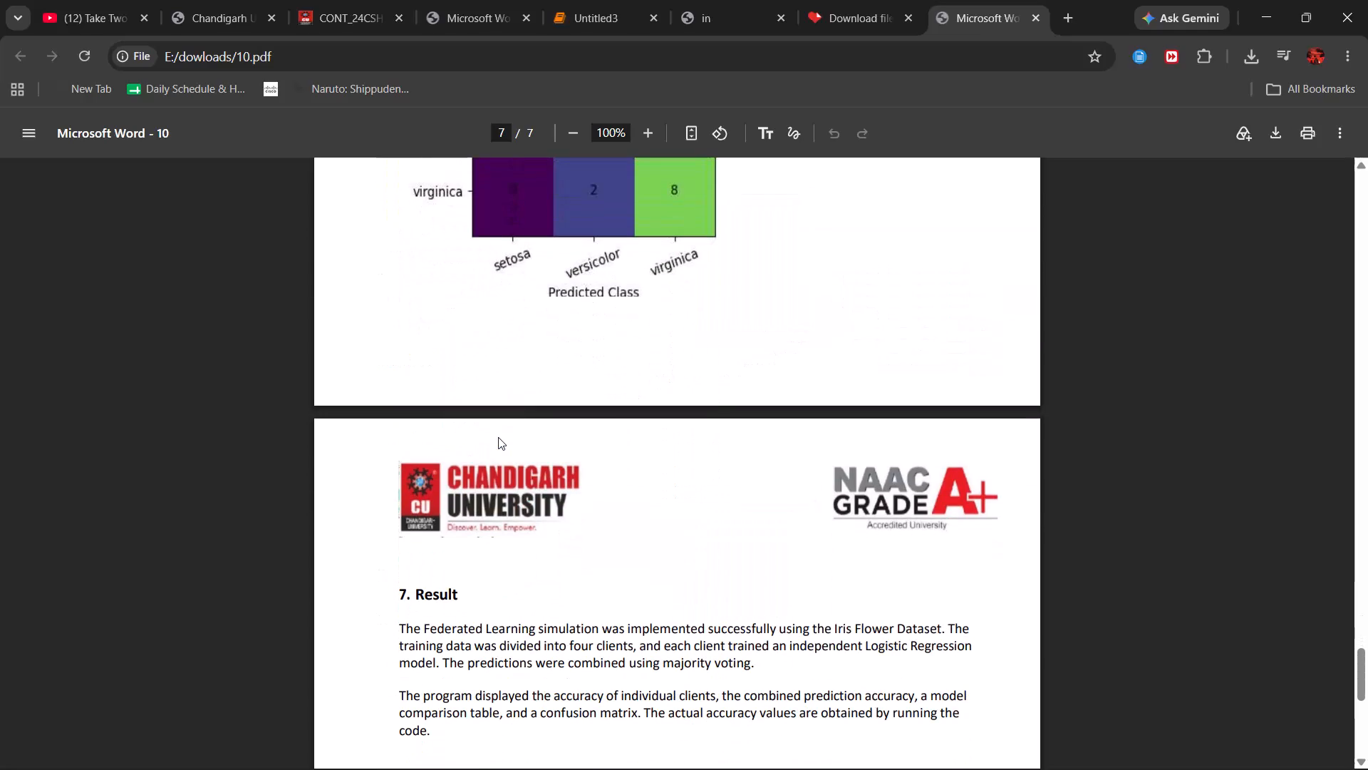
pyautogui.scroll(-8, 498, 437)
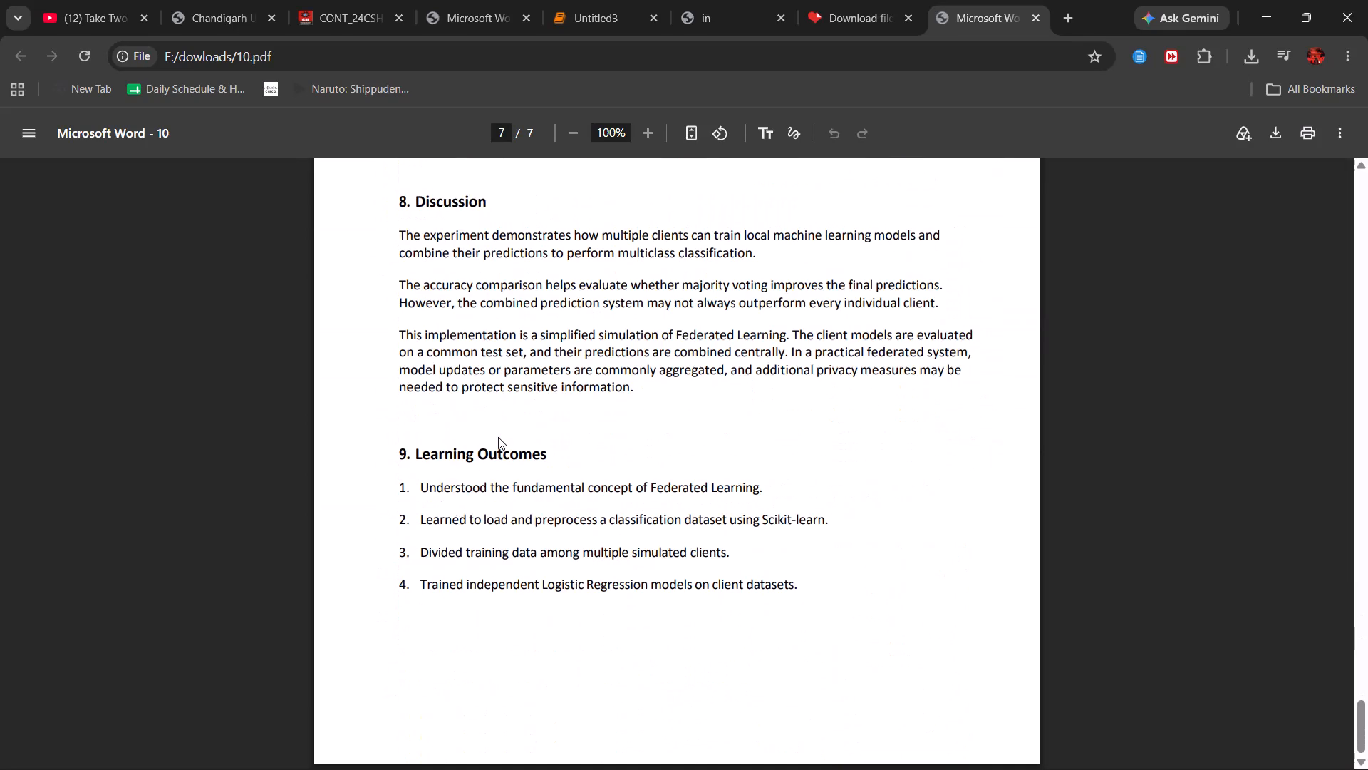
pyautogui.scroll(12, 498, 437)
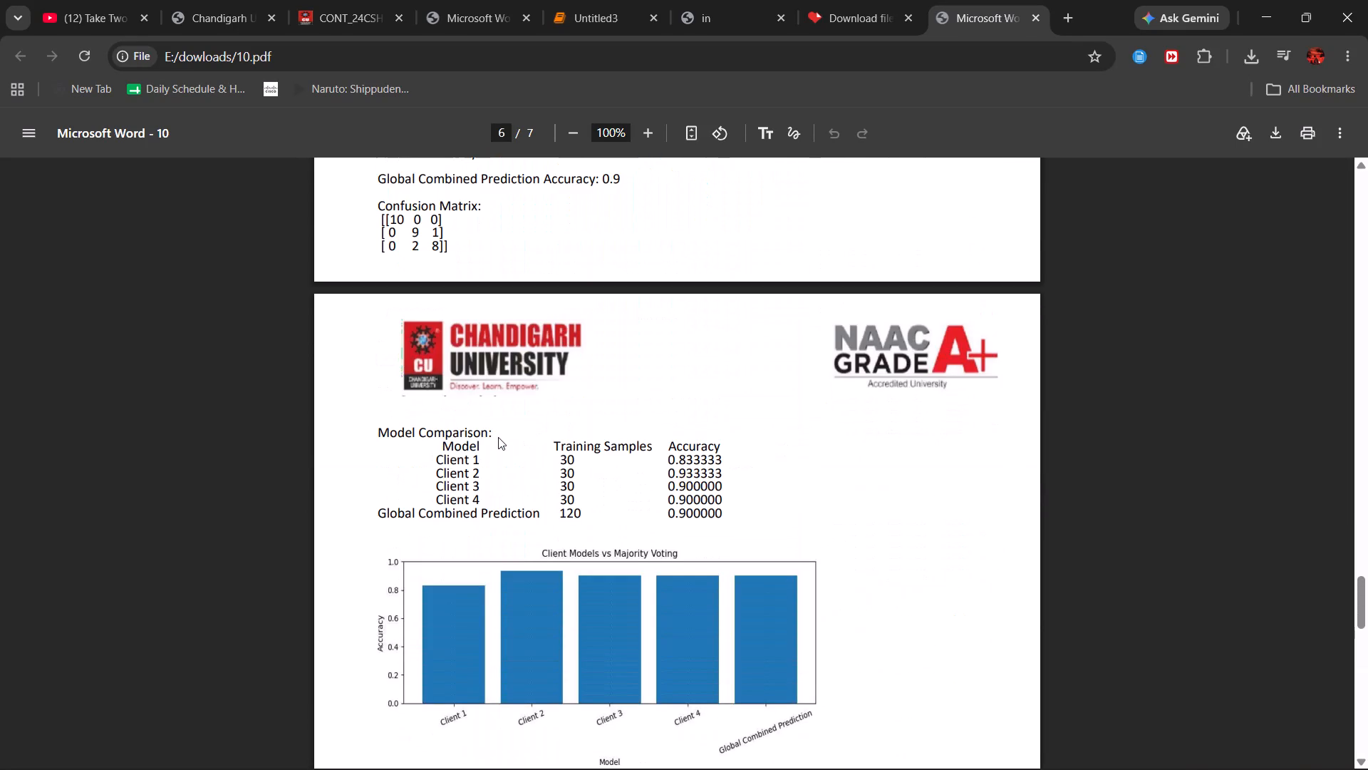
pyautogui.scroll(20, 498, 437)
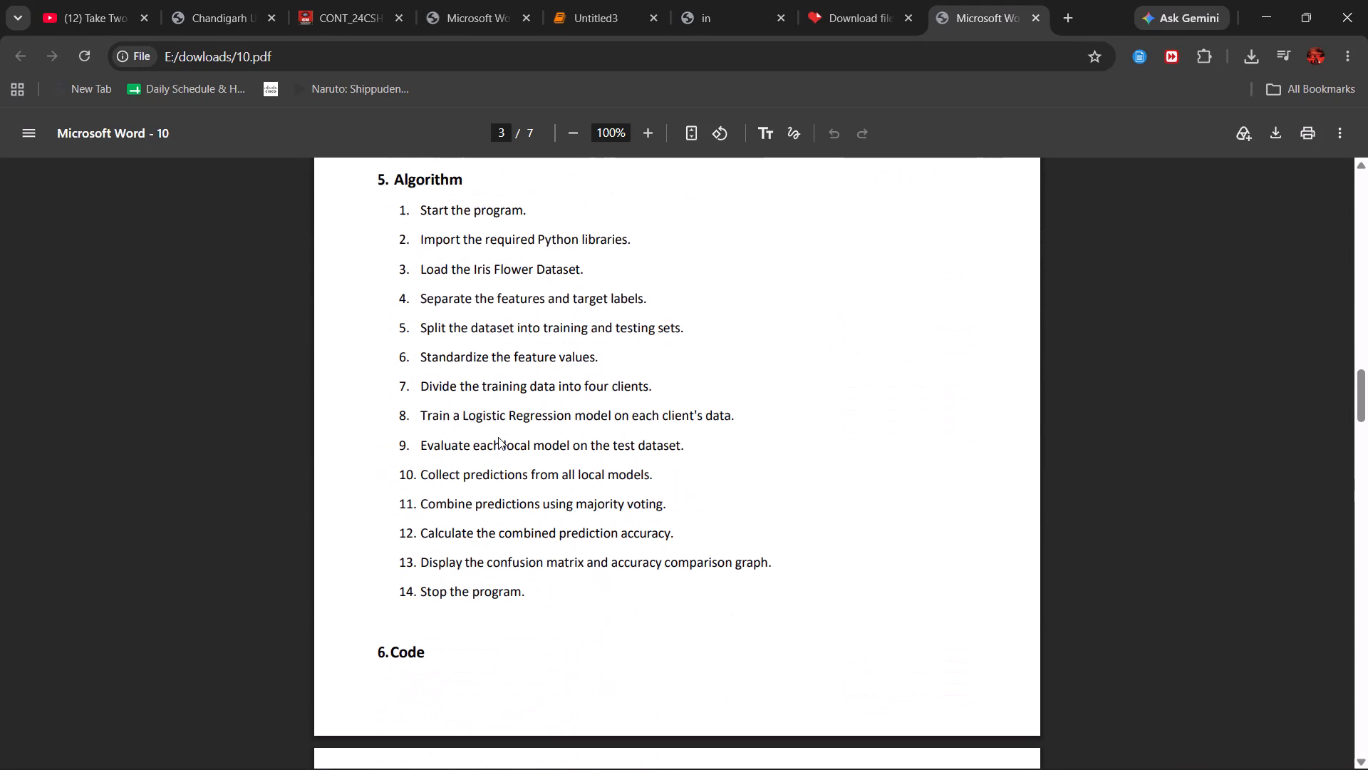
pyautogui.scroll(13, 498, 437)
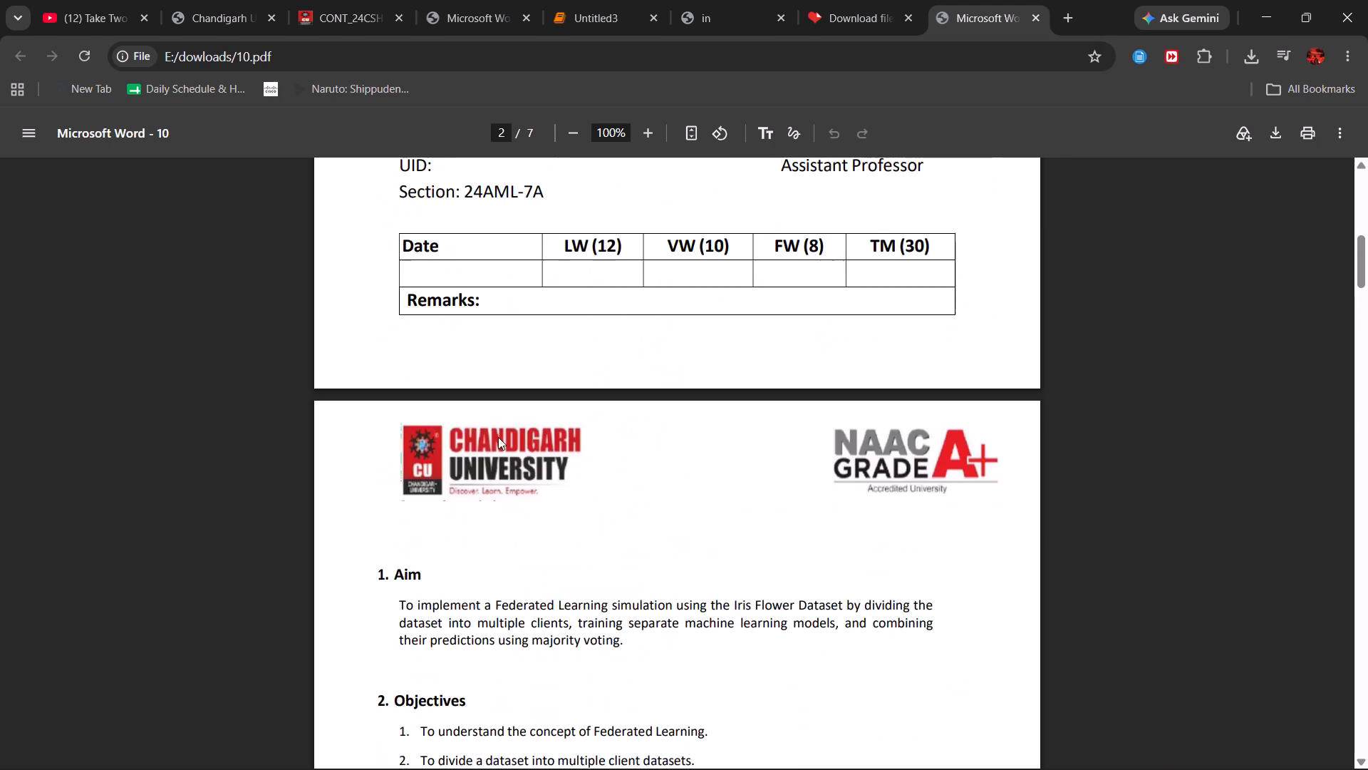
pyautogui.scroll(8, 498, 437)
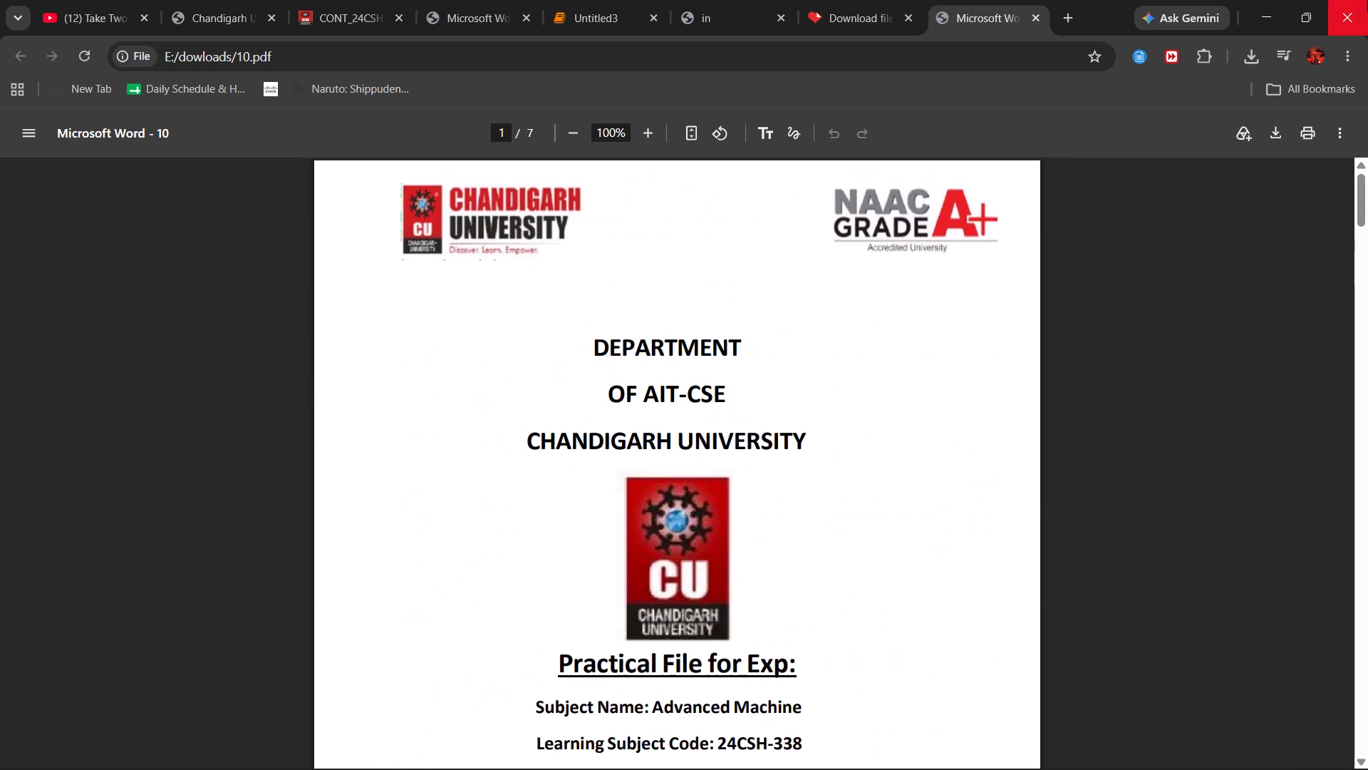
# Close the browser pages for 10.pdf, the file download, "in" and ML.pdf.
pyautogui.click(1032, 20)
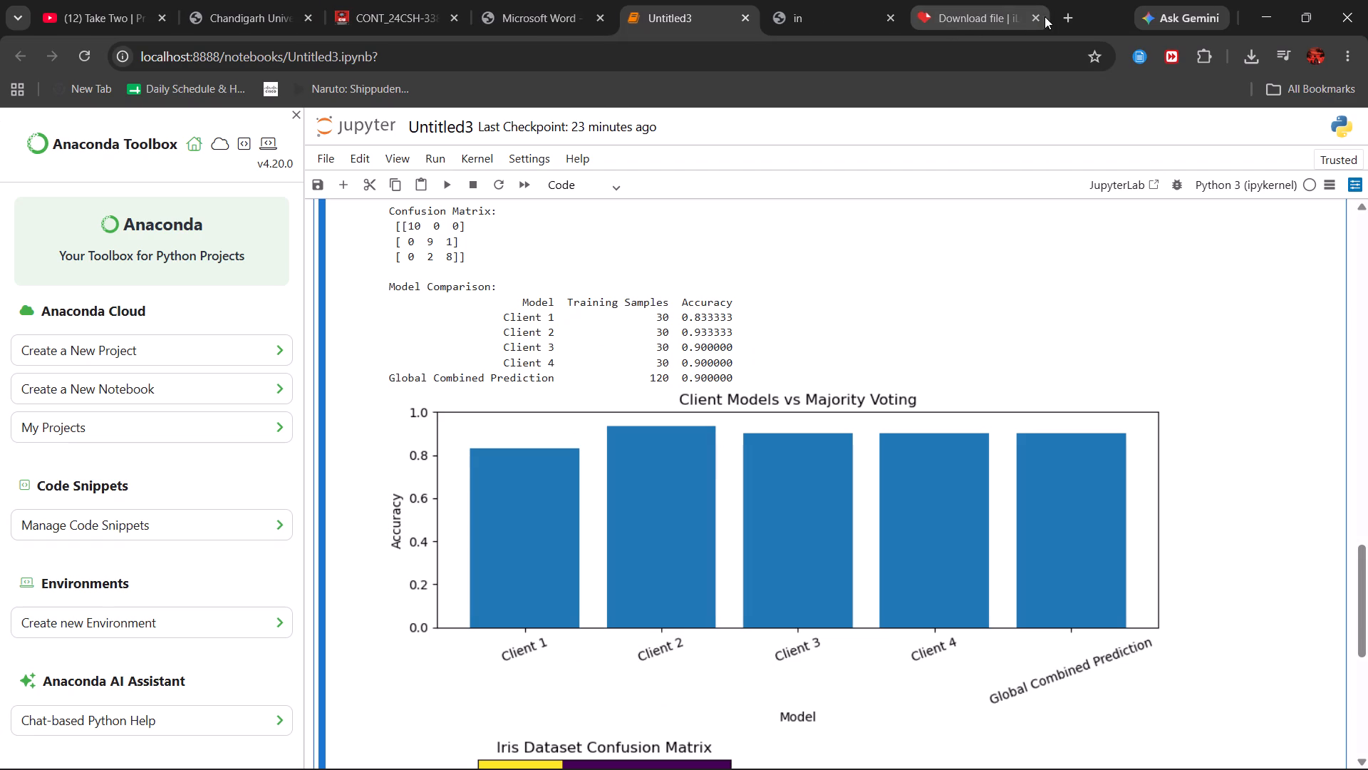
pyautogui.click(1035, 16)
pyautogui.click(1042, 14)
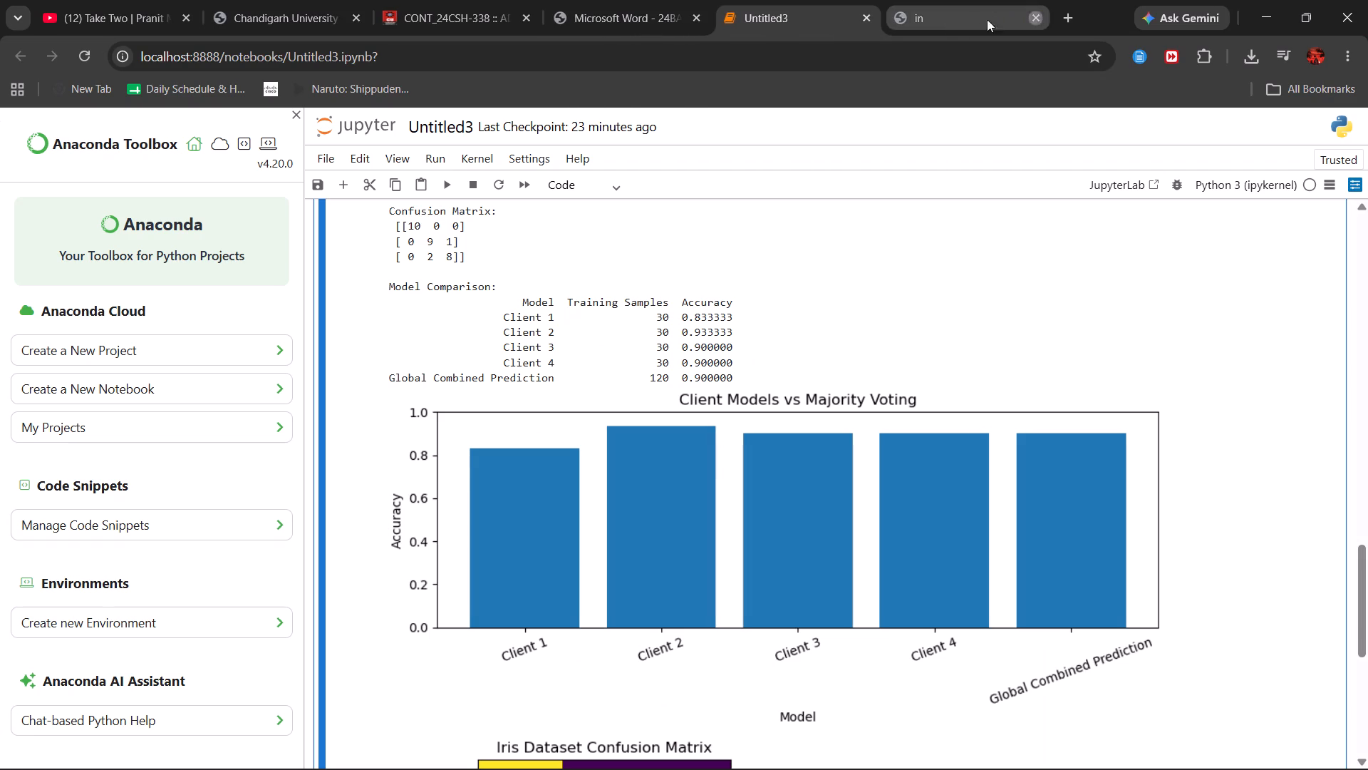
pyautogui.click(778, 9)
pyautogui.click(835, 15)
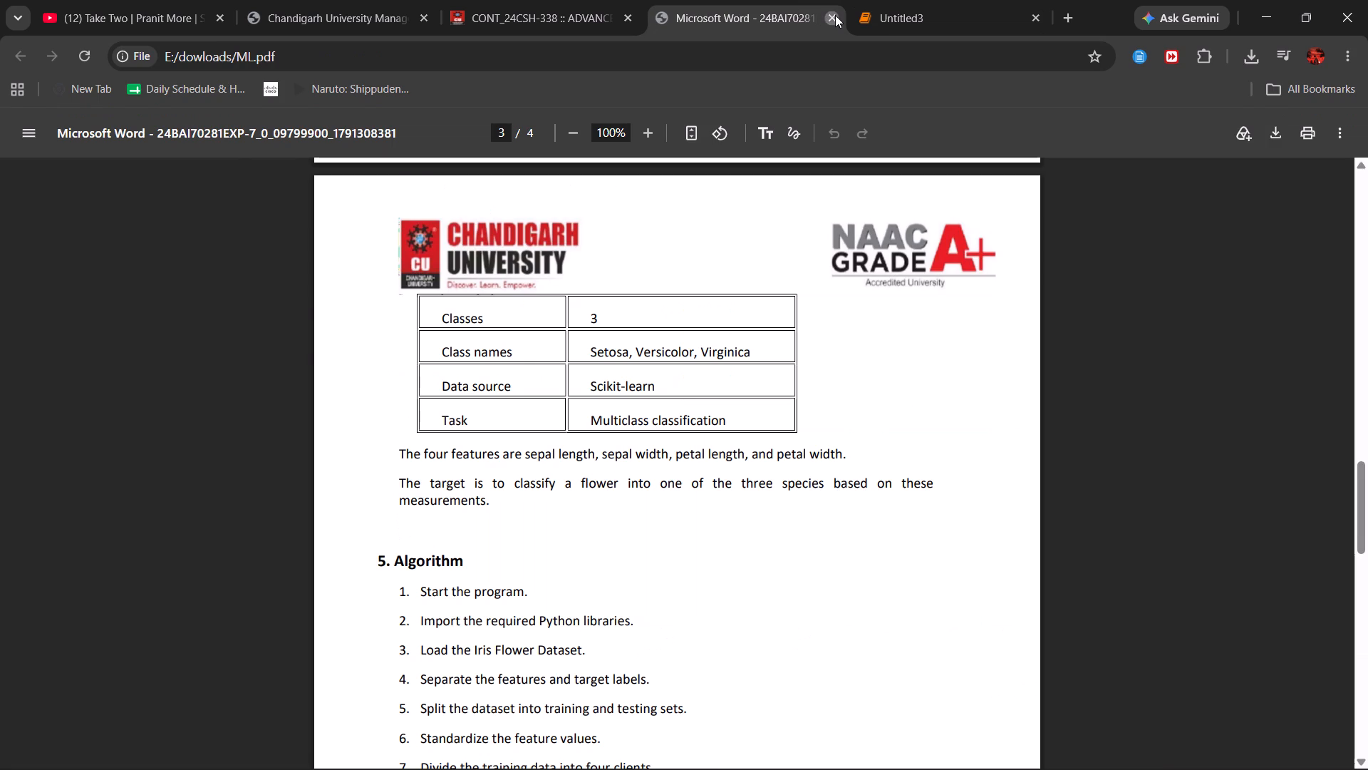
# Open the Experiment-3.1 manual under Unit-3 (Practical) in the Advanced Machine Learning course.
pyautogui.click(604, 31)
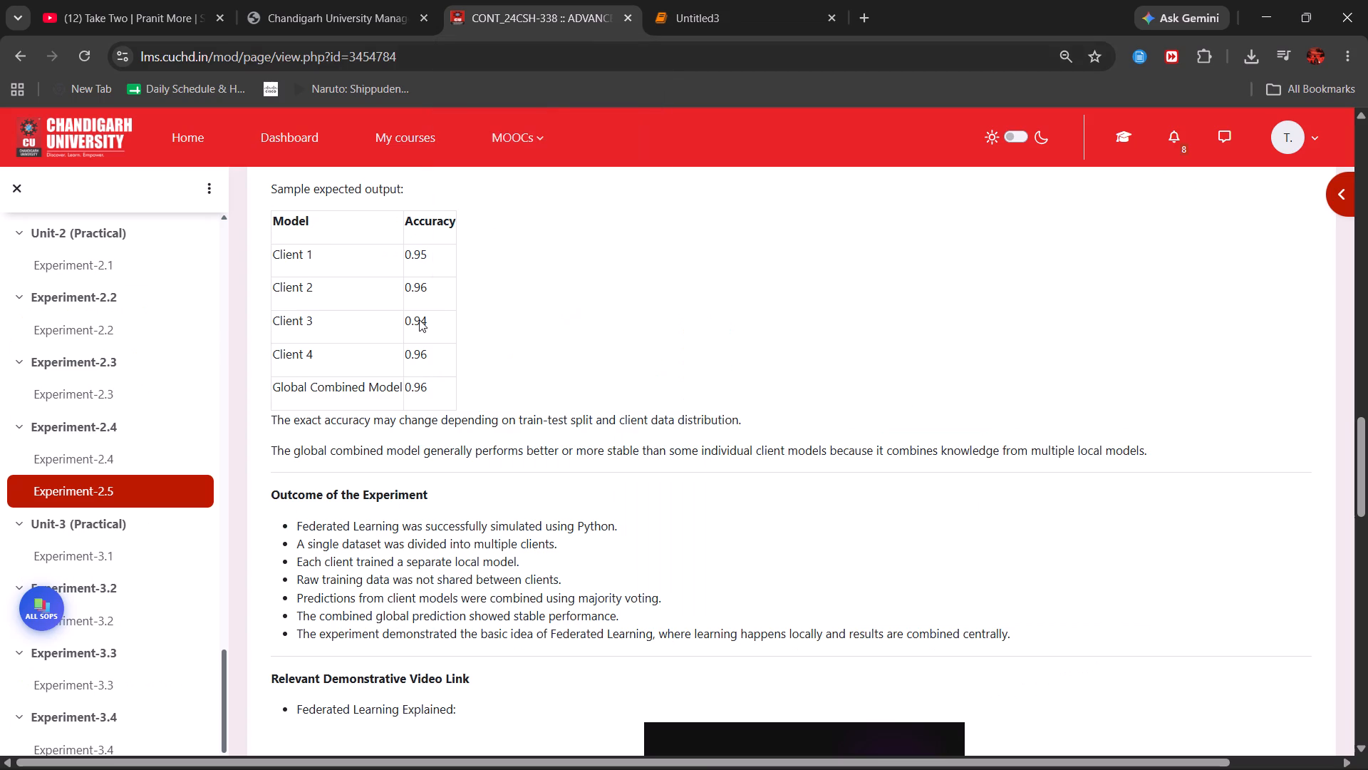
pyautogui.click(110, 550)
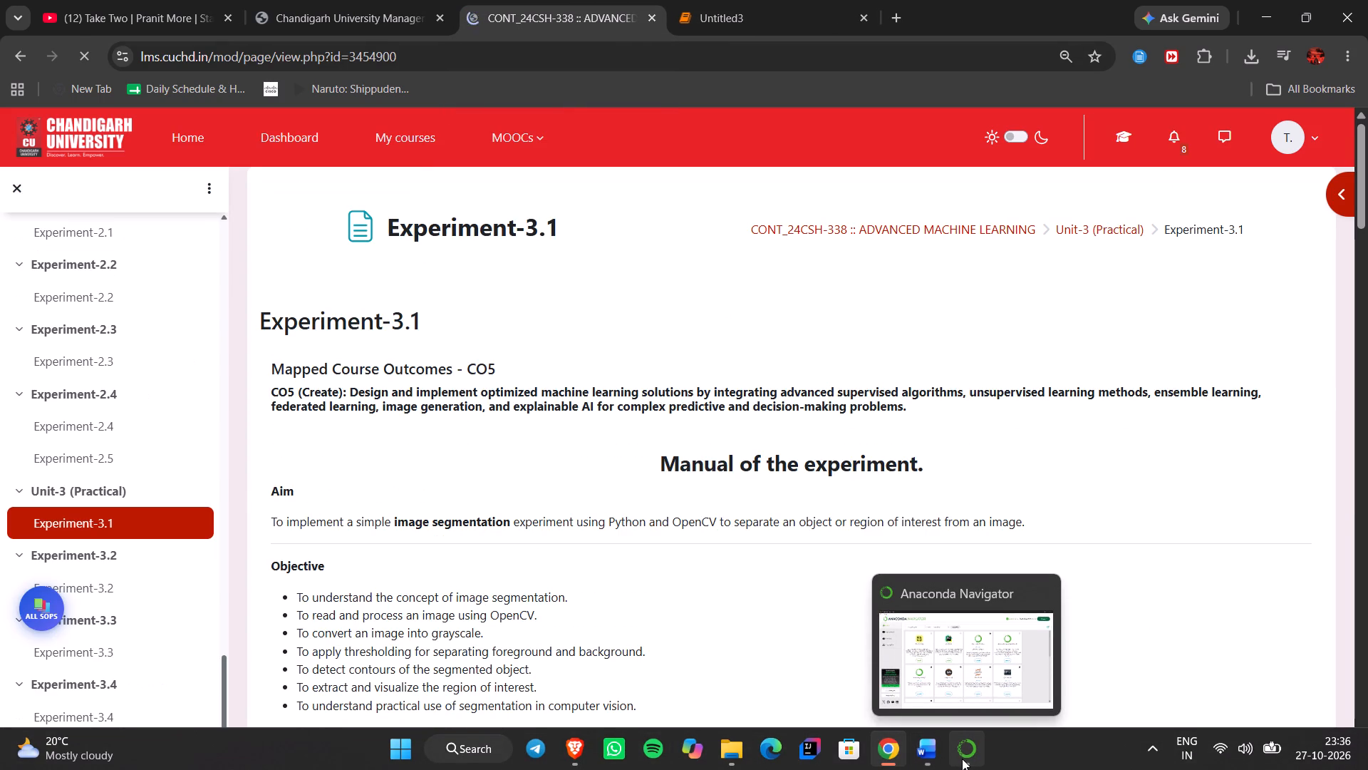
# Close the Anaconda Navigator window.
pyautogui.click(1040, 592)
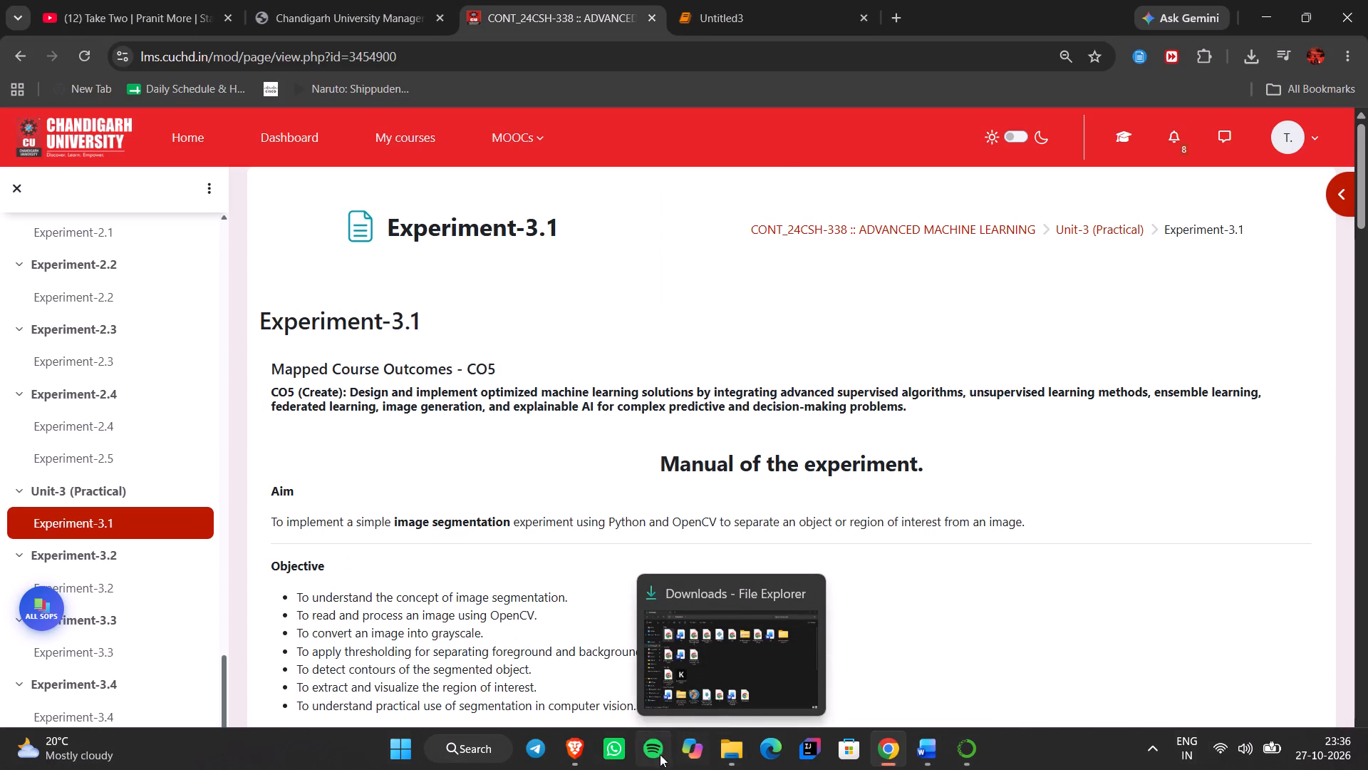
# Switch to File Explorer and copy the PDF named 10 from the Downloads folder.
pyautogui.click(745, 756)
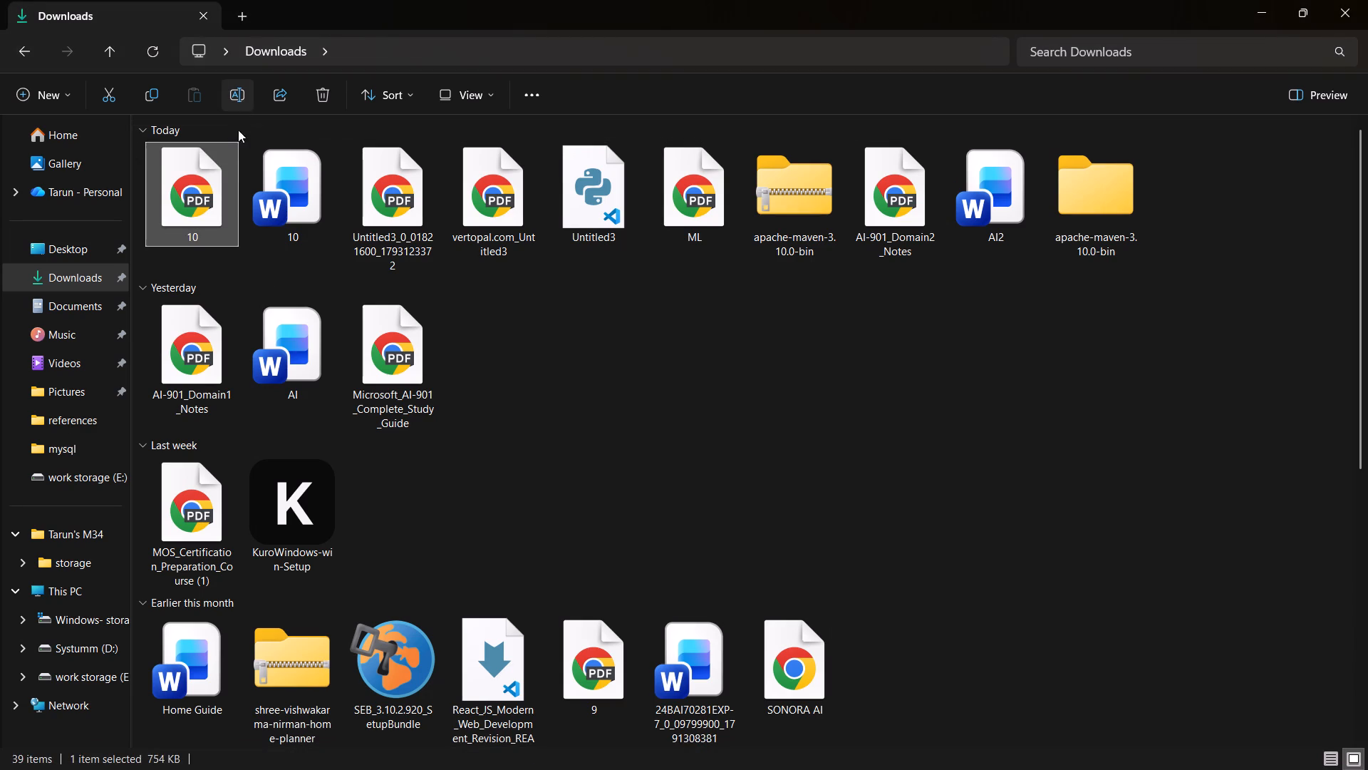
pyautogui.hotkey('ctrl', 'c')
# Delete the Word document 10, the ML PDF, the Untitled3 Python file and the two Untitled3 PDFs from Downloads.
pyautogui.click(660, 288)
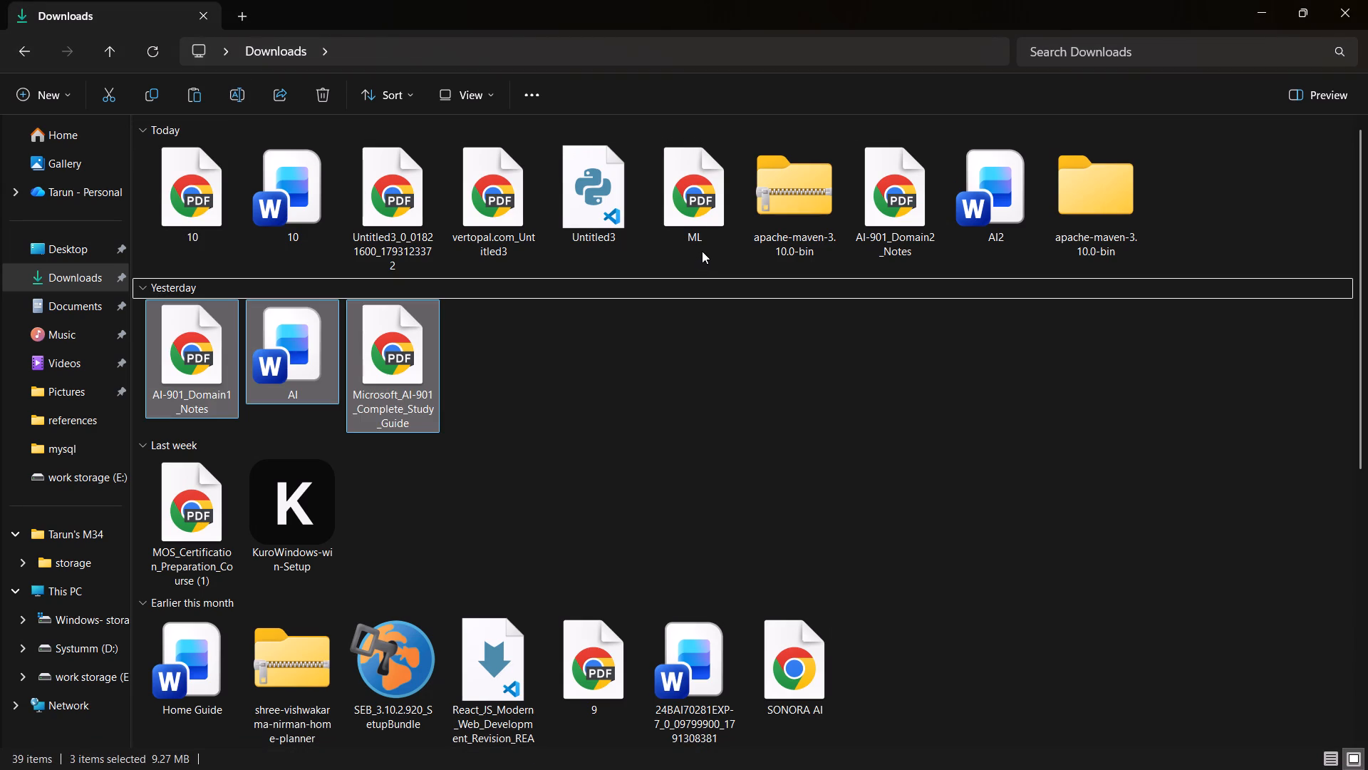
pyautogui.click(702, 251)
pyautogui.moveTo(692, 247); pyautogui.dragTo(409, 212)
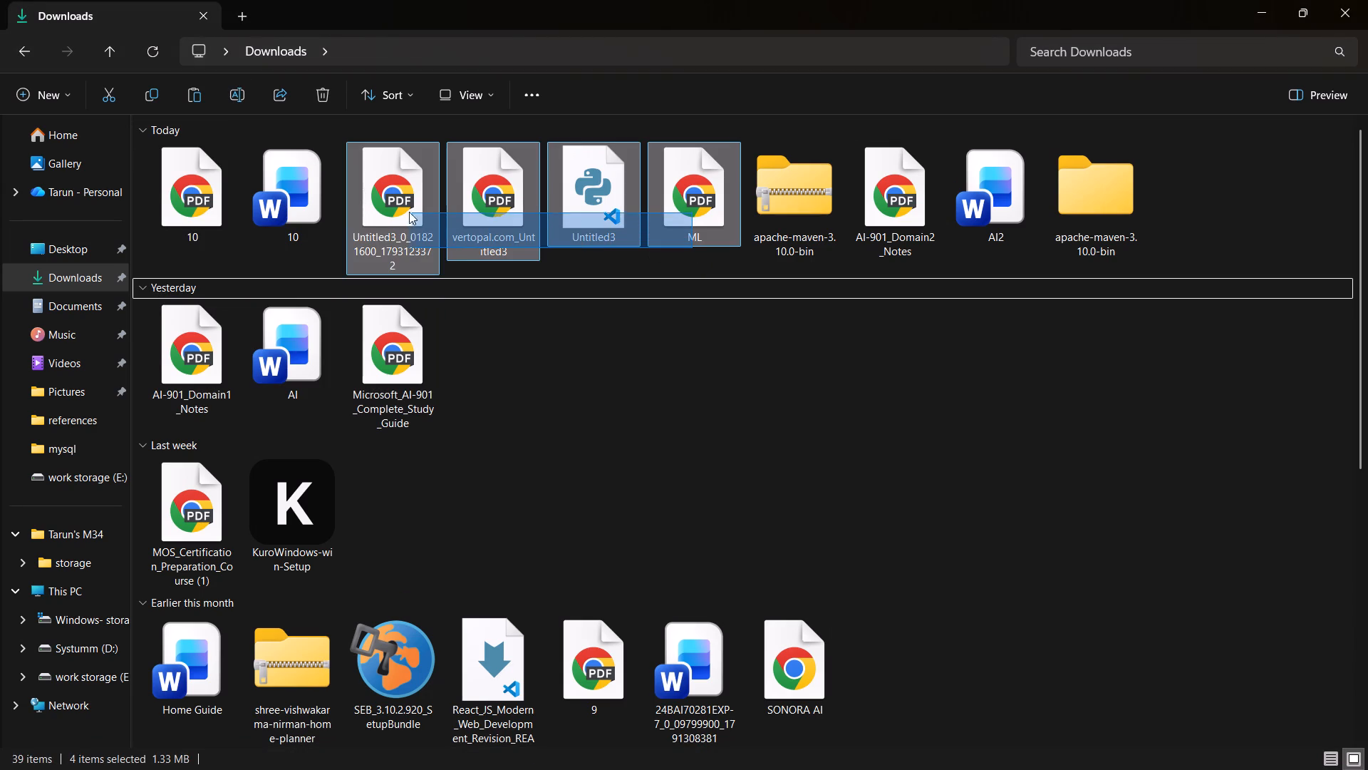
pyautogui.moveTo(409, 212); pyautogui.dragTo(201, 192)
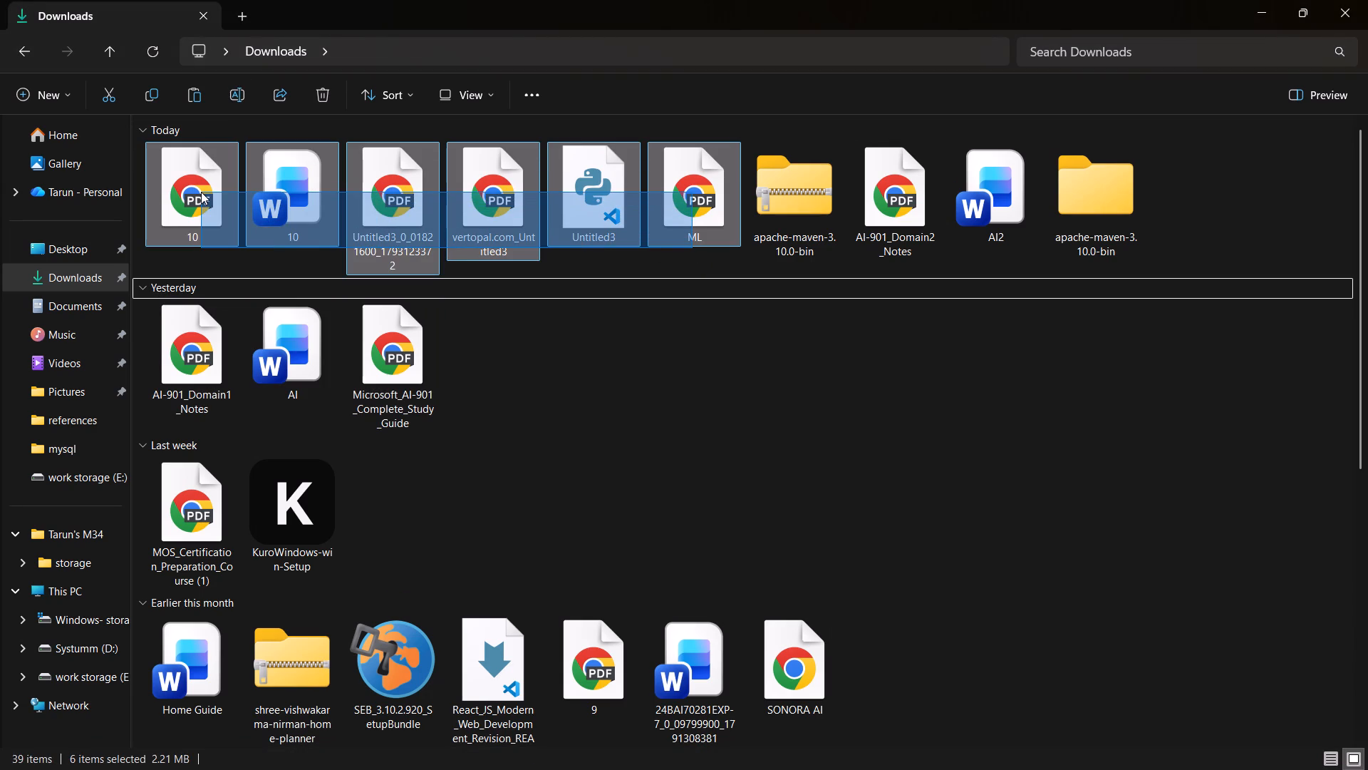
pyautogui.moveTo(201, 192); pyautogui.dragTo(283, 175)
pyautogui.click(329, 88)
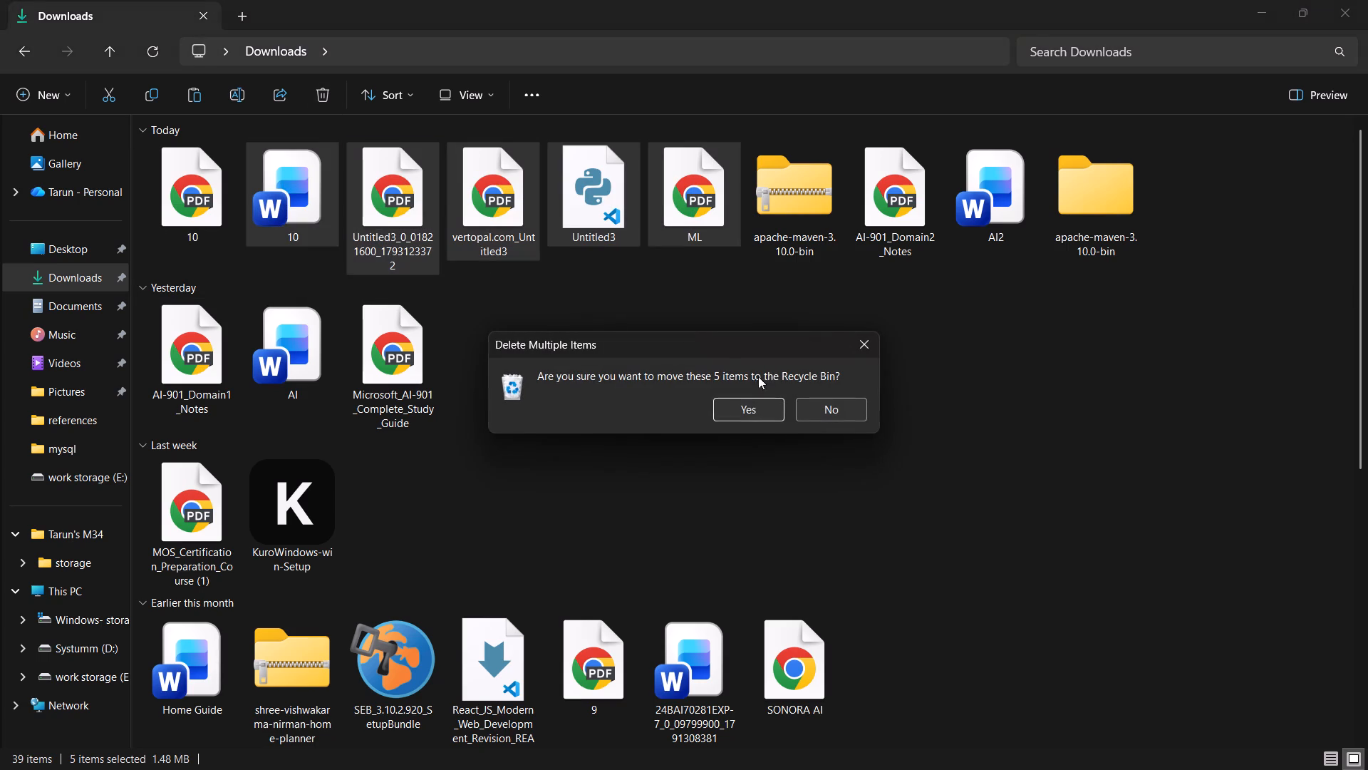
pyautogui.click(752, 410)
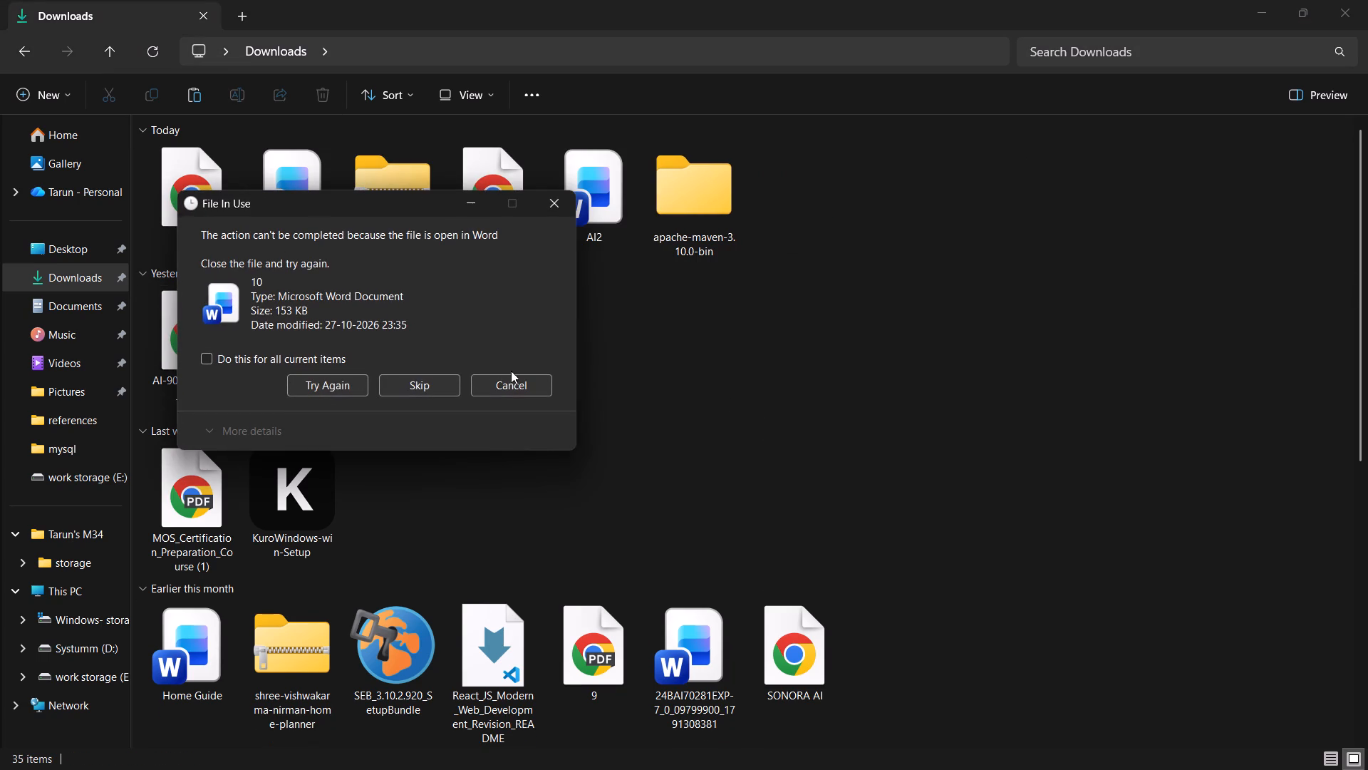
pyautogui.click(568, 208)
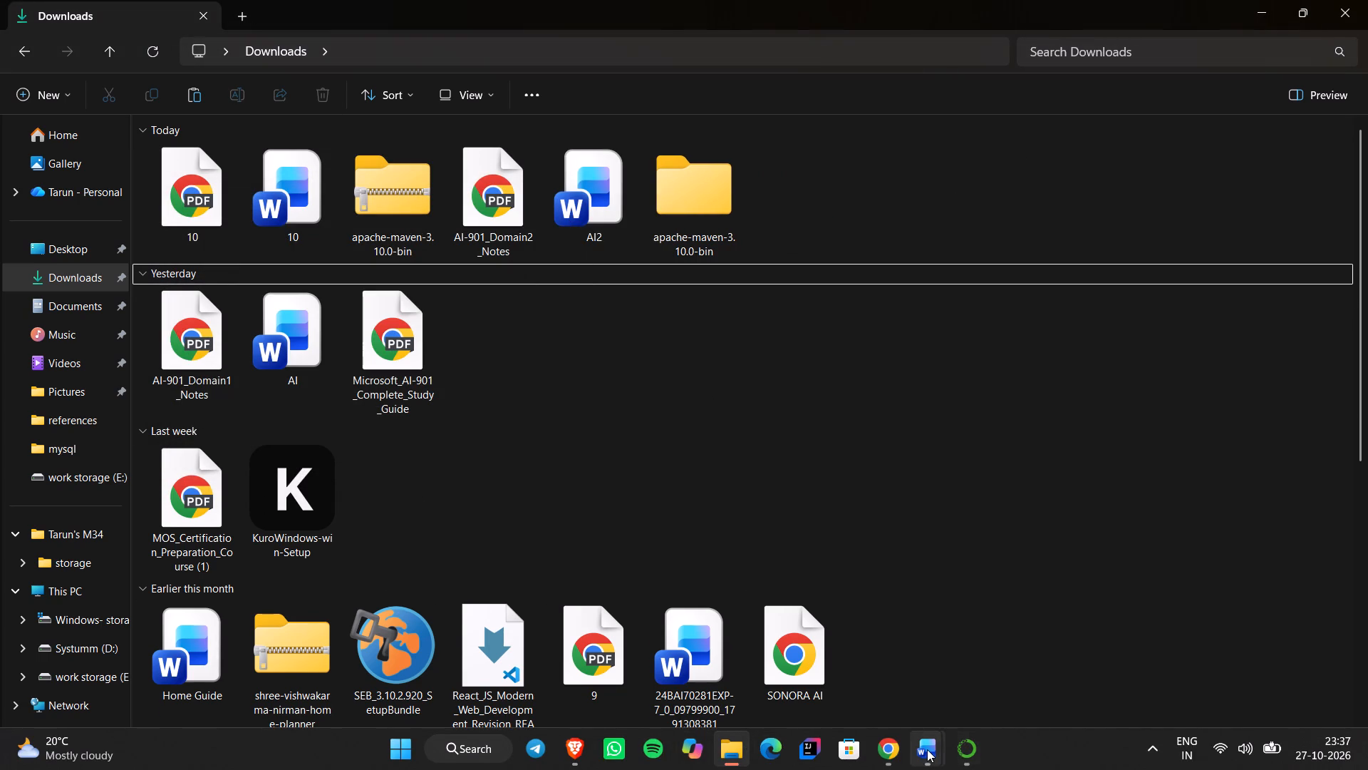
# Close both open Word documents, the Experiment 7 file and document 10.
pyautogui.click(903, 594)
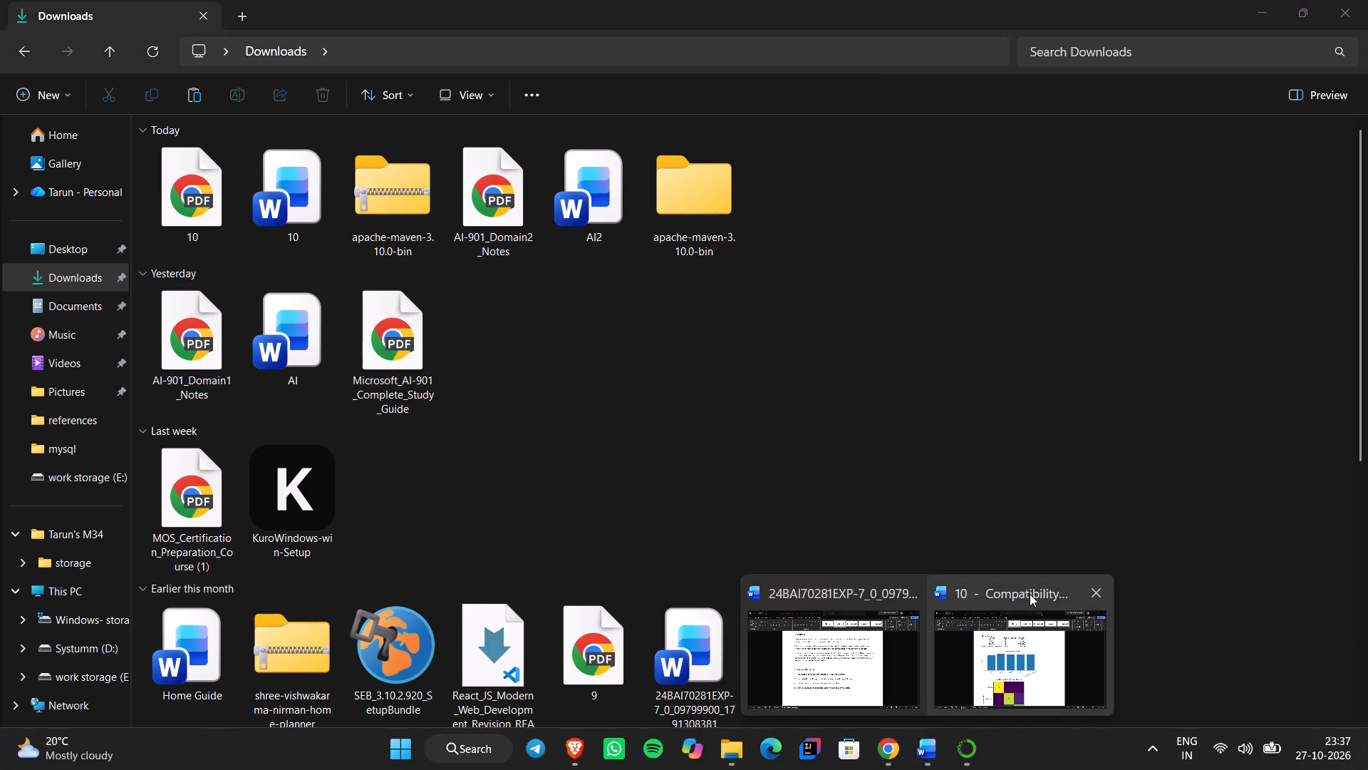
pyautogui.click(911, 585)
pyautogui.click(885, 615)
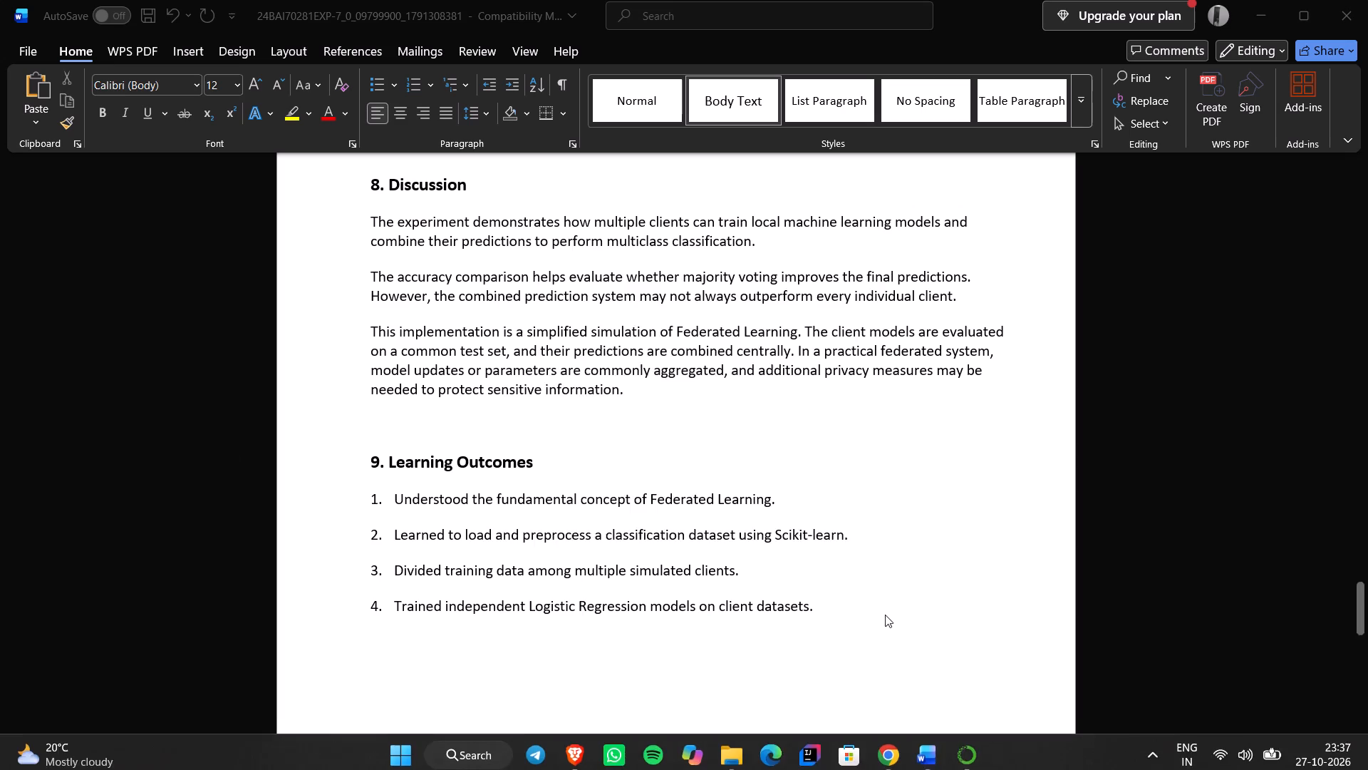
pyautogui.click(673, 529)
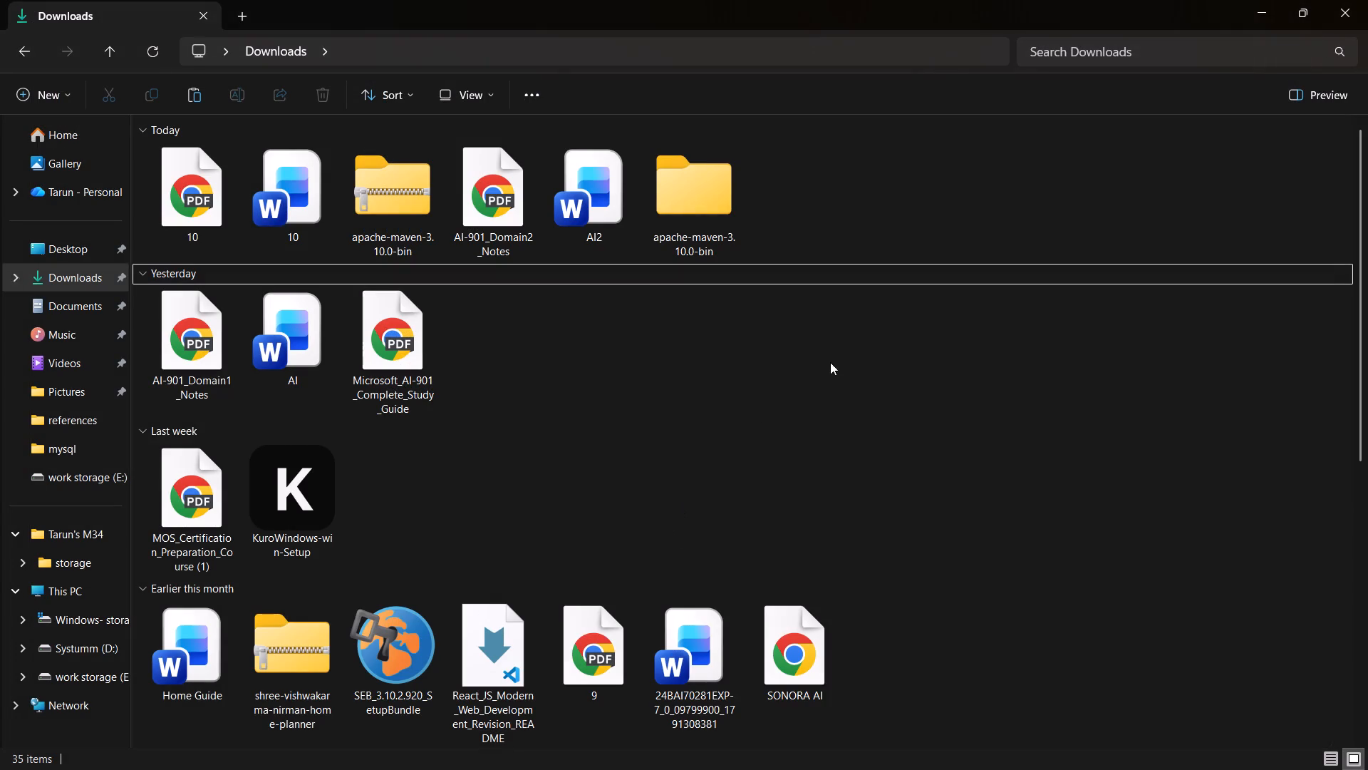
pyautogui.click(916, 757)
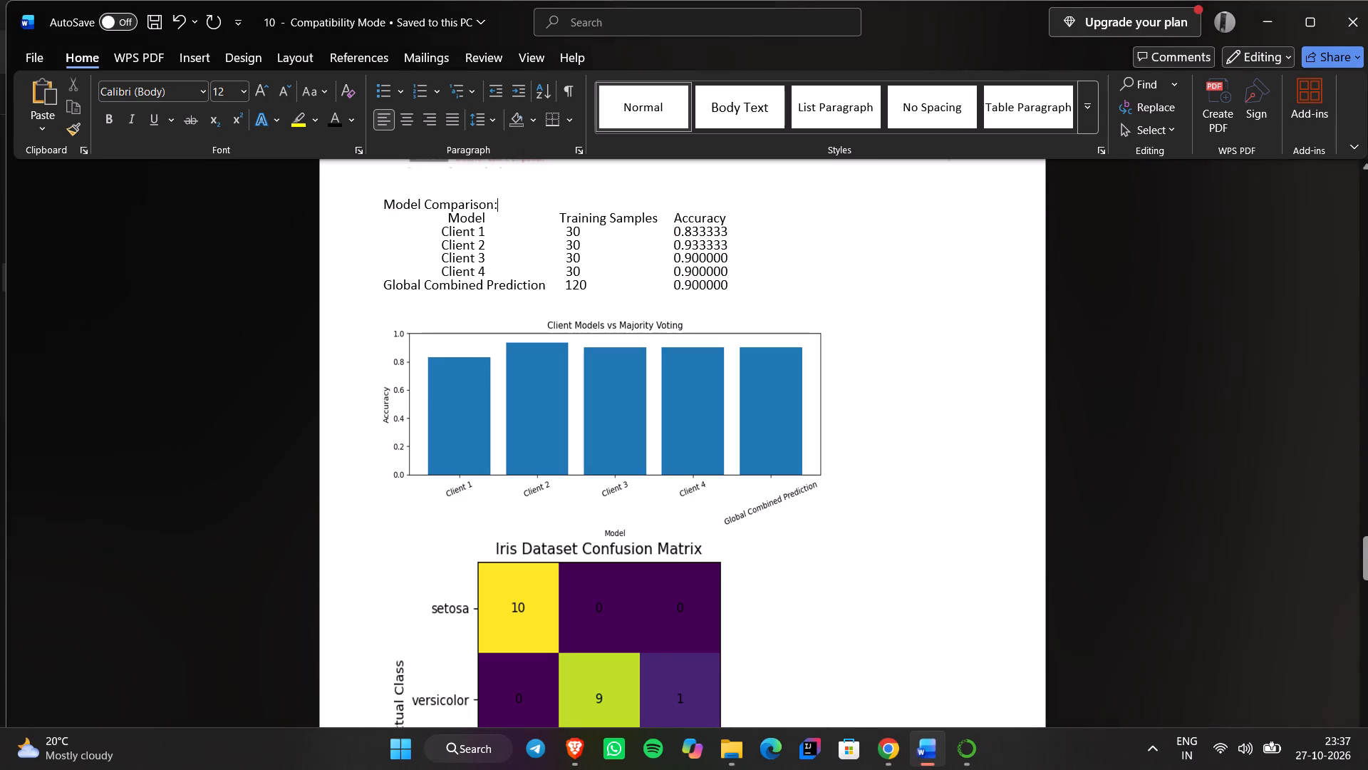
pyautogui.click(1367, 0)
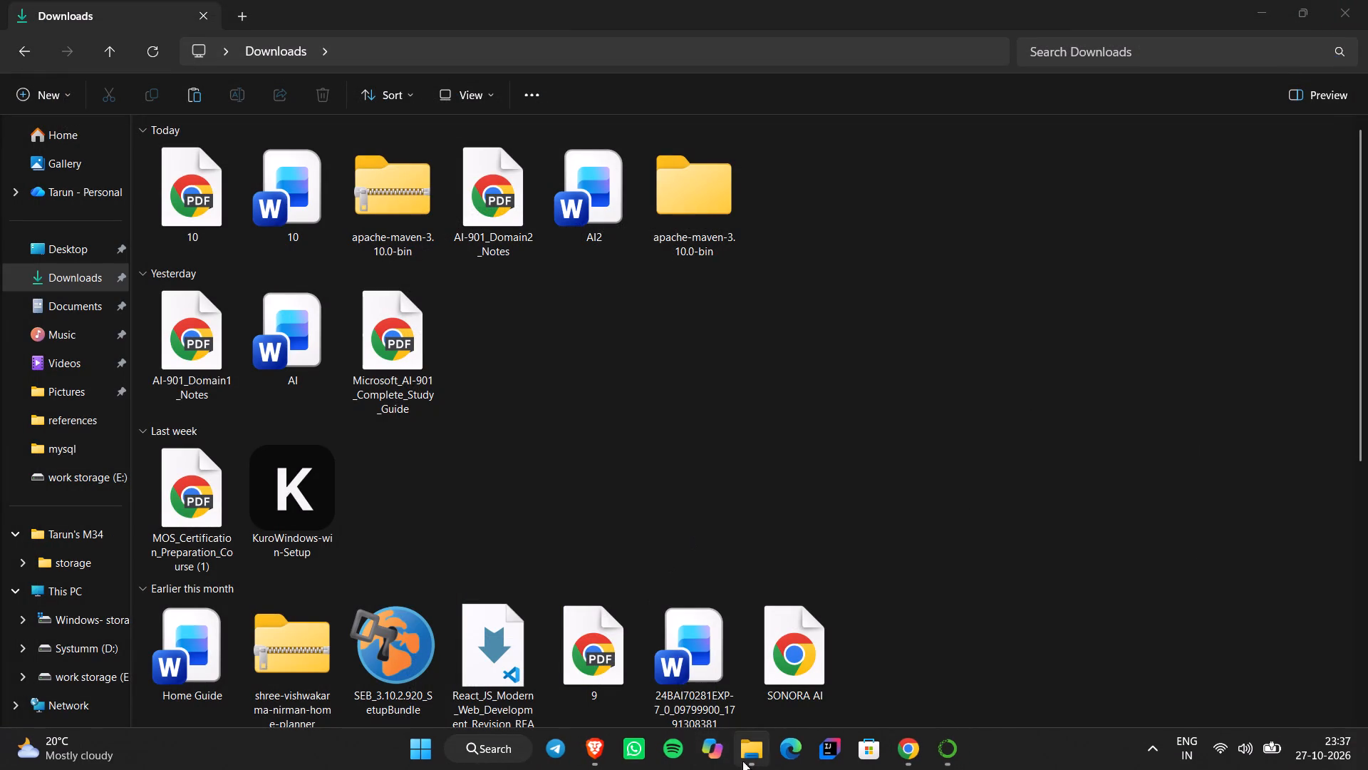
# Switch to WhatsApp.
pyautogui.click(638, 753)
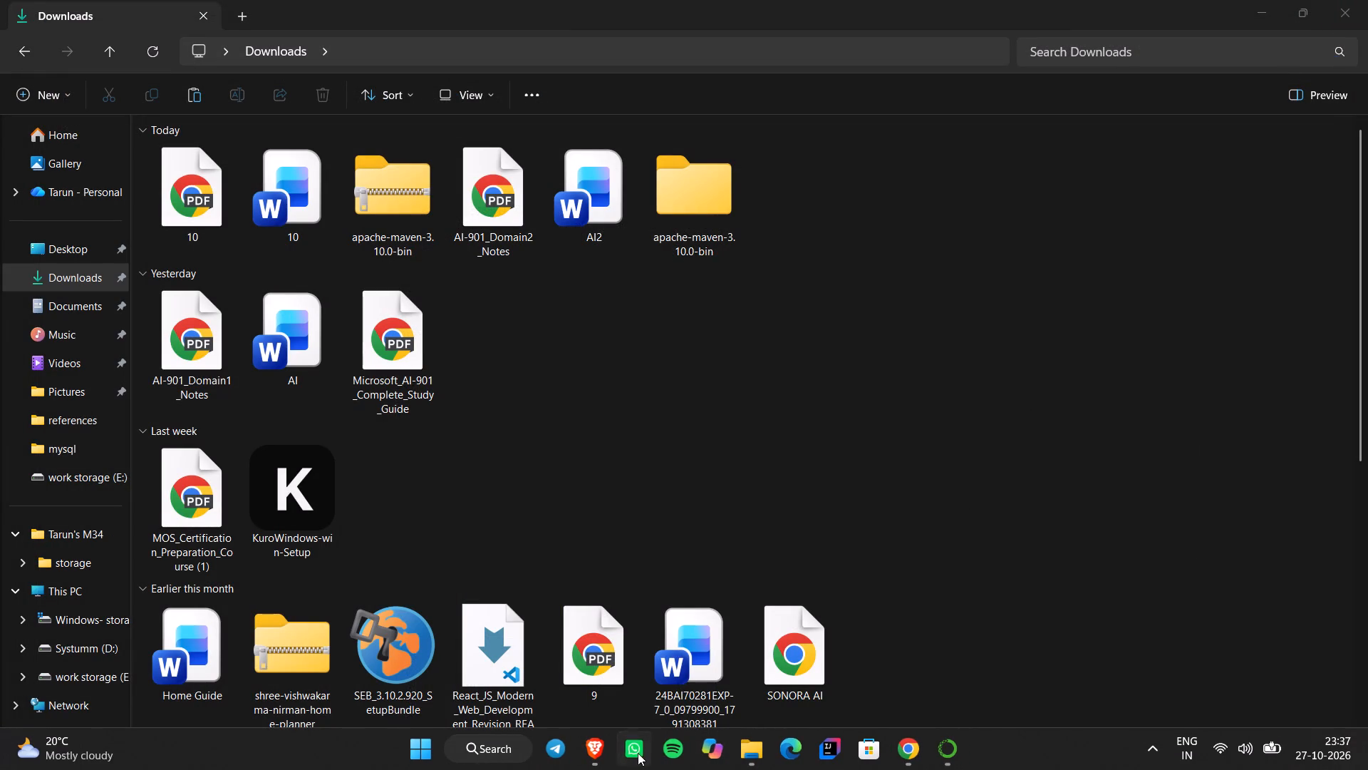
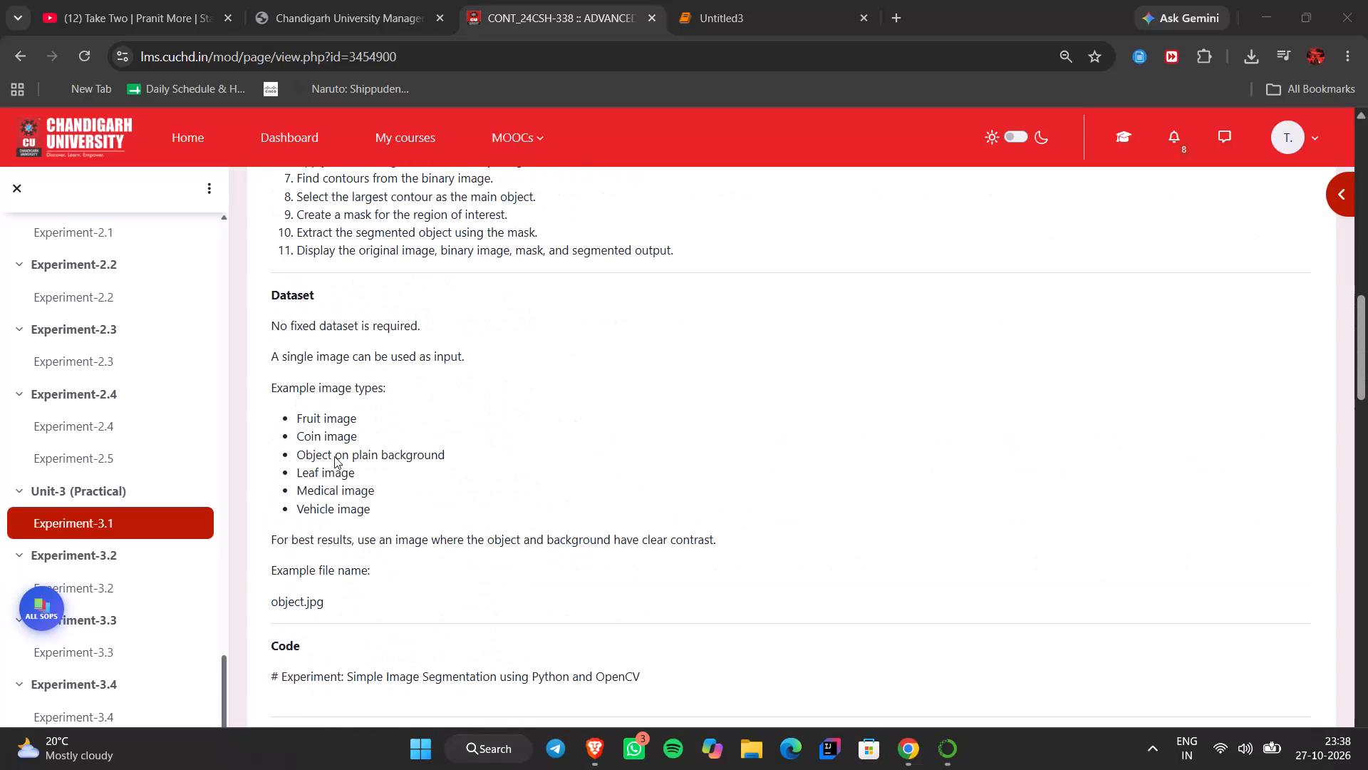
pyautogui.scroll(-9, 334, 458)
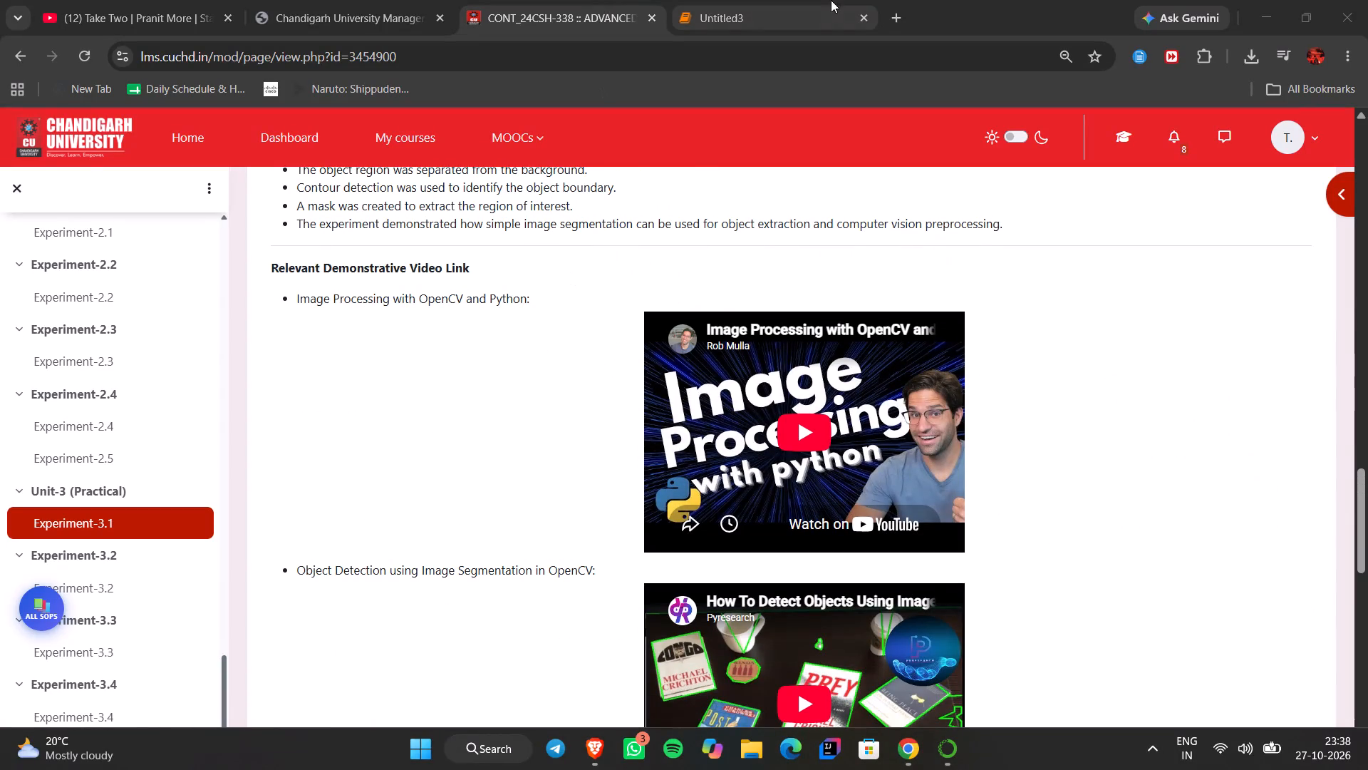